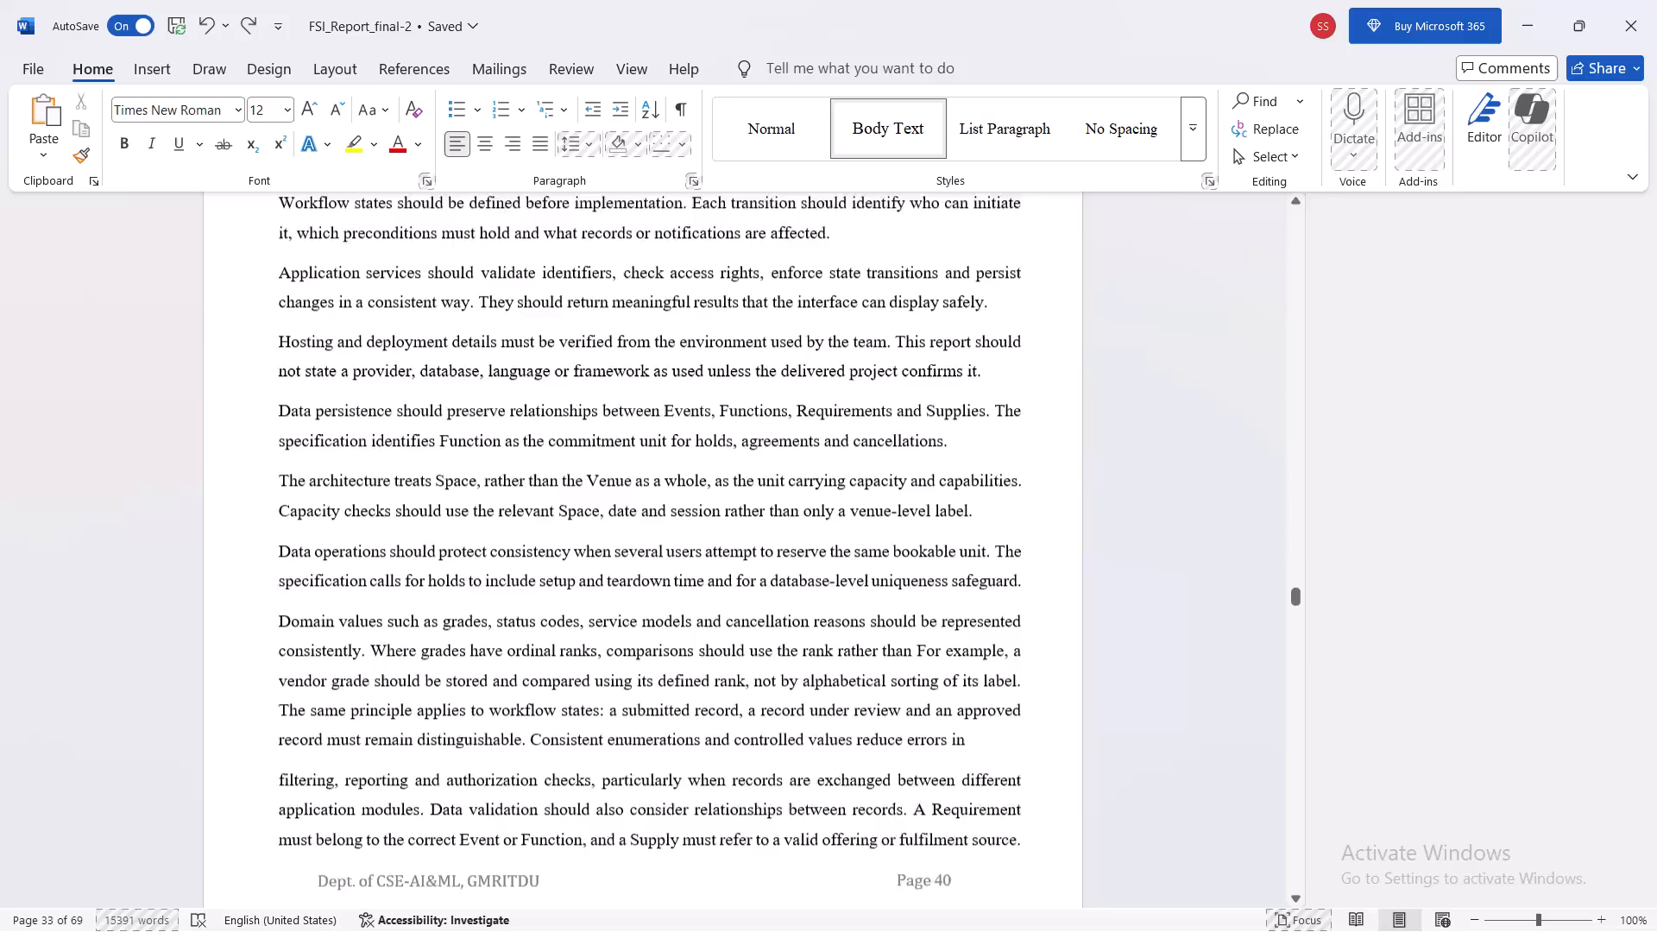
Compare the footer line and page-number layout on pages 38 to 40 of the report.
scroll(863, 677, "down", 1)
scroll(863, 677, "up", 1)
scroll(863, 677, "down", 1)
scroll(863, 677, "up", 1)
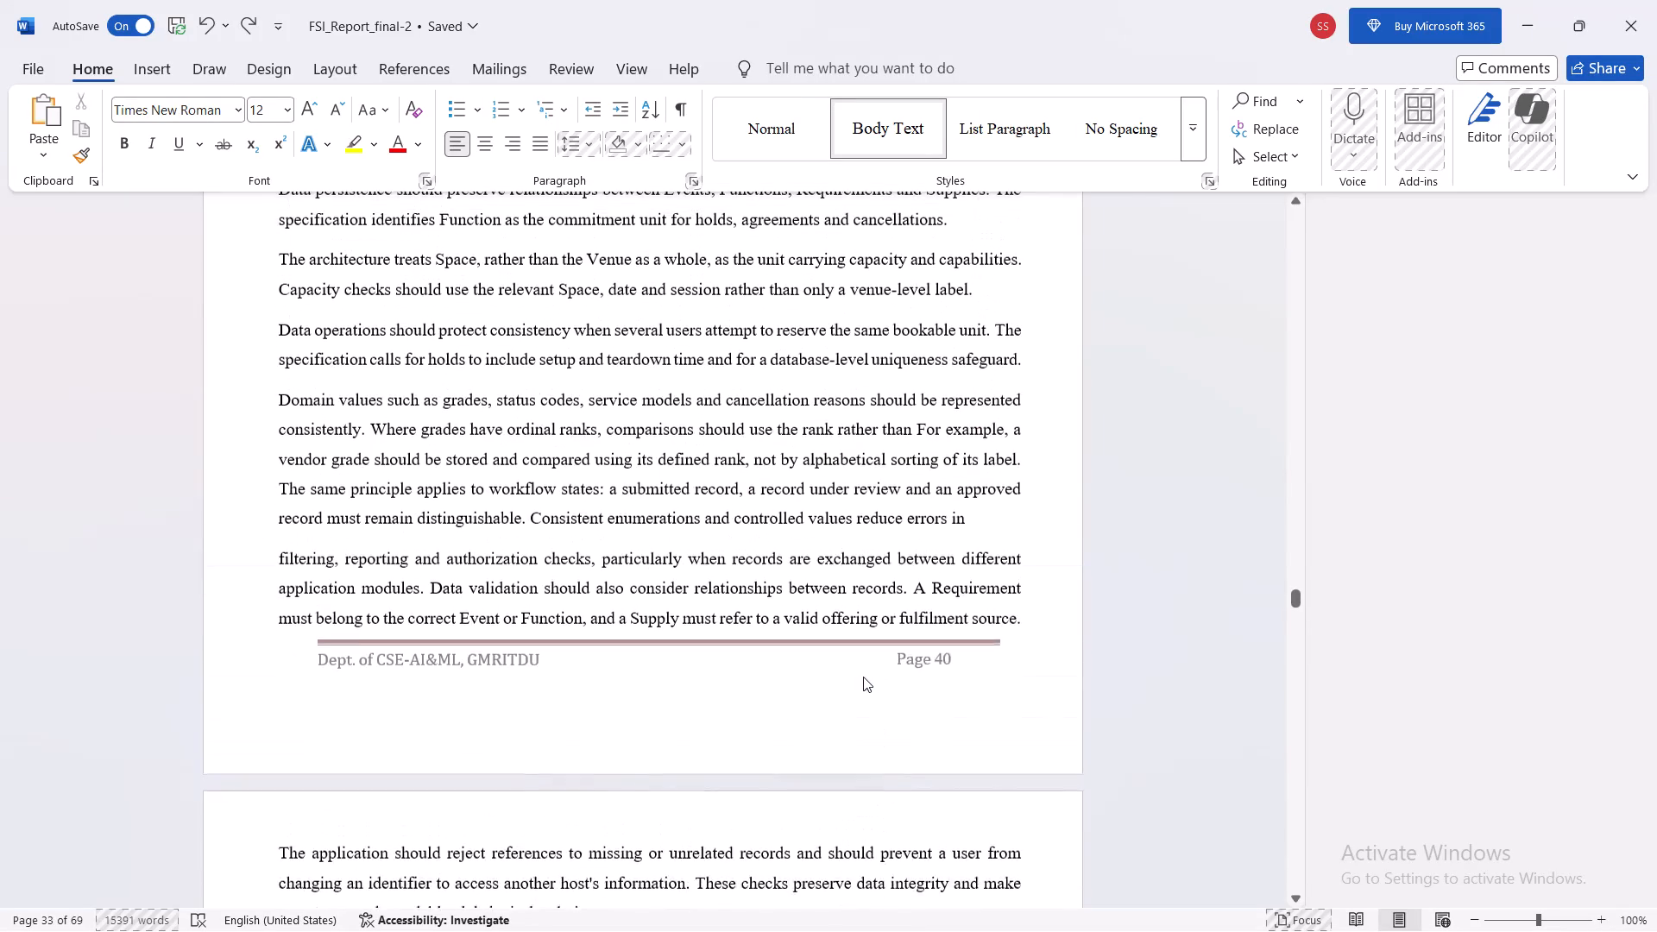
scroll(863, 677, "up", 1)
scroll(679, 708, "up", 2)
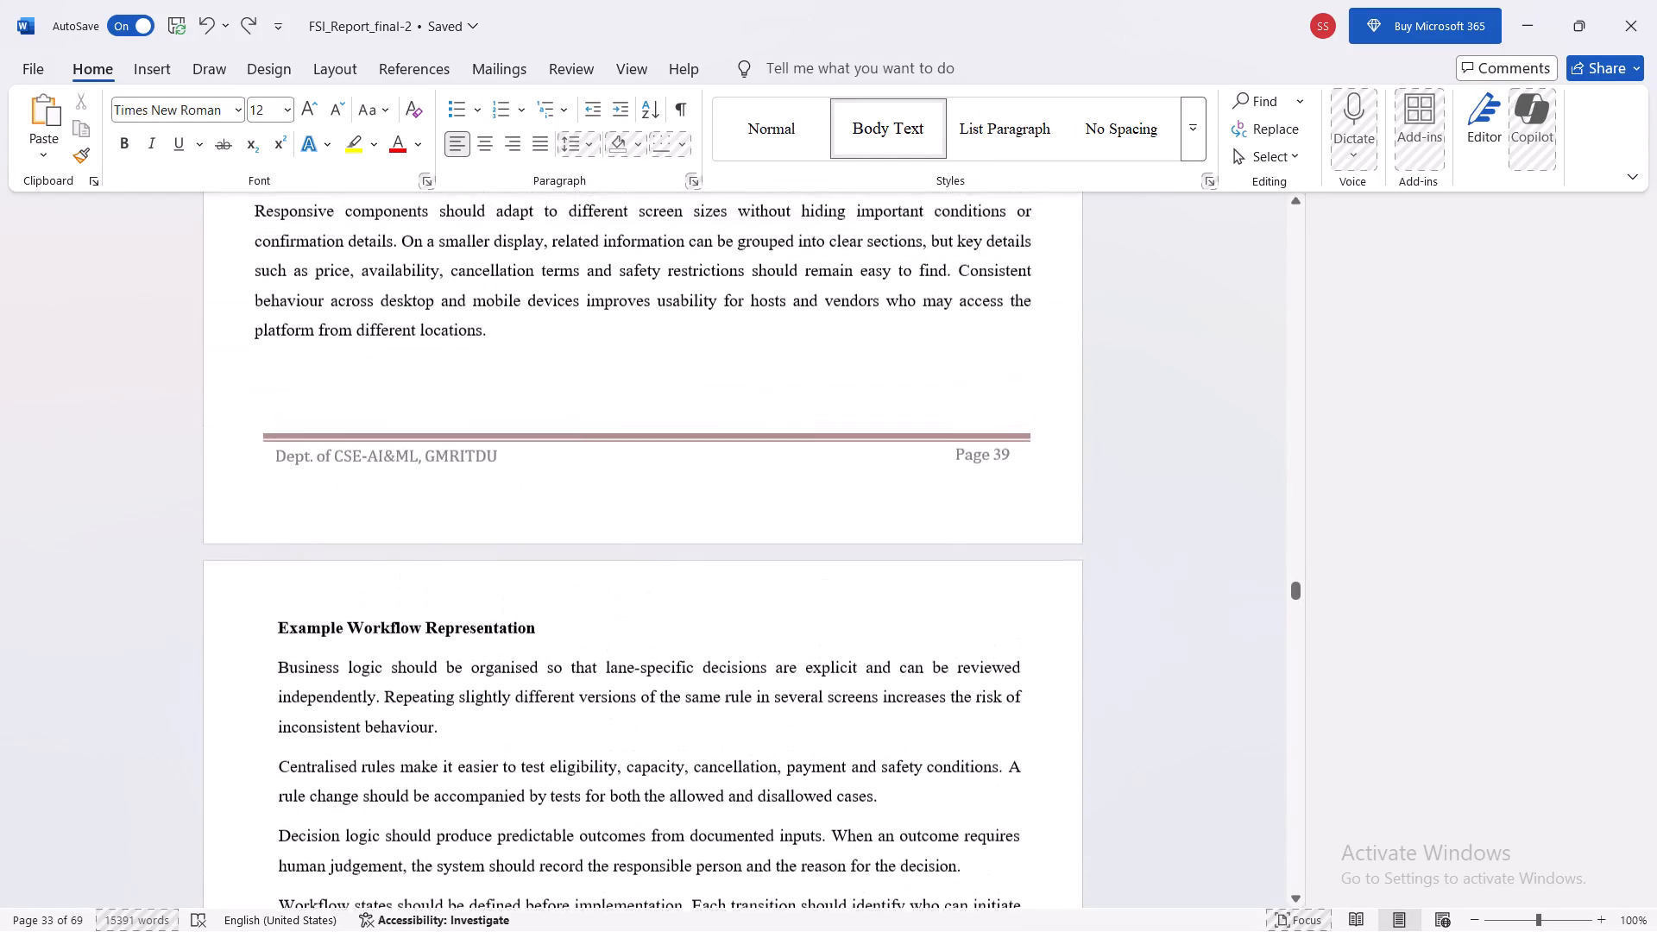
scroll(679, 708, "up", 3)
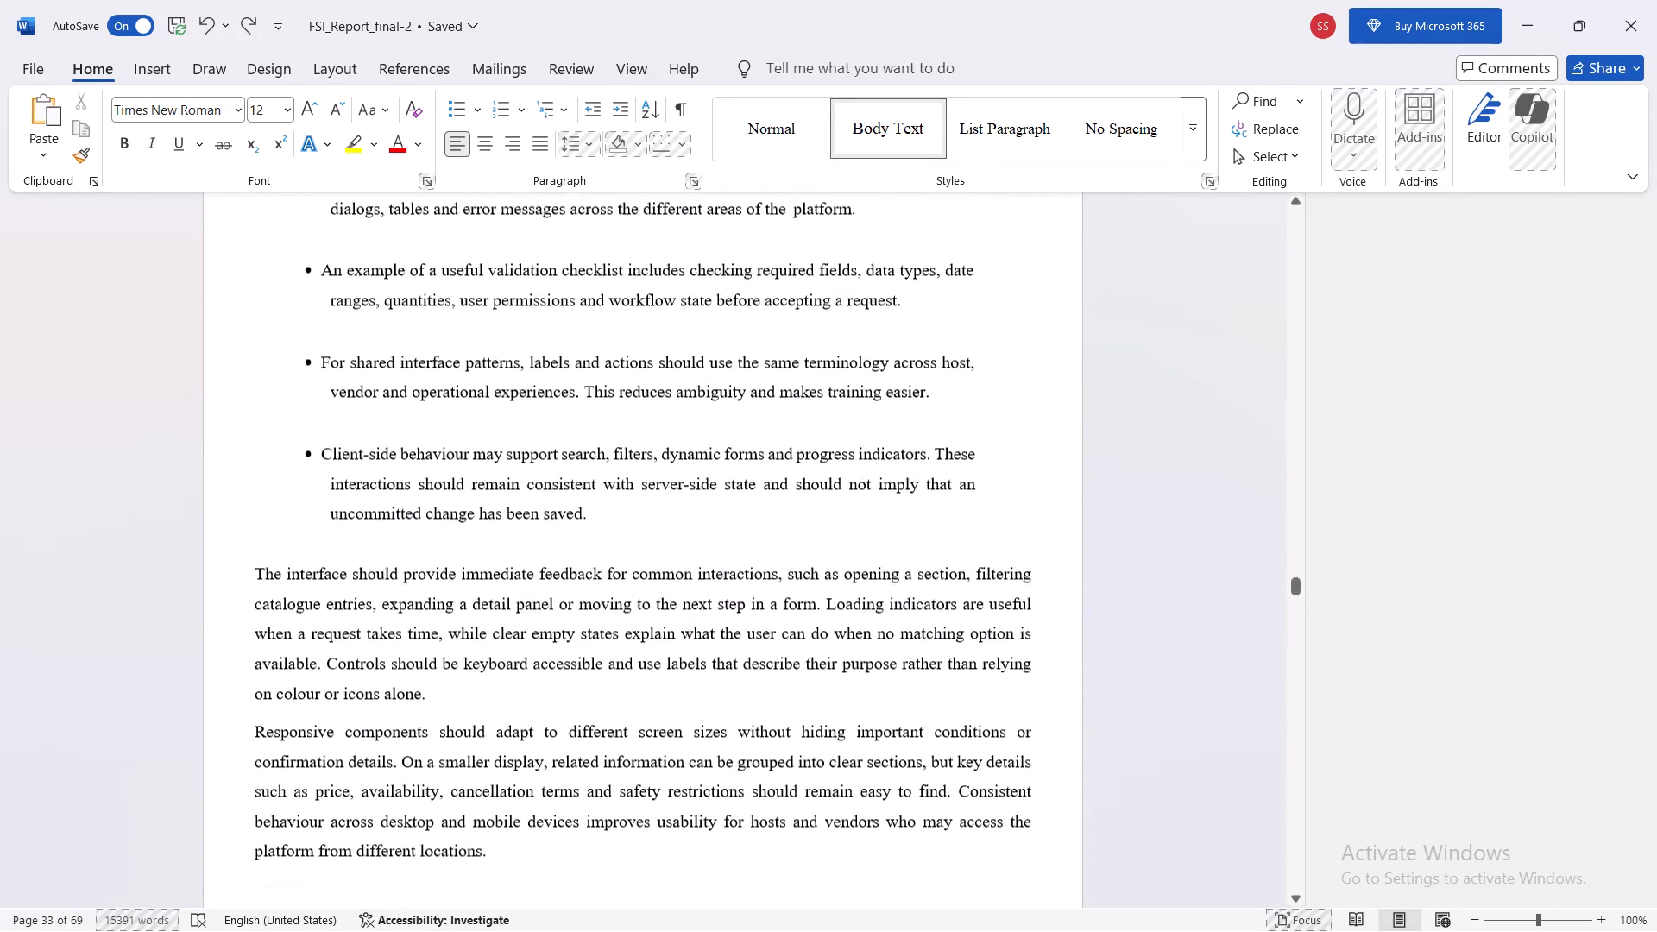
scroll(679, 708, "up", 2)
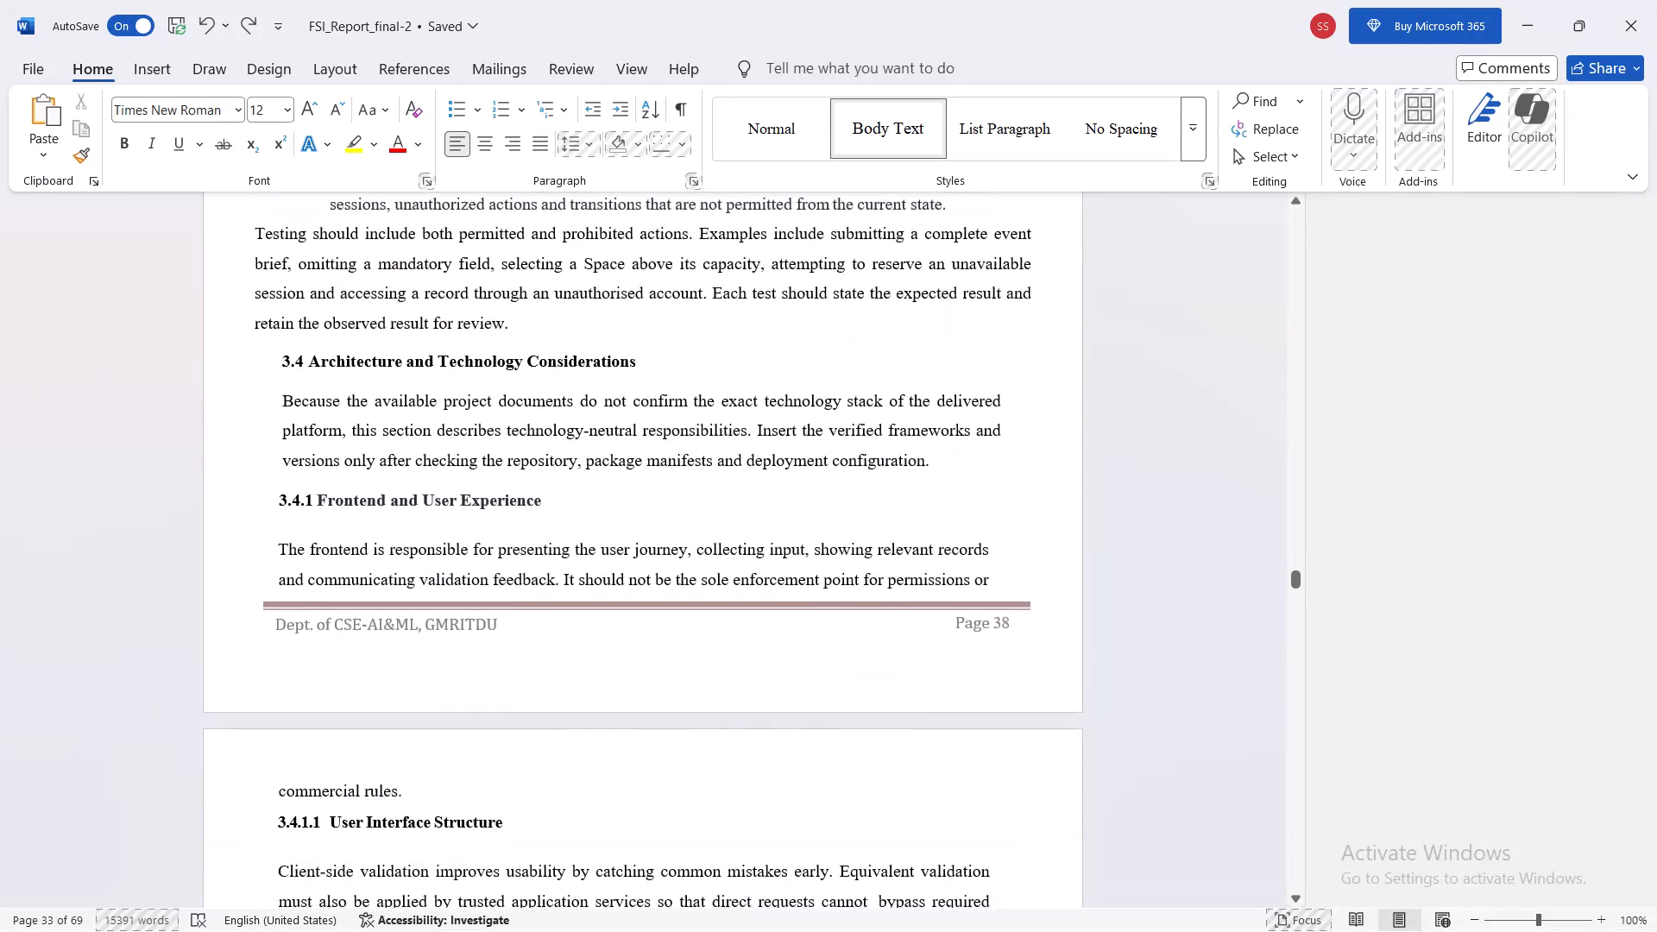
scroll(679, 708, "down", 4)
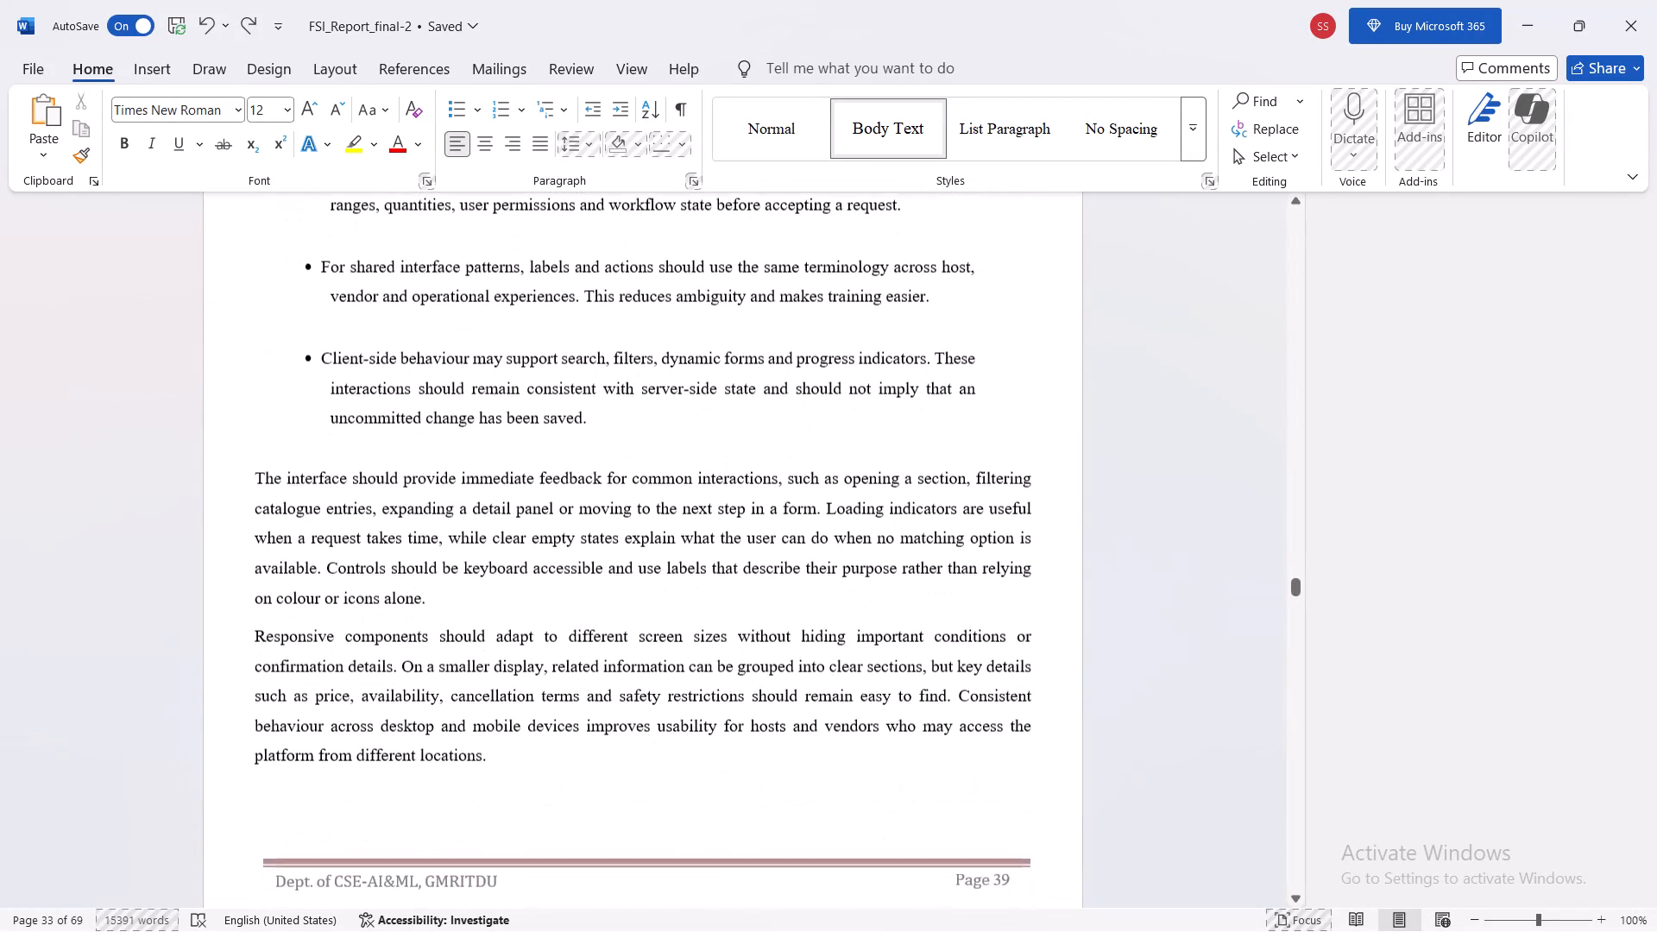
scroll(679, 708, "down", 1)
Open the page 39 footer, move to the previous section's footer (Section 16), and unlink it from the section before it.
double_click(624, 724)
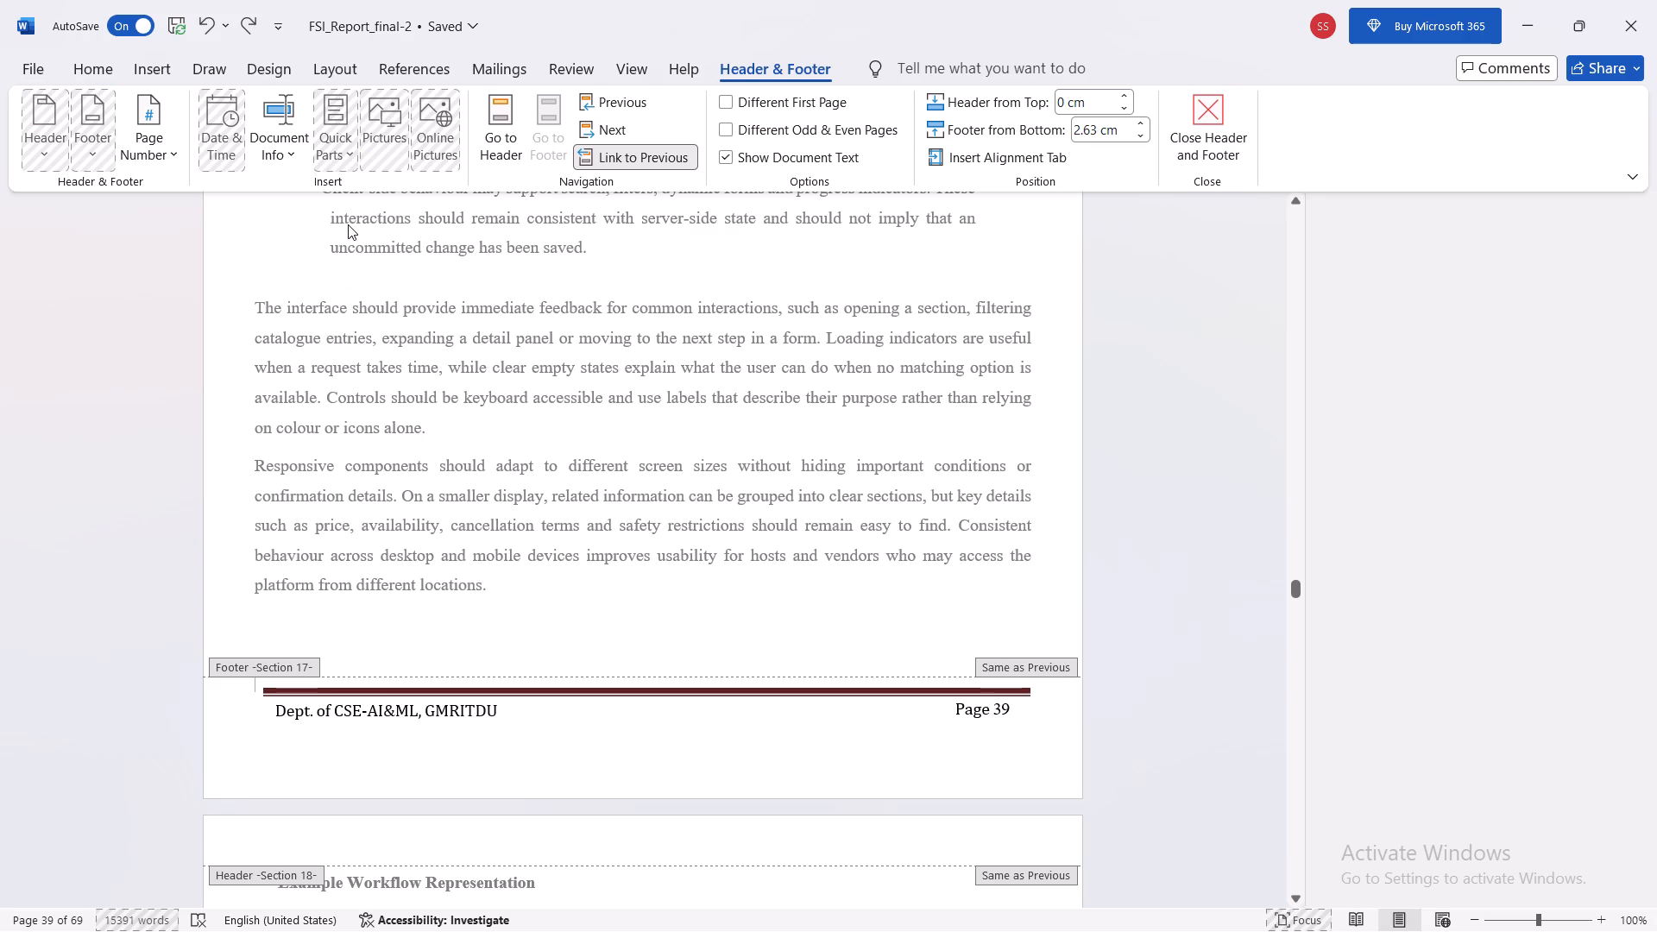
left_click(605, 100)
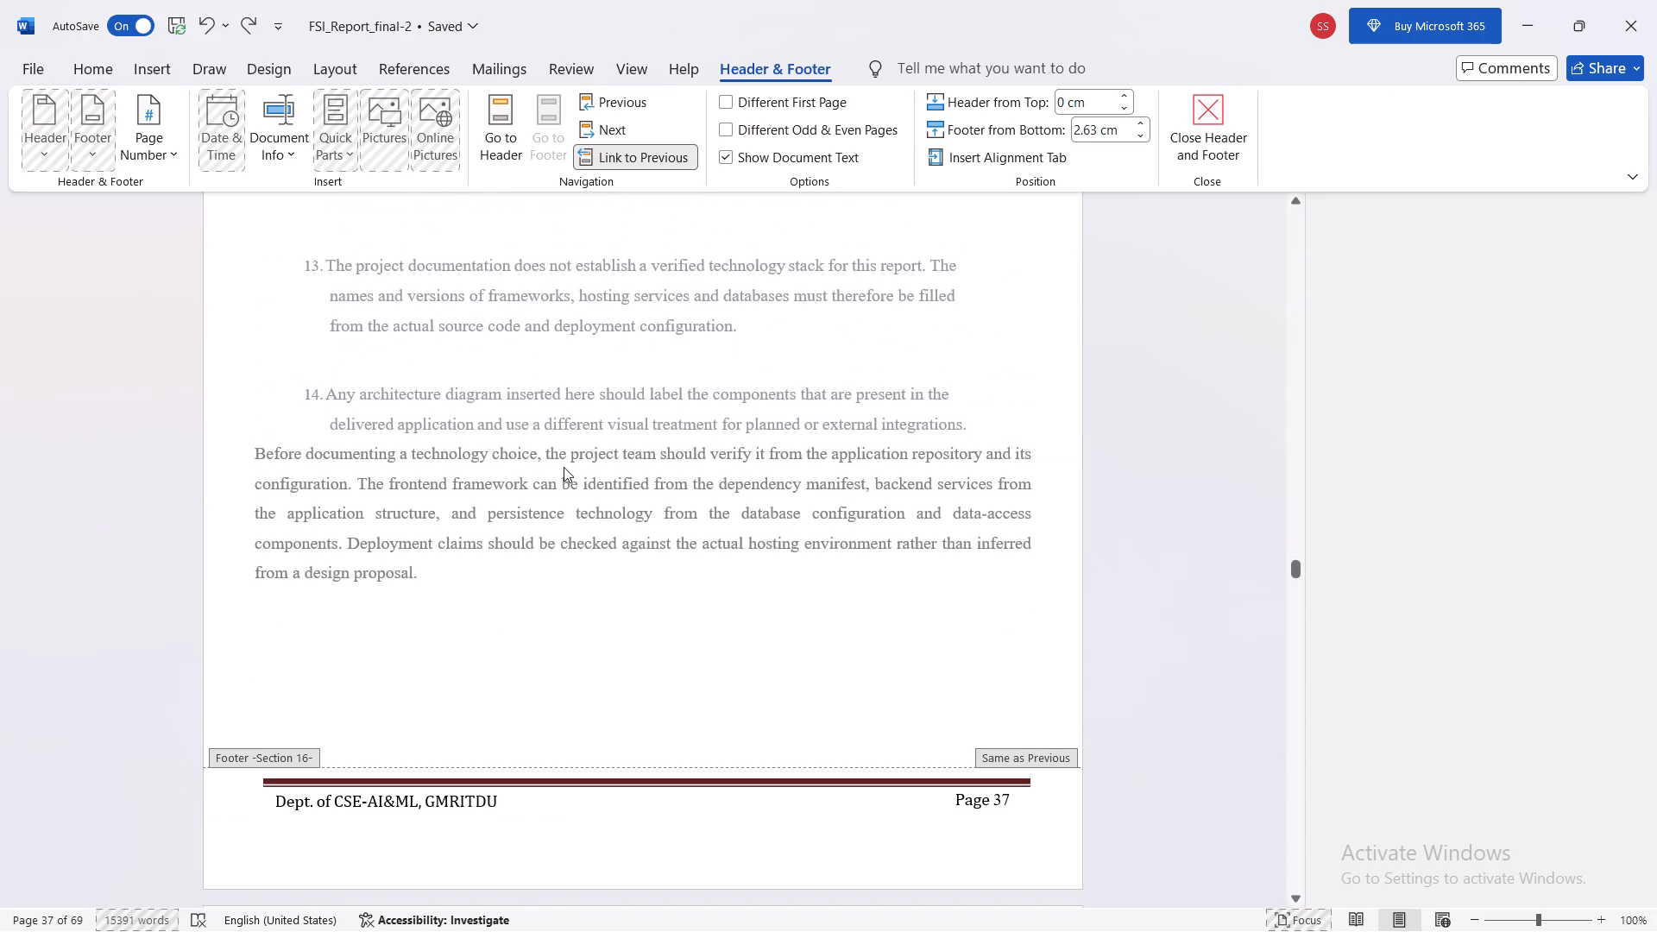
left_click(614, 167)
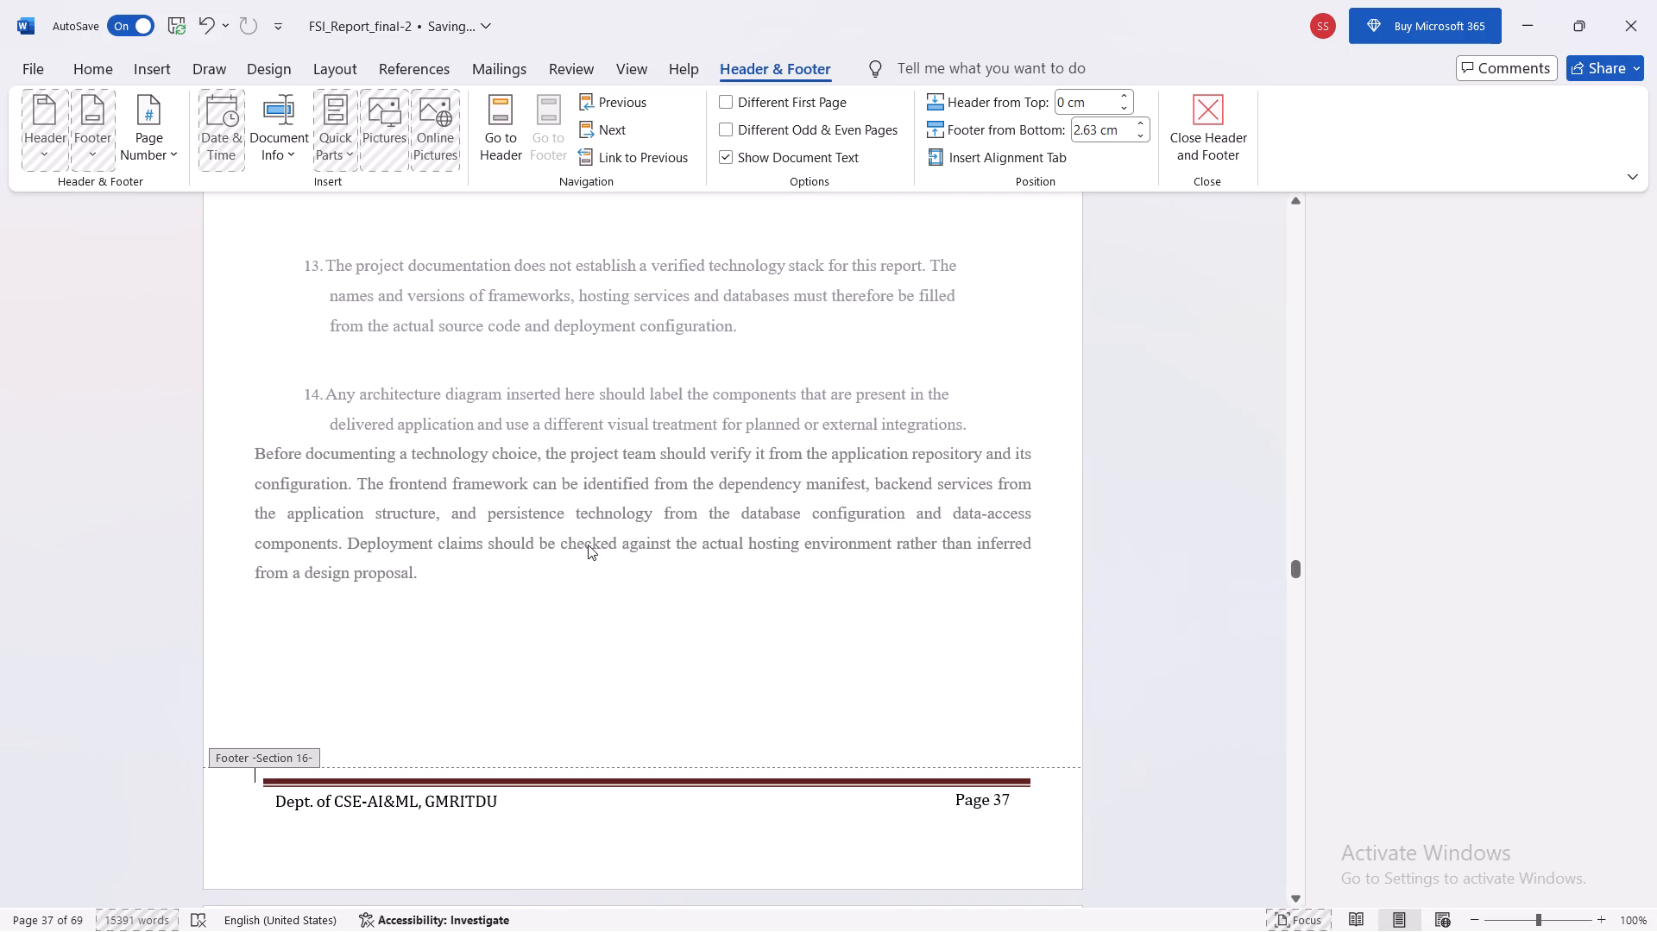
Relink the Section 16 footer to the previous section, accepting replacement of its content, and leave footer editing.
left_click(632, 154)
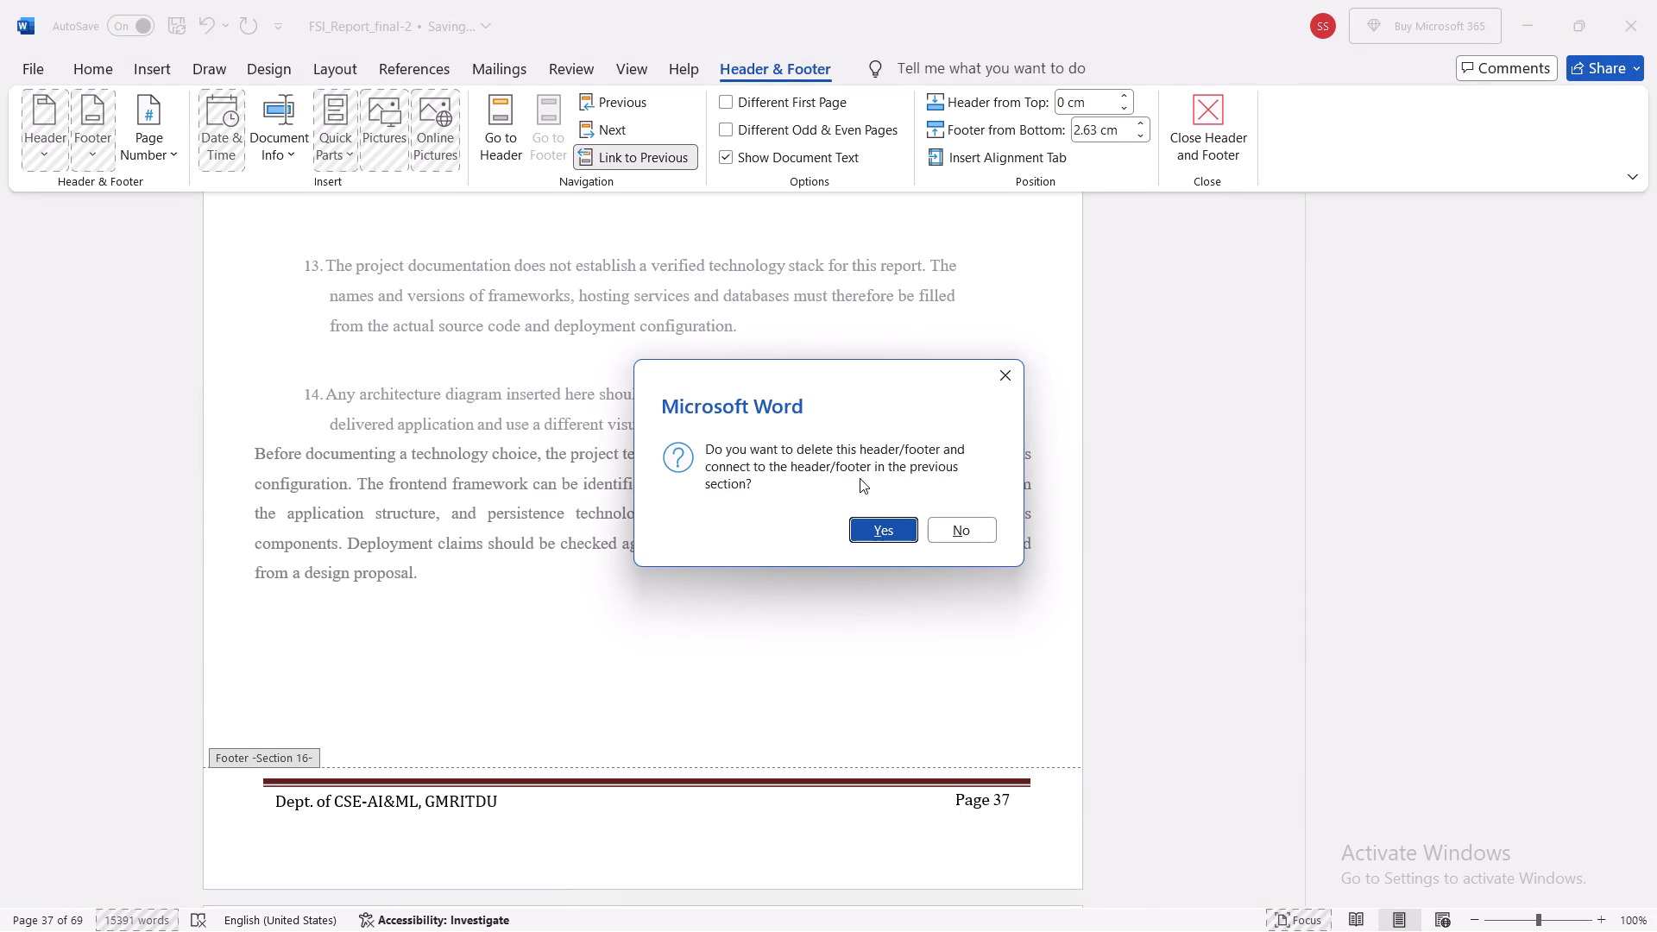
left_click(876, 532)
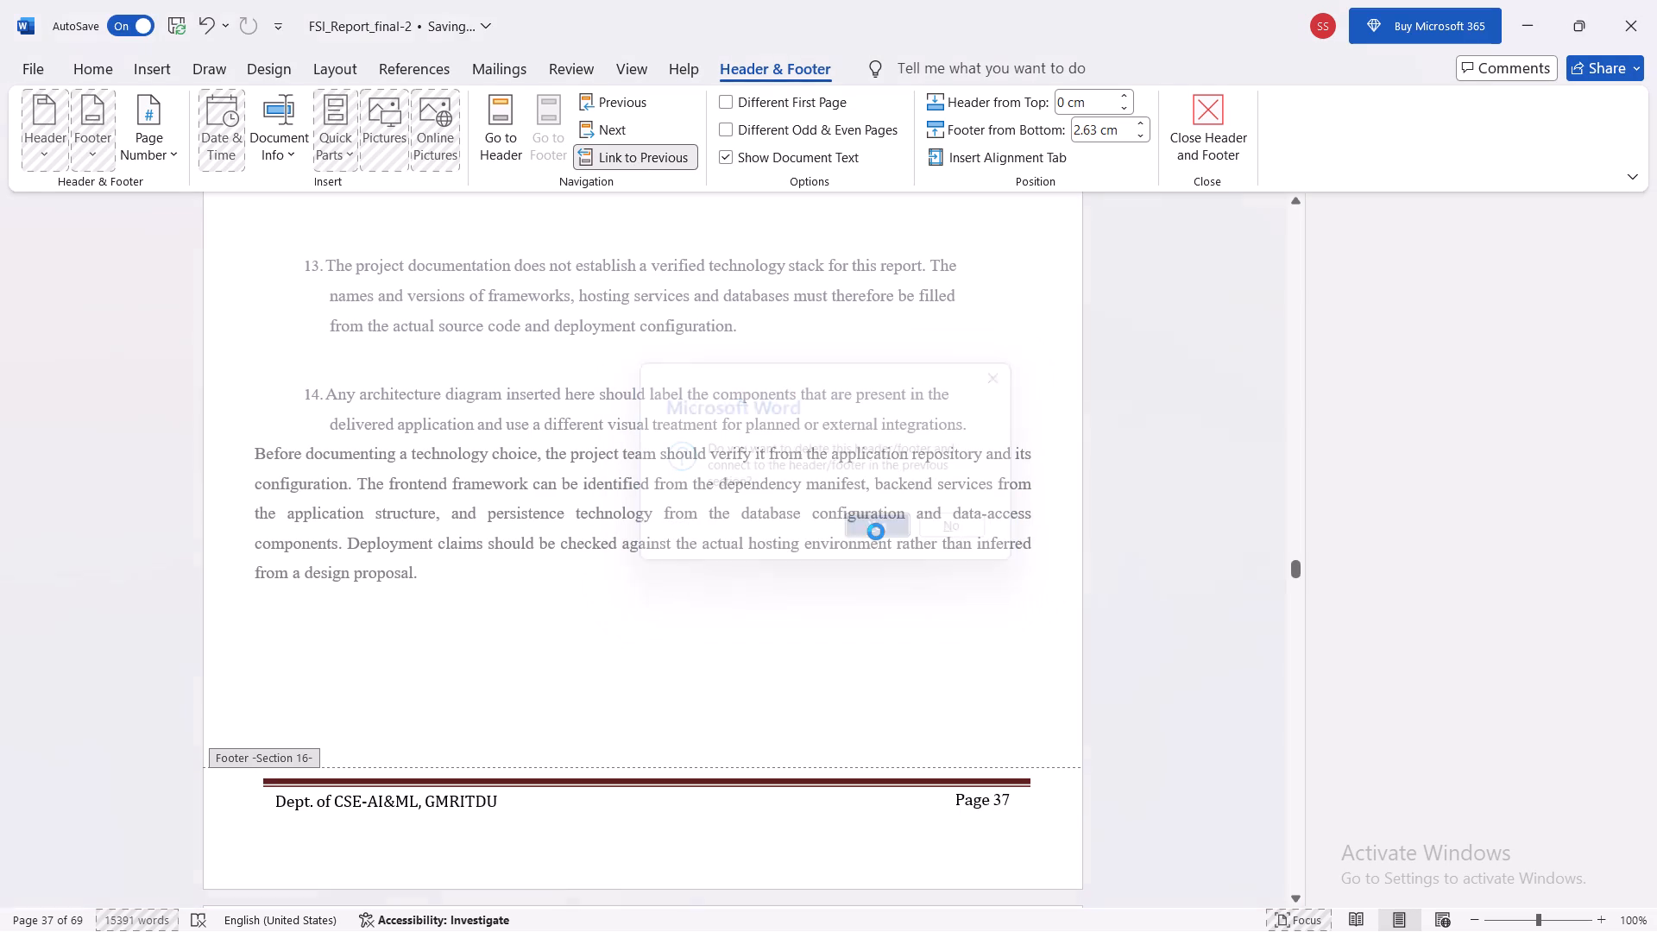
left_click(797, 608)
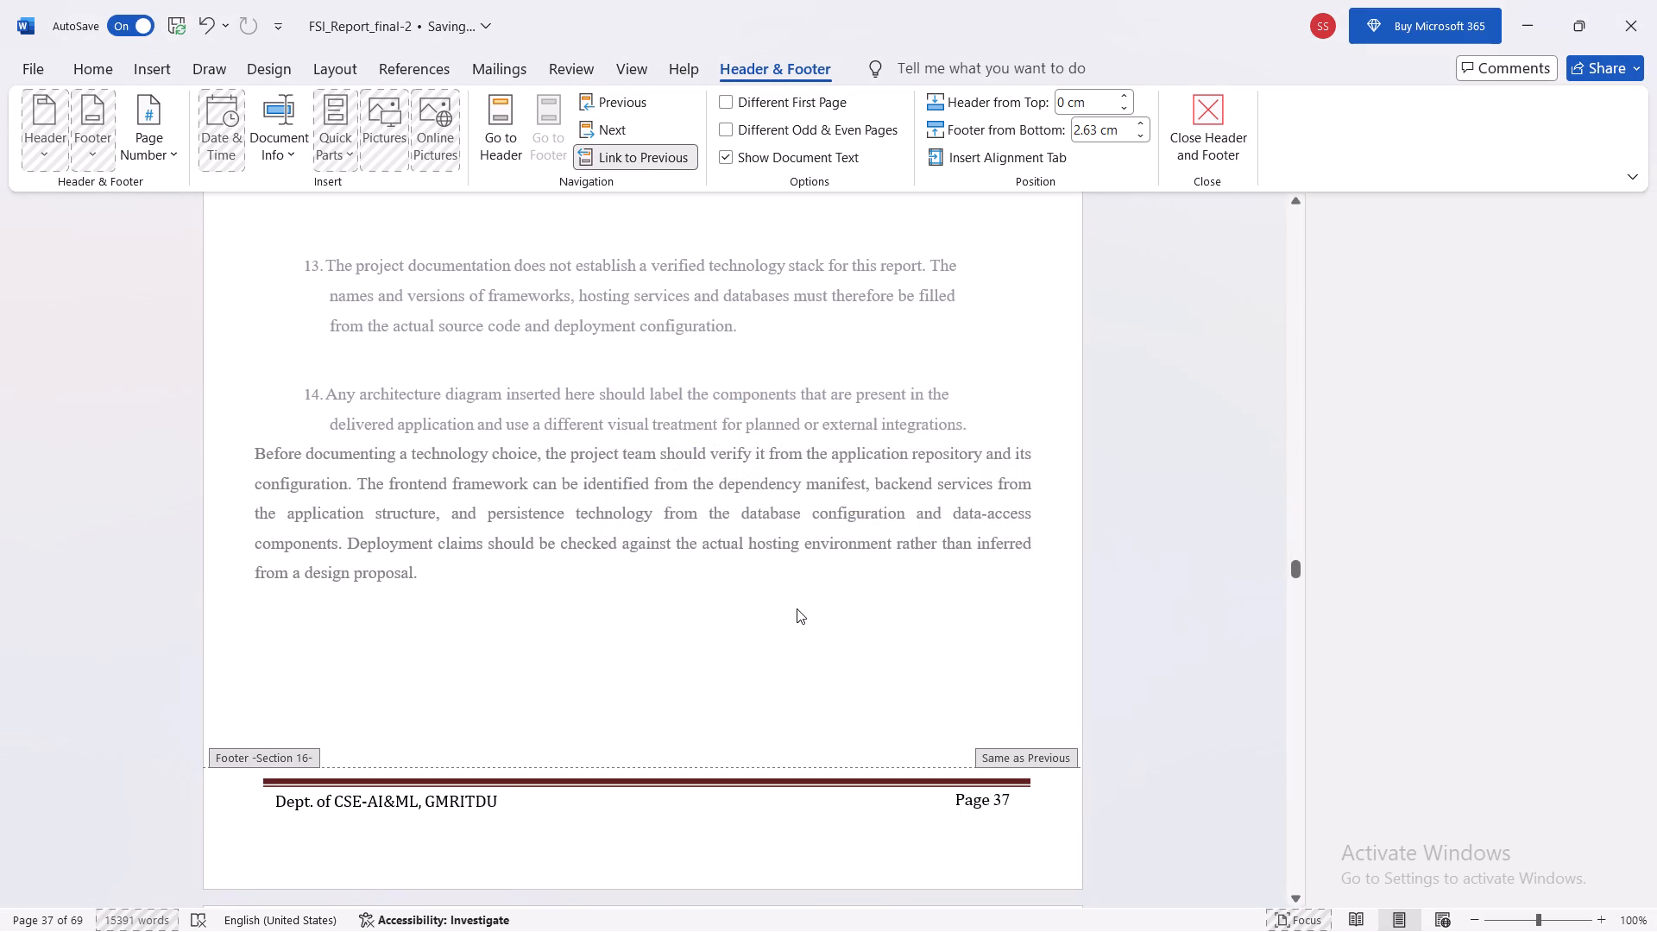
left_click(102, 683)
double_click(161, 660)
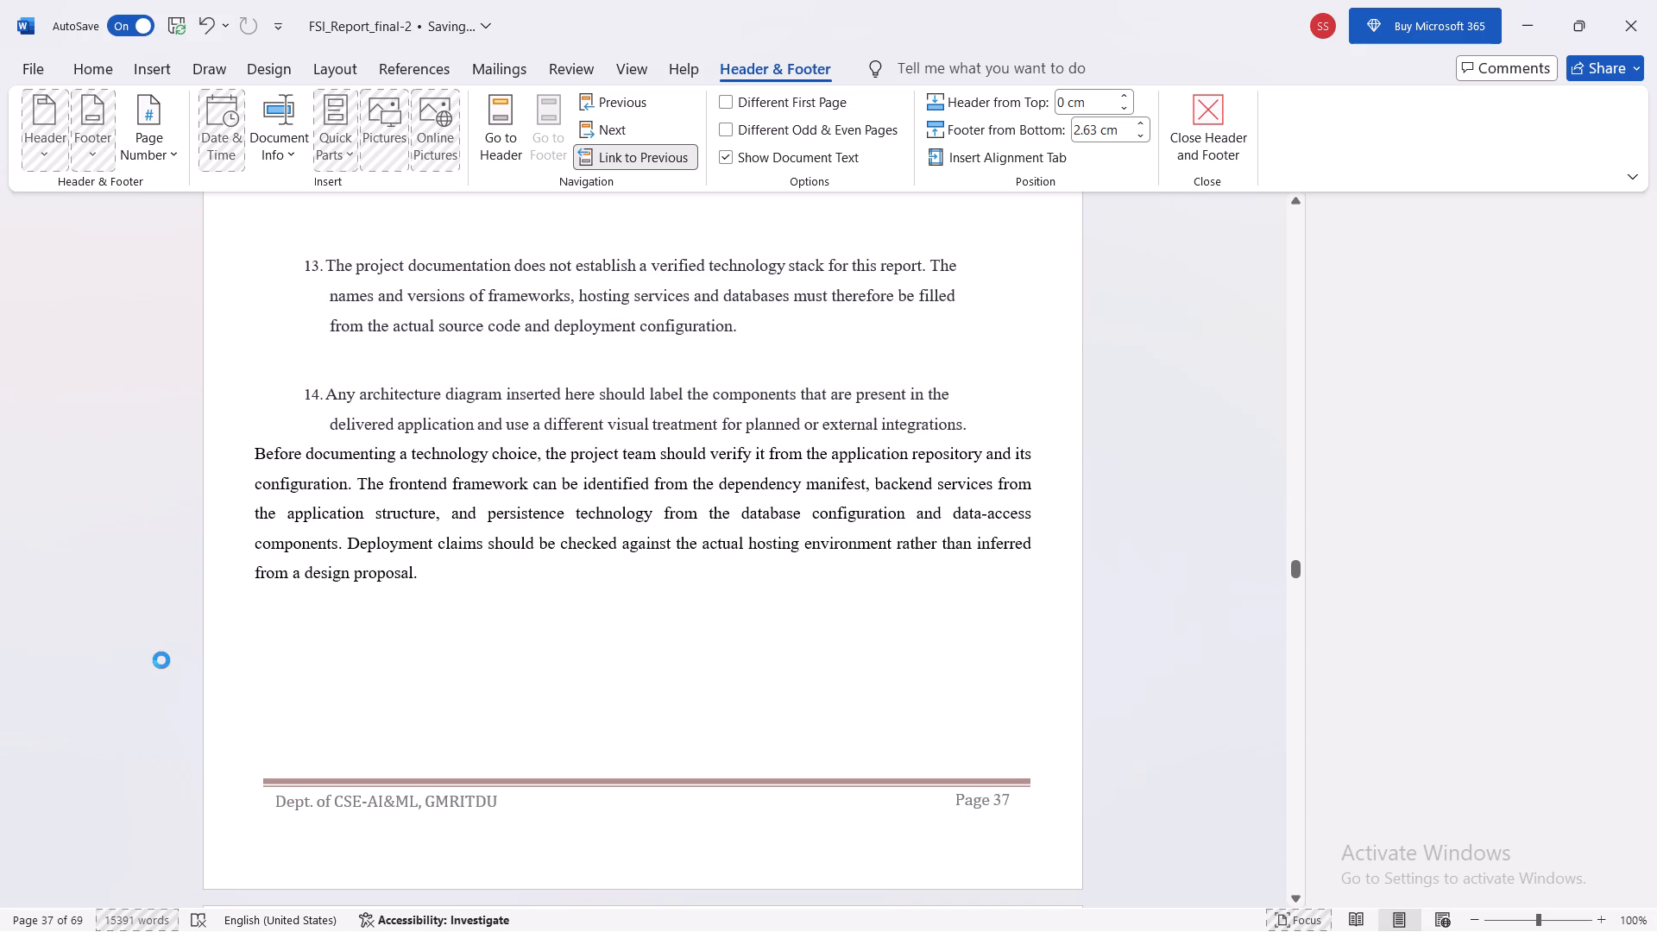
Review the page layout and footers from page 37 back to page 25.
scroll(526, 664, "up", 1)
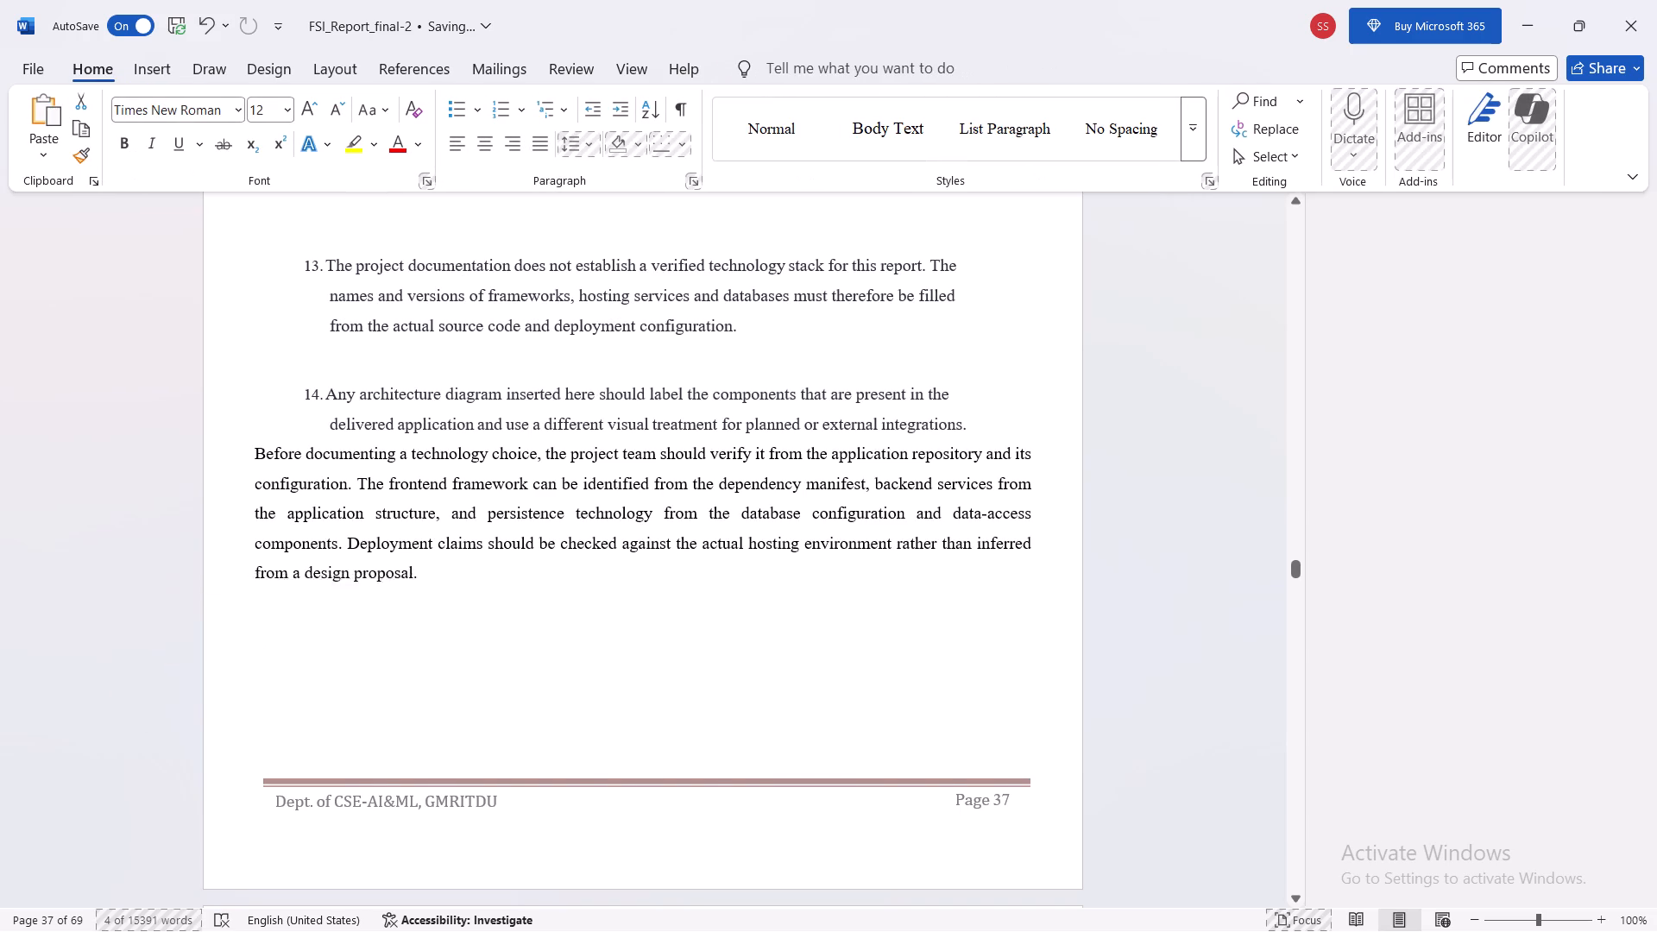
scroll(526, 664, "up", 5)
scroll(526, 664, "right", 1)
scroll(526, 664, "up", 1)
scroll(526, 664, "down", 1)
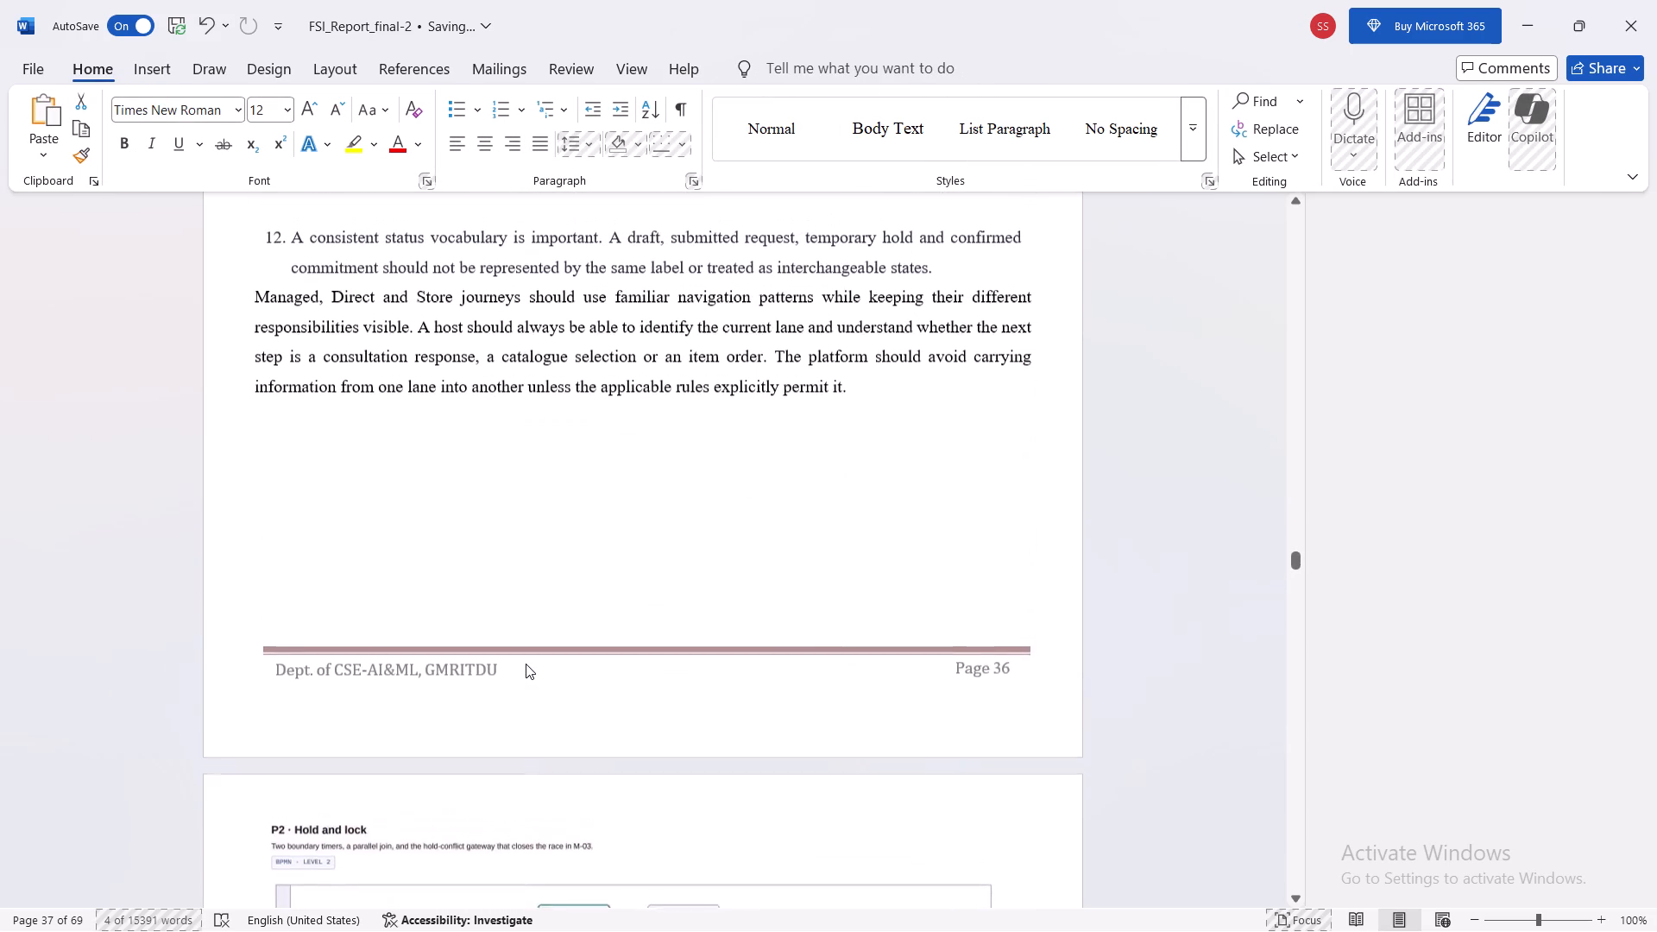
scroll(526, 664, "down", 1)
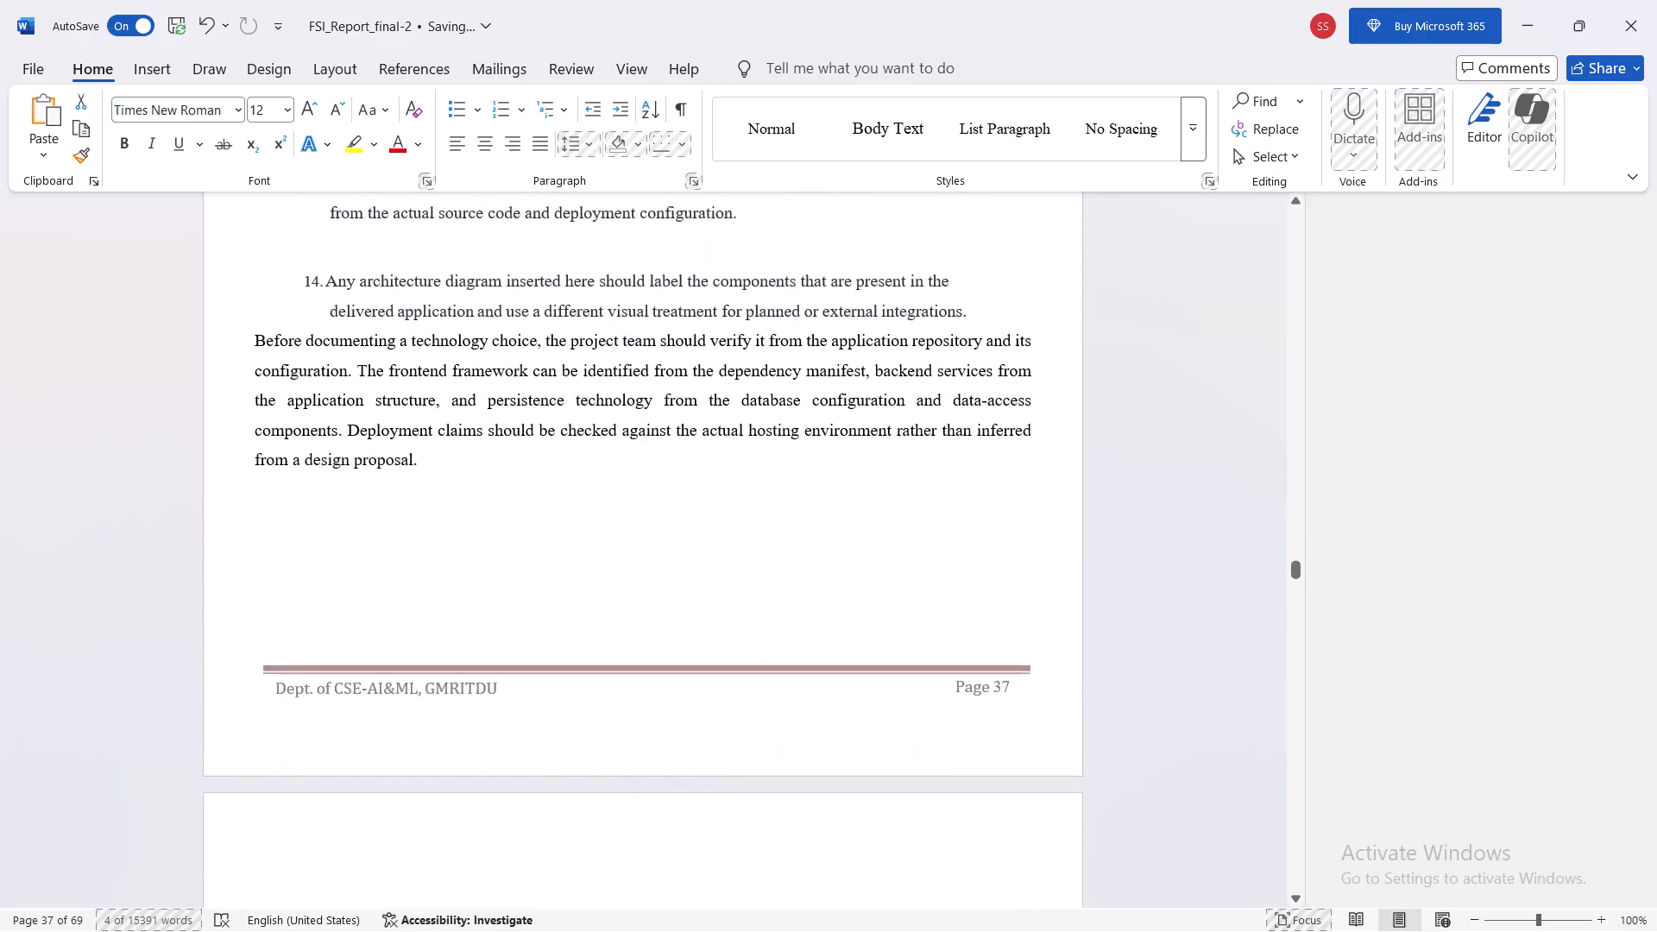
scroll(526, 664, "down", 1)
scroll(526, 664, "up", 6)
scroll(526, 664, "down", 2)
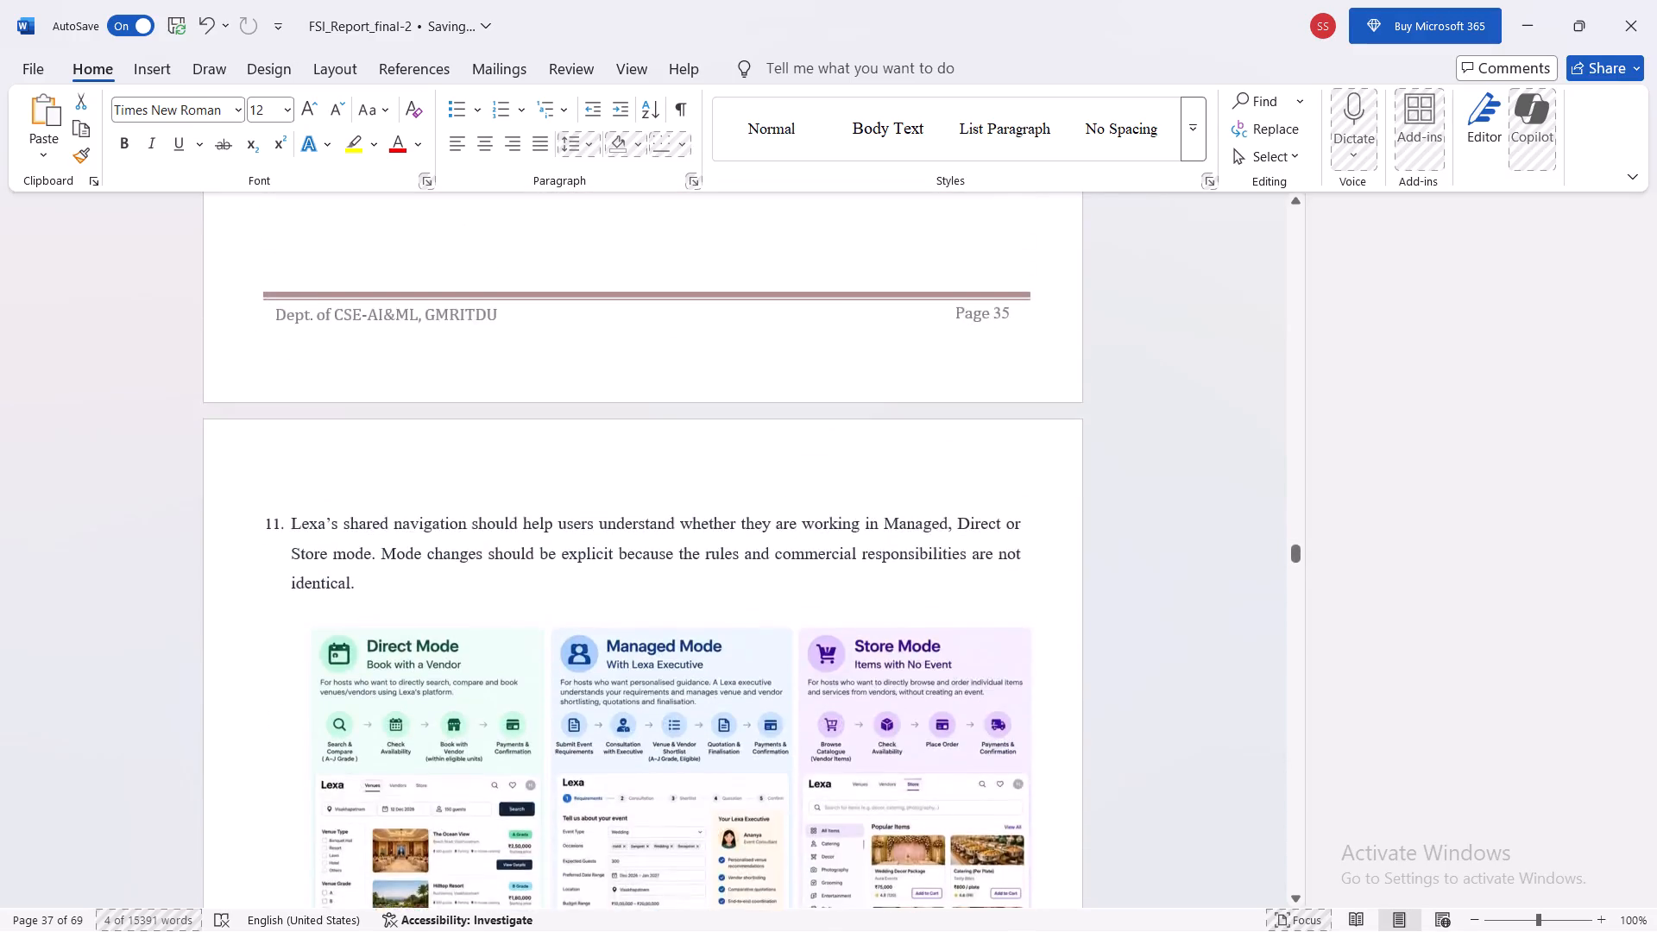
scroll(526, 664, "down", 4)
scroll(526, 664, "up", 3)
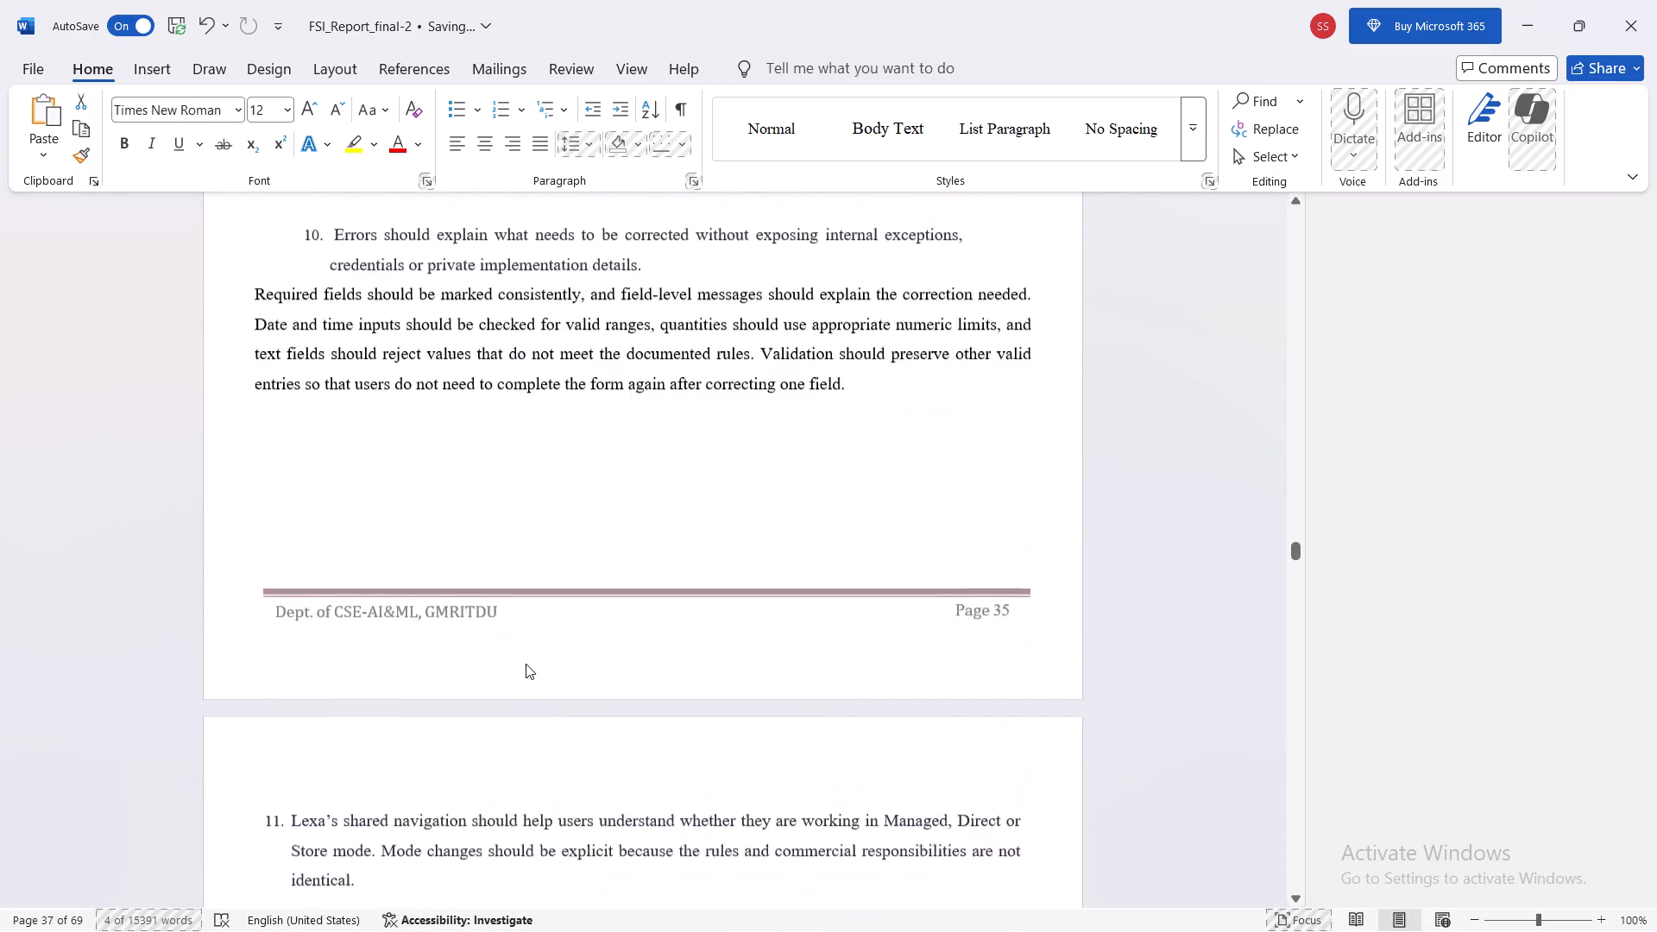
scroll(524, 672, "up", 4)
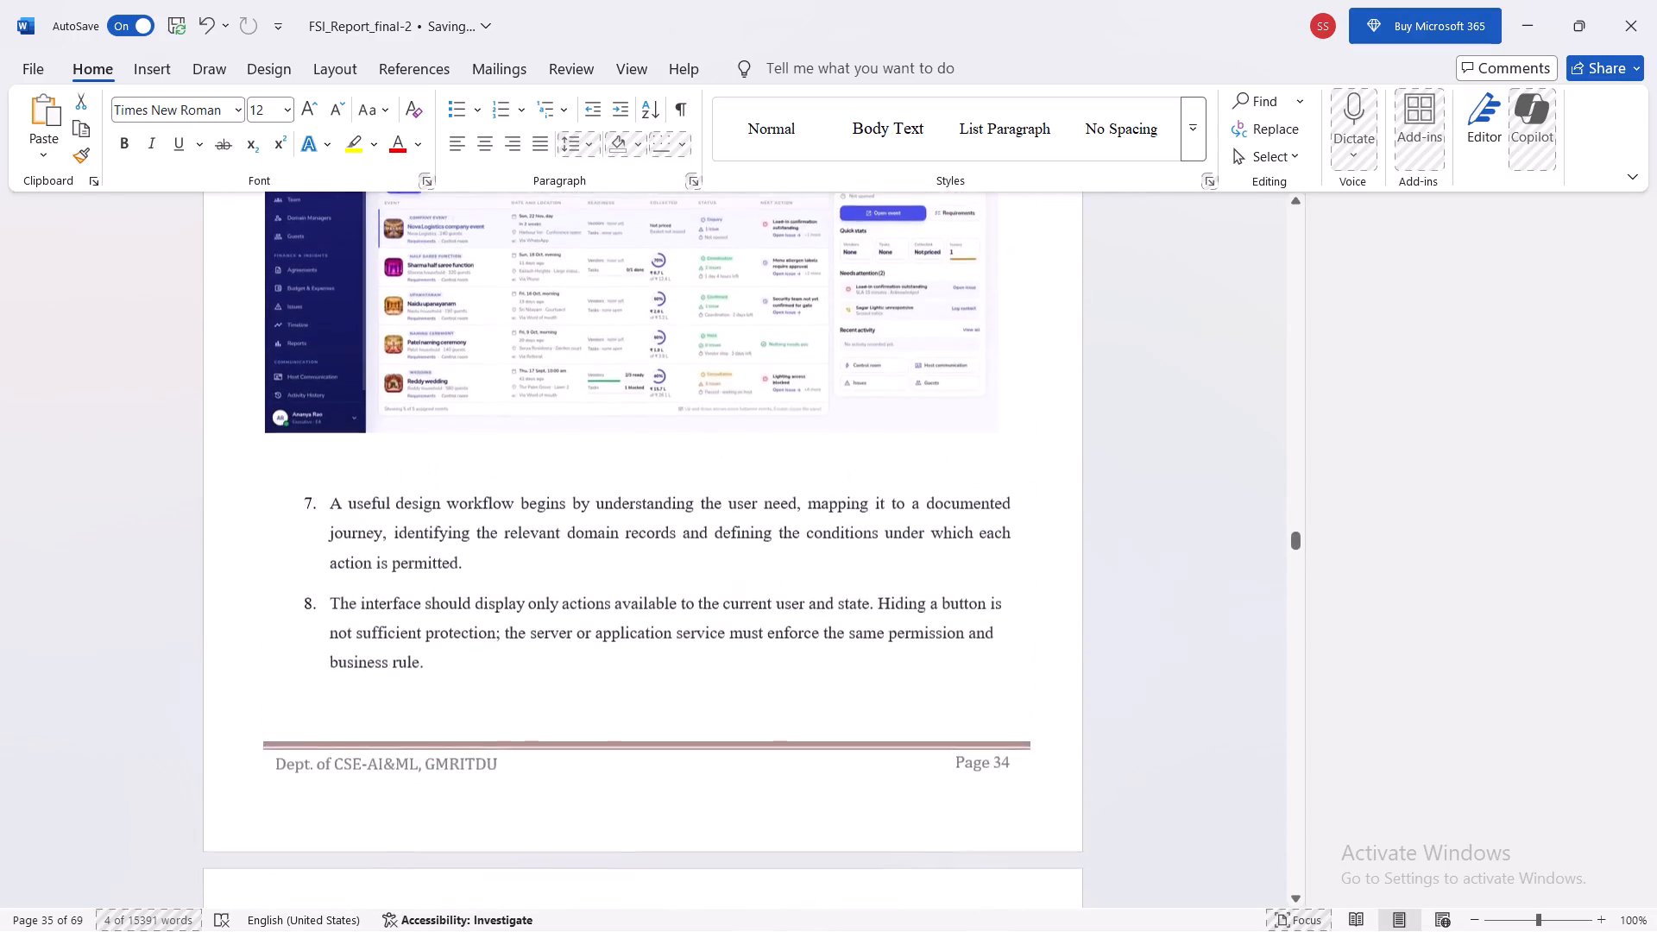
scroll(524, 672, "up", 5)
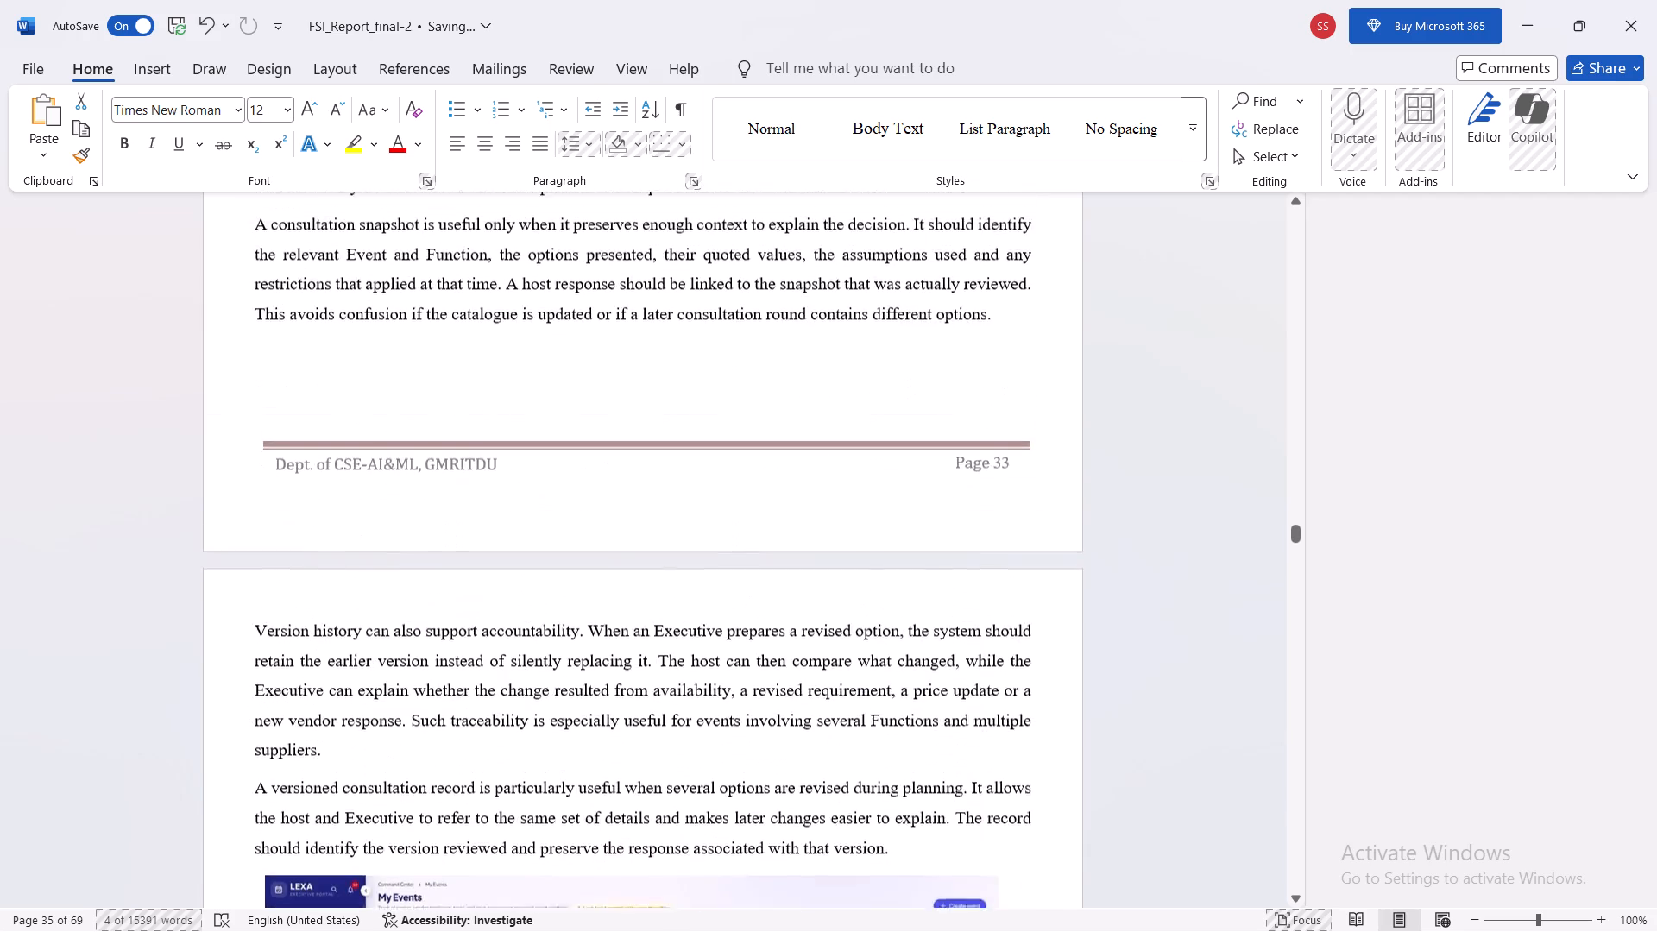
scroll(524, 672, "up", 4)
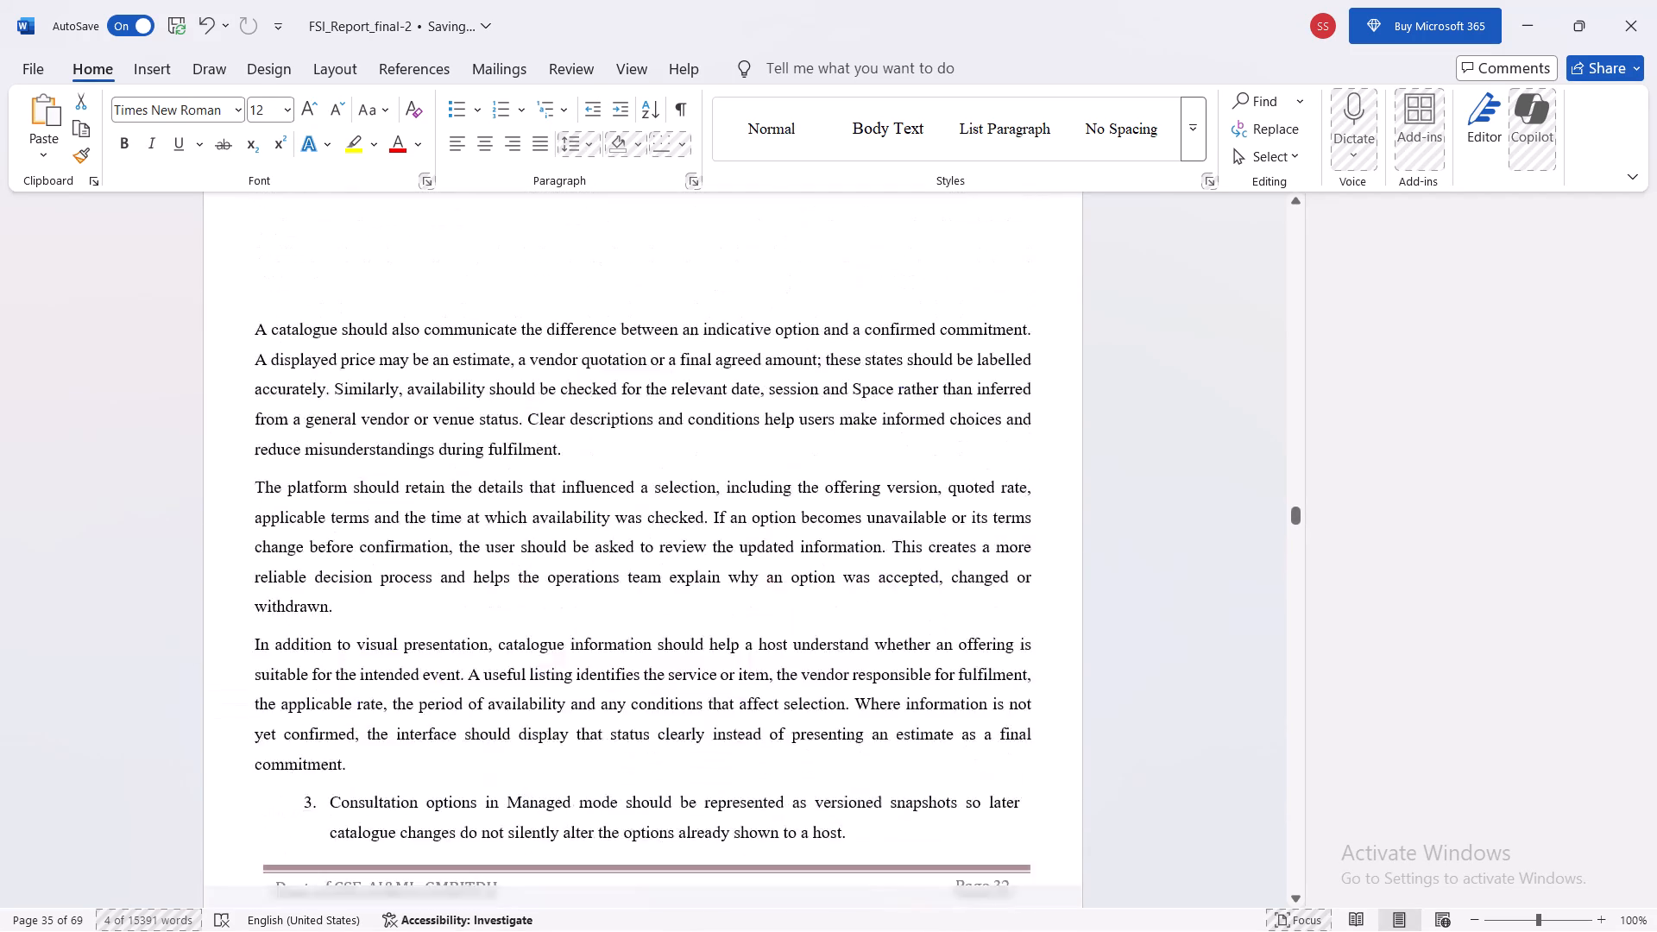
scroll(524, 672, "up", 1)
scroll(524, 672, "up", 20)
scroll(524, 672, "up", 20)
scroll(524, 672, "up", 20)
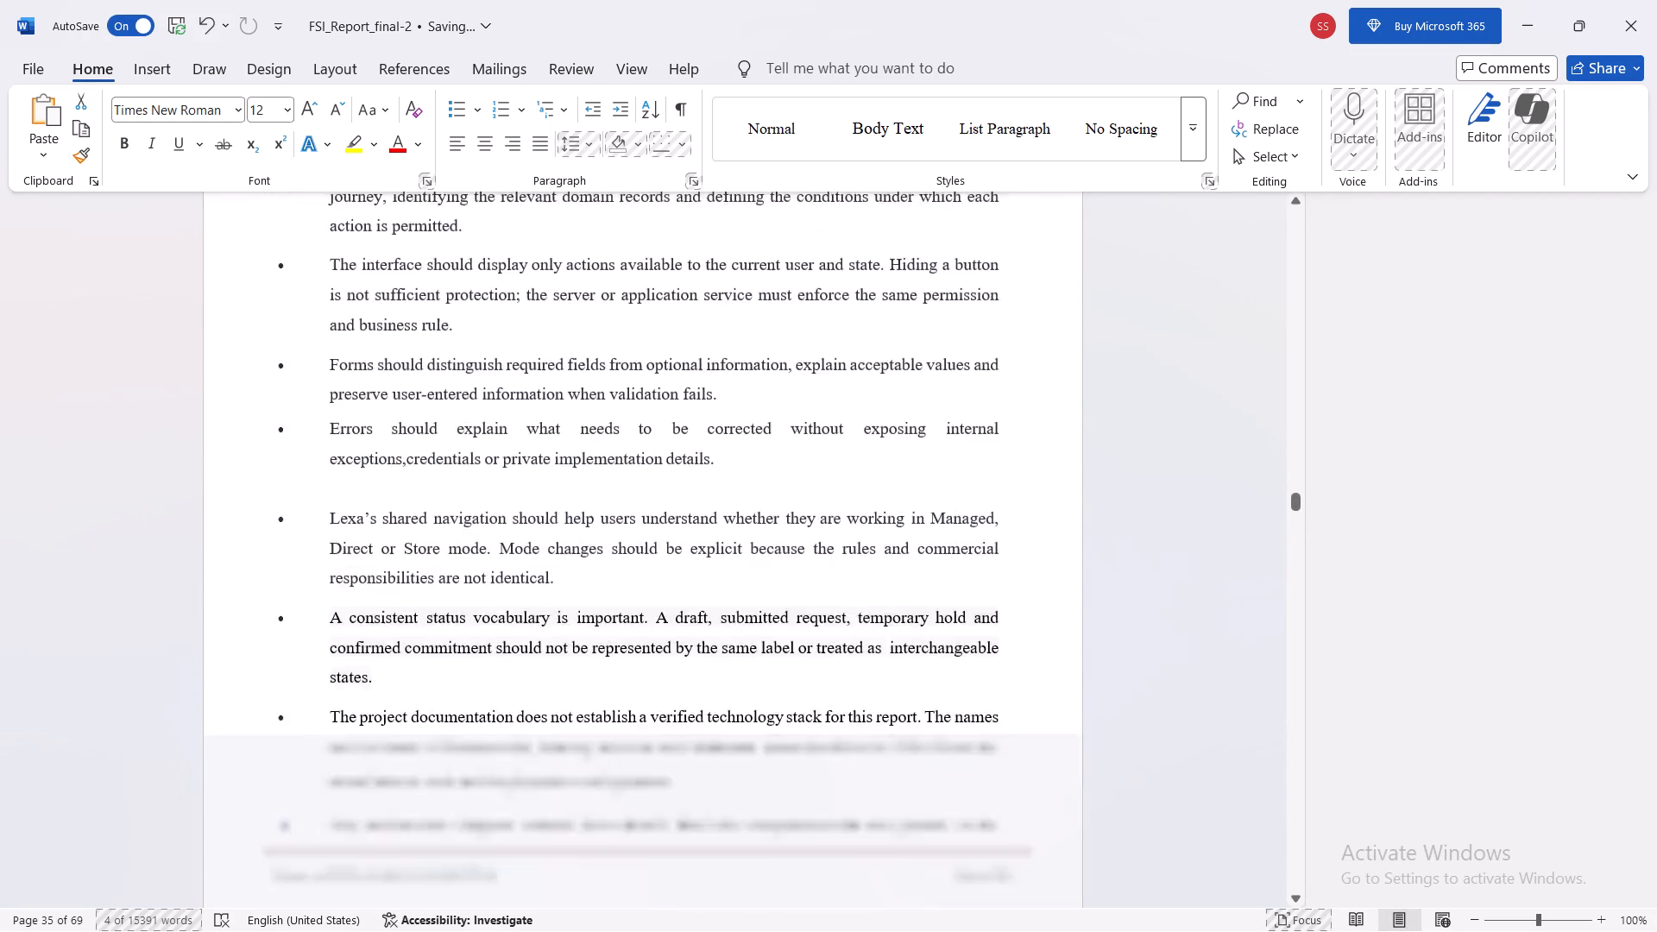
scroll(524, 672, "up", 20)
scroll(524, 672, "up", 6)
Check the body text, images and footers forward from page 25 to page 32.
scroll(524, 672, "down", 2)
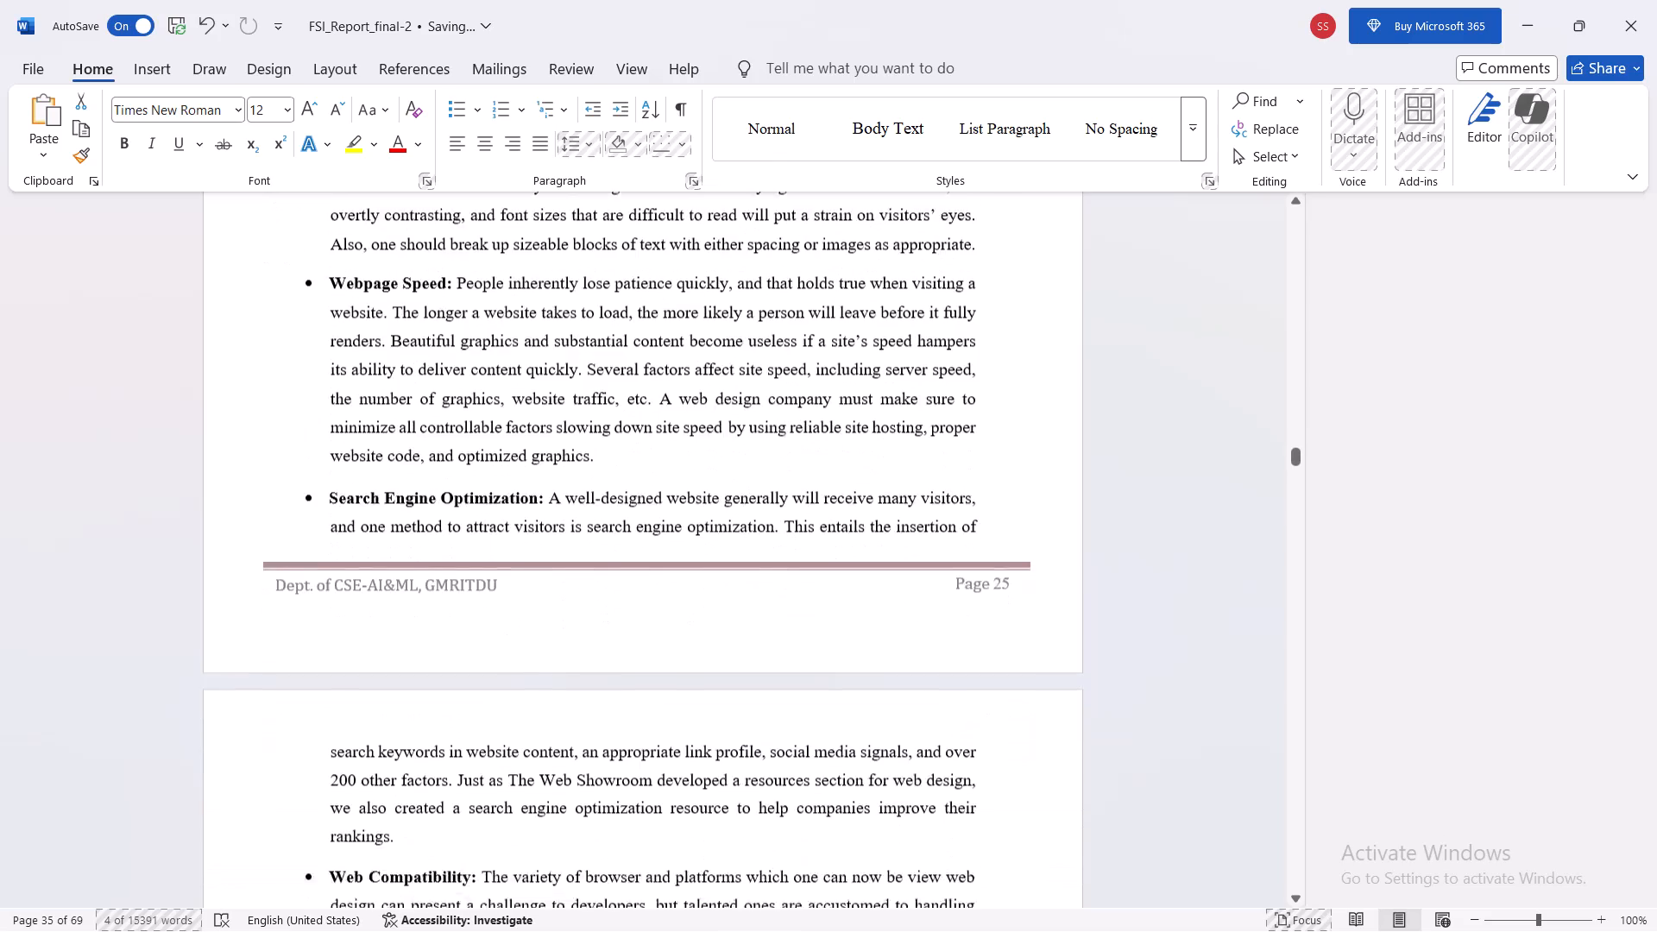
scroll(524, 672, "down", 5)
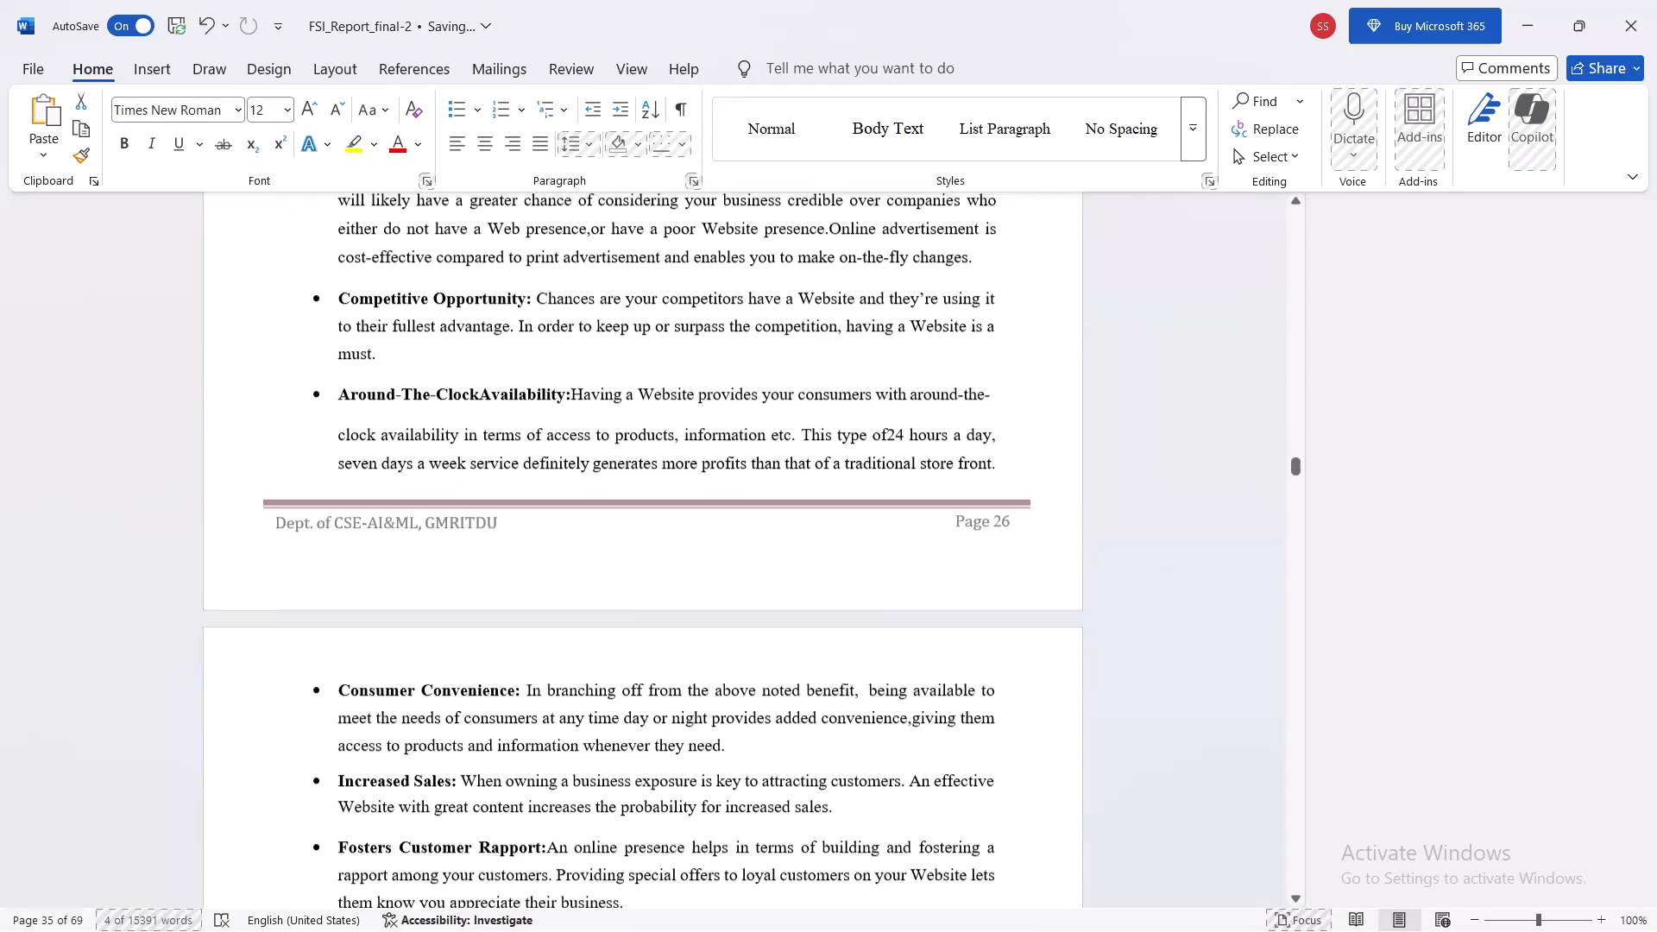
scroll(524, 672, "down", 3)
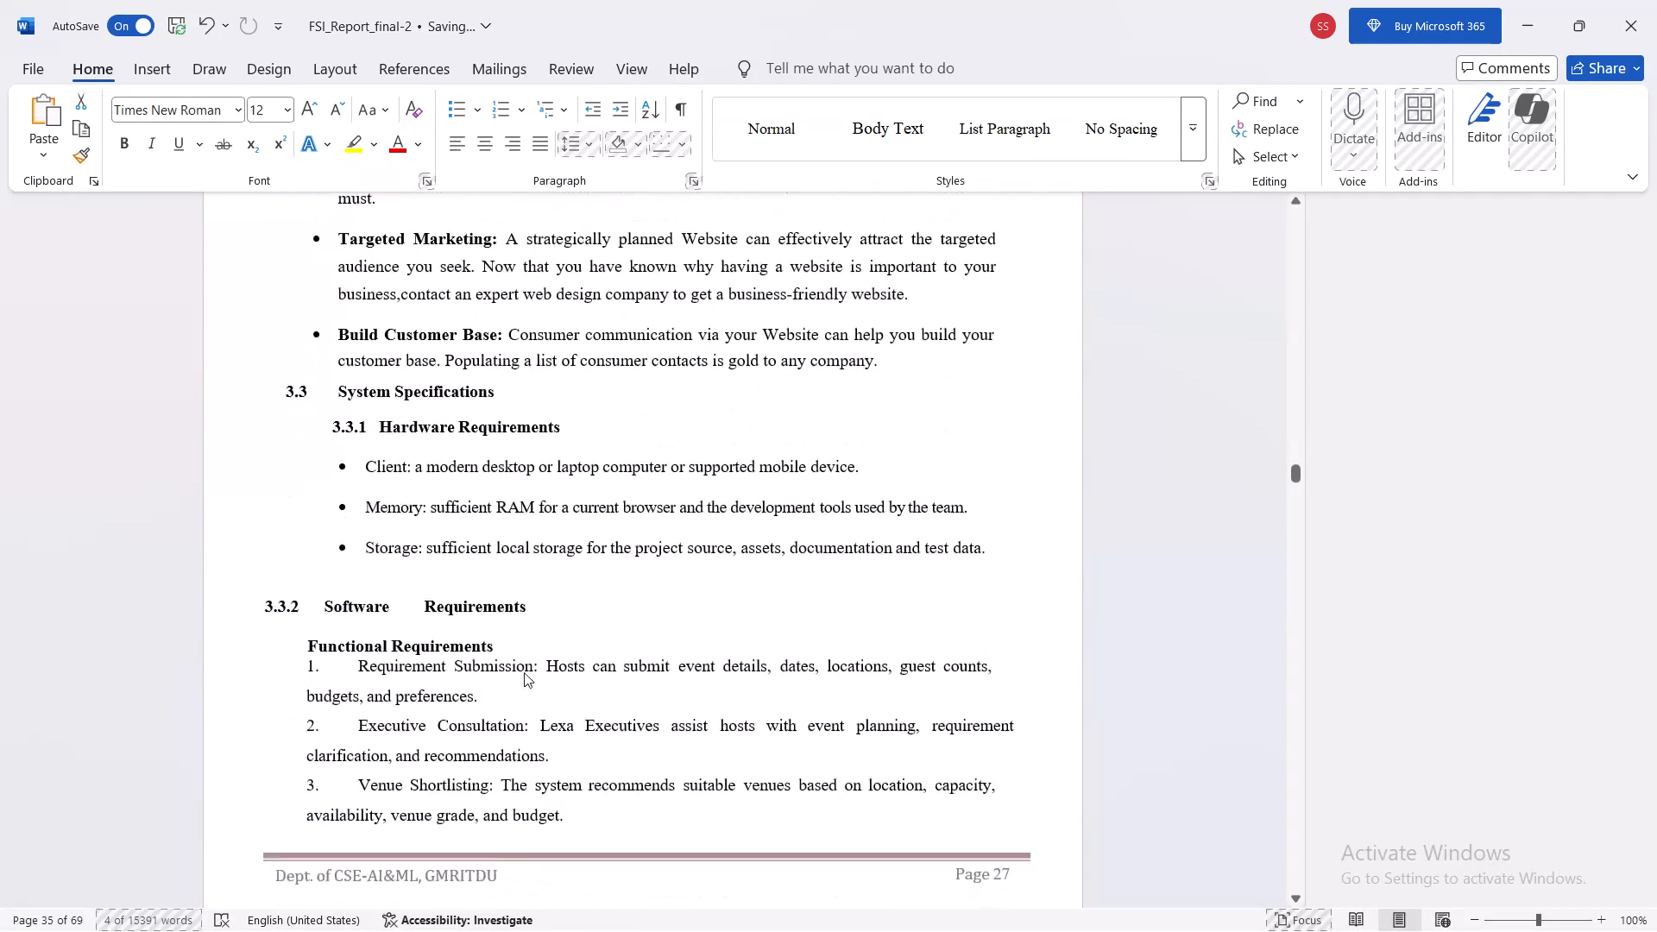
scroll(524, 672, "down", 3)
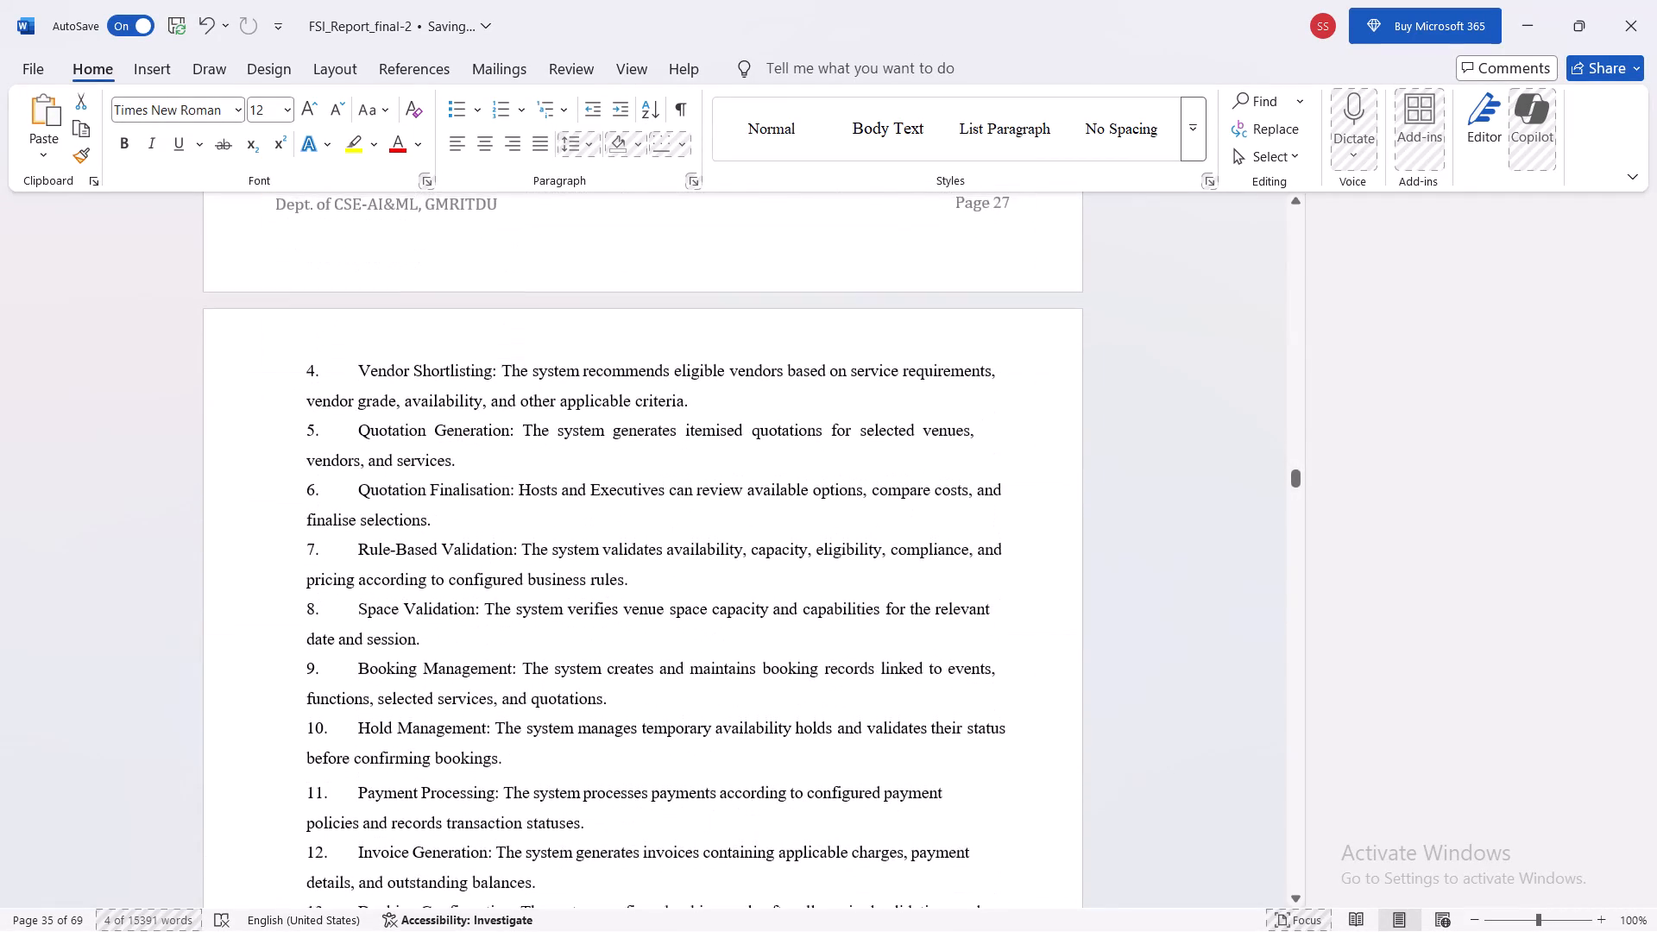
scroll(524, 672, "down", 3)
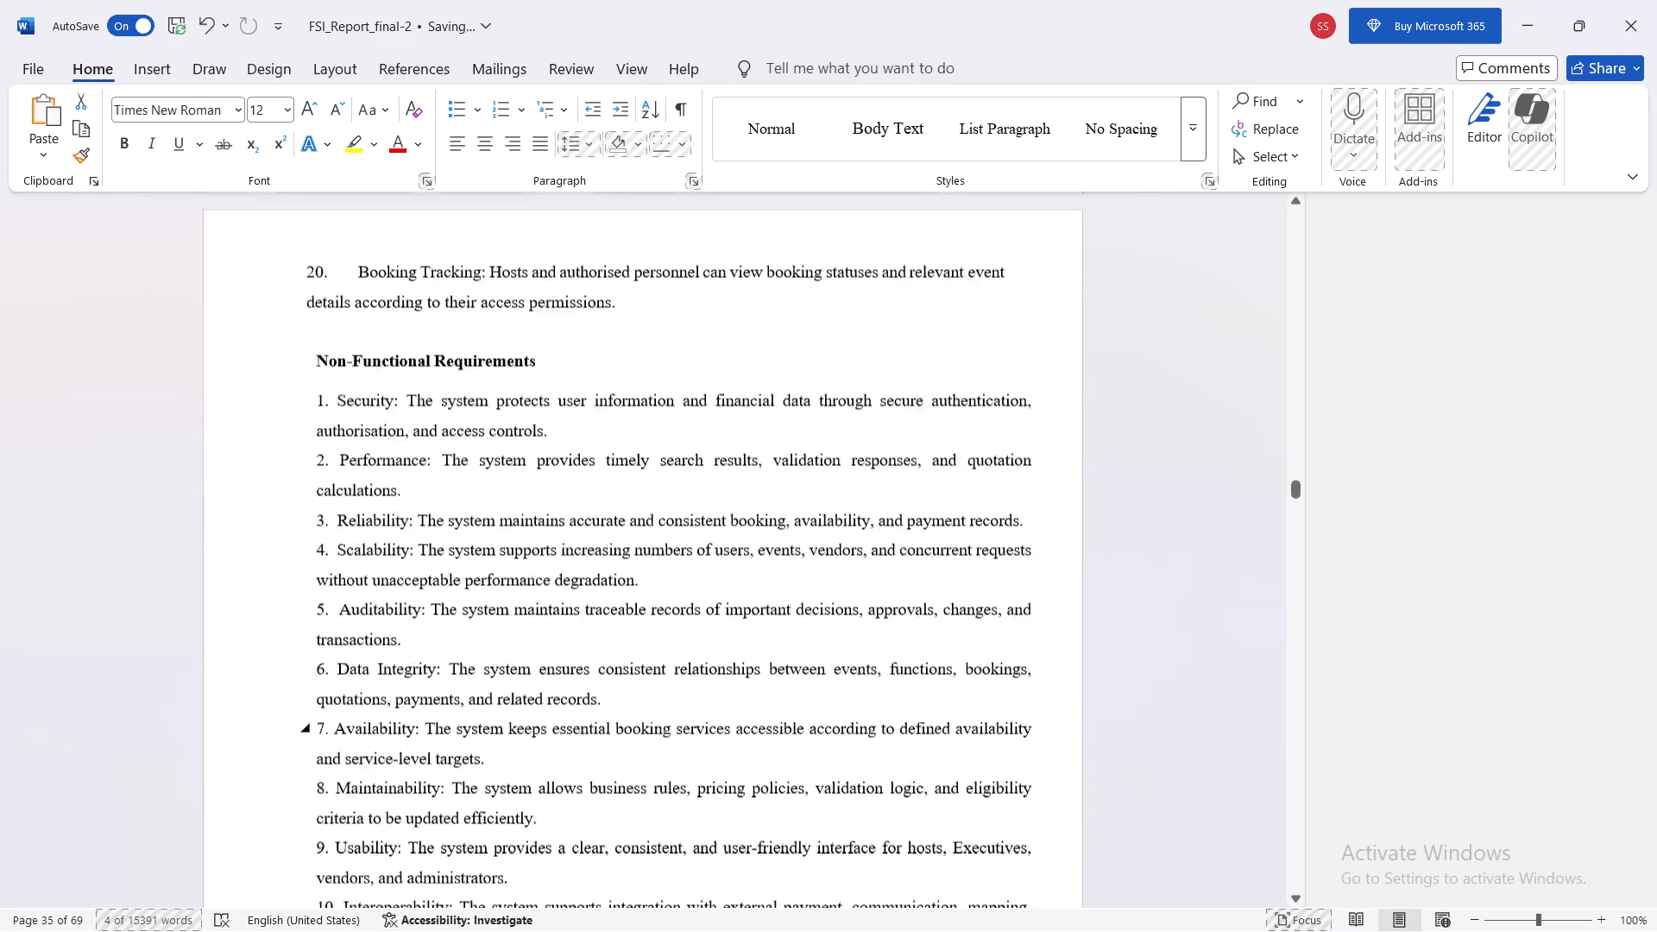
scroll(524, 672, "down", 3)
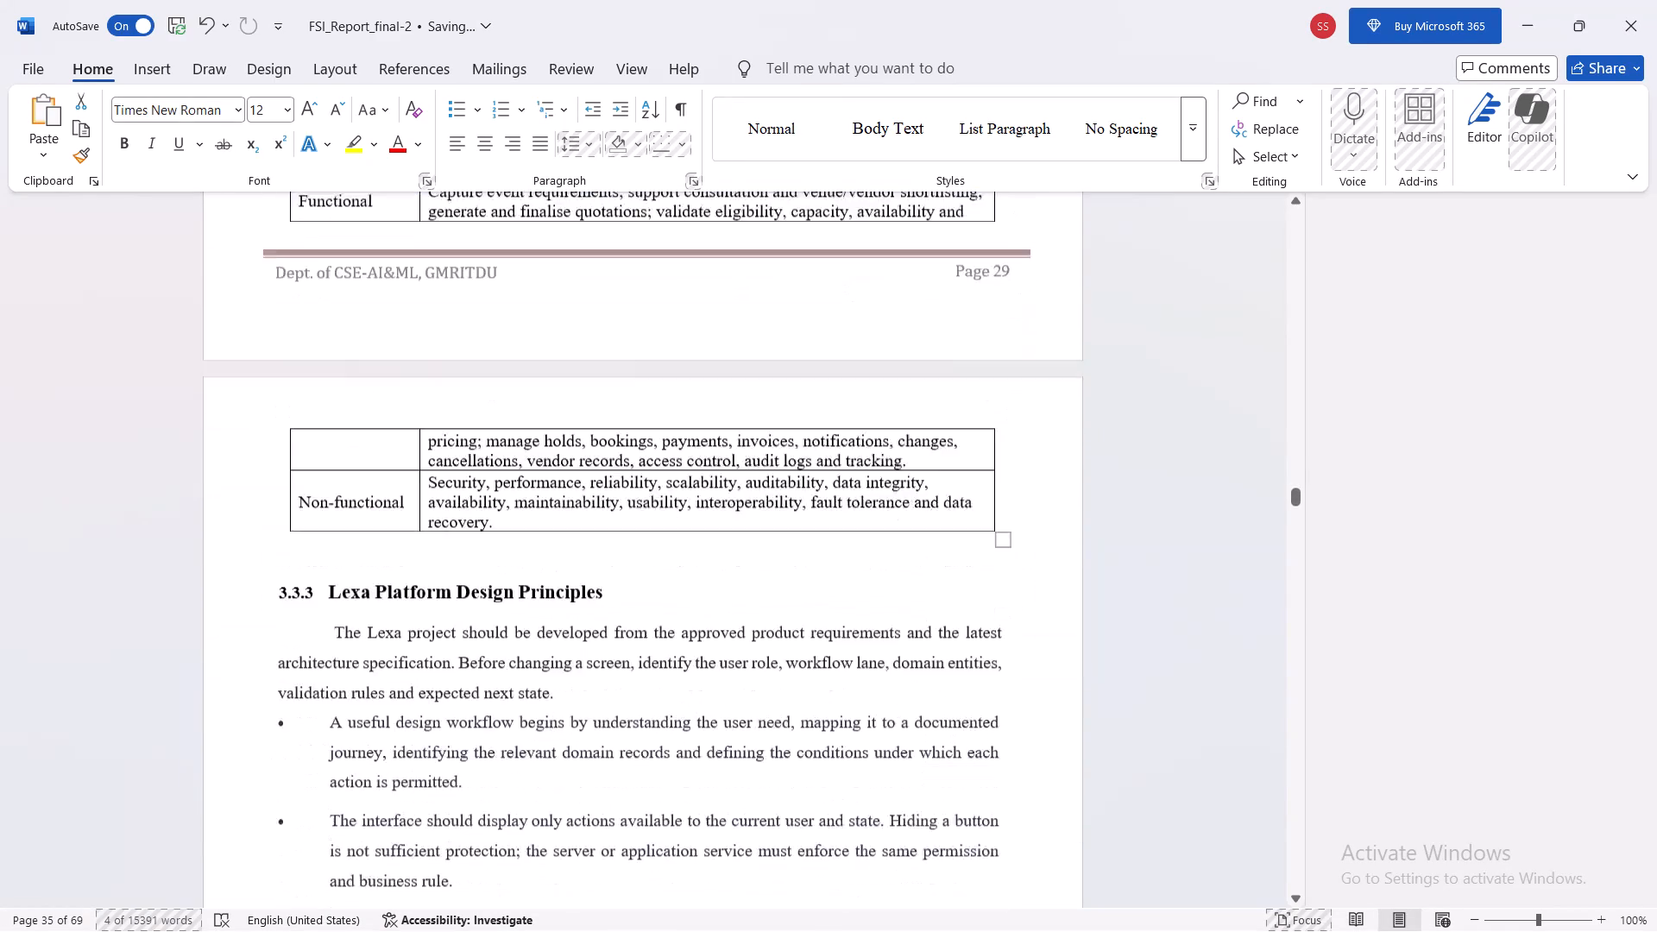
scroll(524, 672, "down", 3)
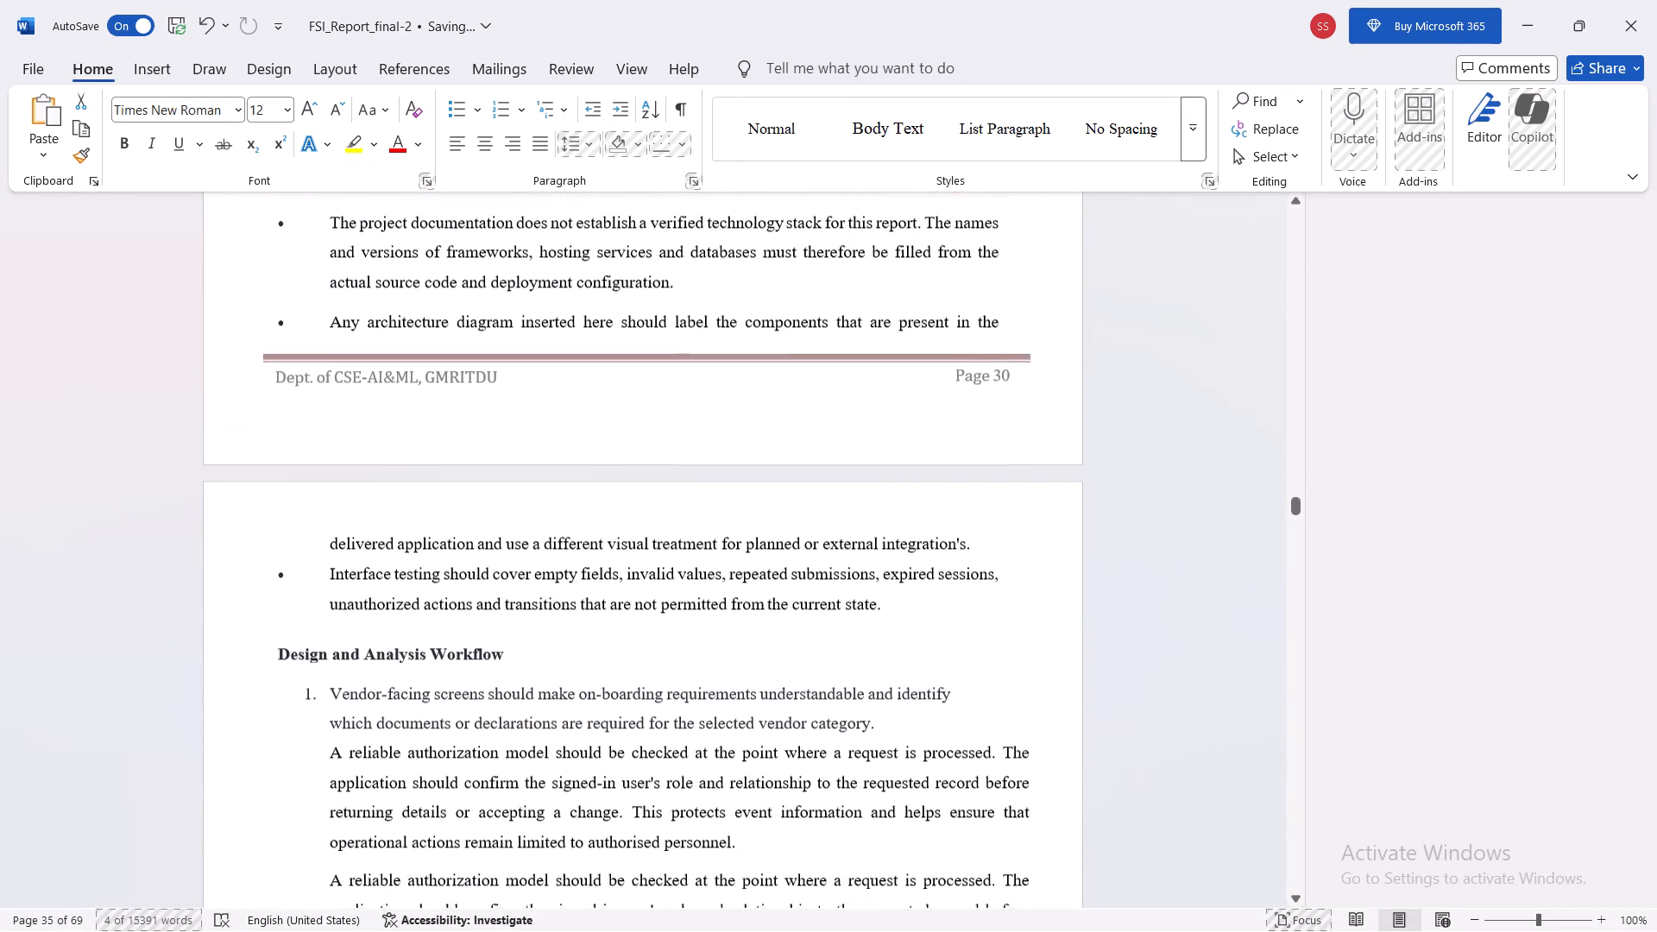
scroll(524, 672, "down", 3)
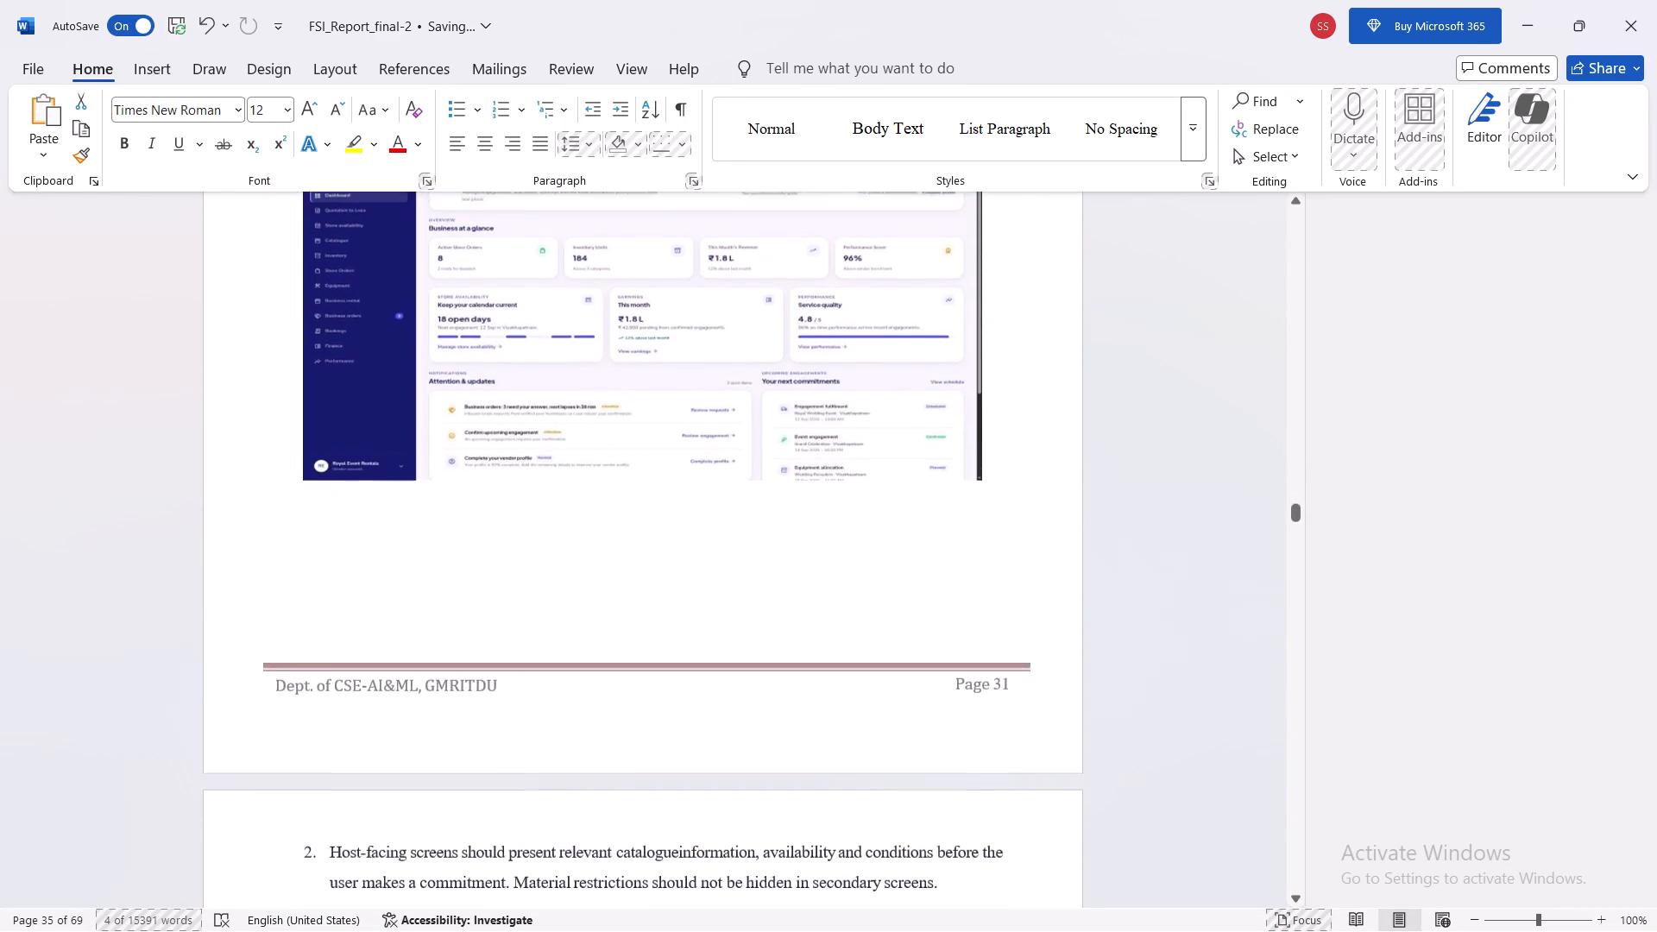
scroll(524, 672, "down", 3)
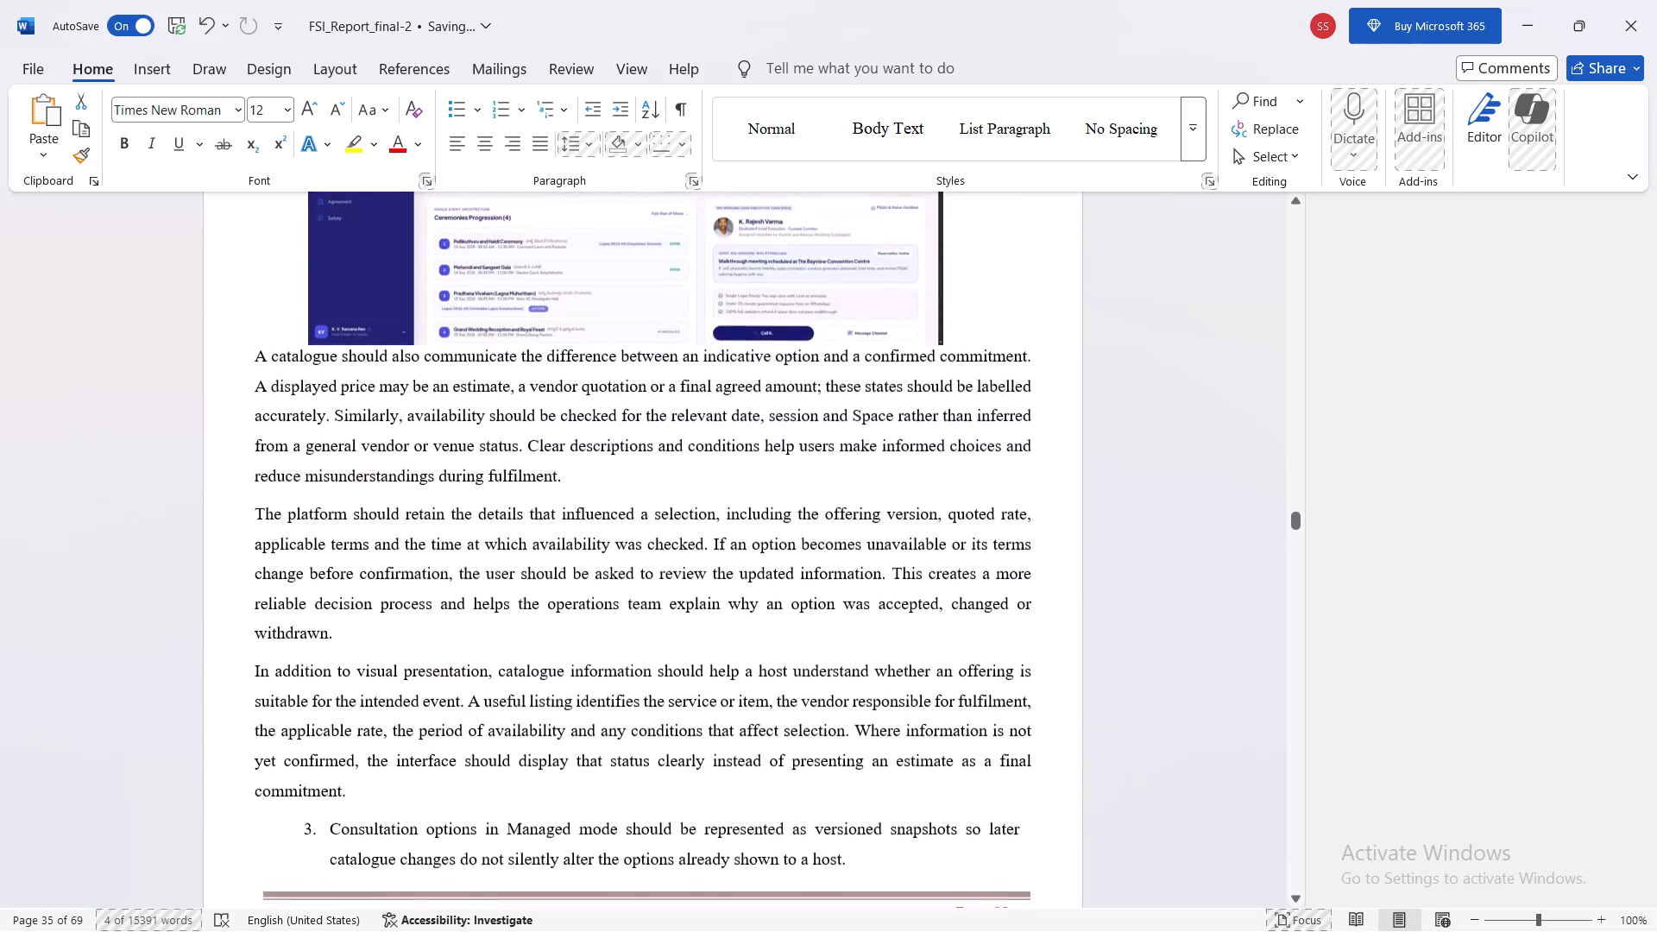
scroll(524, 672, "down", 1)
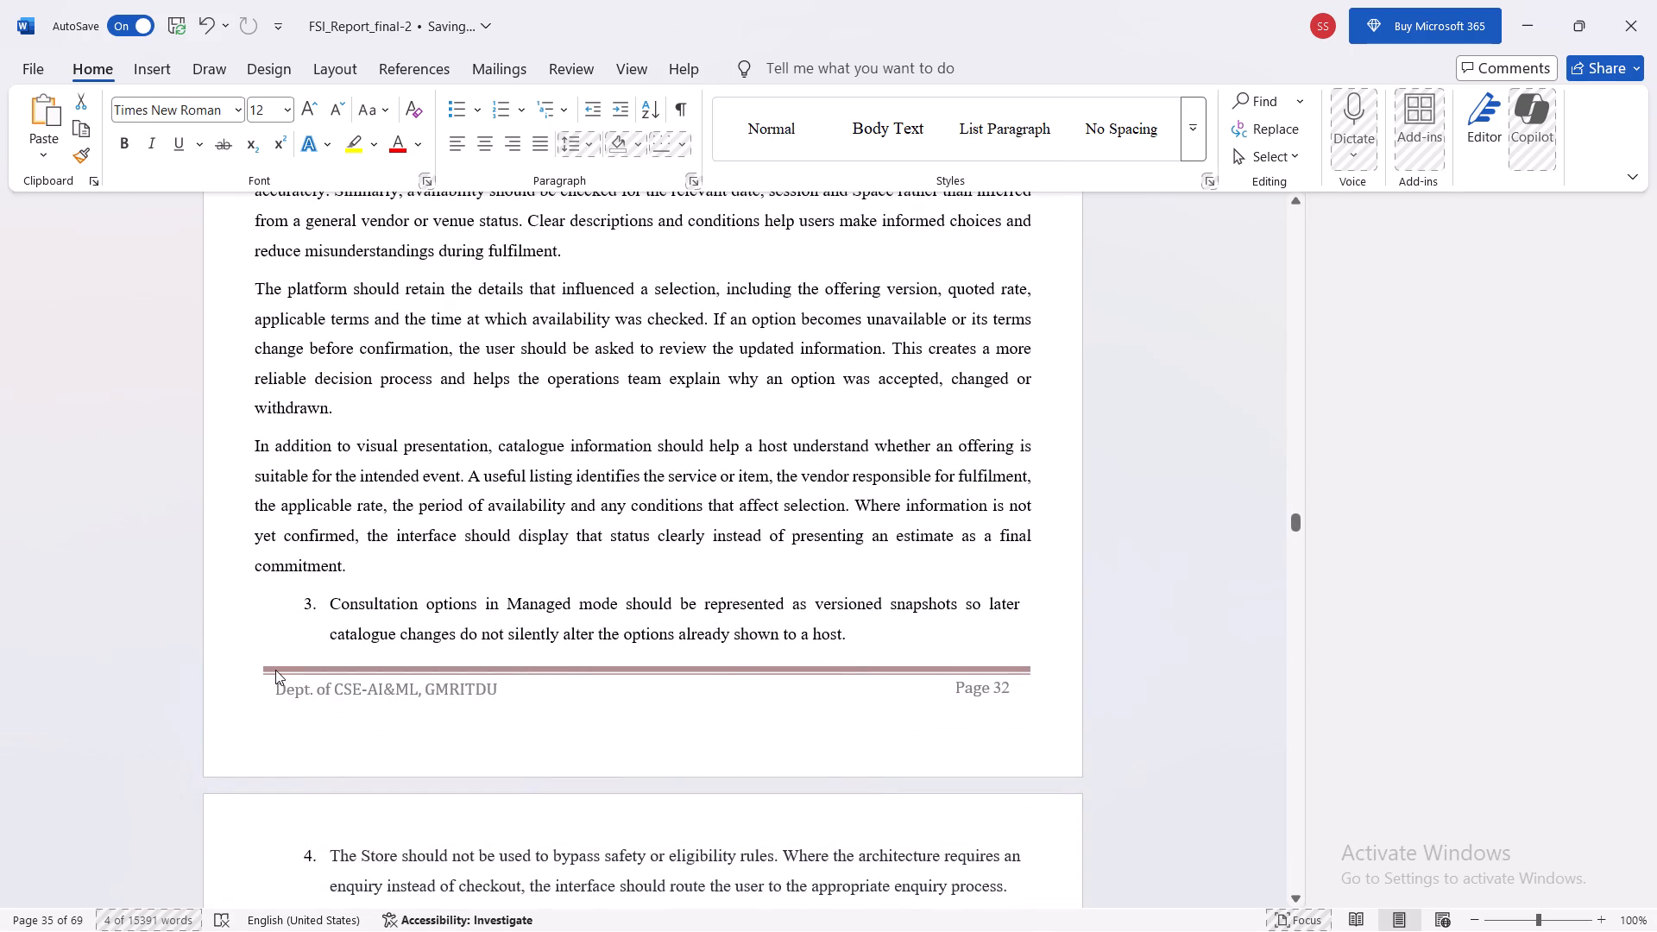
Place the cursor in list item 3 on page 32 and inspect the layout around that page's footer.
left_click(275, 670)
scroll(274, 620, "up", 1)
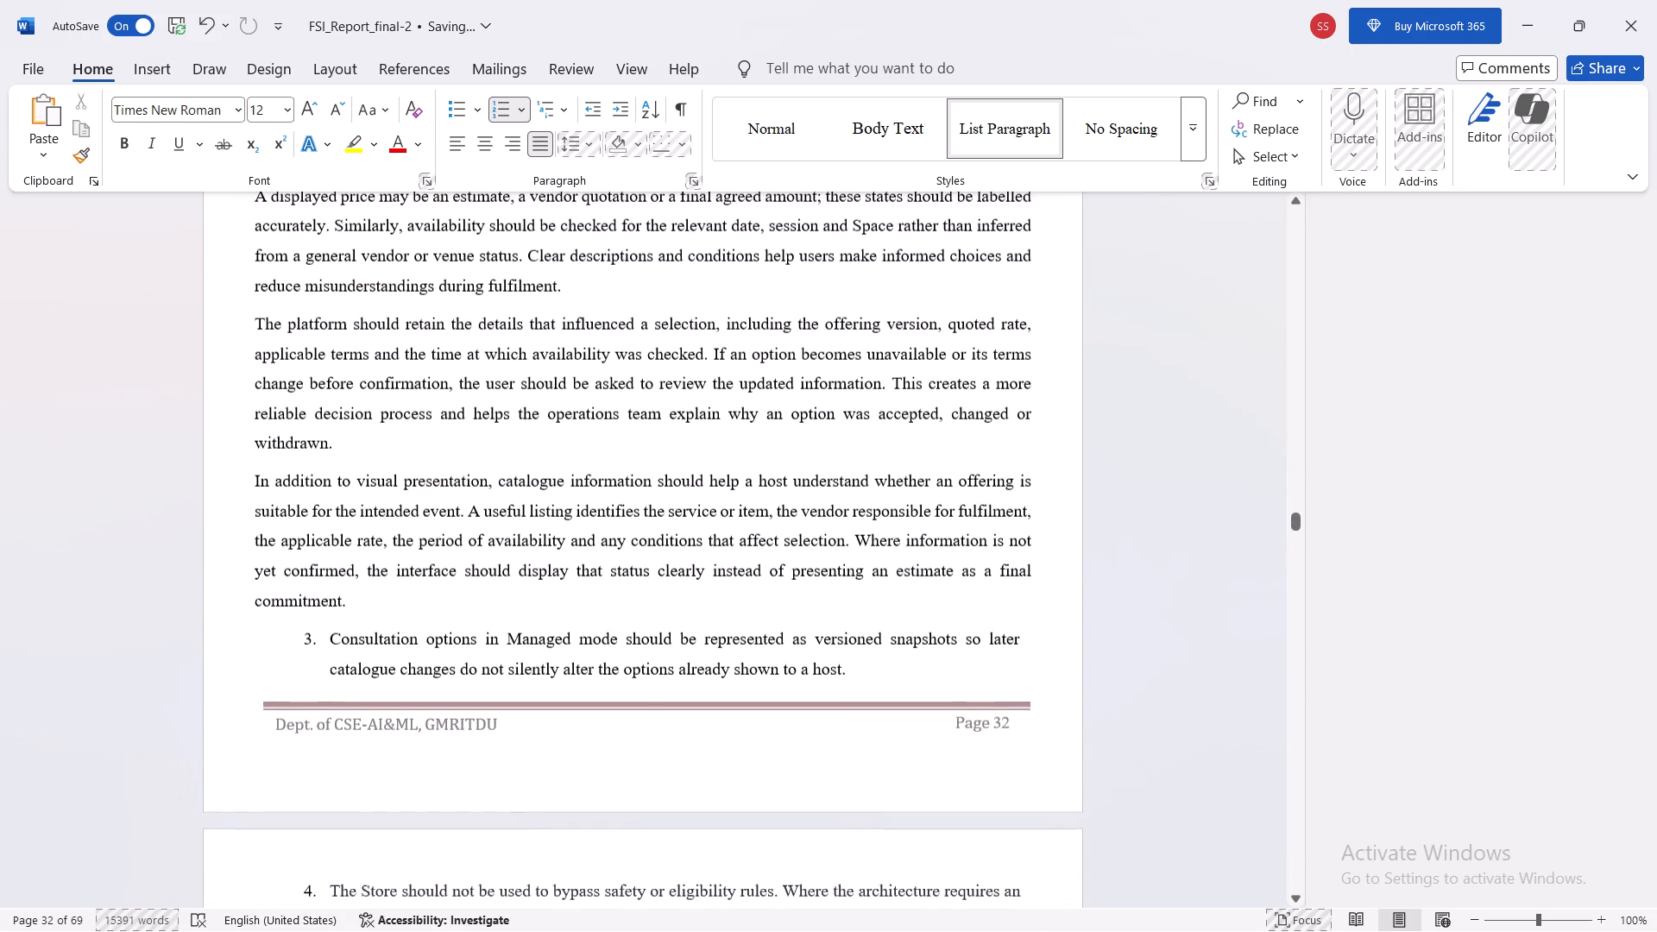
scroll(511, 685, "down", 2)
scroll(511, 685, "up", 1)
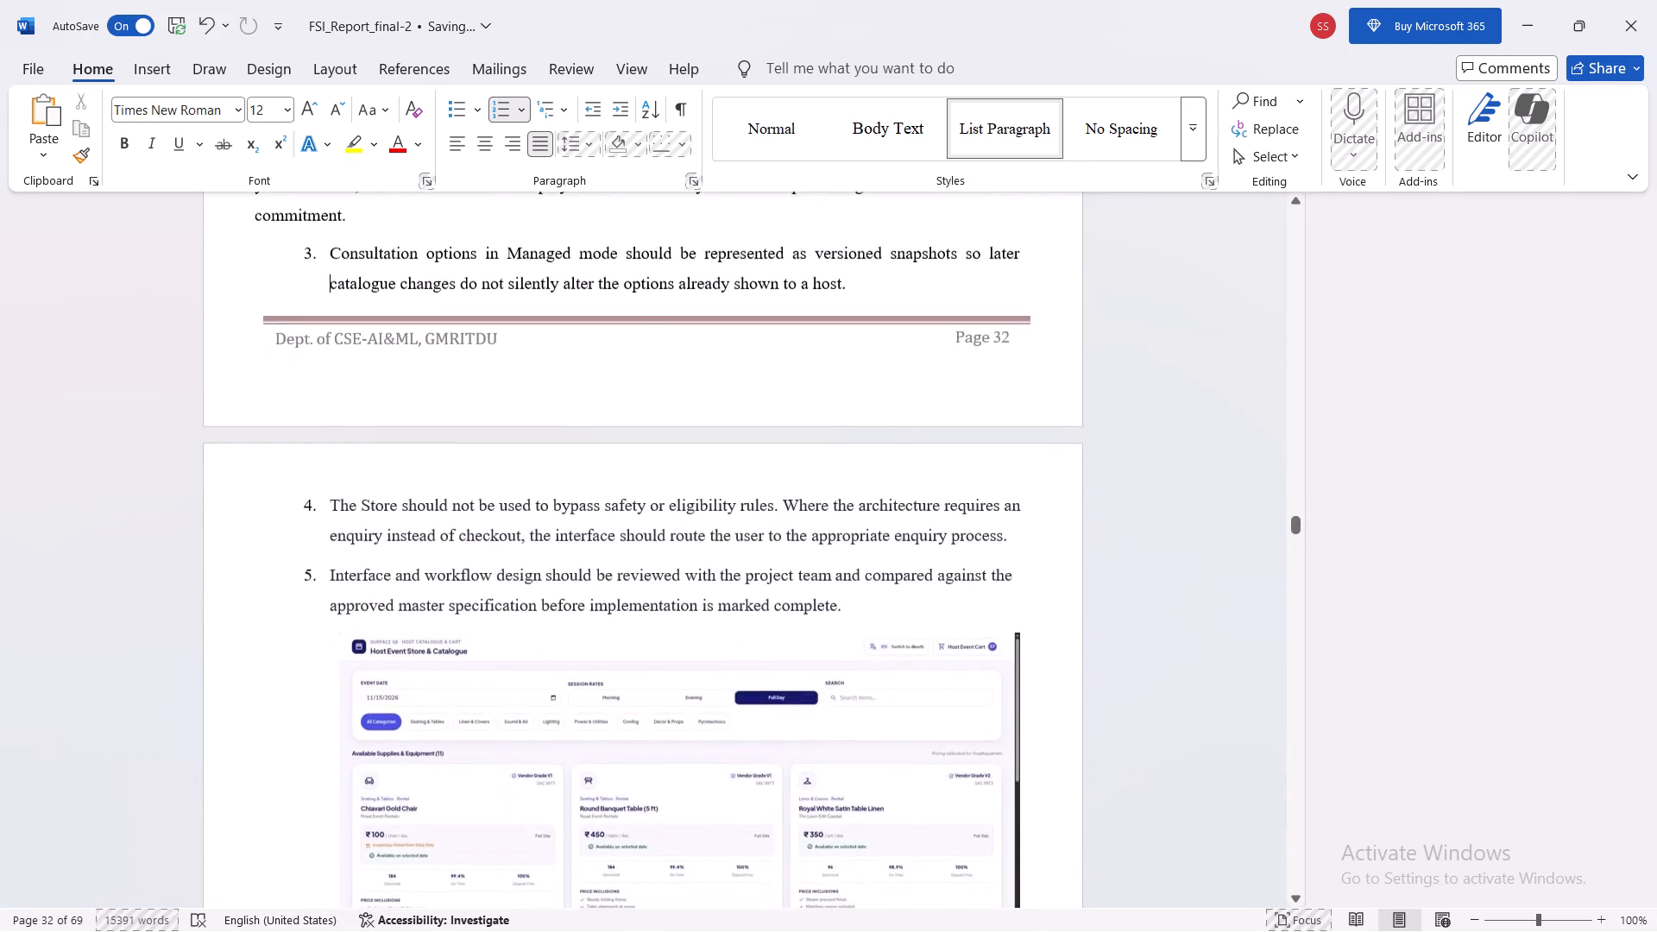
scroll(511, 685, "up", 3)
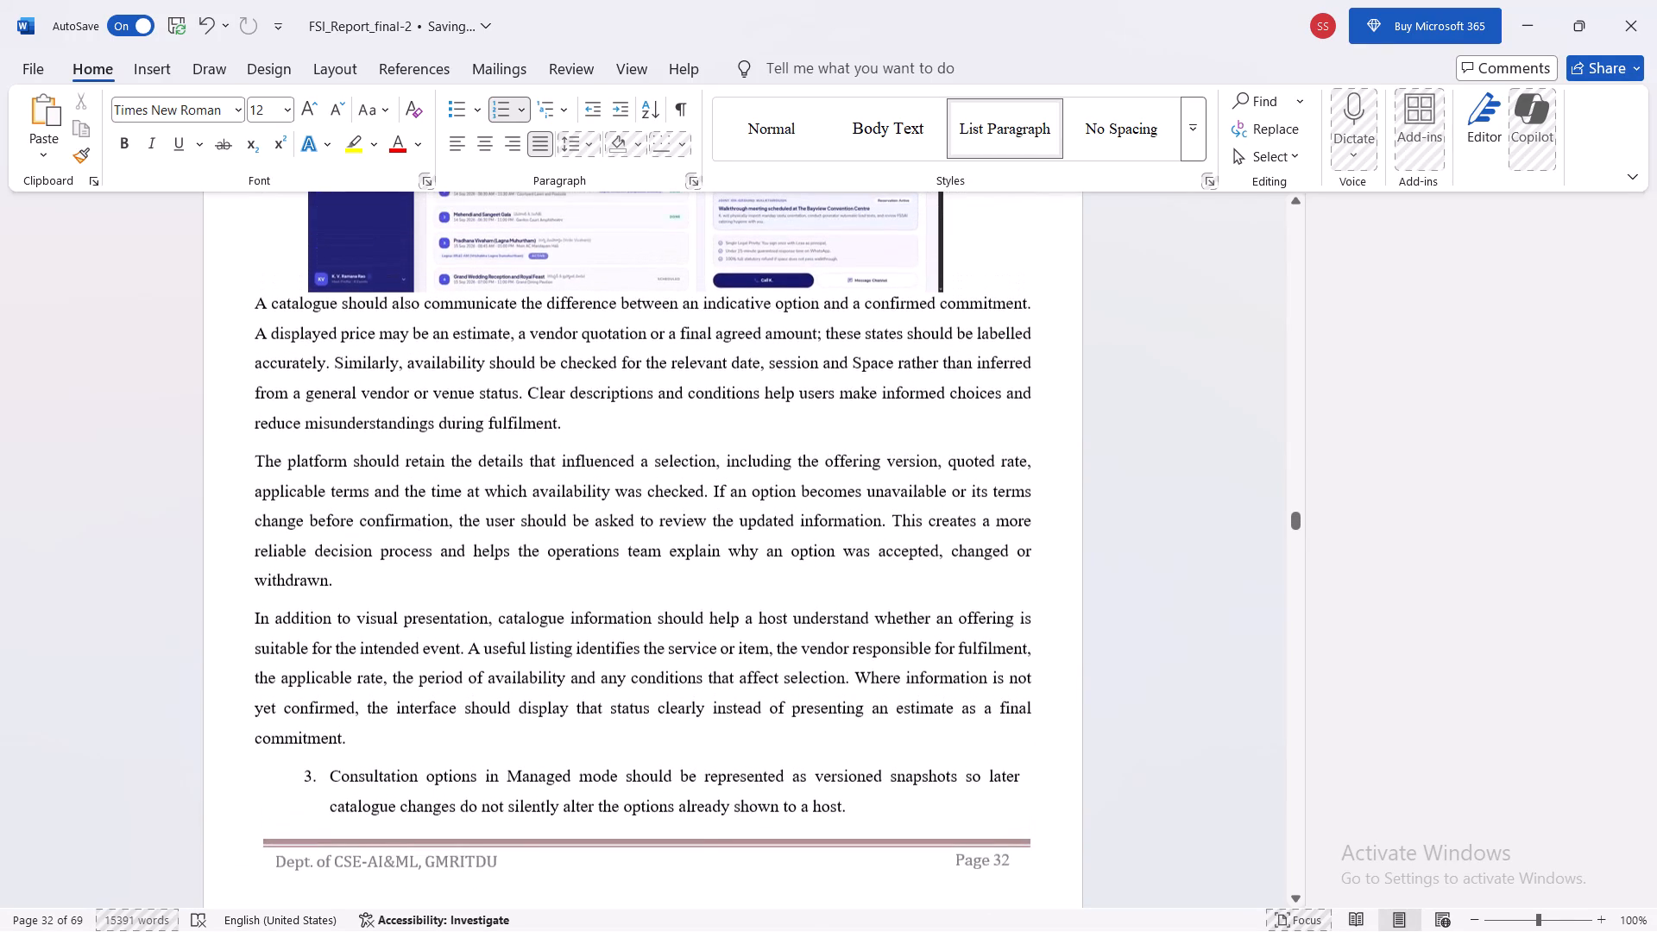
Review the list items, images and footers from page 32 forward to page 36.
scroll(511, 685, "up", 2)
scroll(511, 685, "down", 1)
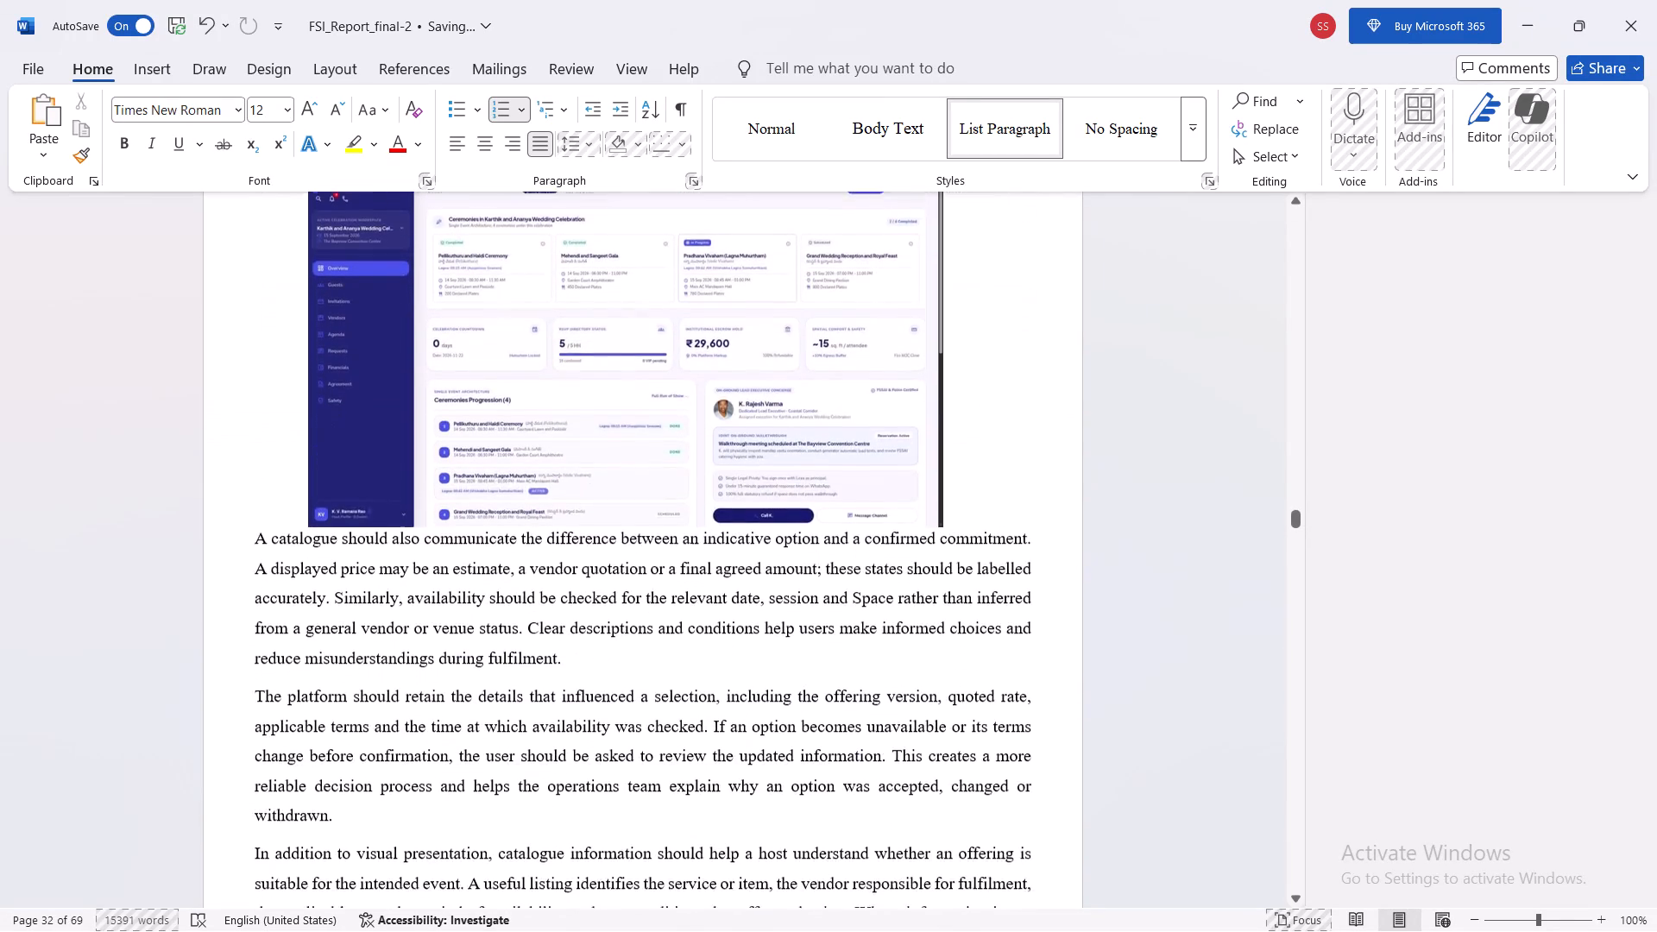
scroll(511, 685, "down", 3)
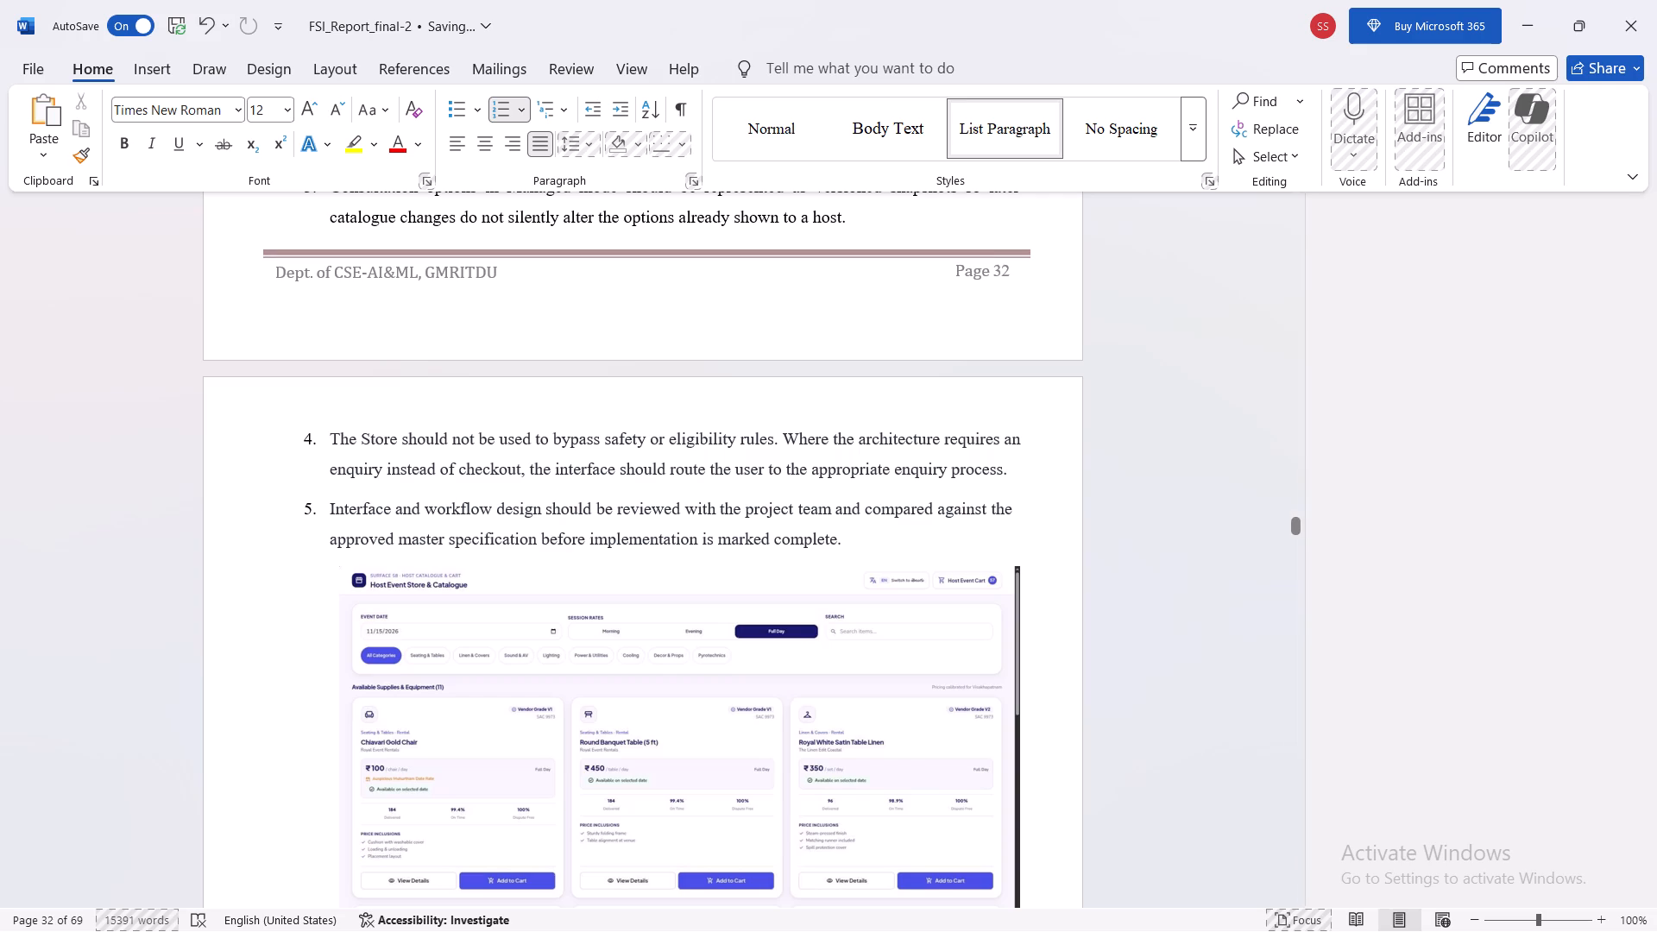
scroll(511, 685, "down", 2)
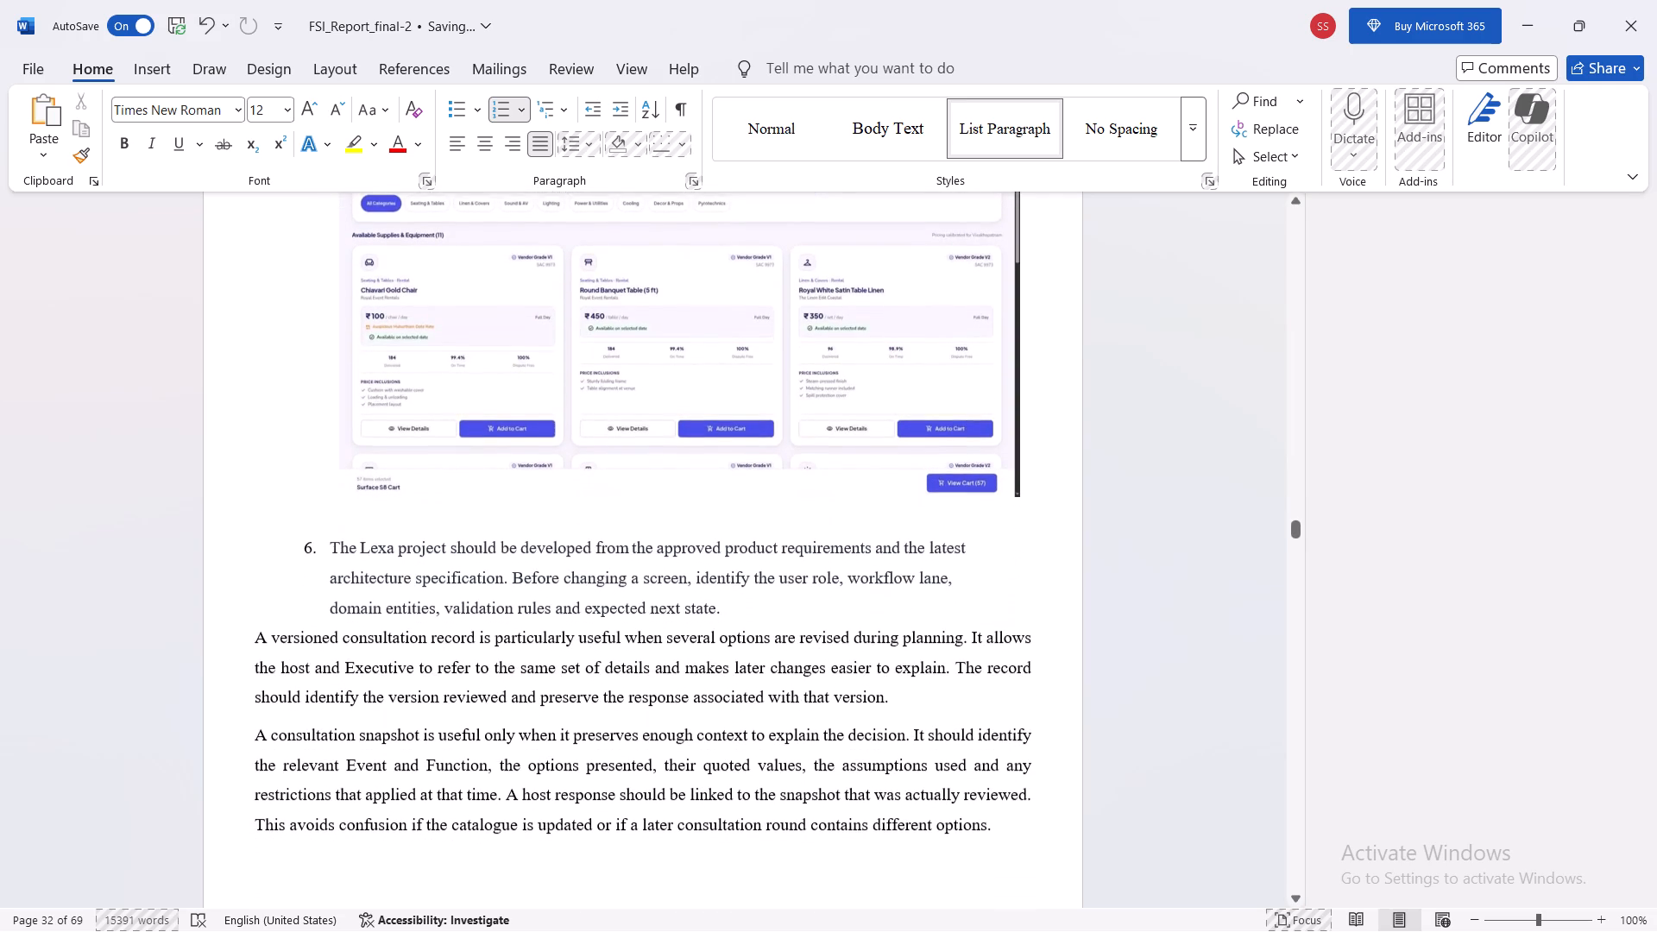
scroll(511, 685, "down", 3)
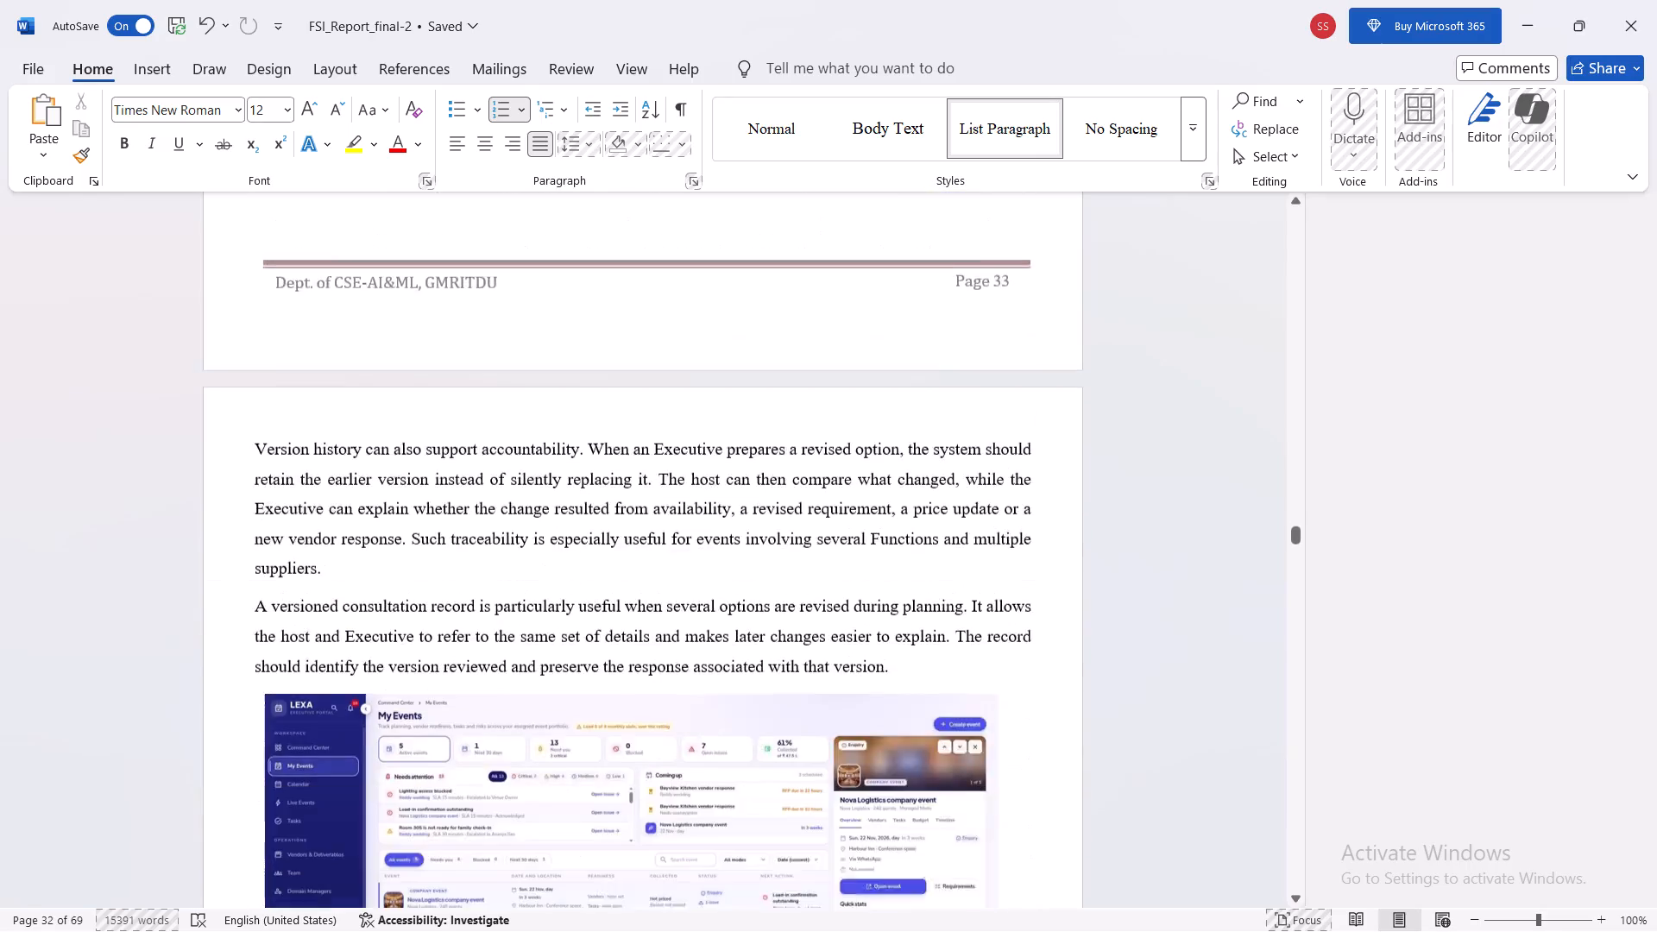
scroll(511, 685, "down", 3)
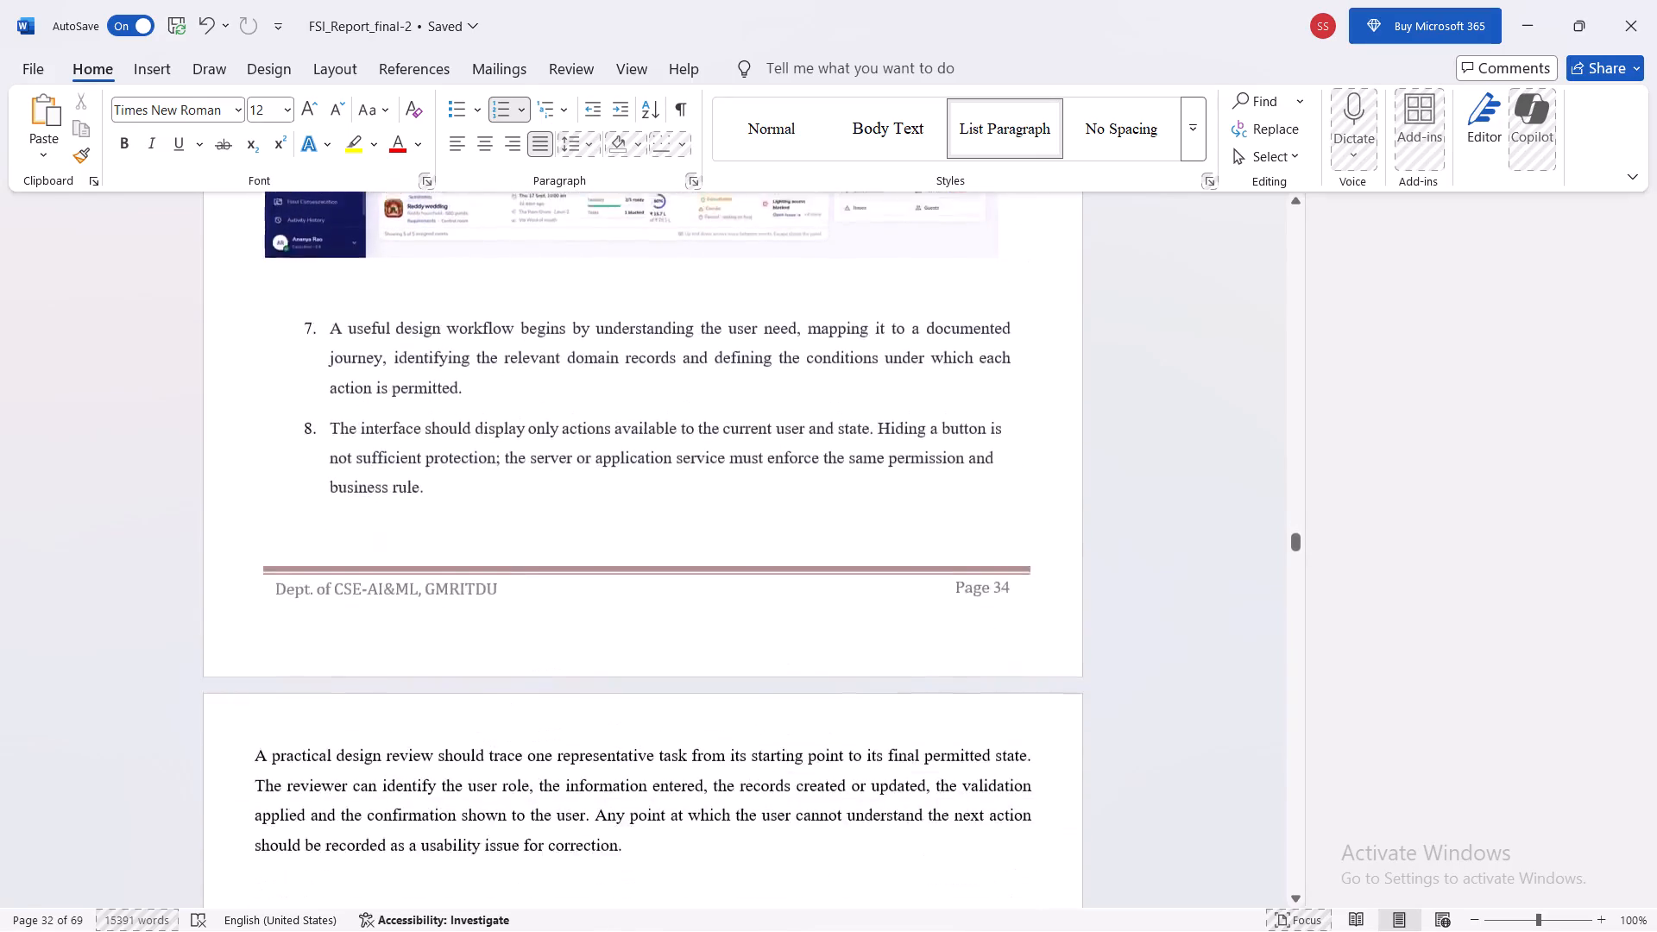
scroll(511, 685, "down", 3)
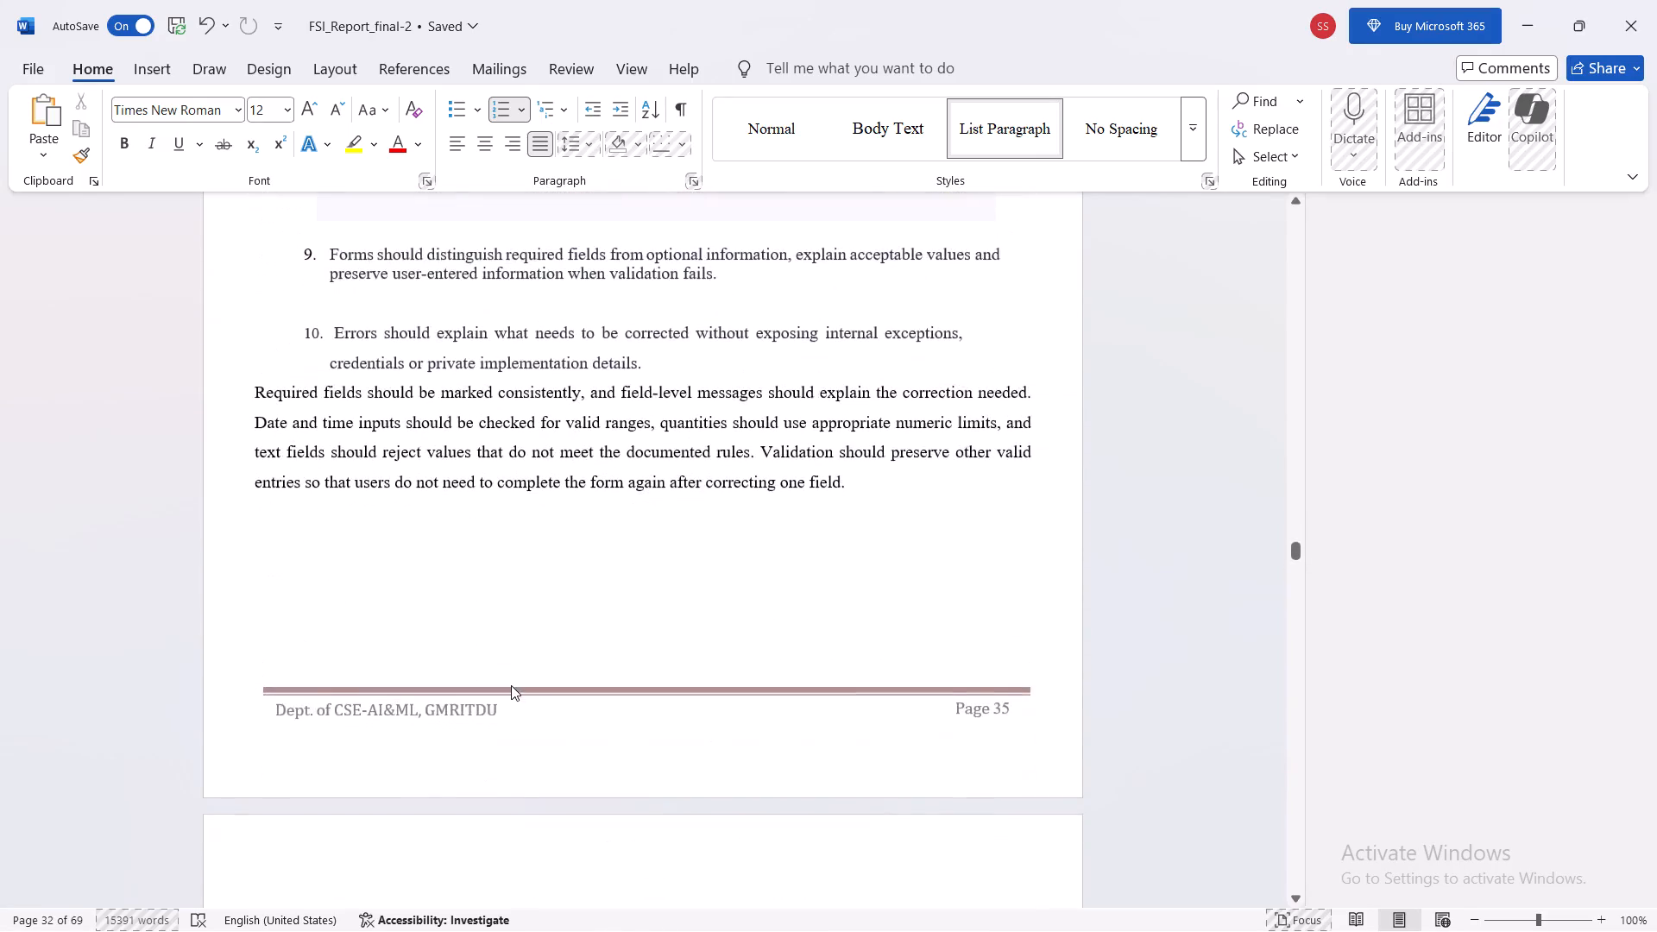
scroll(511, 685, "down", 3)
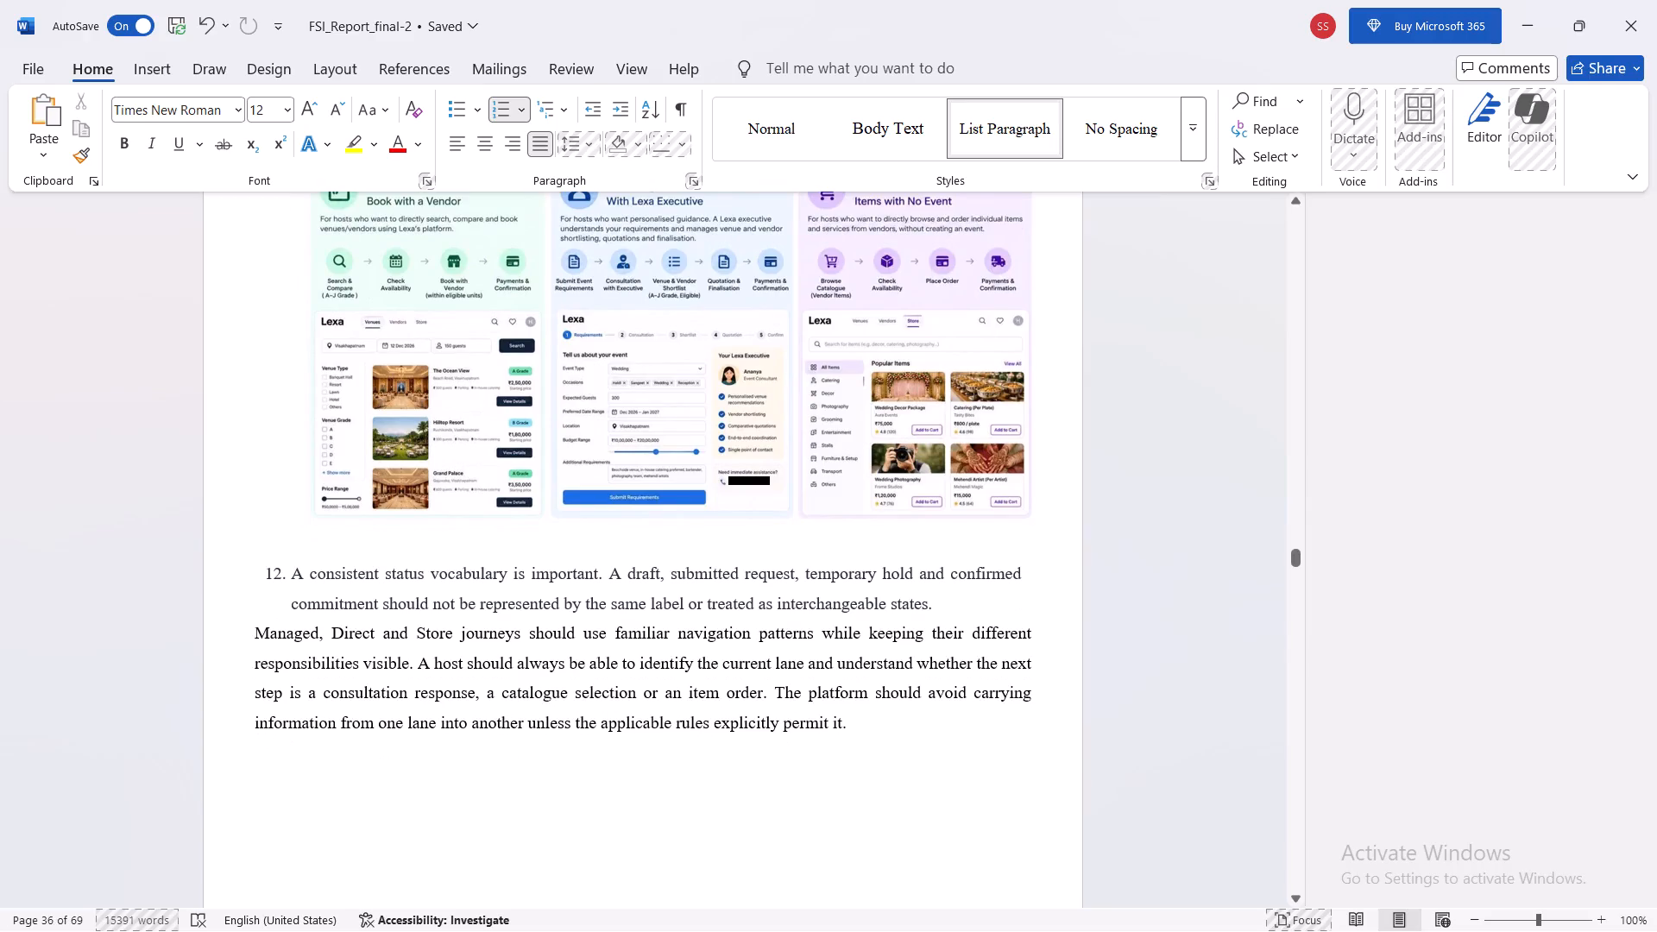
scroll(511, 685, "down", 1)
Examine the page layout and compare the footer alignment from page 37 through page 40.
scroll(511, 685, "down", 4)
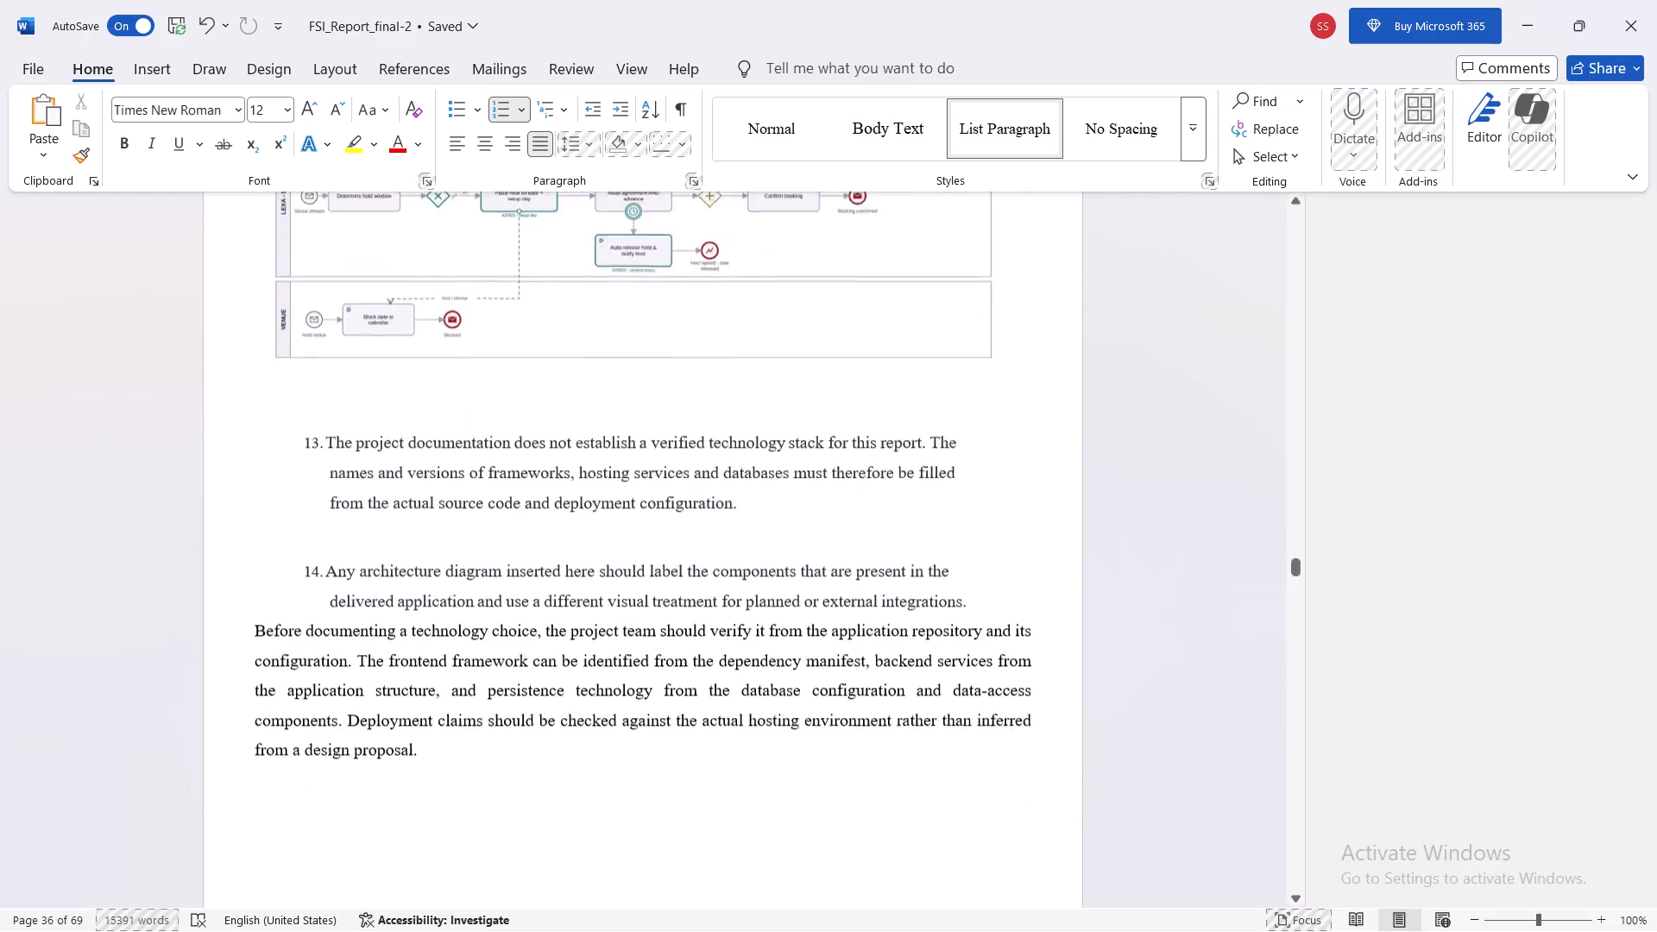
scroll(511, 685, "down", 4)
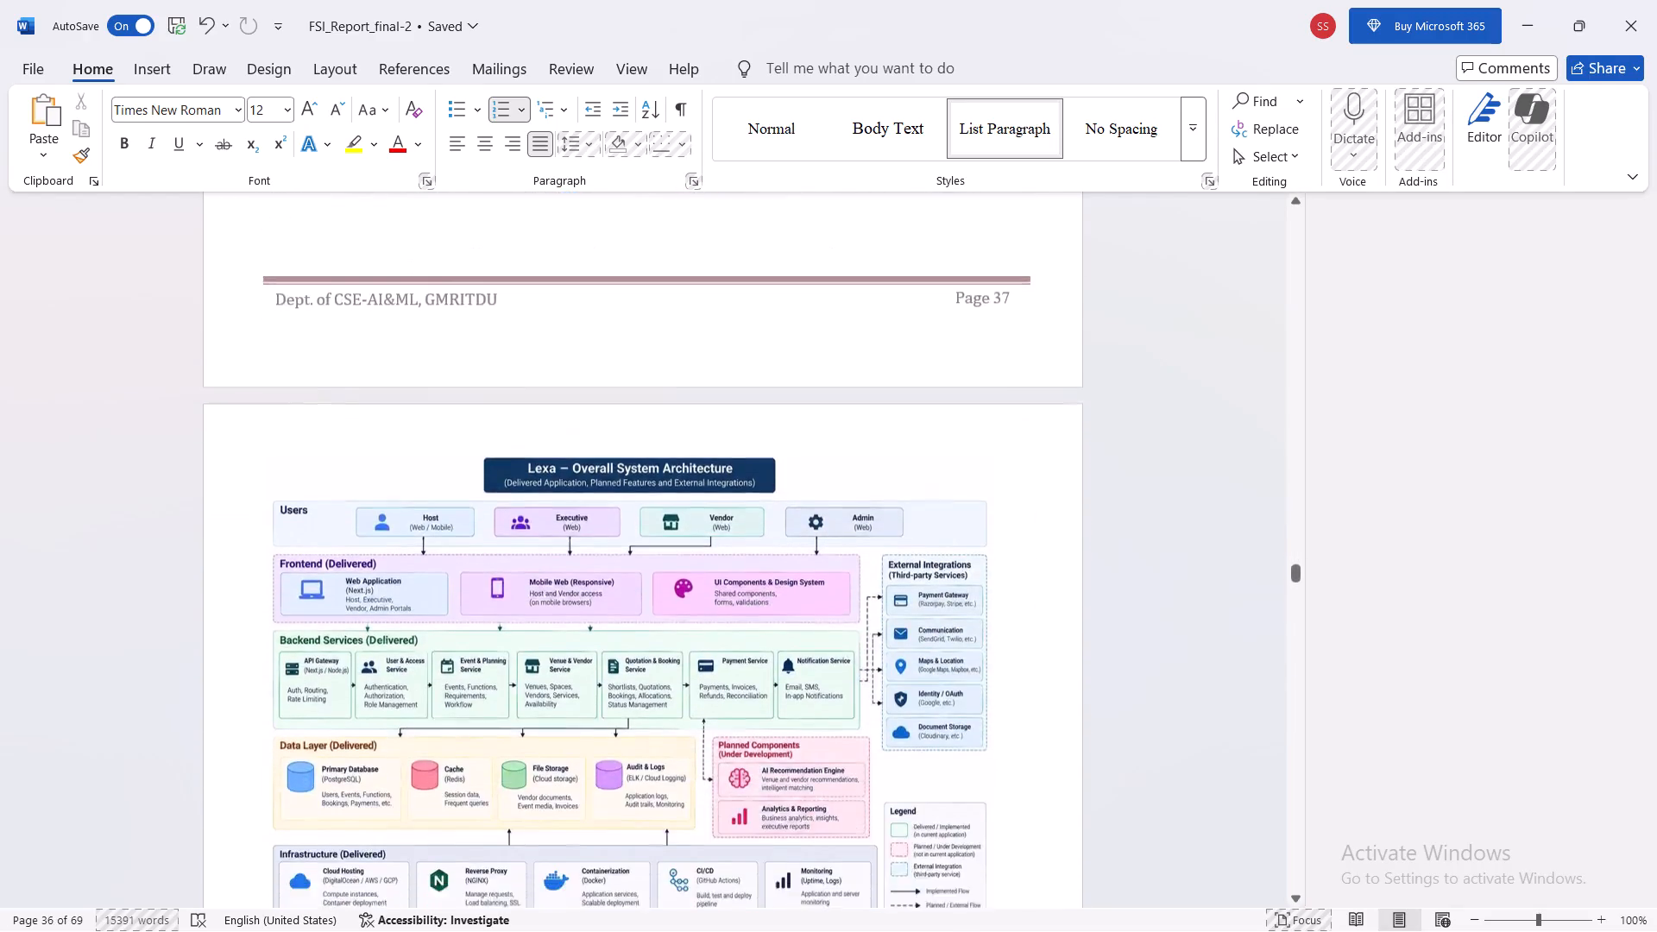
scroll(511, 685, "down", 3)
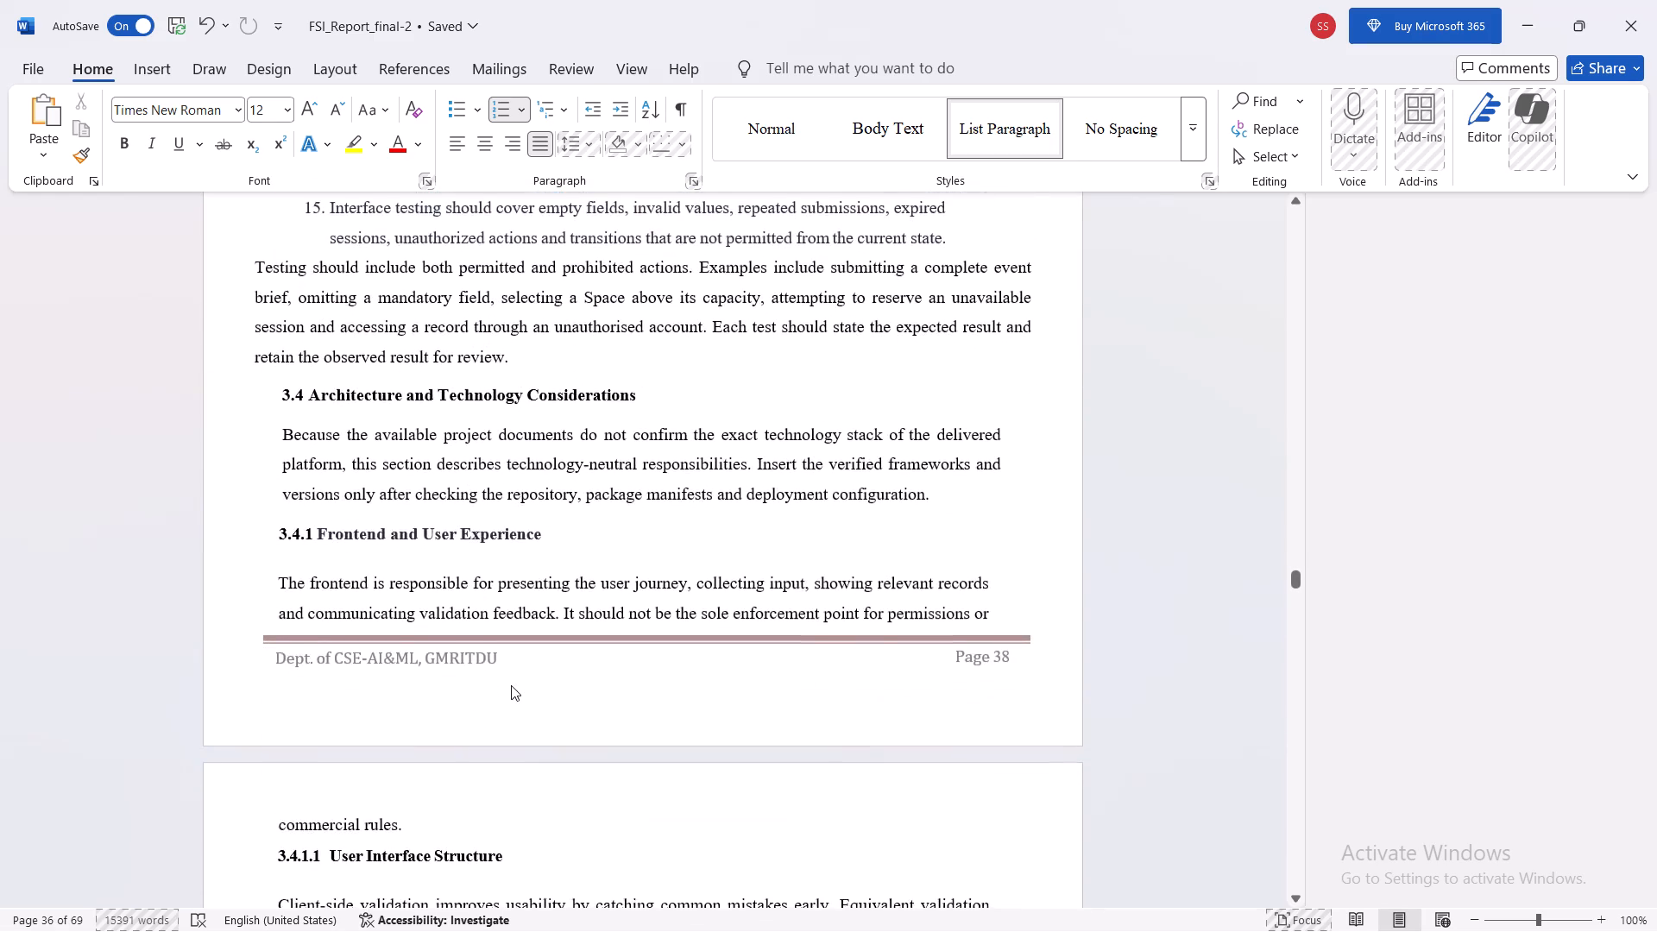
scroll(511, 685, "down", 3)
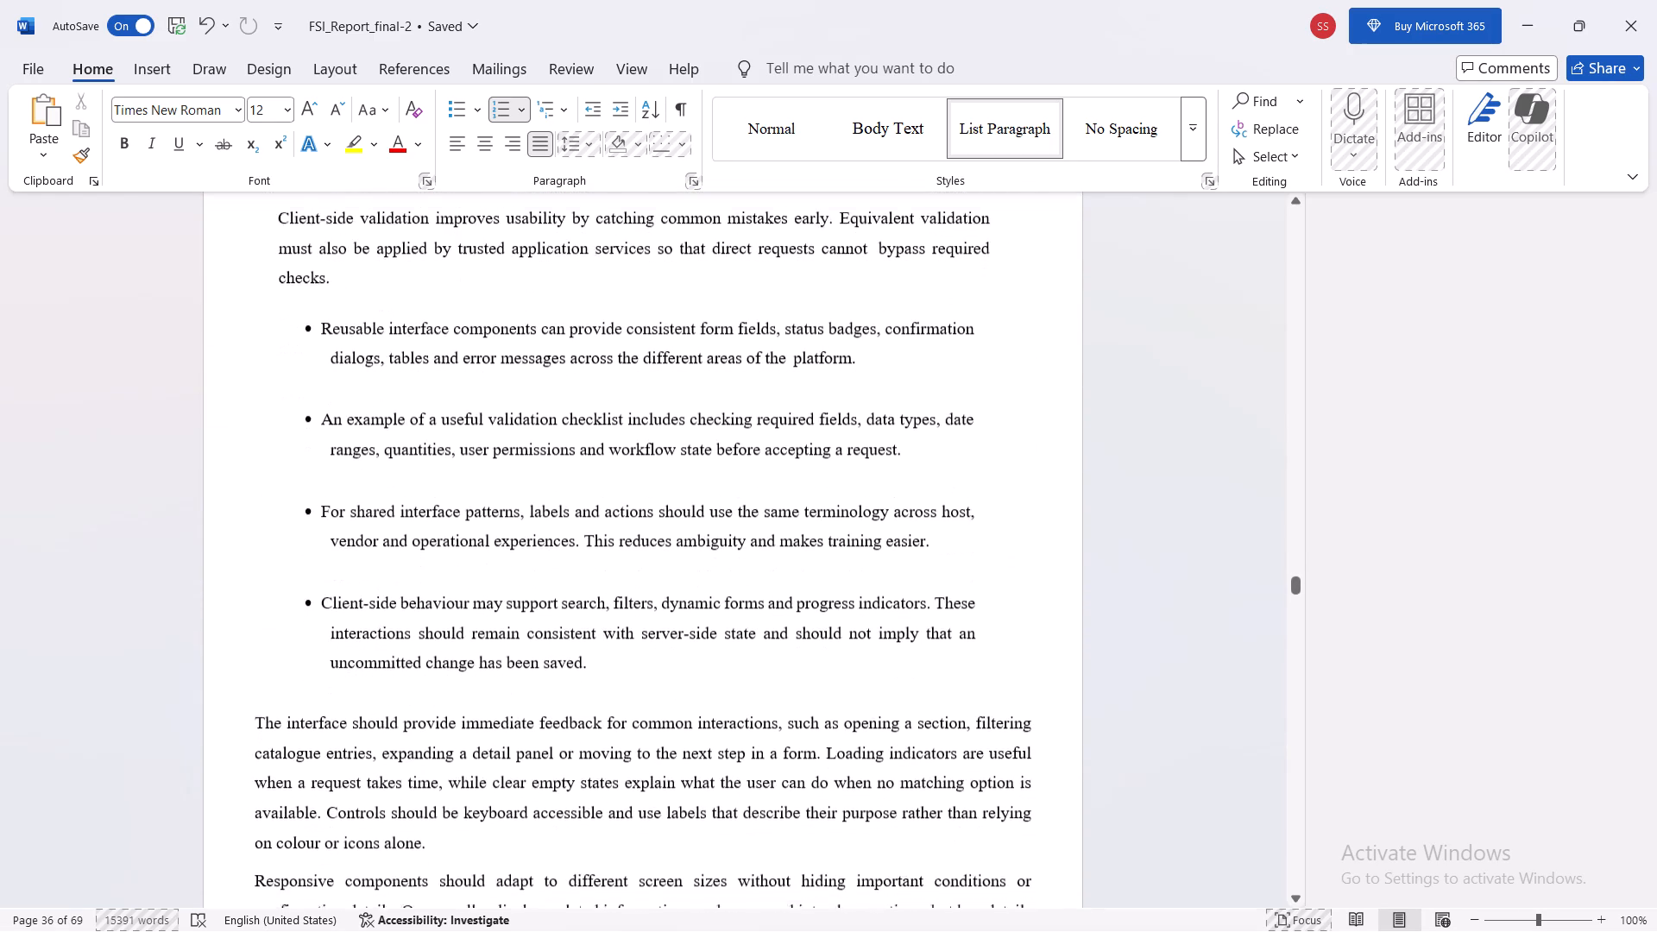
scroll(511, 685, "down", 3)
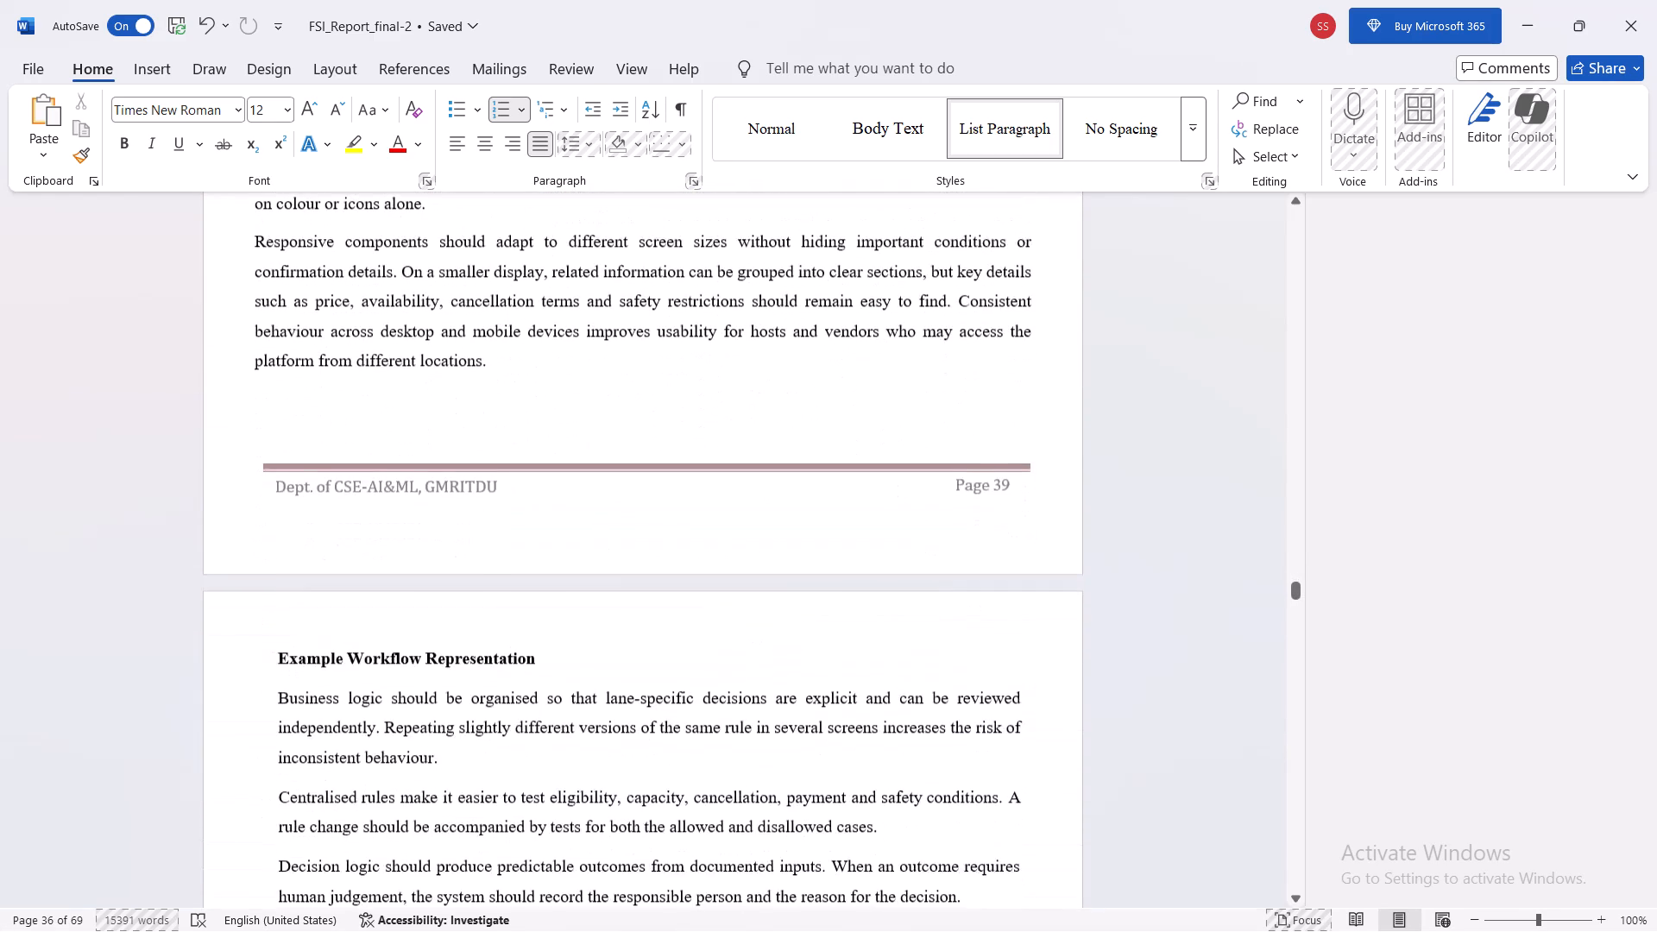
scroll(511, 685, "down", 2)
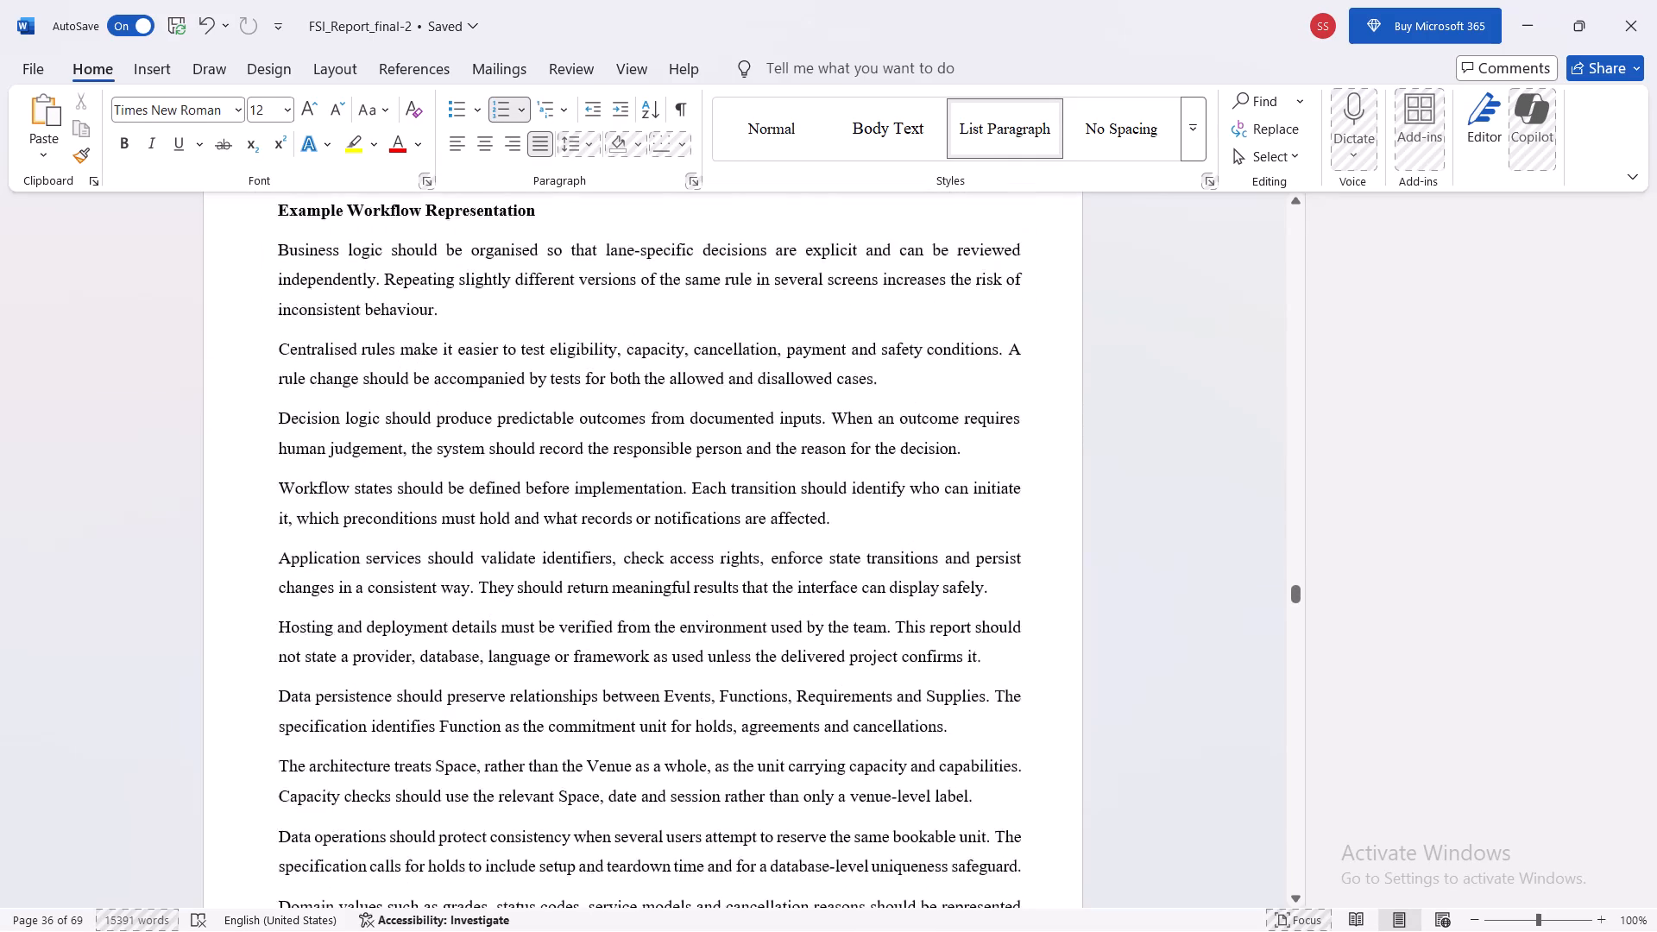
scroll(511, 685, "down", 1)
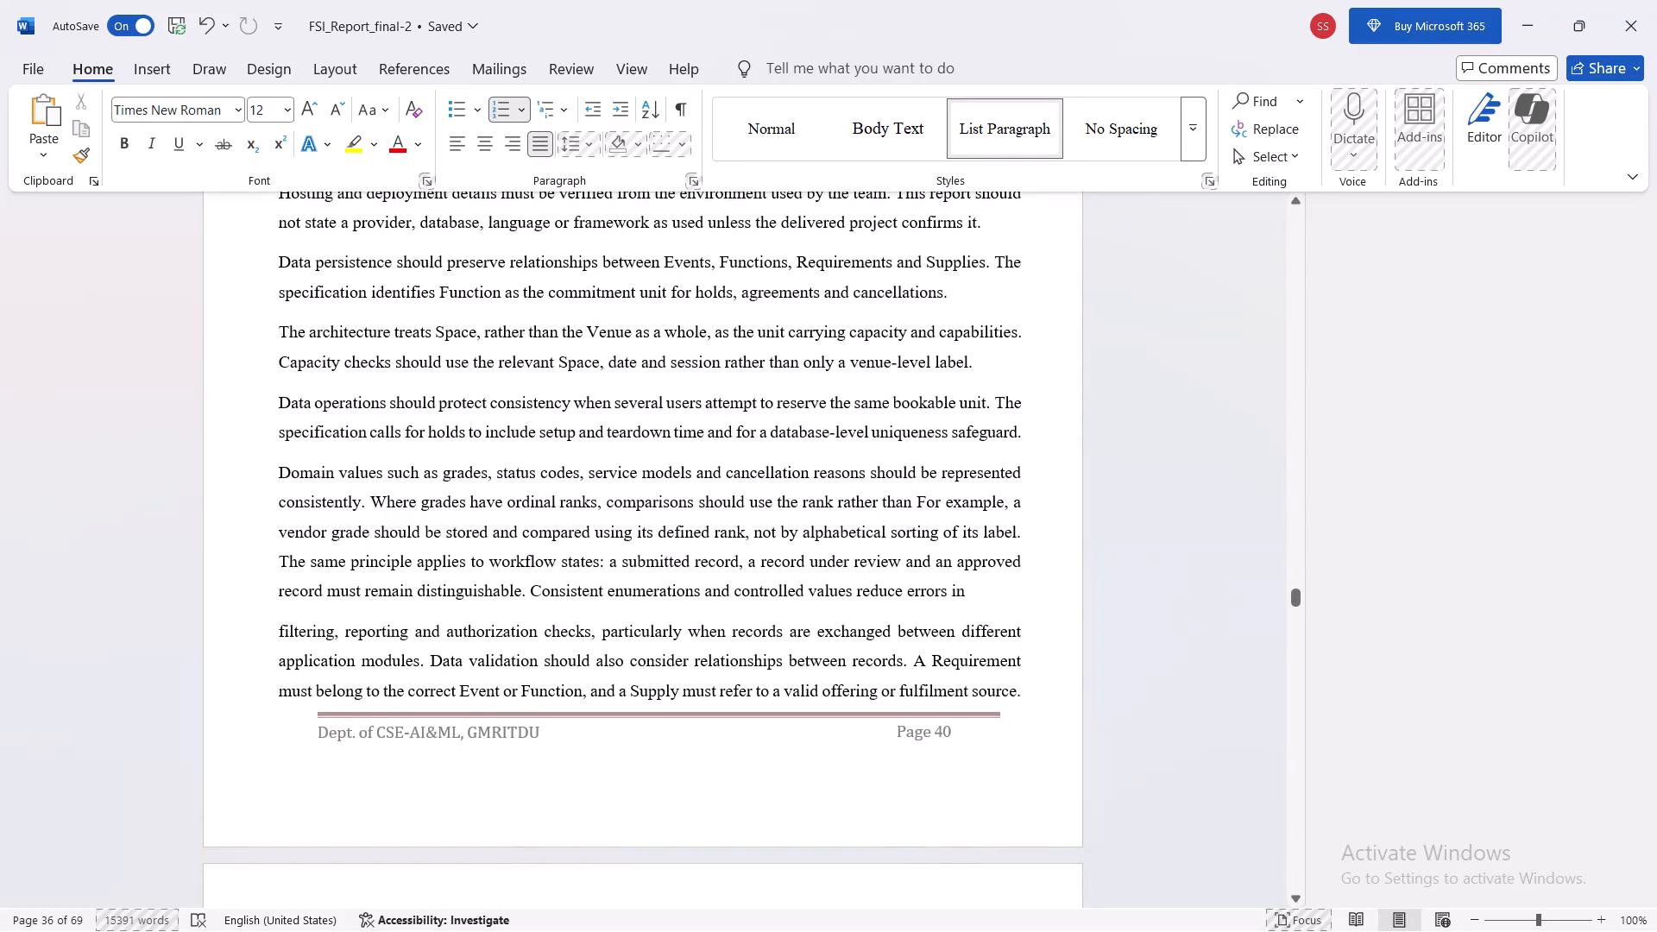
Open the Section 18 footer on page 40 and stretch its decorative line at both ends to span the page margins.
double_click(398, 754)
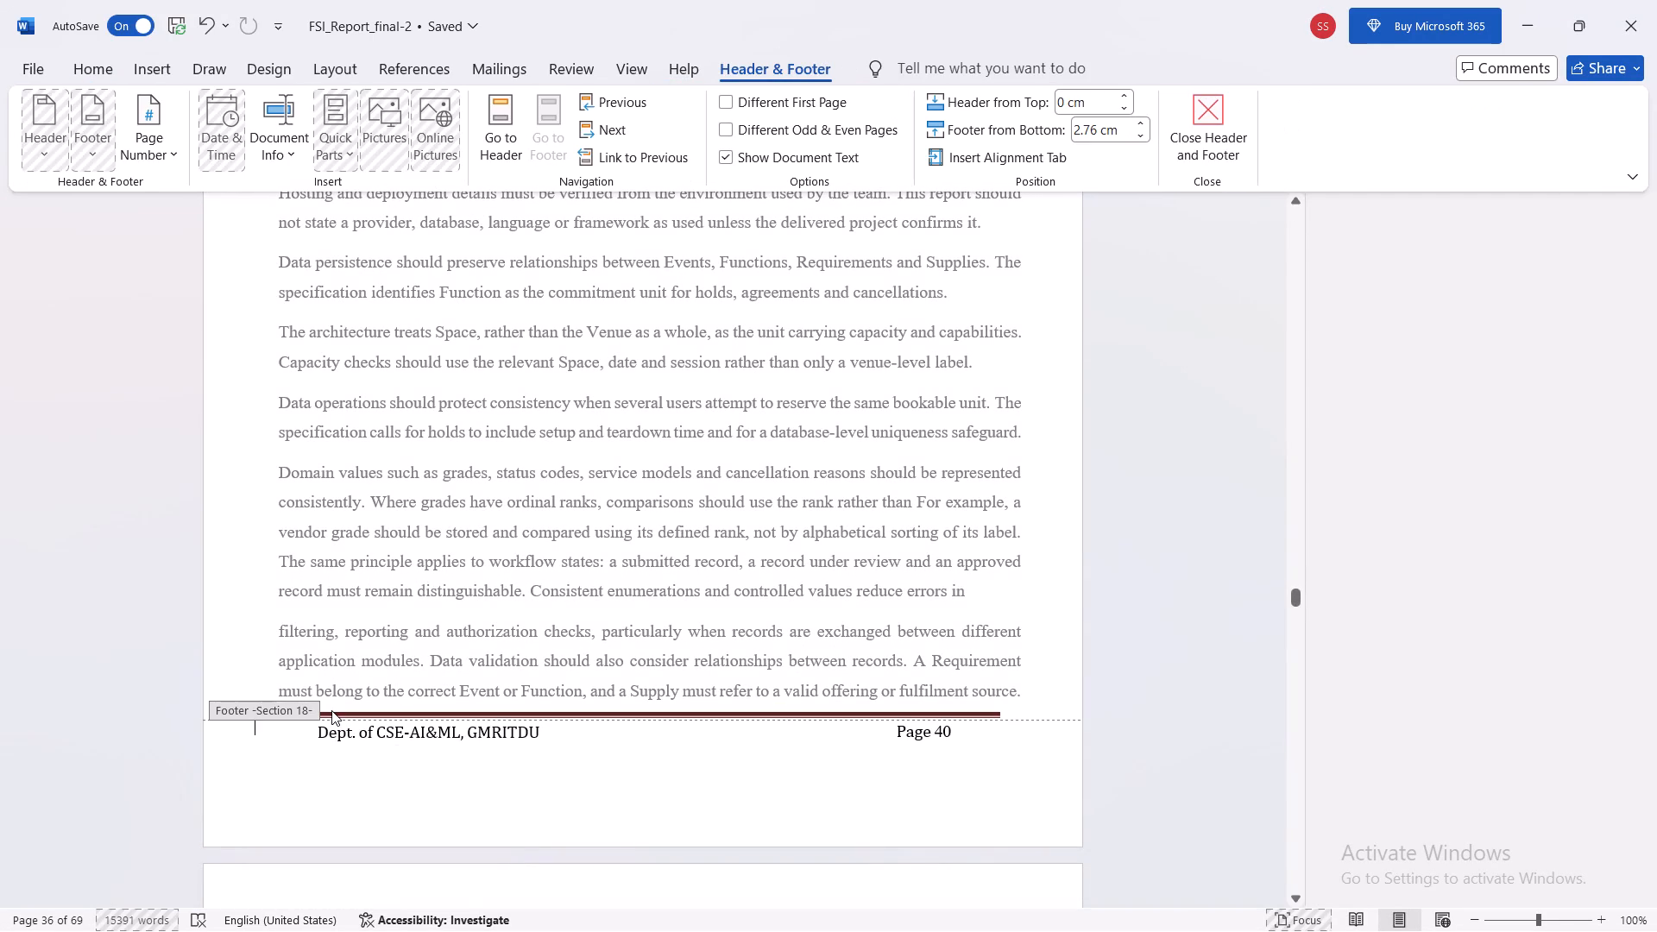
left_click(331, 710)
left_click(331, 710)
left_click(415, 694)
left_click(596, 715)
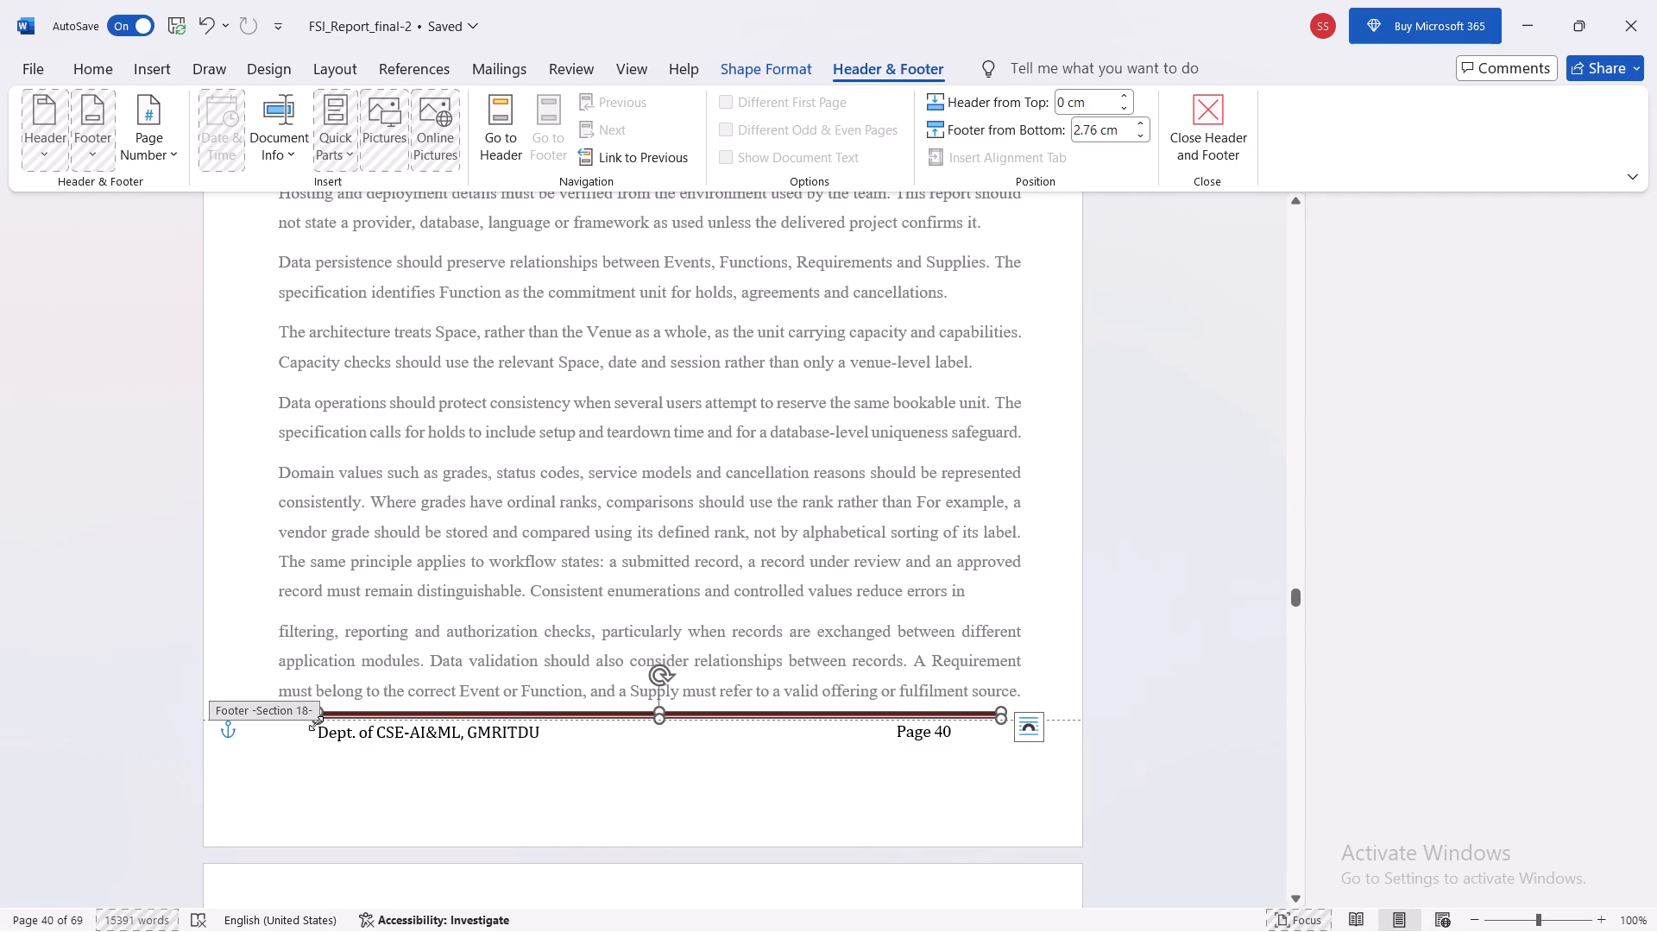
left_click_drag(316, 723, 274, 715)
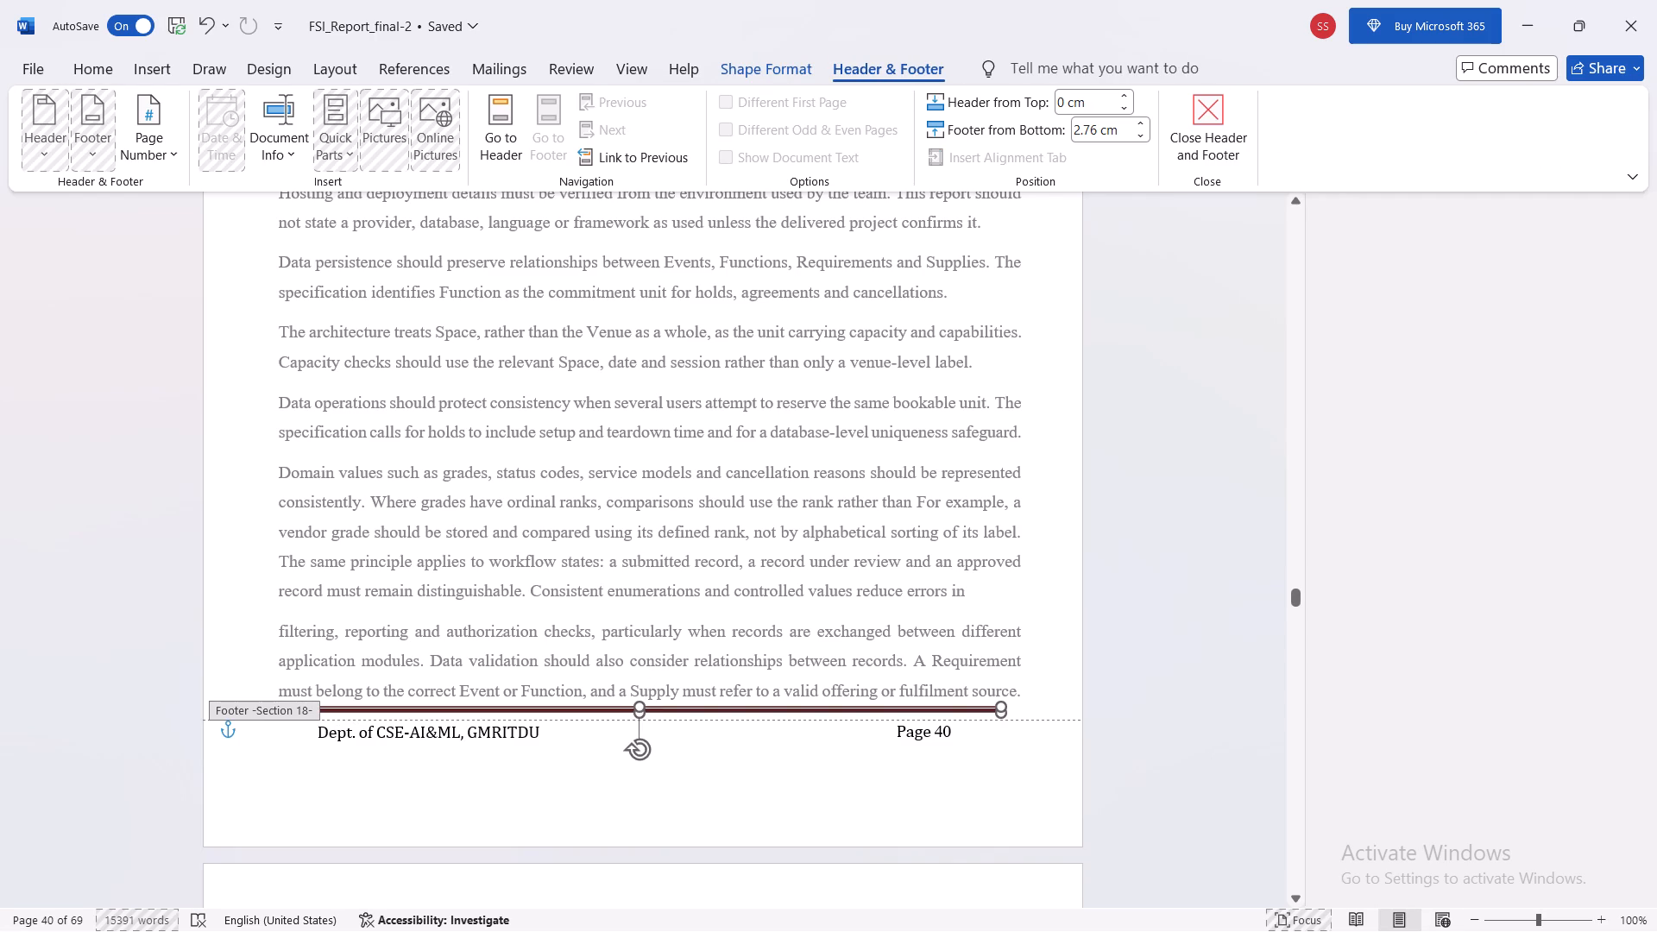
left_click_drag(274, 715, 196, 716)
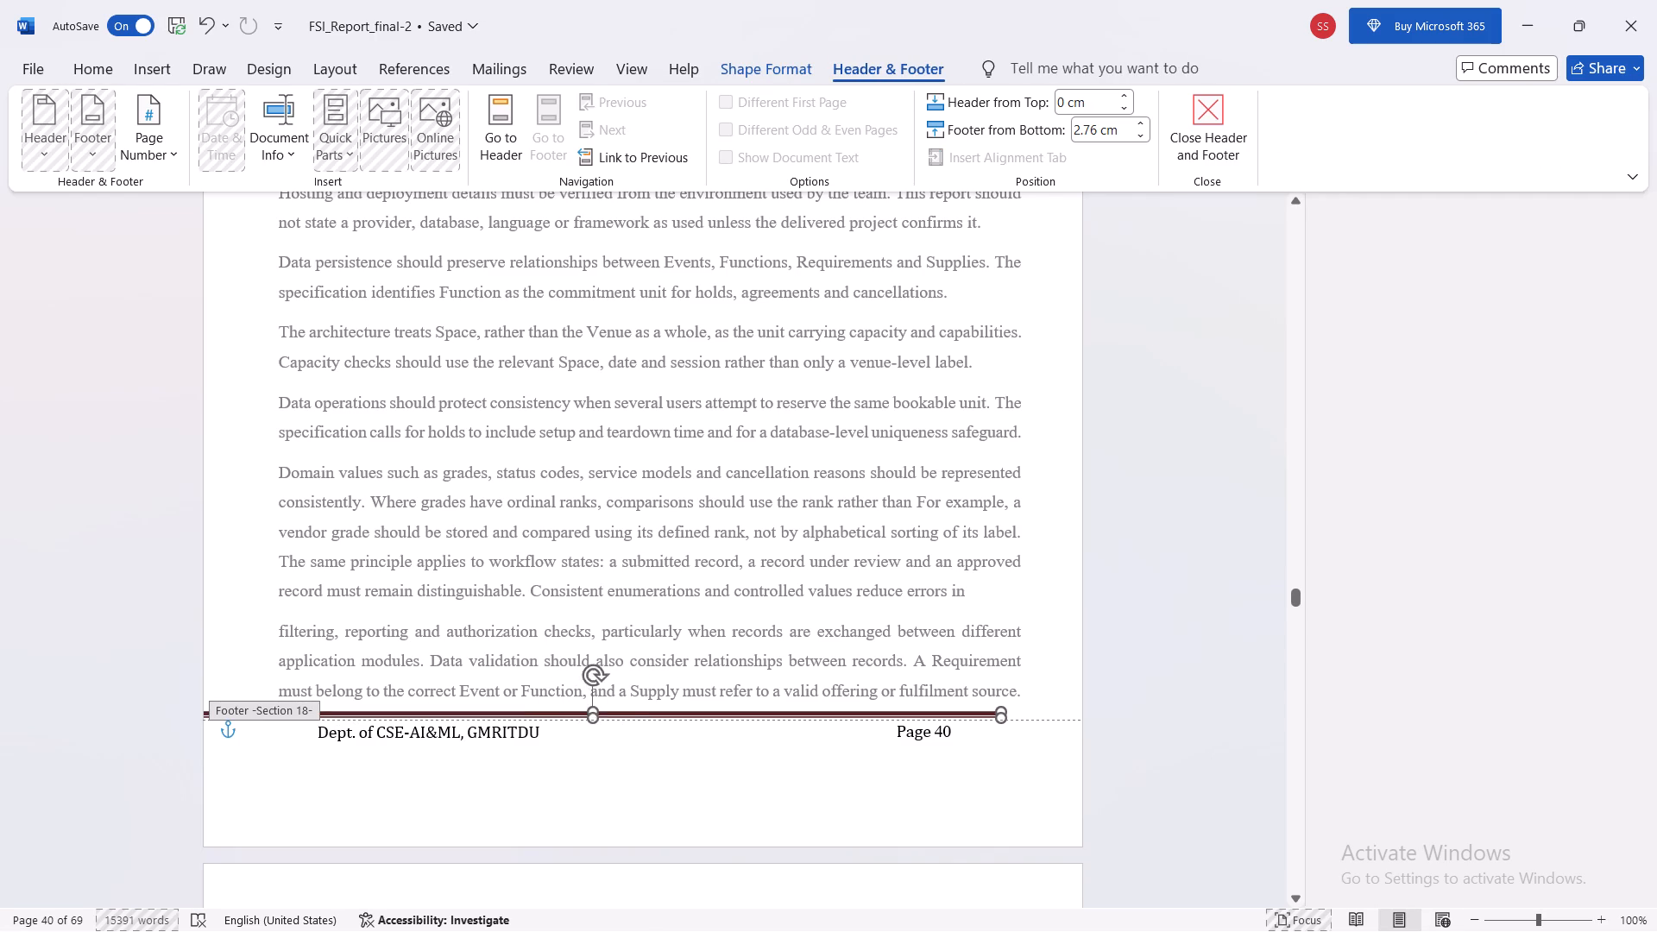
left_click_drag(196, 716, 258, 716)
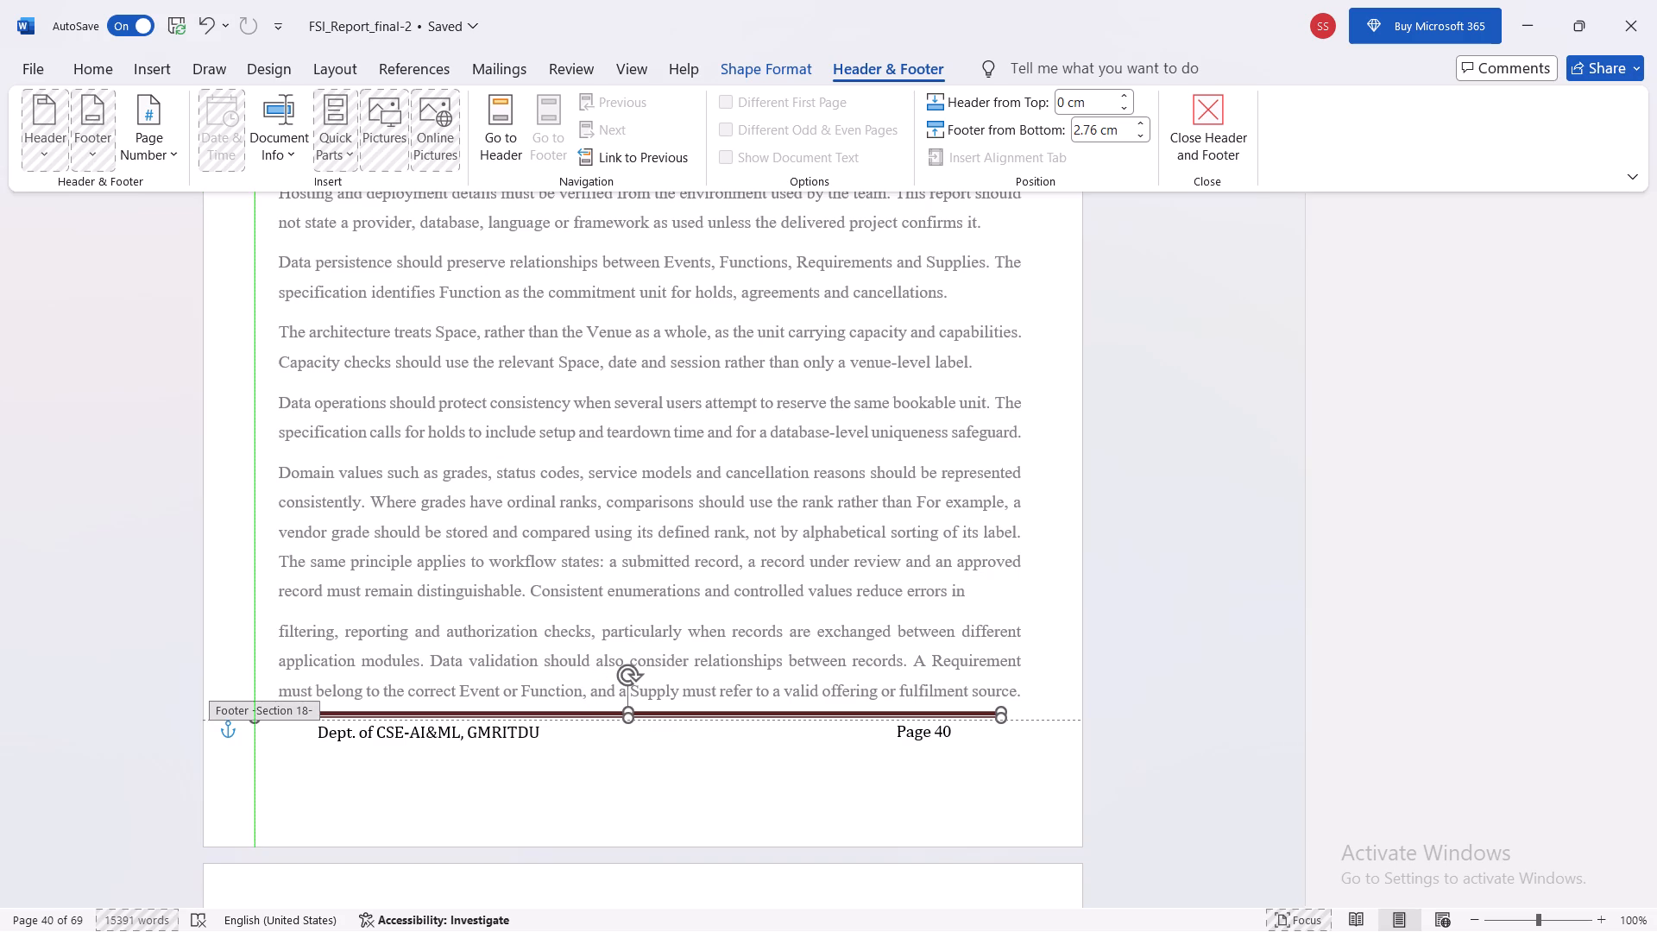
left_click_drag(258, 716, 260, 716)
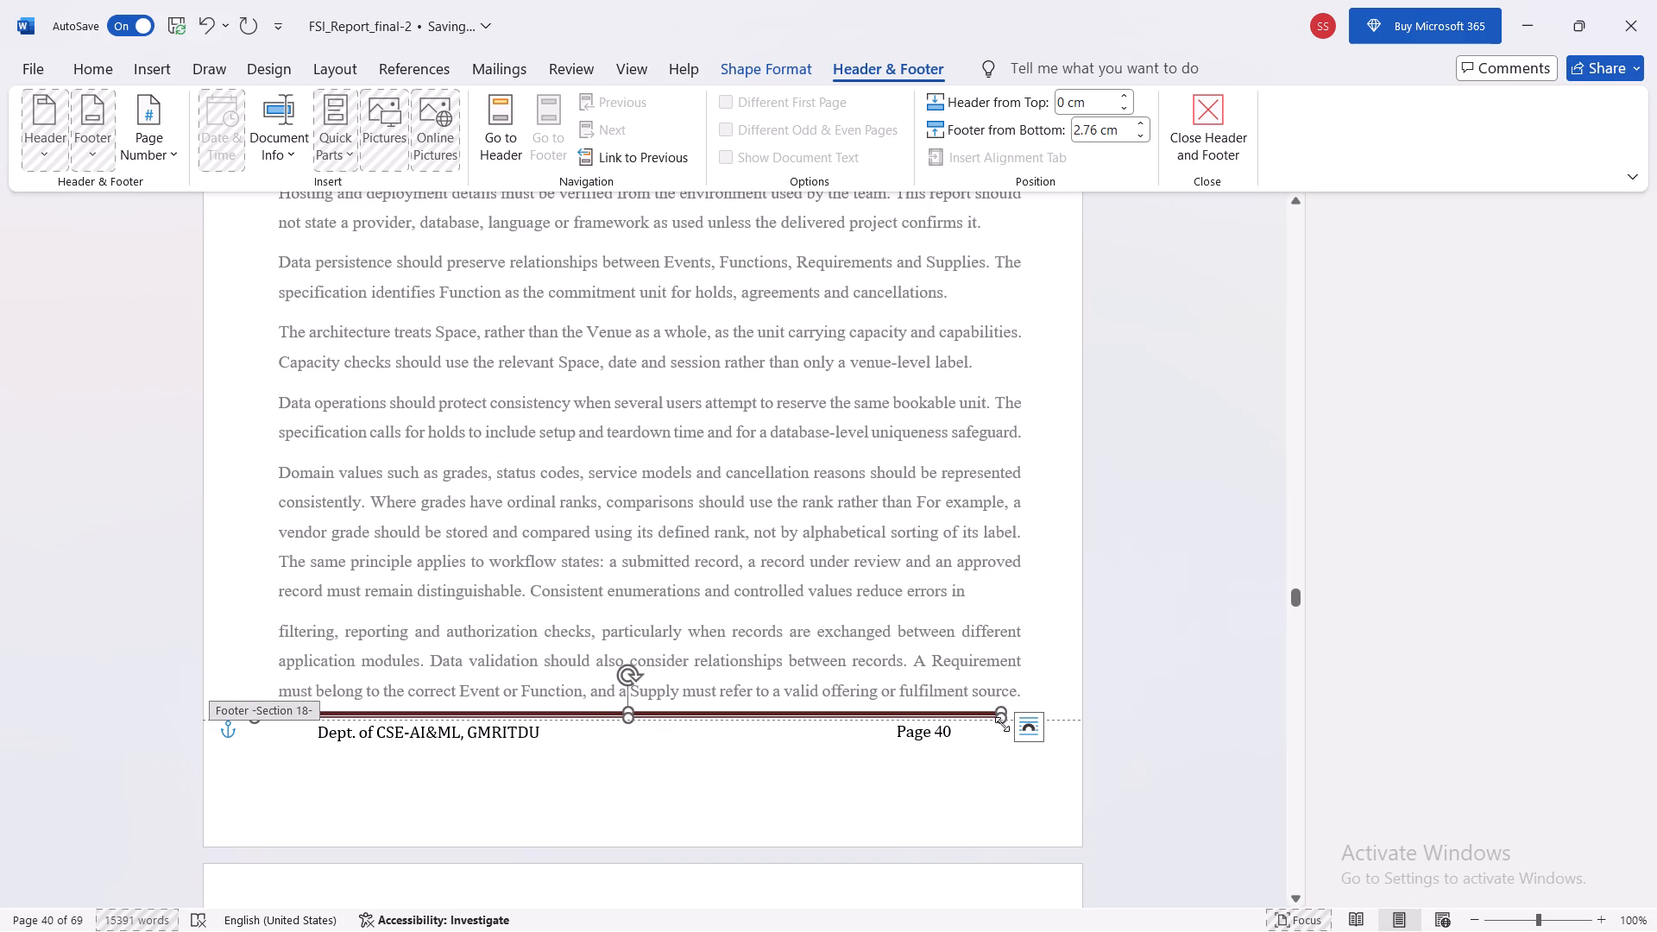
left_click_drag(1002, 721, 1036, 719)
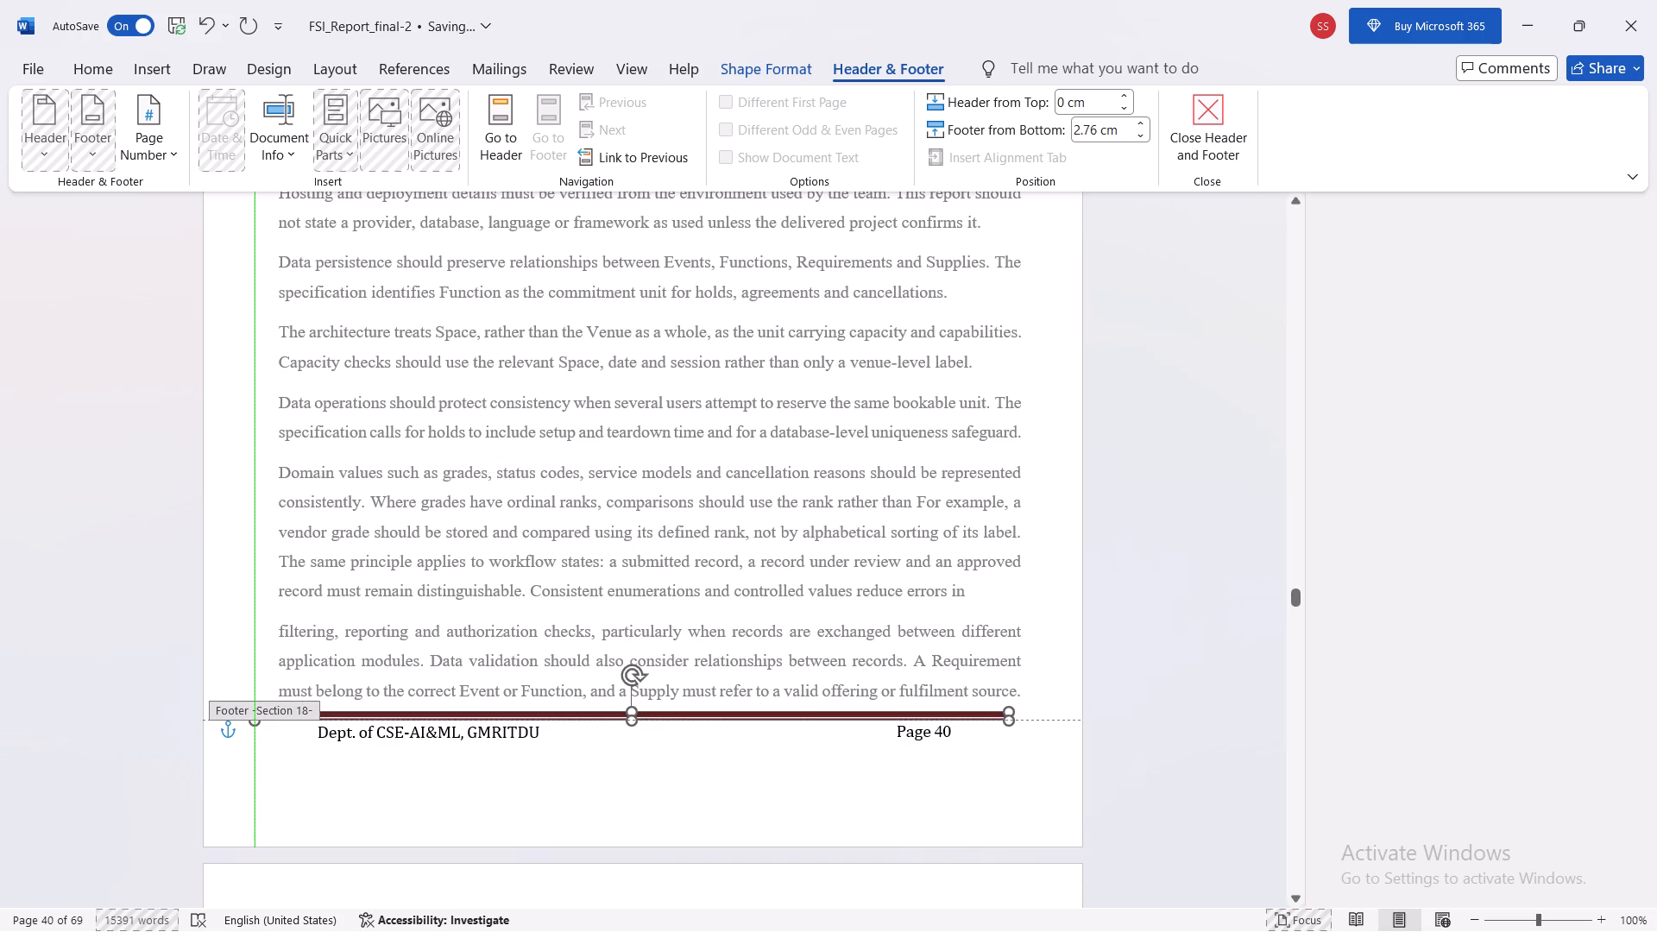
left_click_drag(1036, 719, 1039, 718)
left_click(808, 834)
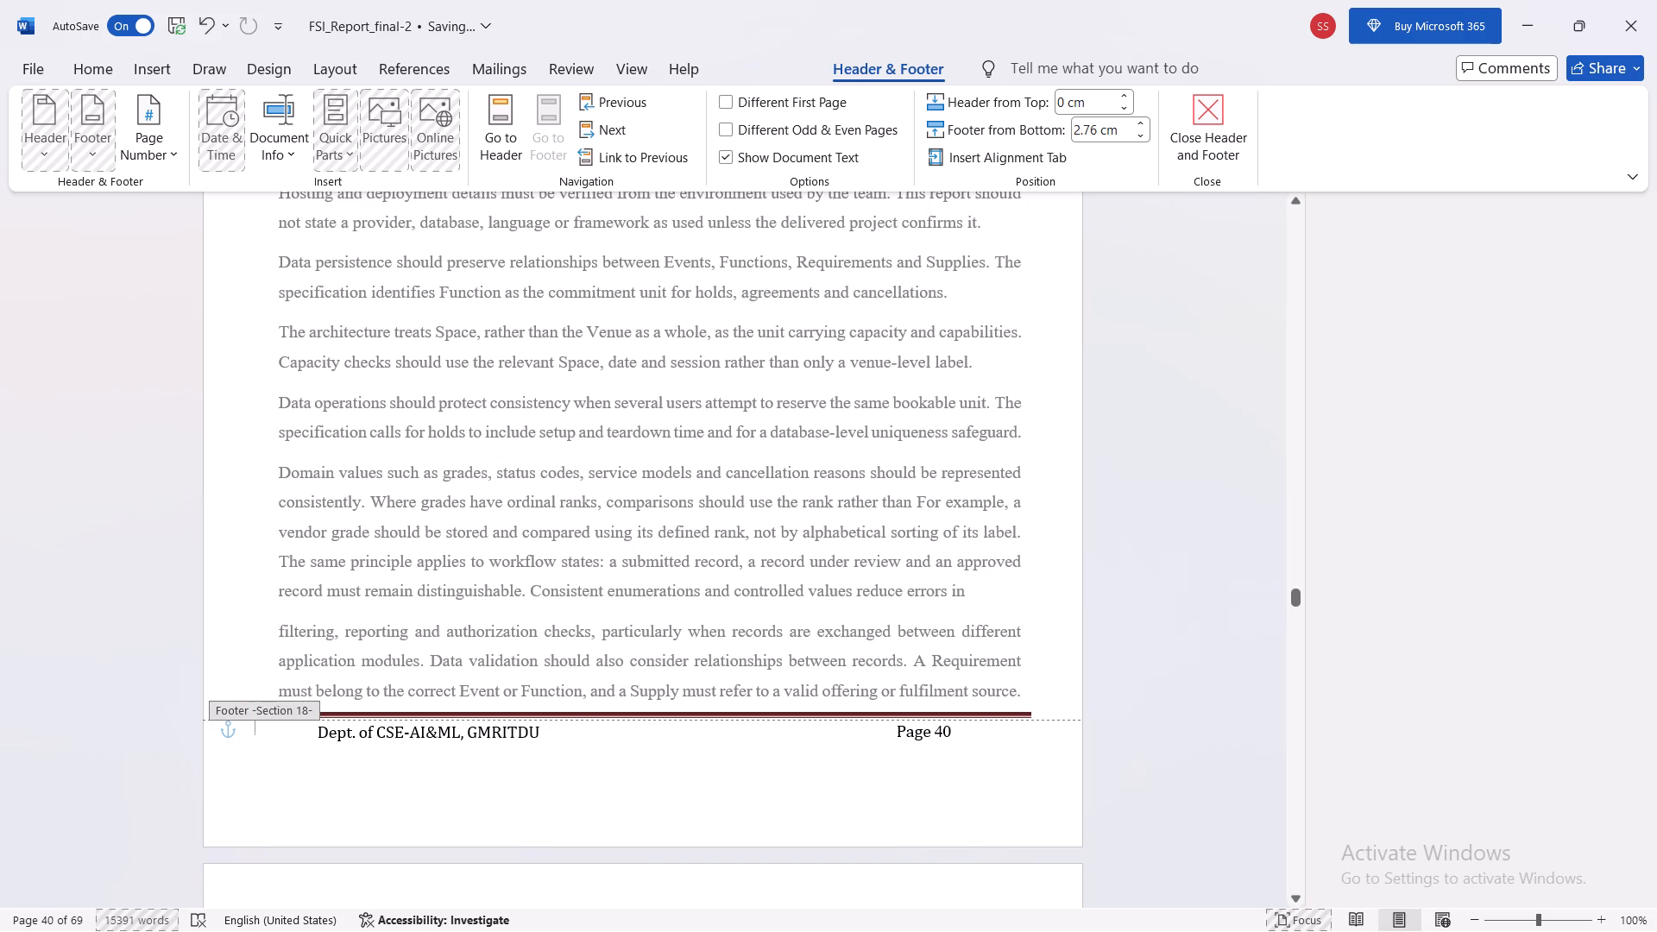
Check the Section 18 footer line on page 41, then leave footer editing and return to the body text.
scroll(754, 810, "down", 2)
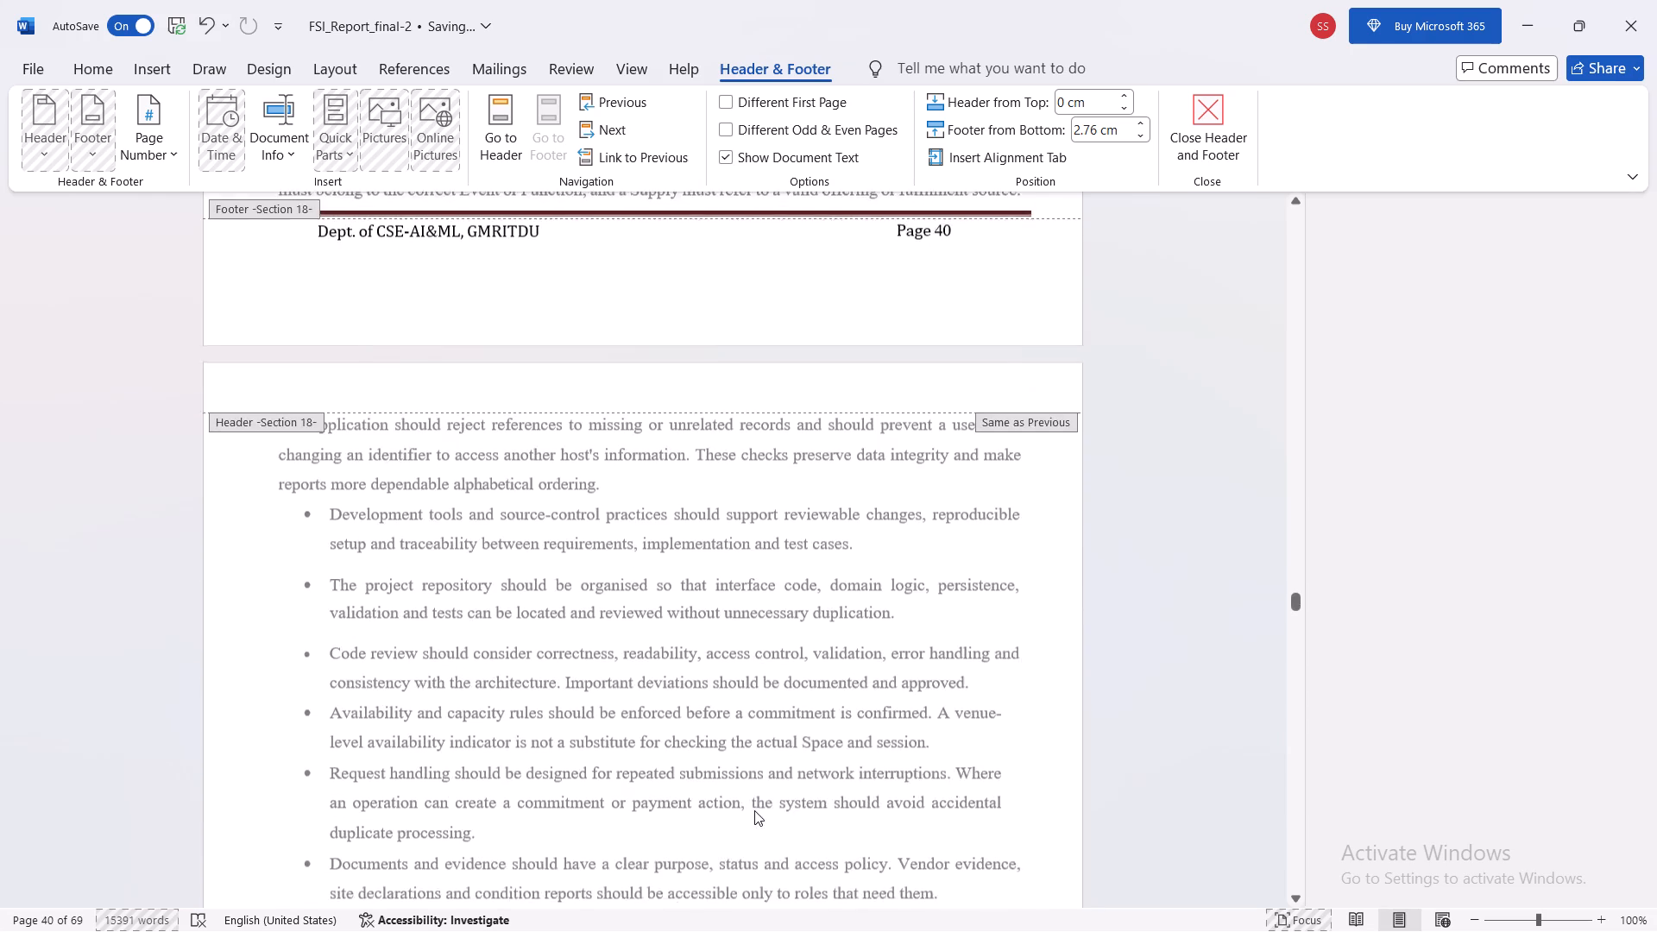
scroll(754, 810, "down", 3)
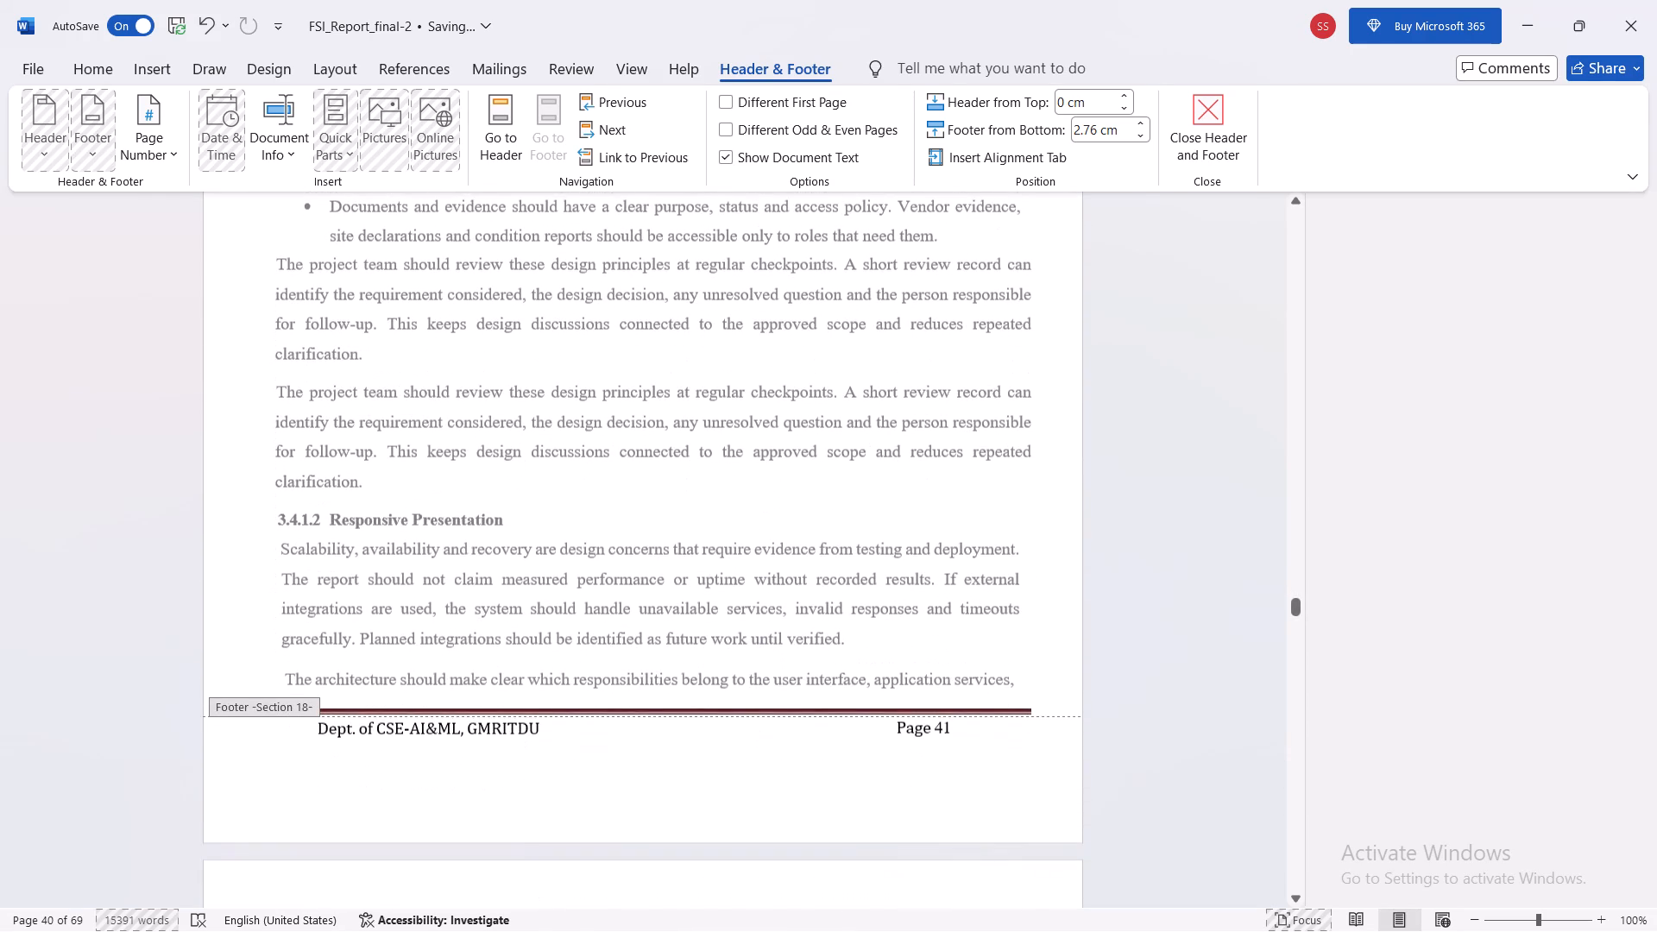
scroll(754, 810, "down", 1)
left_click(605, 794)
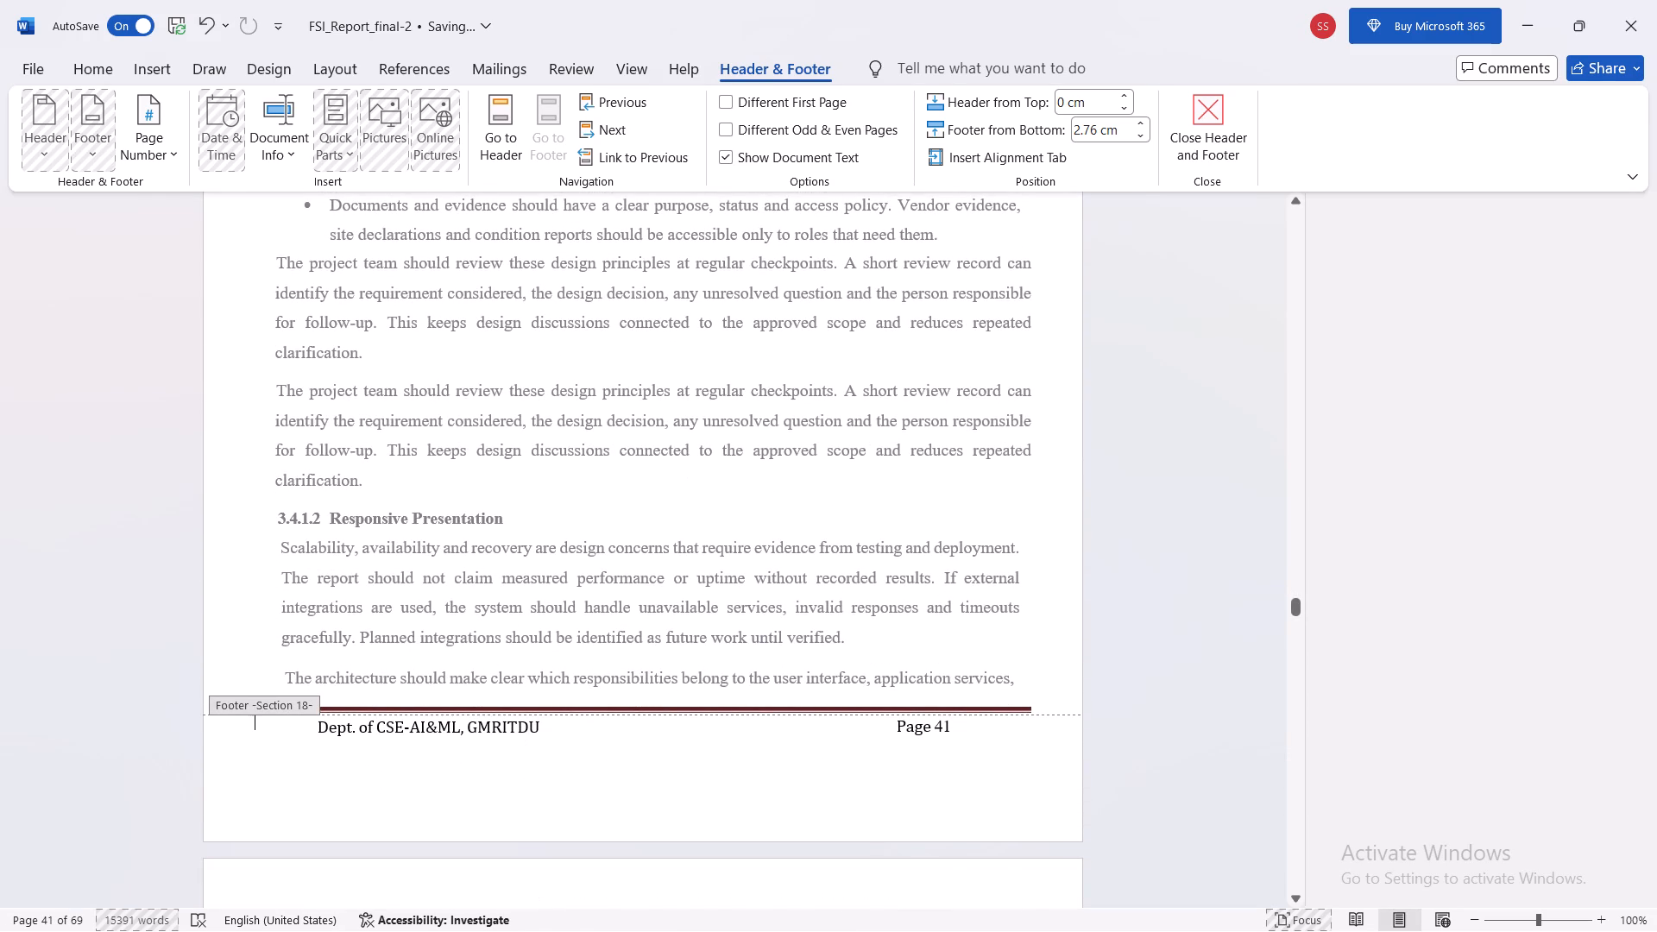
double_click(605, 794)
double_click(595, 627)
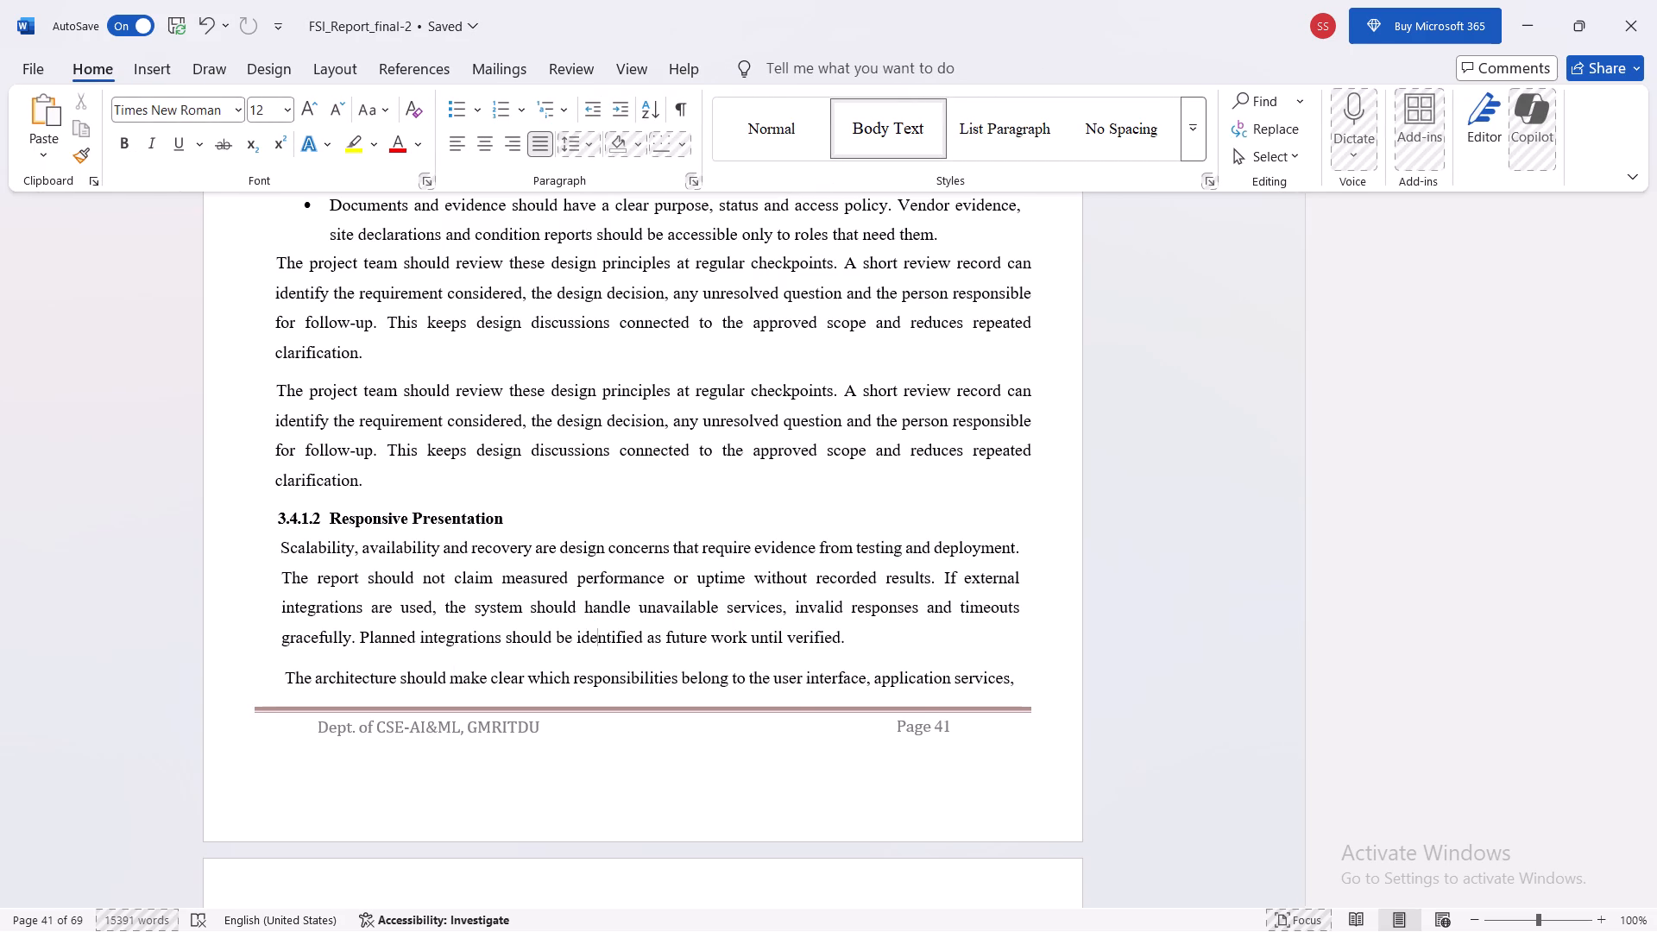
Compare the footer line, department text and page number placement on pages 40 and 41 with those on pages 38 and 39.
scroll(595, 627, "up", 3)
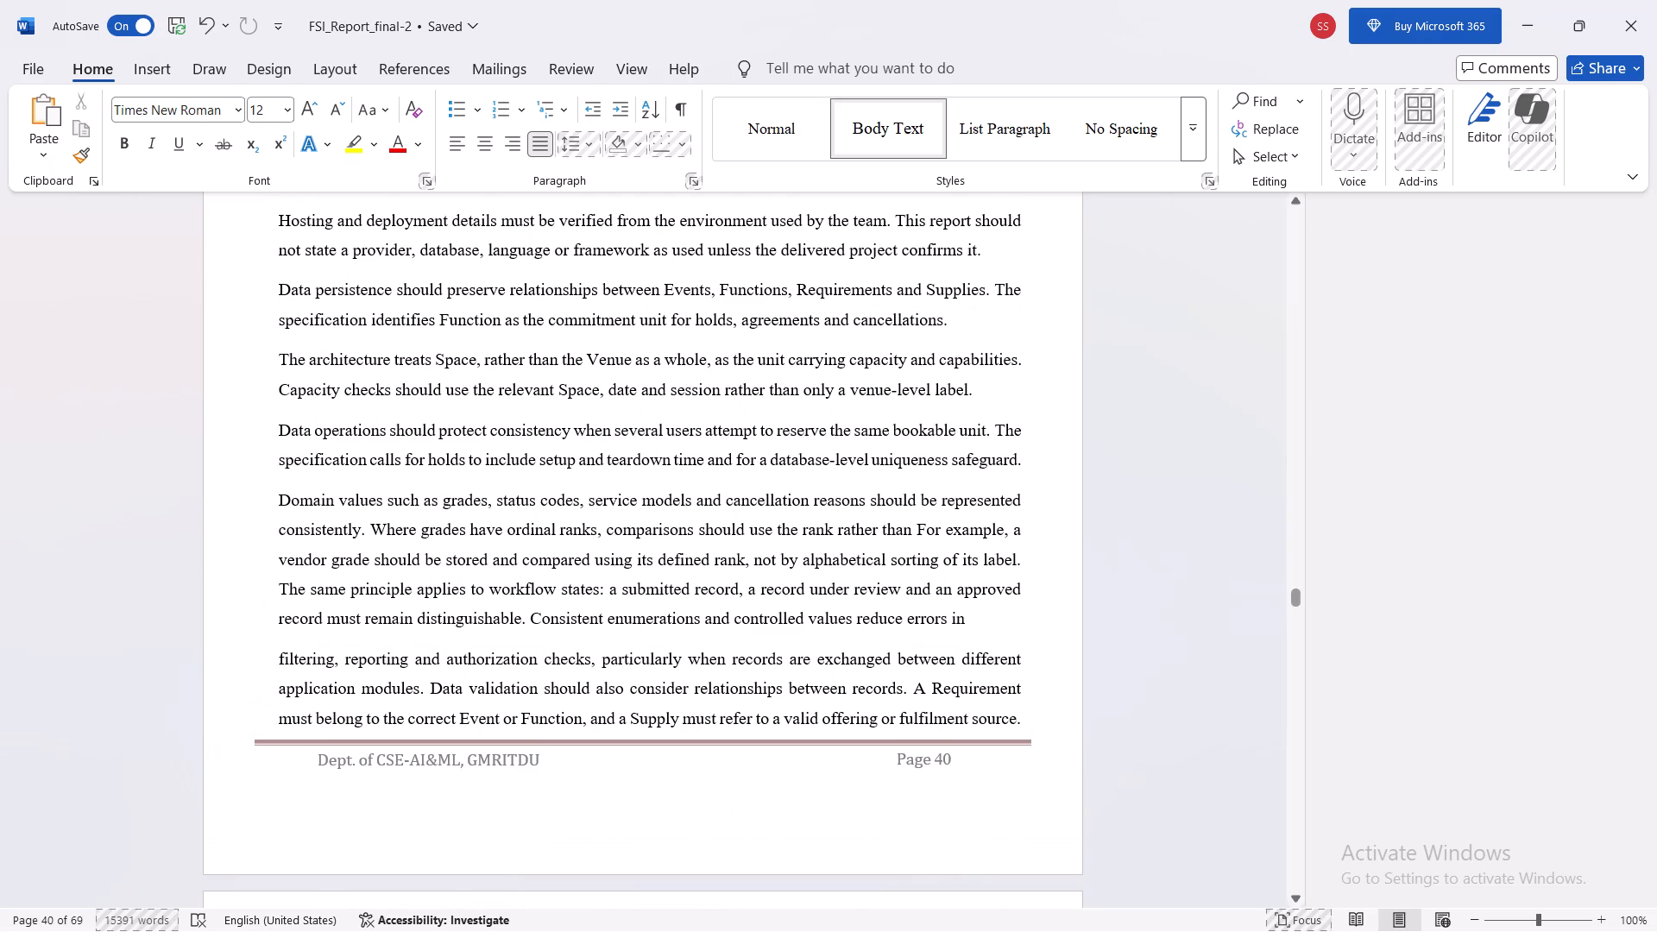
scroll(562, 608, "down", 3)
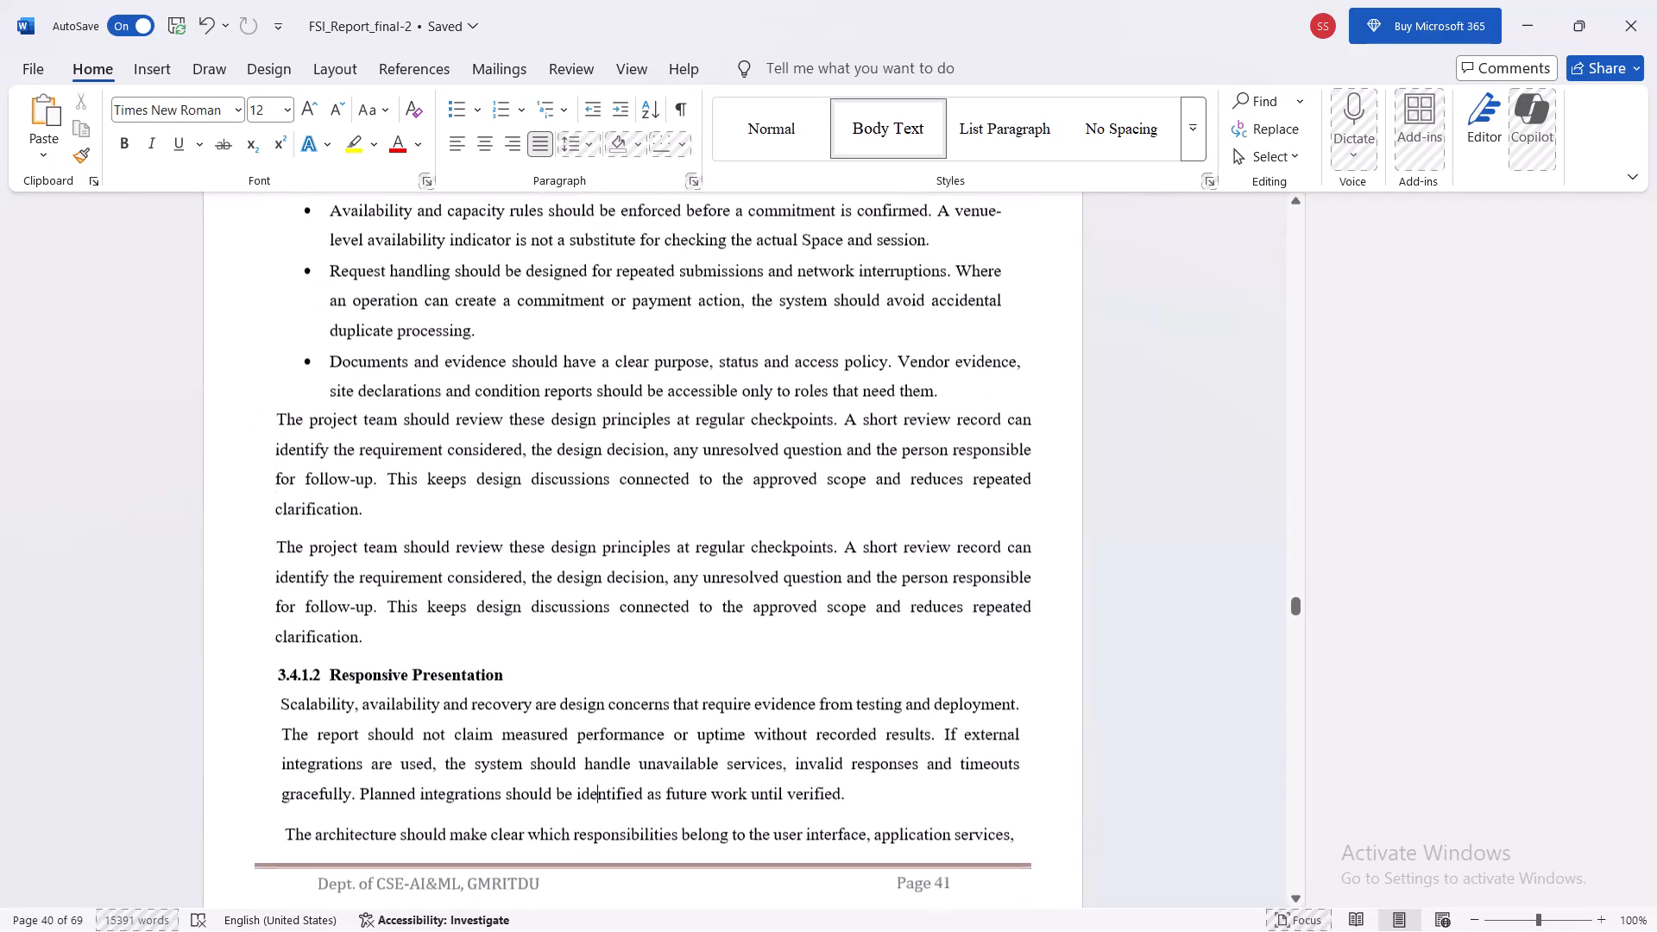
scroll(562, 608, "down", 3)
scroll(562, 608, "up", 1)
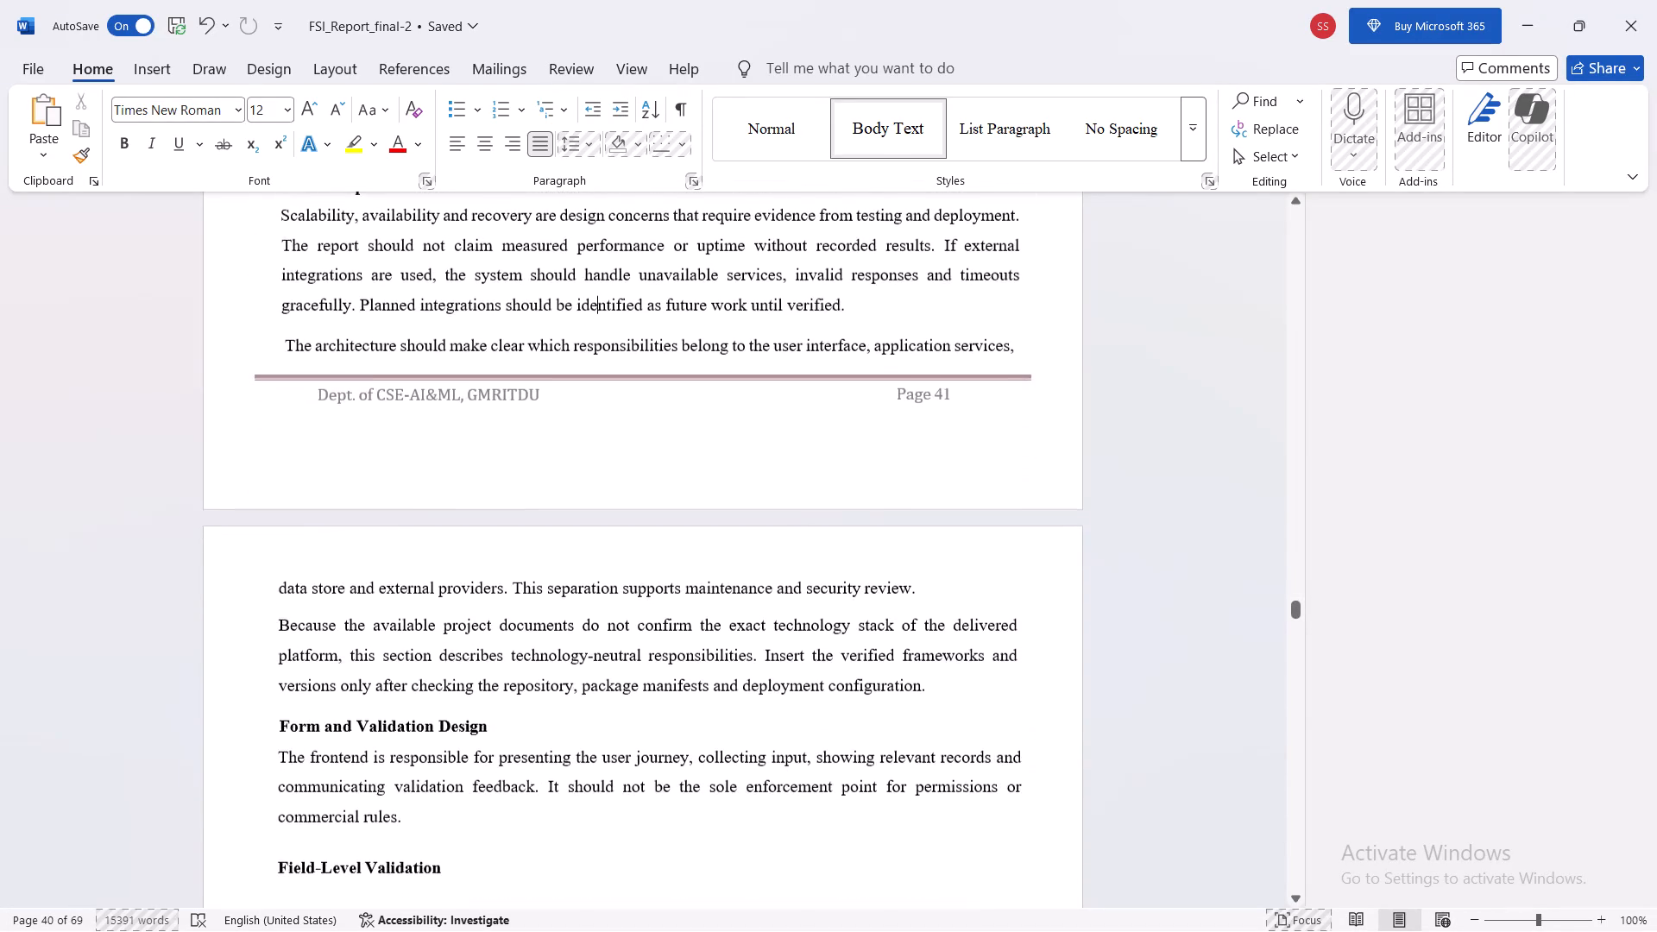
scroll(562, 608, "up", 4)
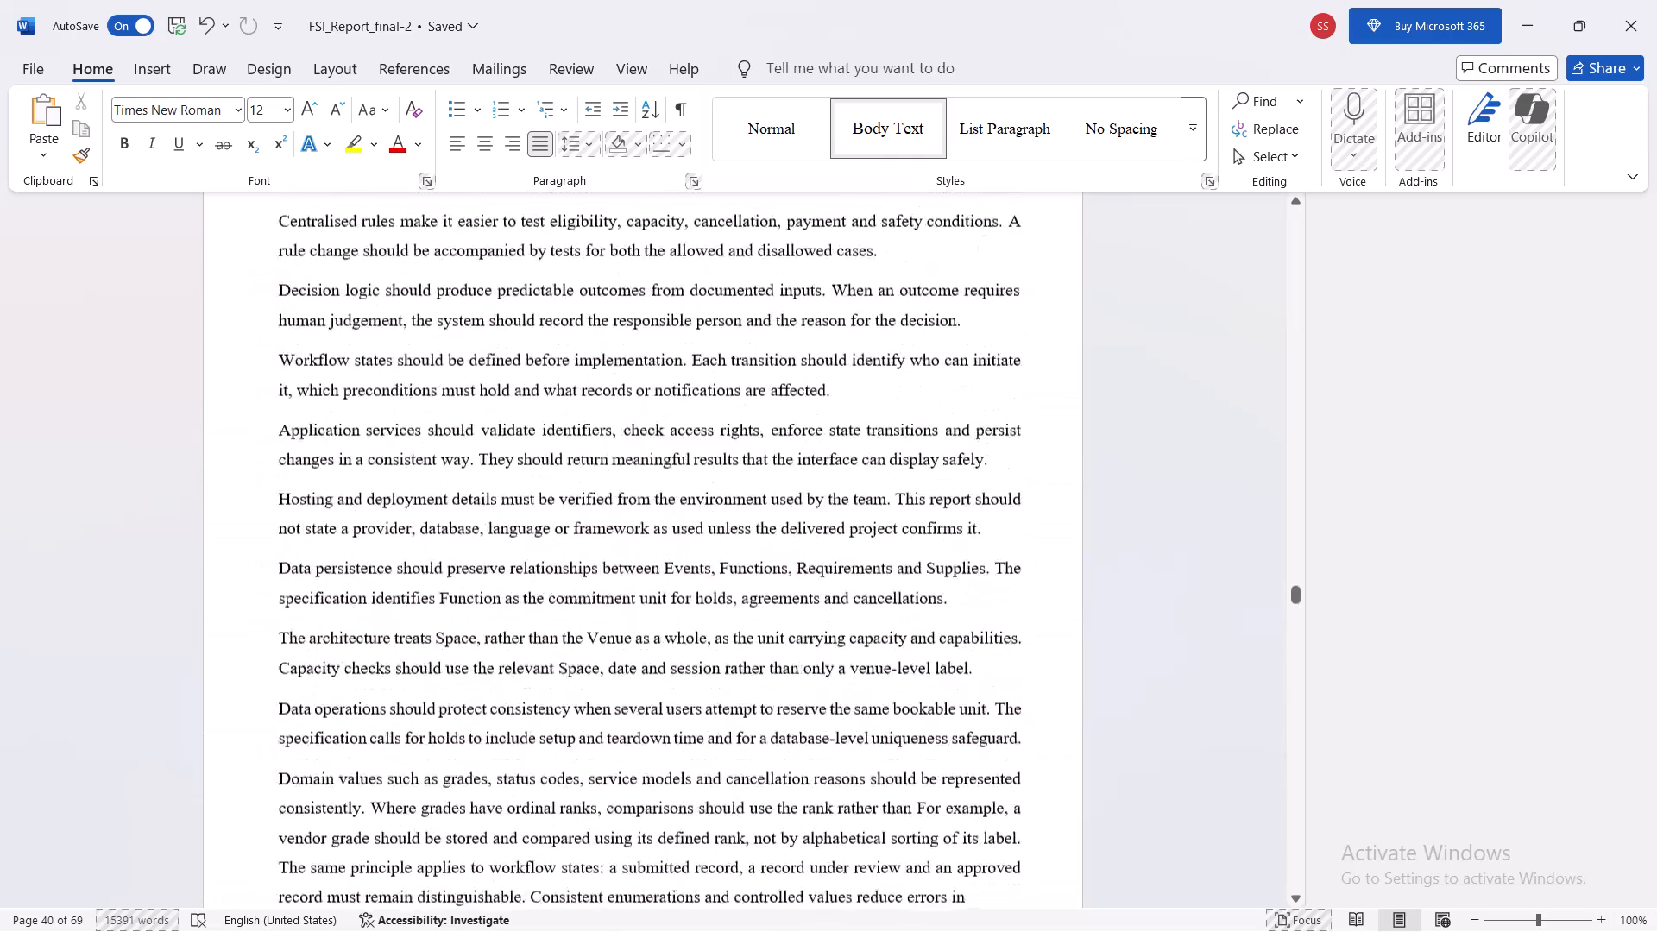
scroll(562, 608, "up", 2)
scroll(562, 608, "down", 1)
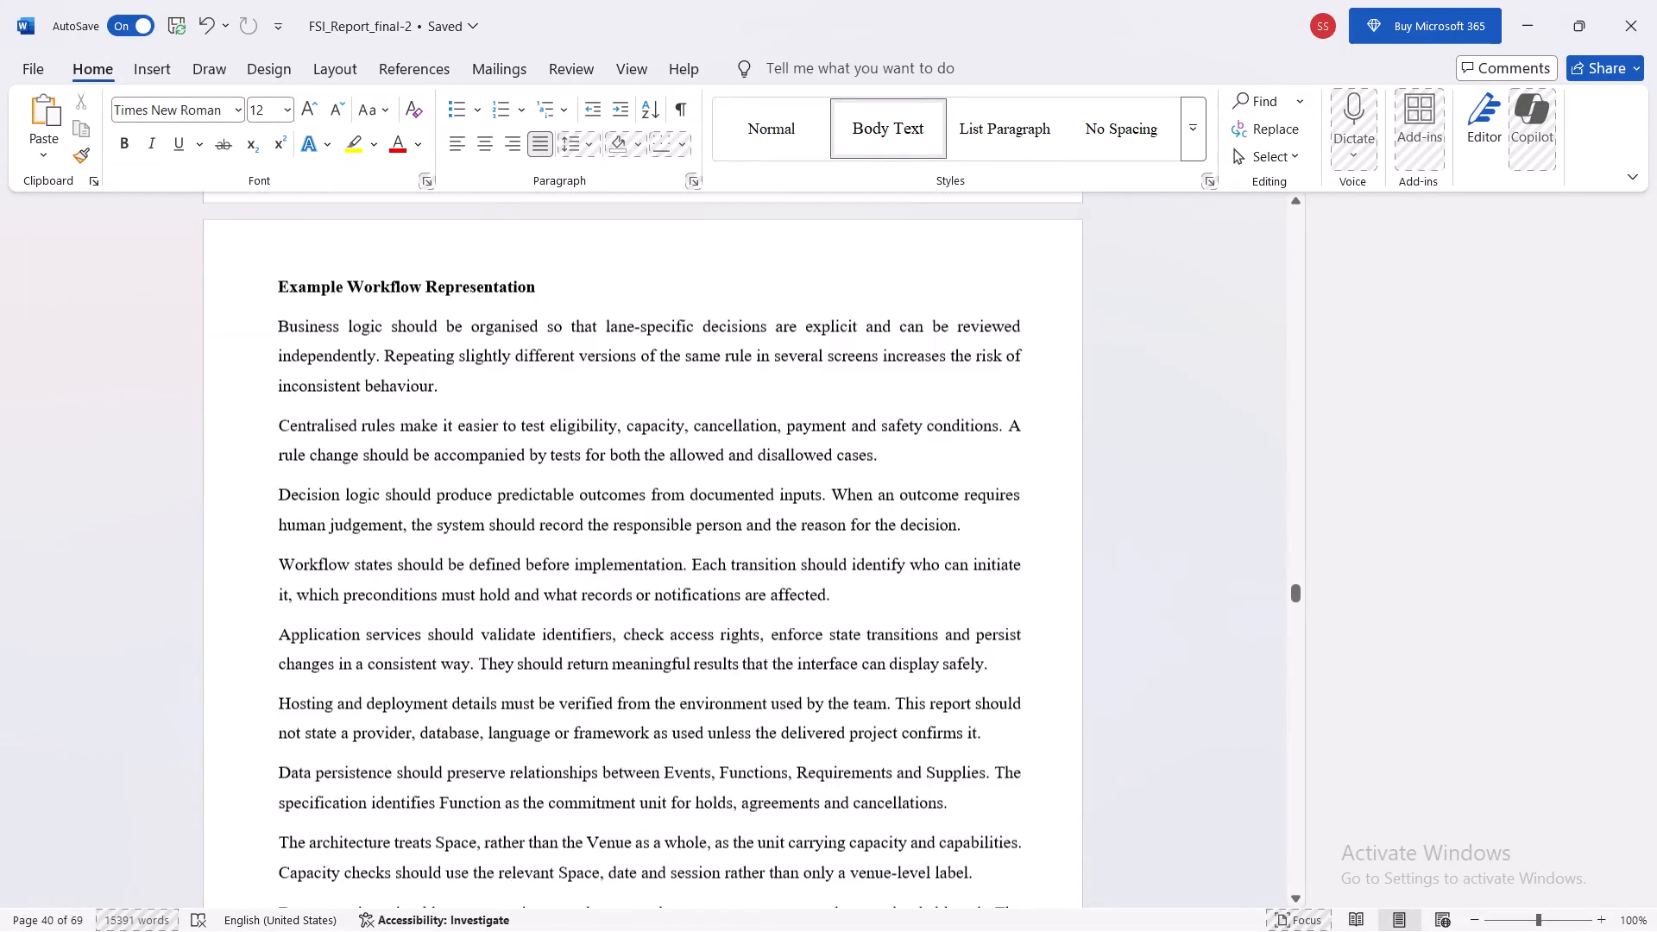
scroll(562, 608, "up", 2)
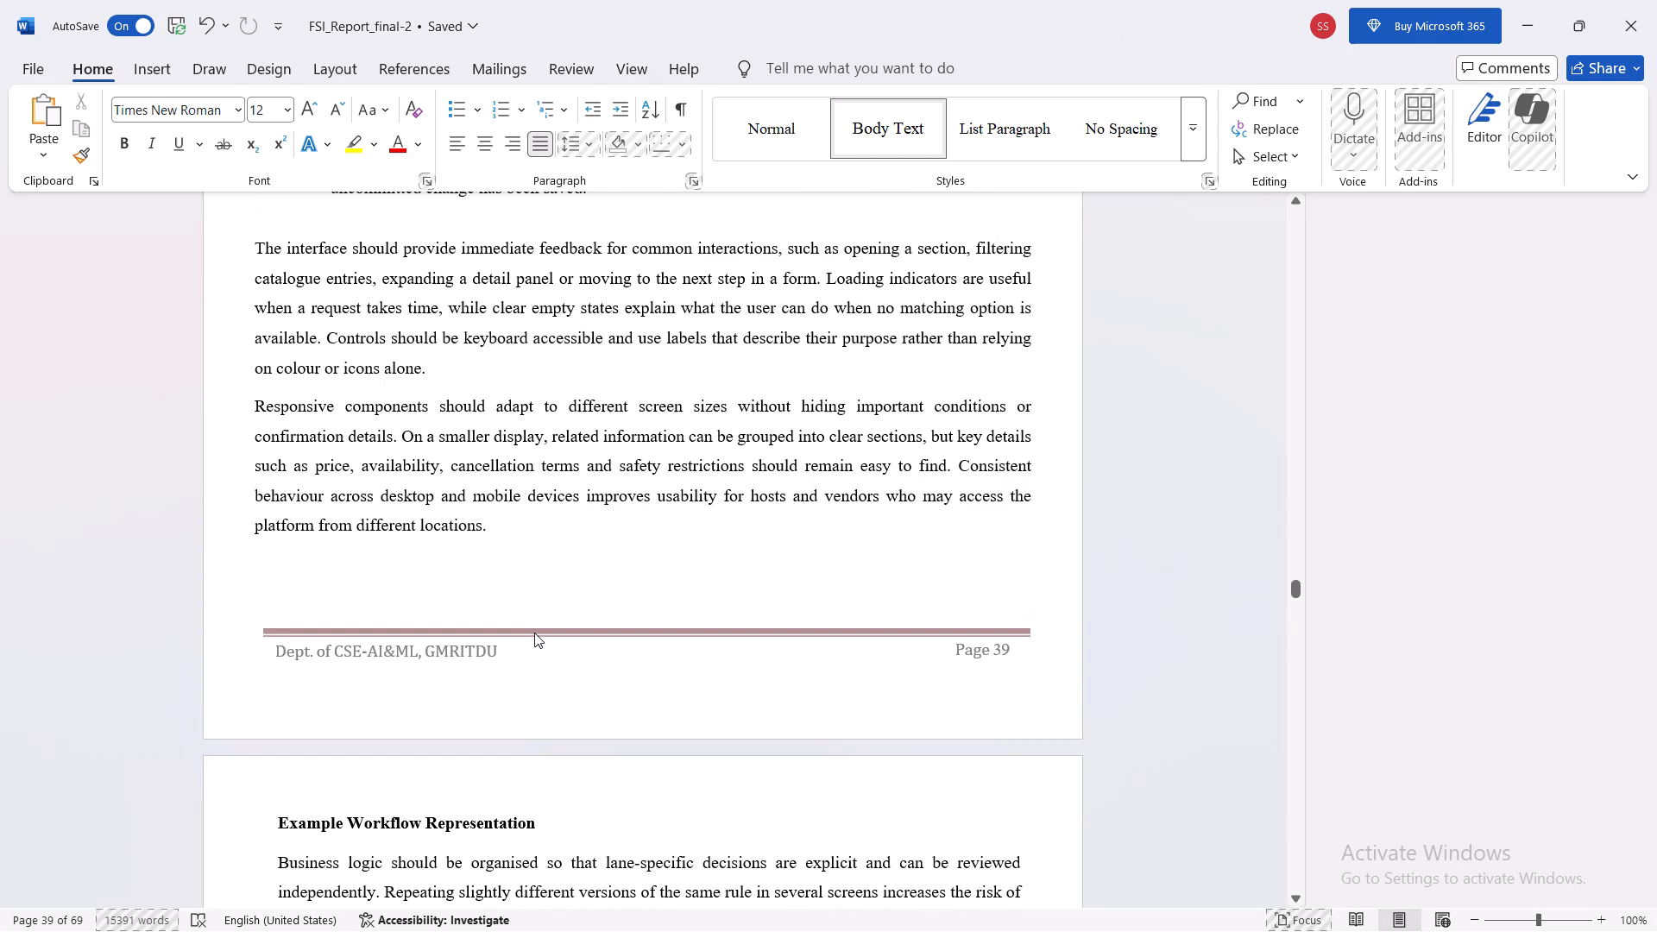
scroll(534, 633, "up", 5)
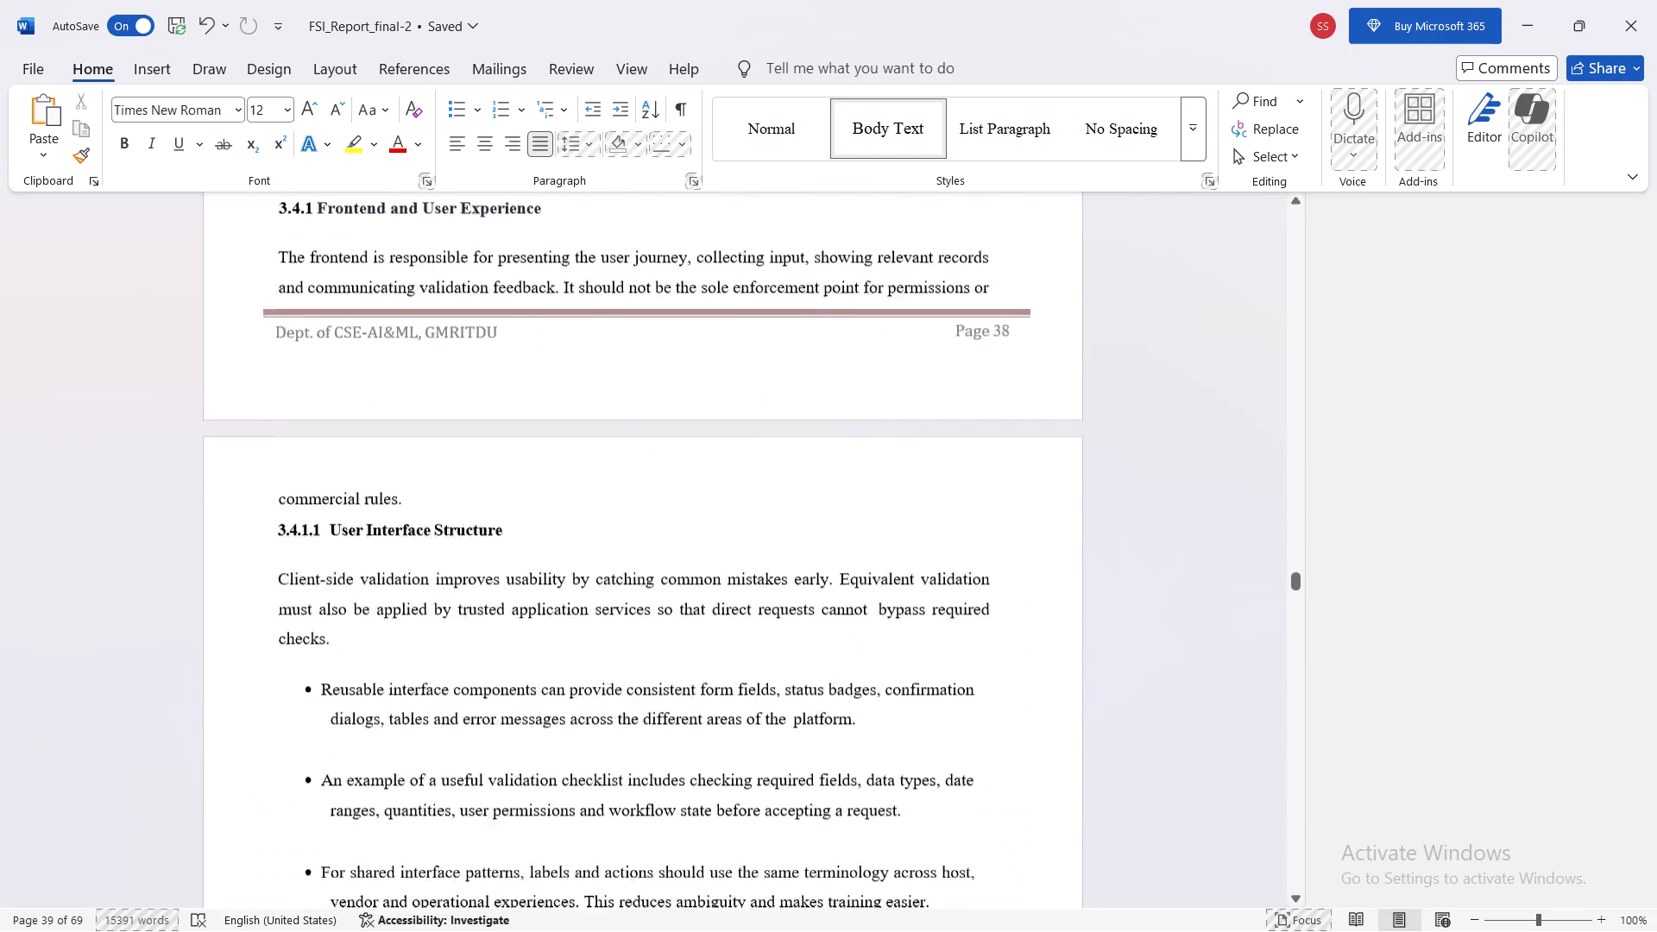
Open the Section 17 footer on page 39 for editing and select its decorative line.
scroll(527, 694, "up", 1)
scroll(525, 708, "down", 1)
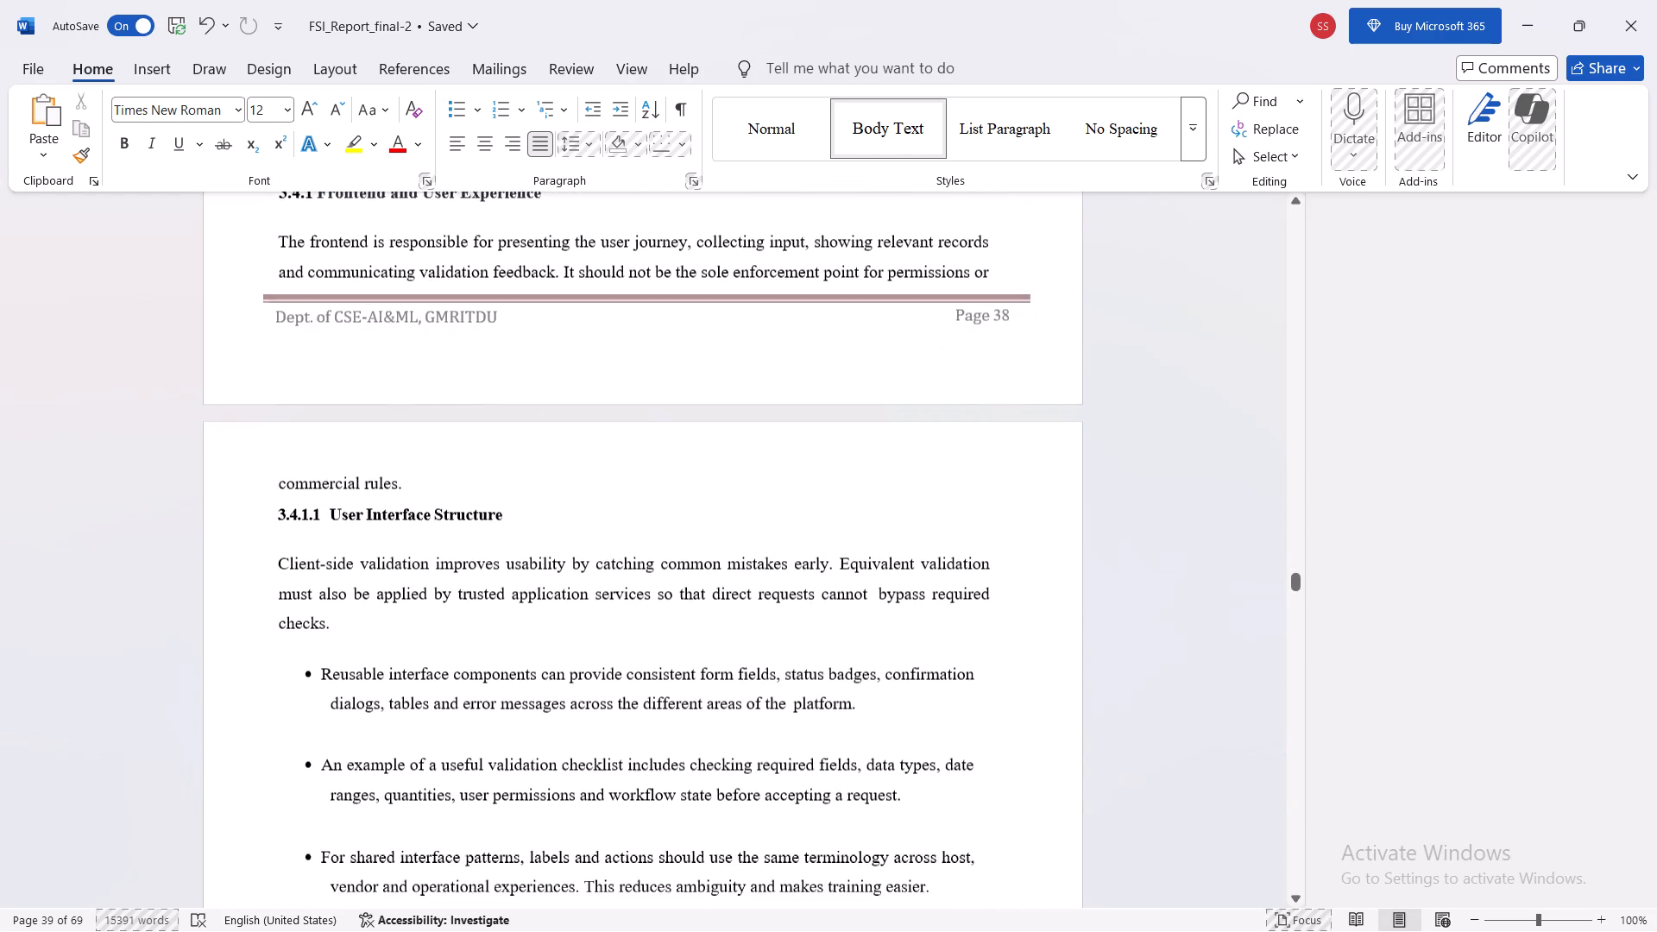
scroll(525, 708, "down", 4)
scroll(525, 708, "up", 1)
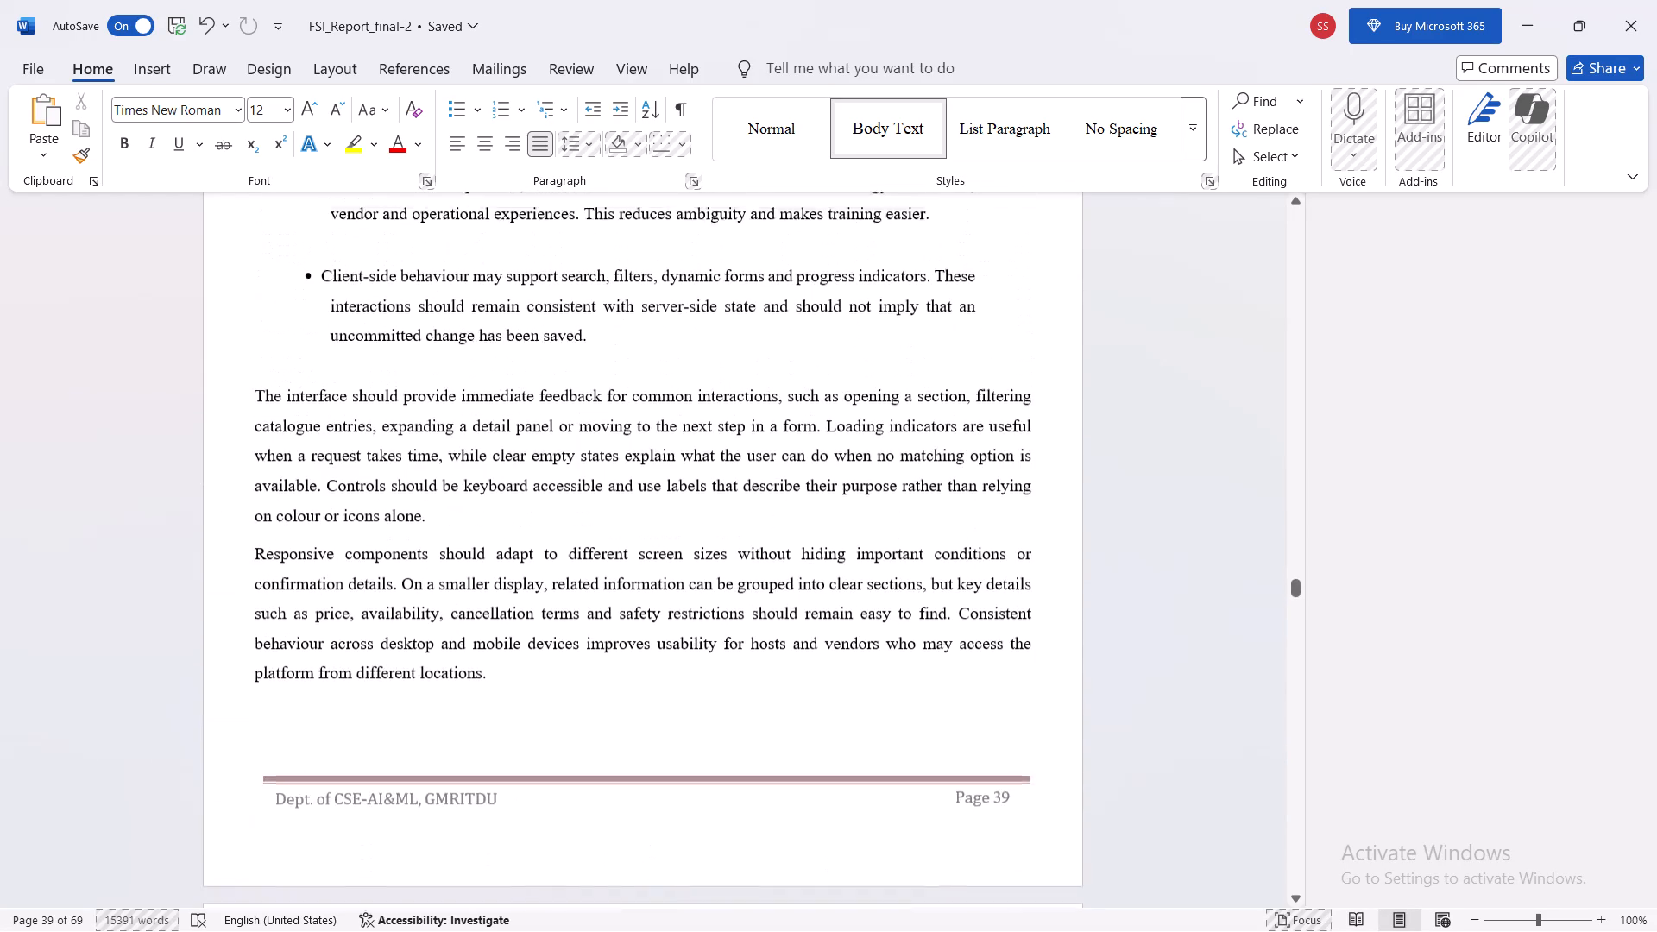
scroll(525, 708, "up", 2)
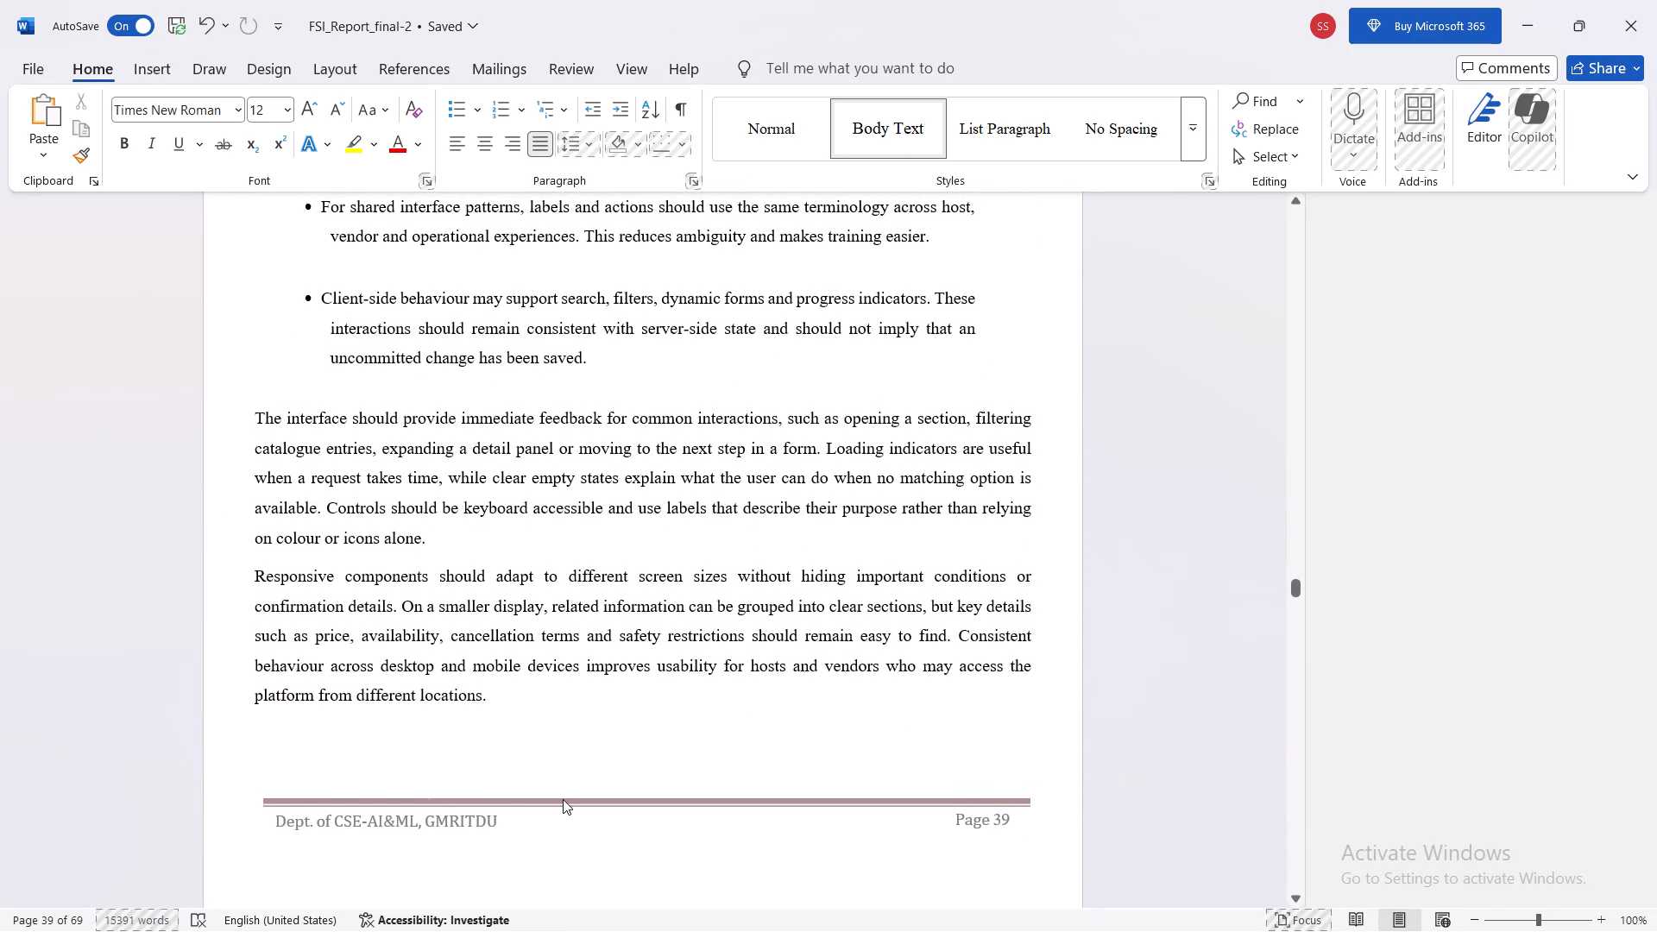
left_click(563, 799)
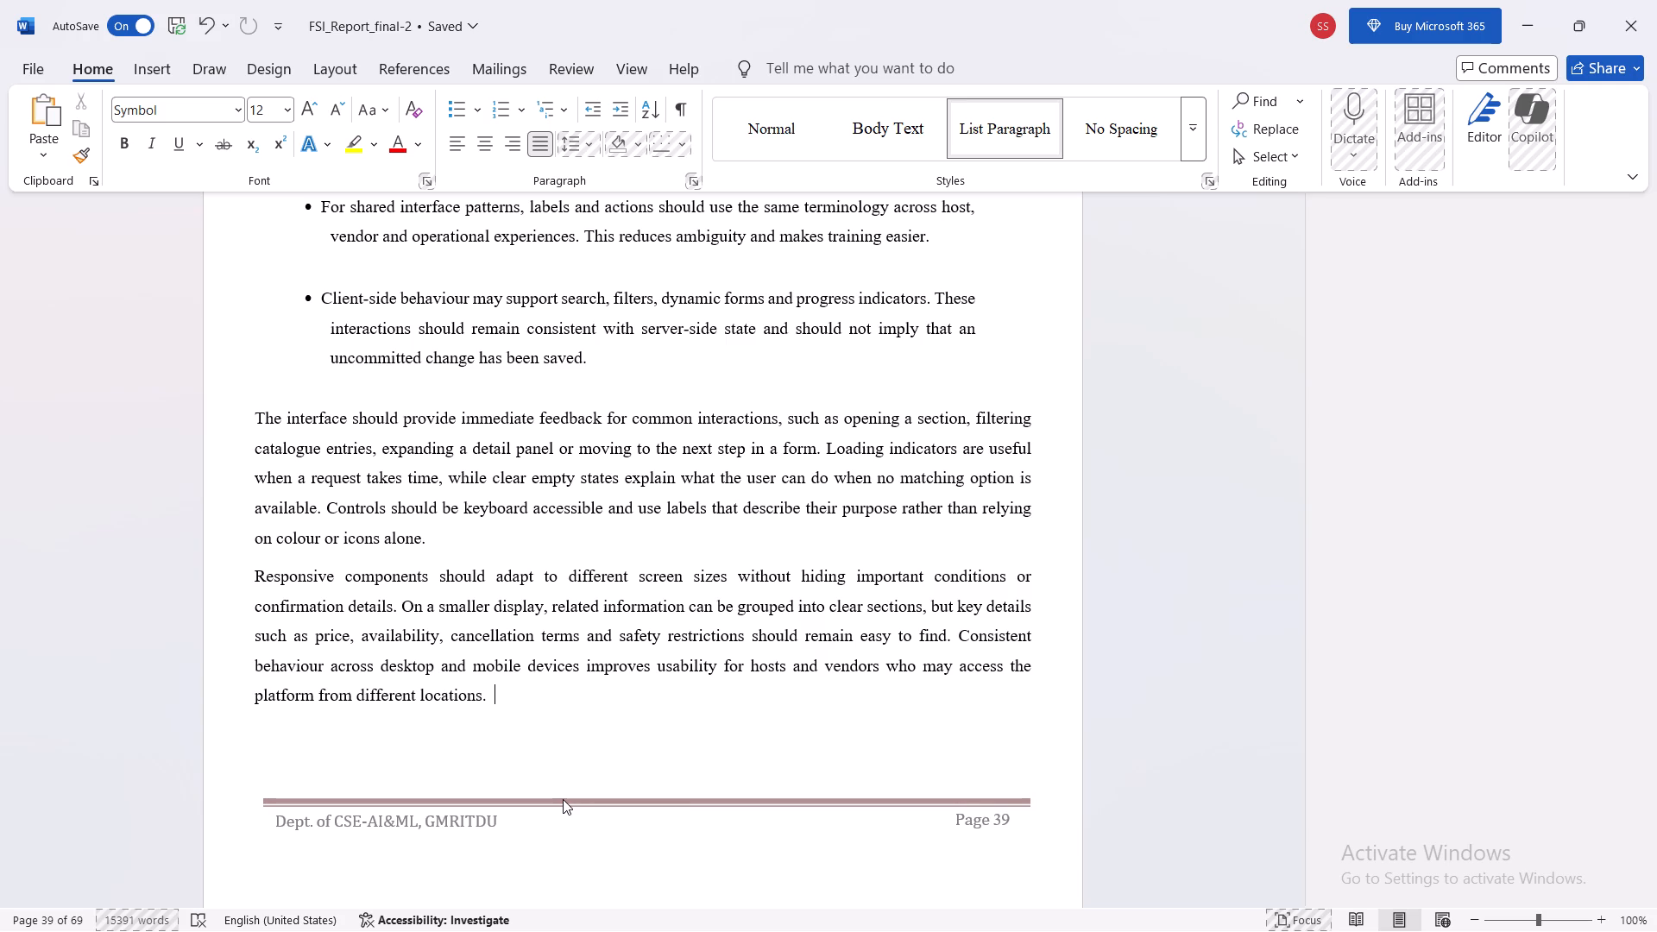
left_click(503, 798)
triple_click(451, 802)
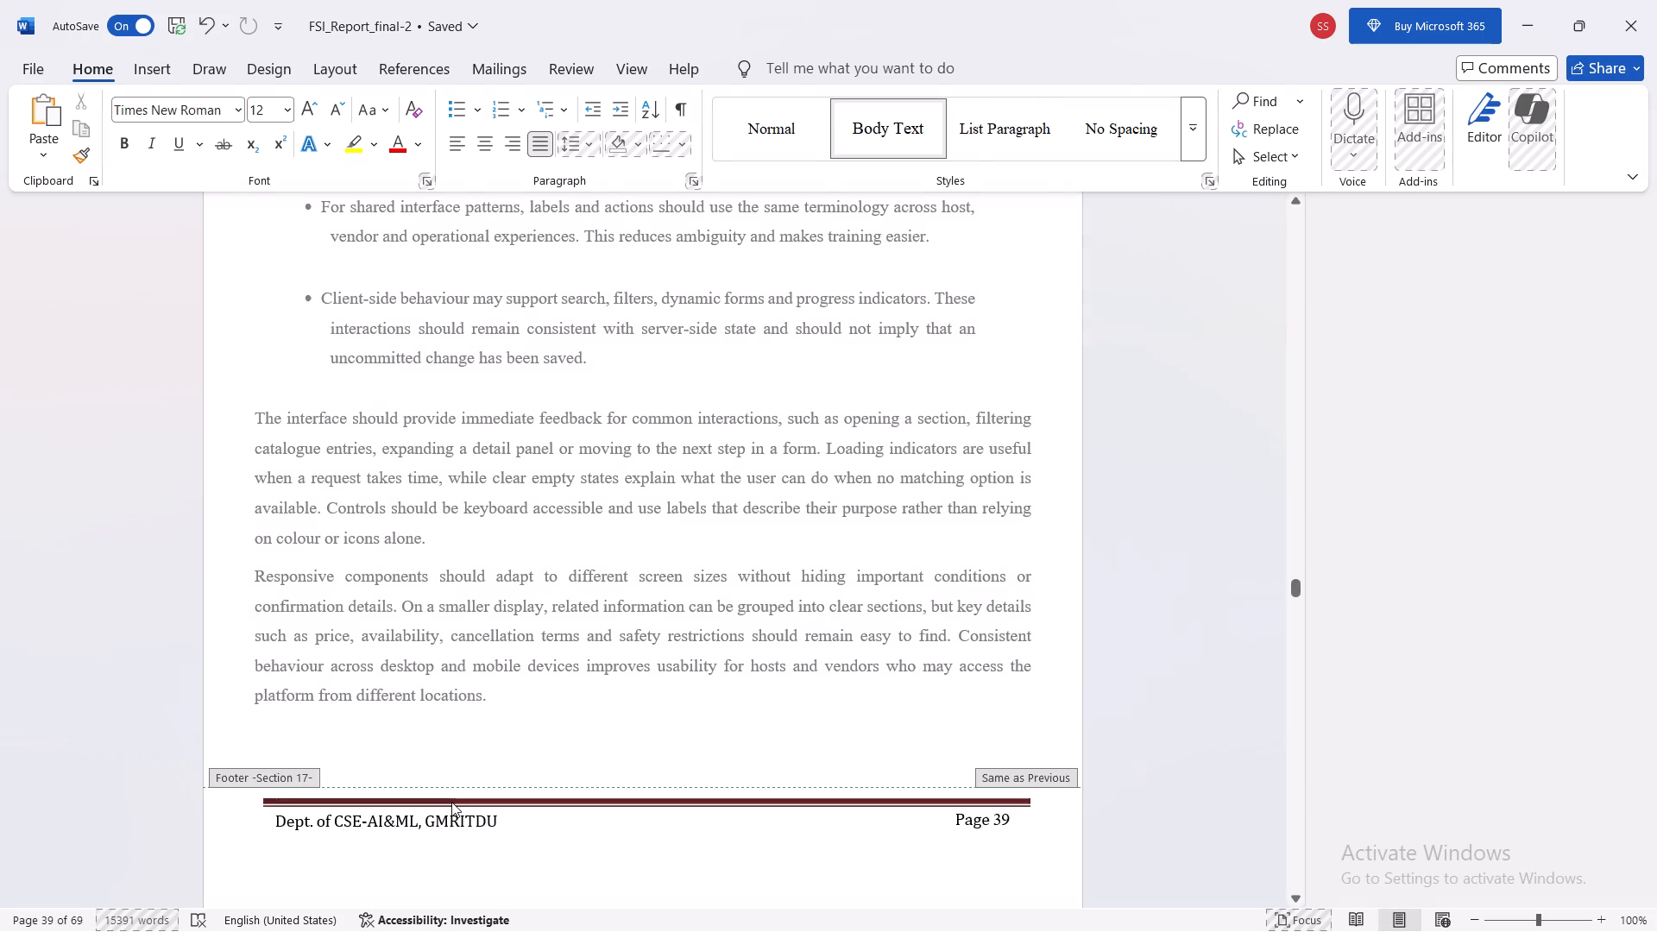
left_click(267, 796)
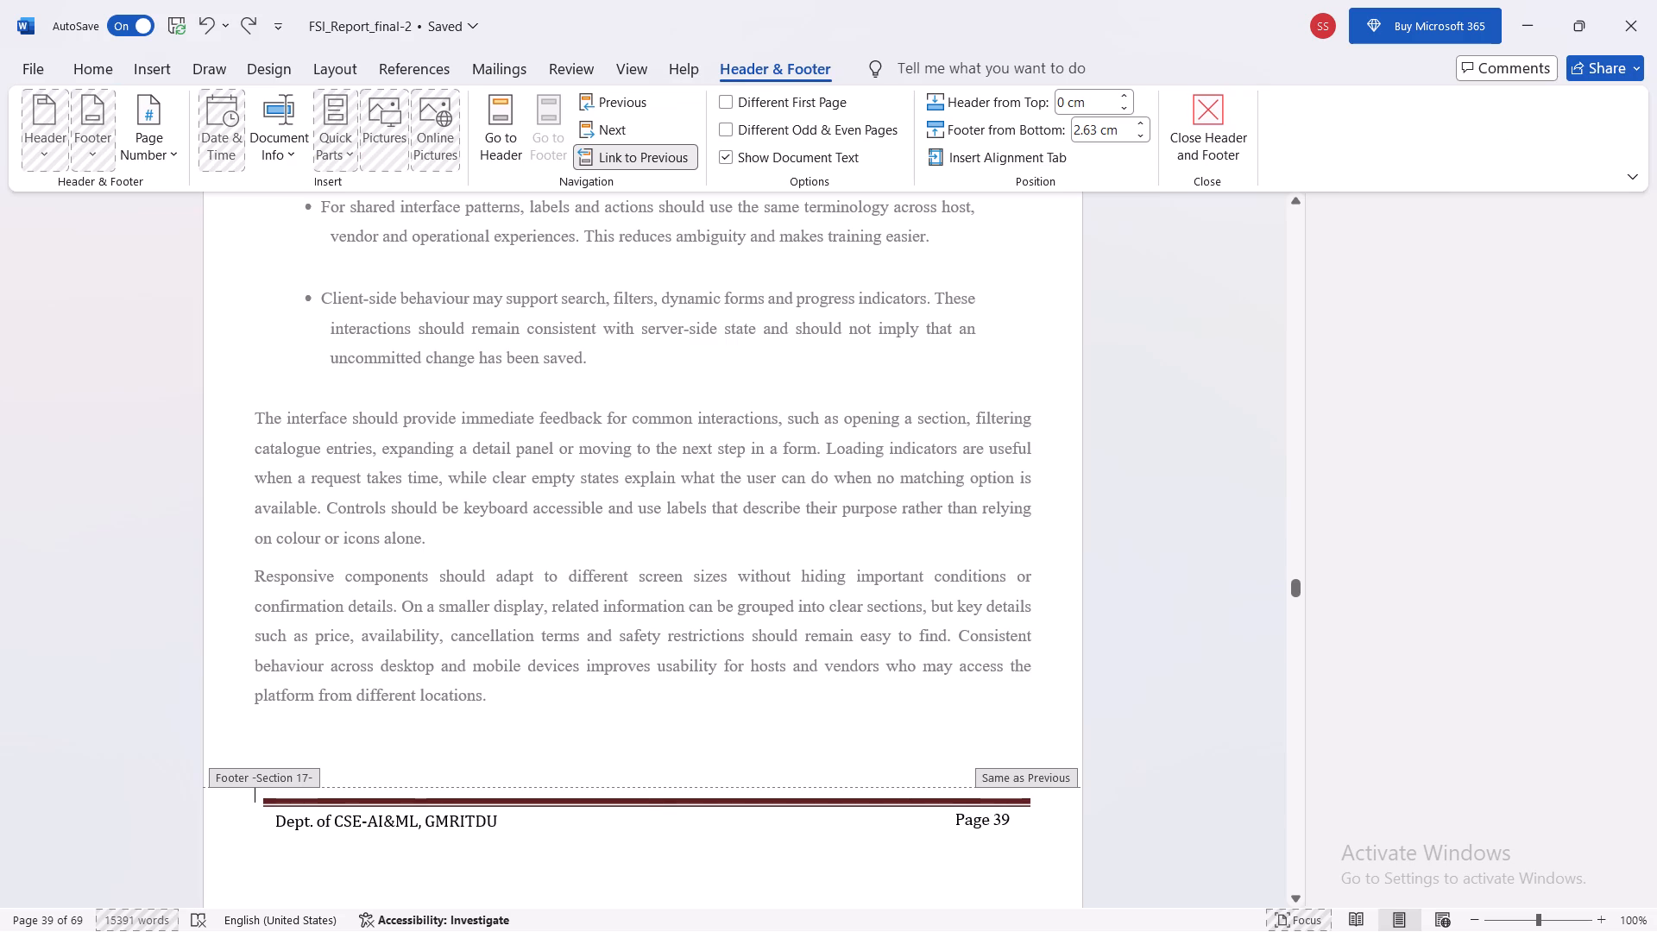
left_click(288, 803)
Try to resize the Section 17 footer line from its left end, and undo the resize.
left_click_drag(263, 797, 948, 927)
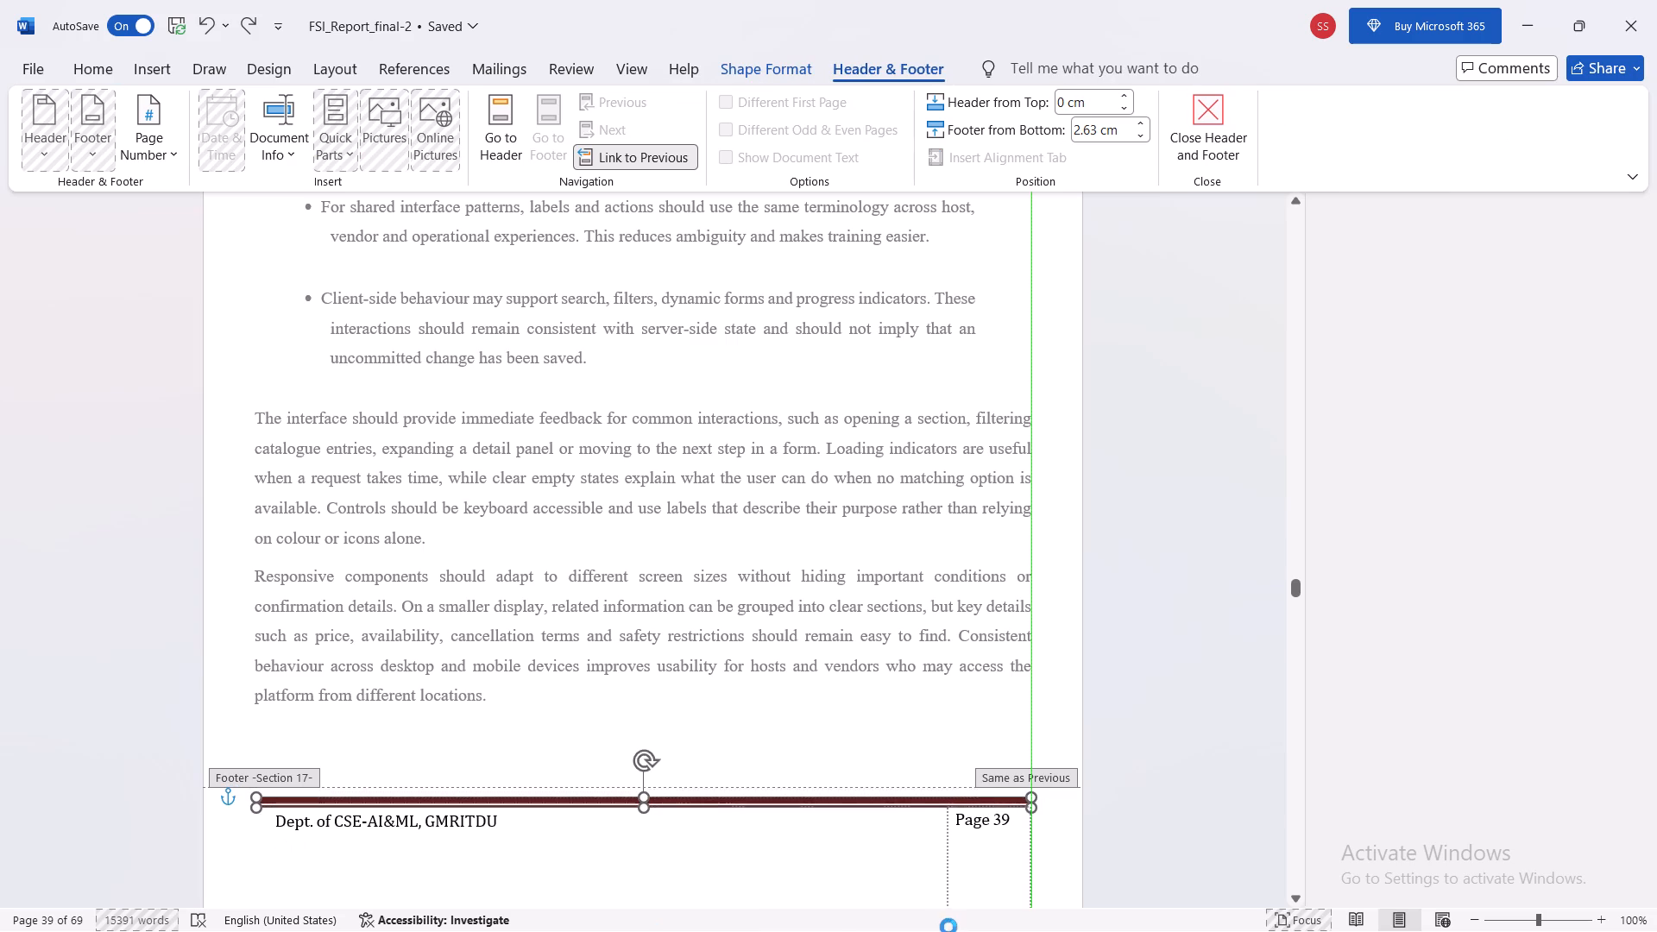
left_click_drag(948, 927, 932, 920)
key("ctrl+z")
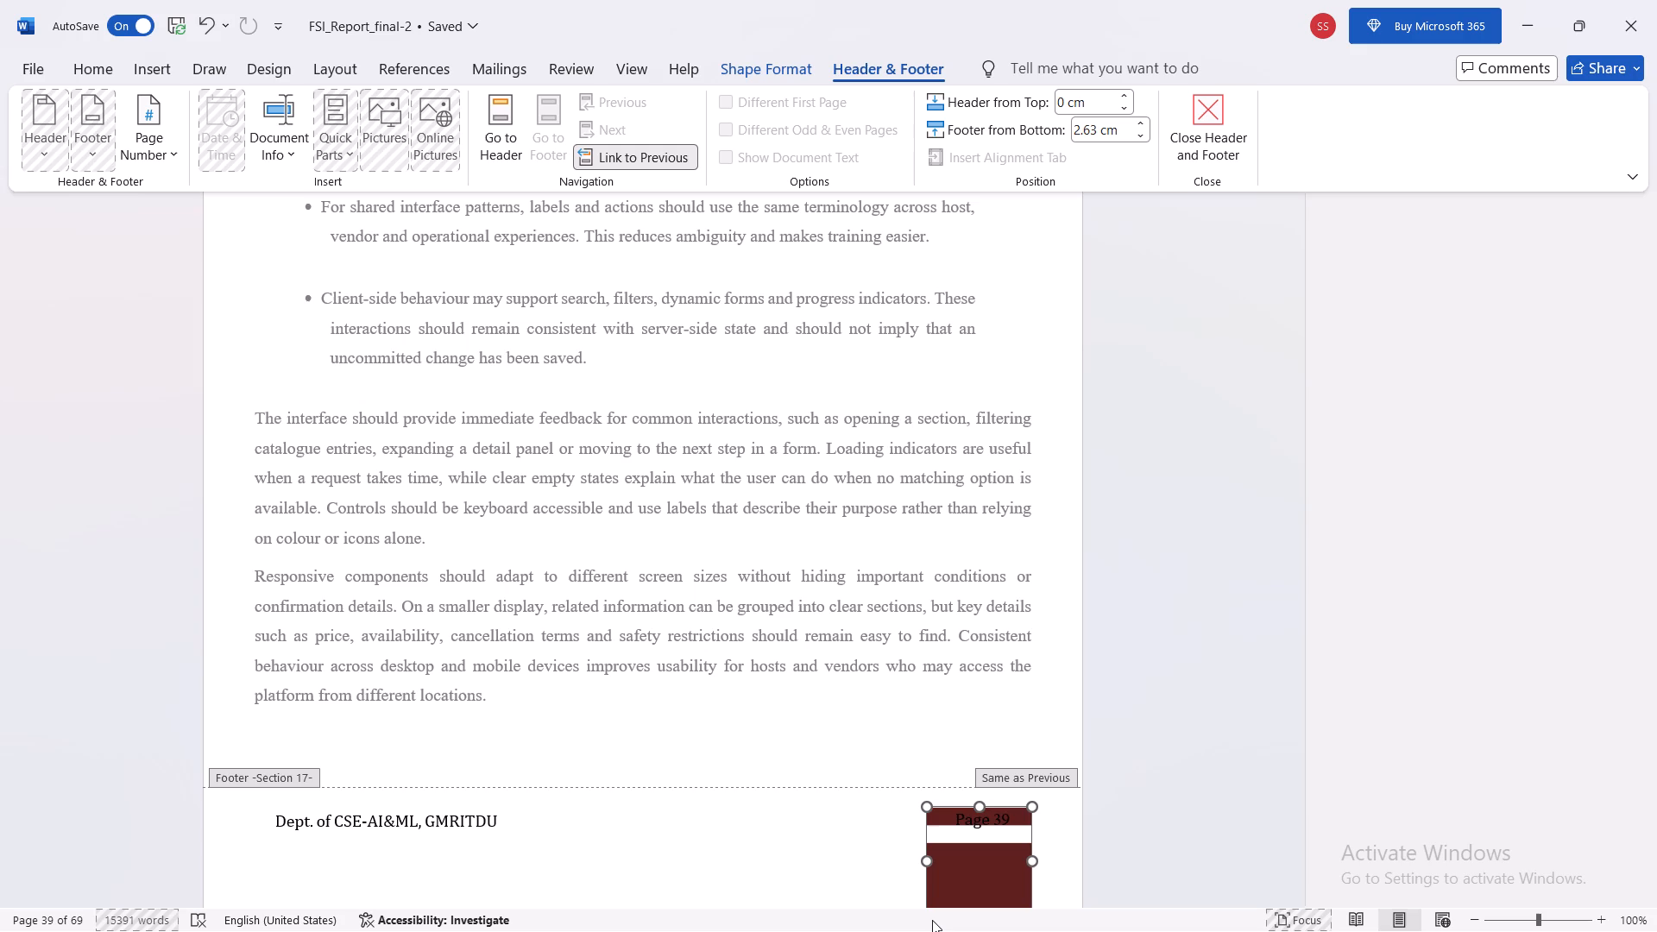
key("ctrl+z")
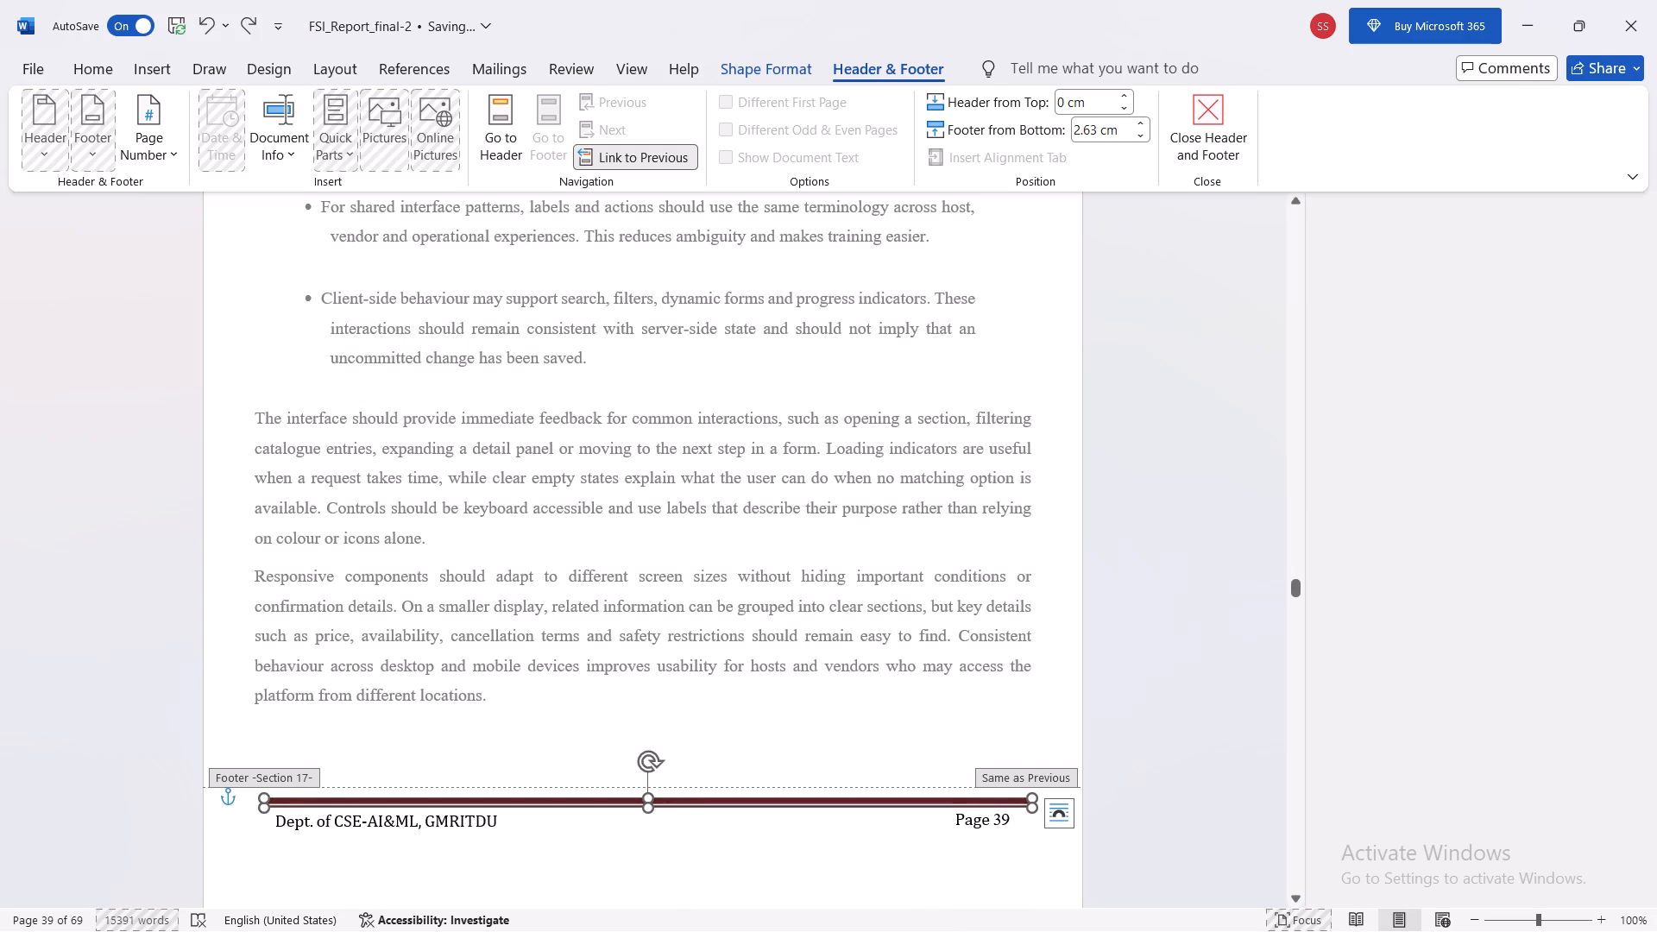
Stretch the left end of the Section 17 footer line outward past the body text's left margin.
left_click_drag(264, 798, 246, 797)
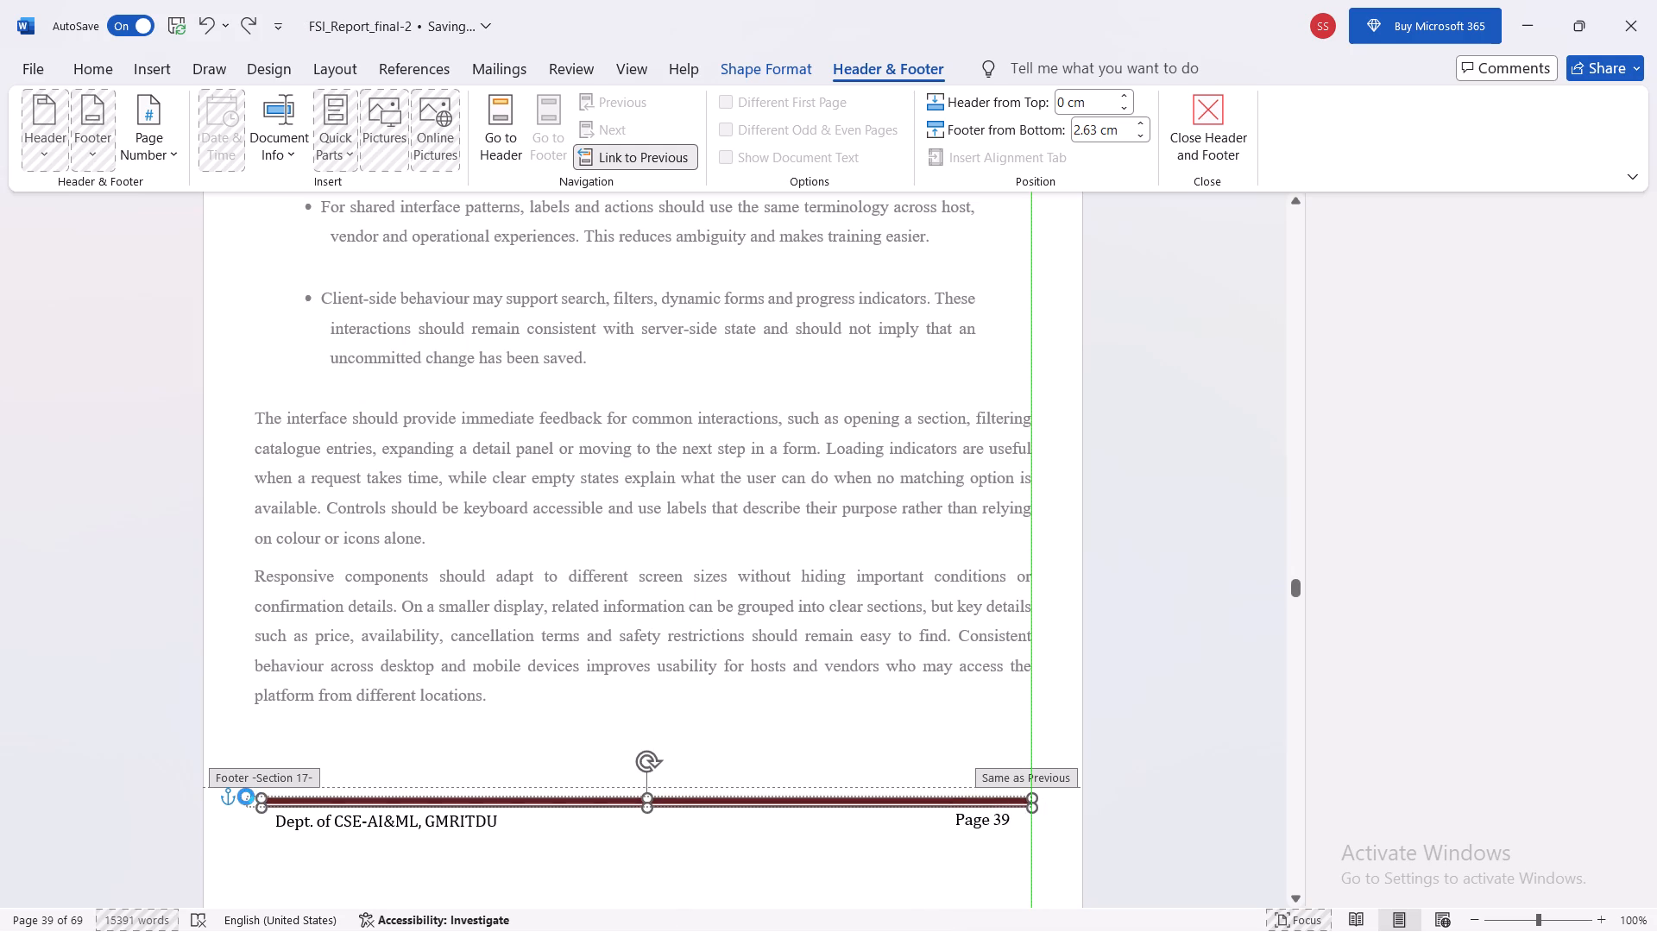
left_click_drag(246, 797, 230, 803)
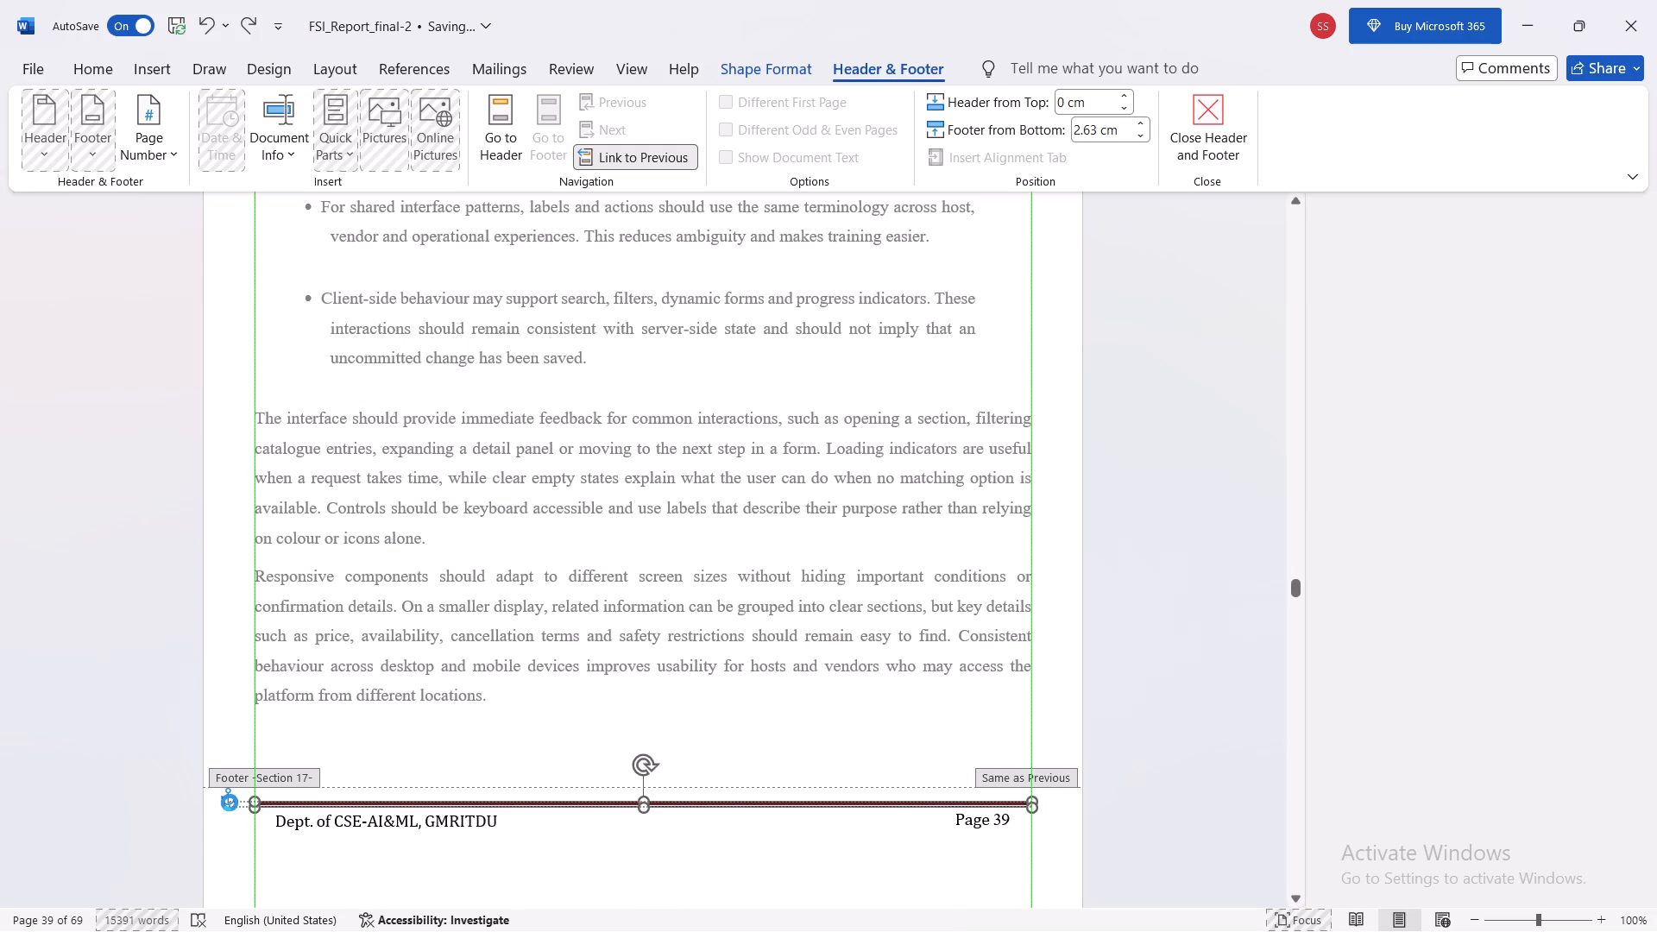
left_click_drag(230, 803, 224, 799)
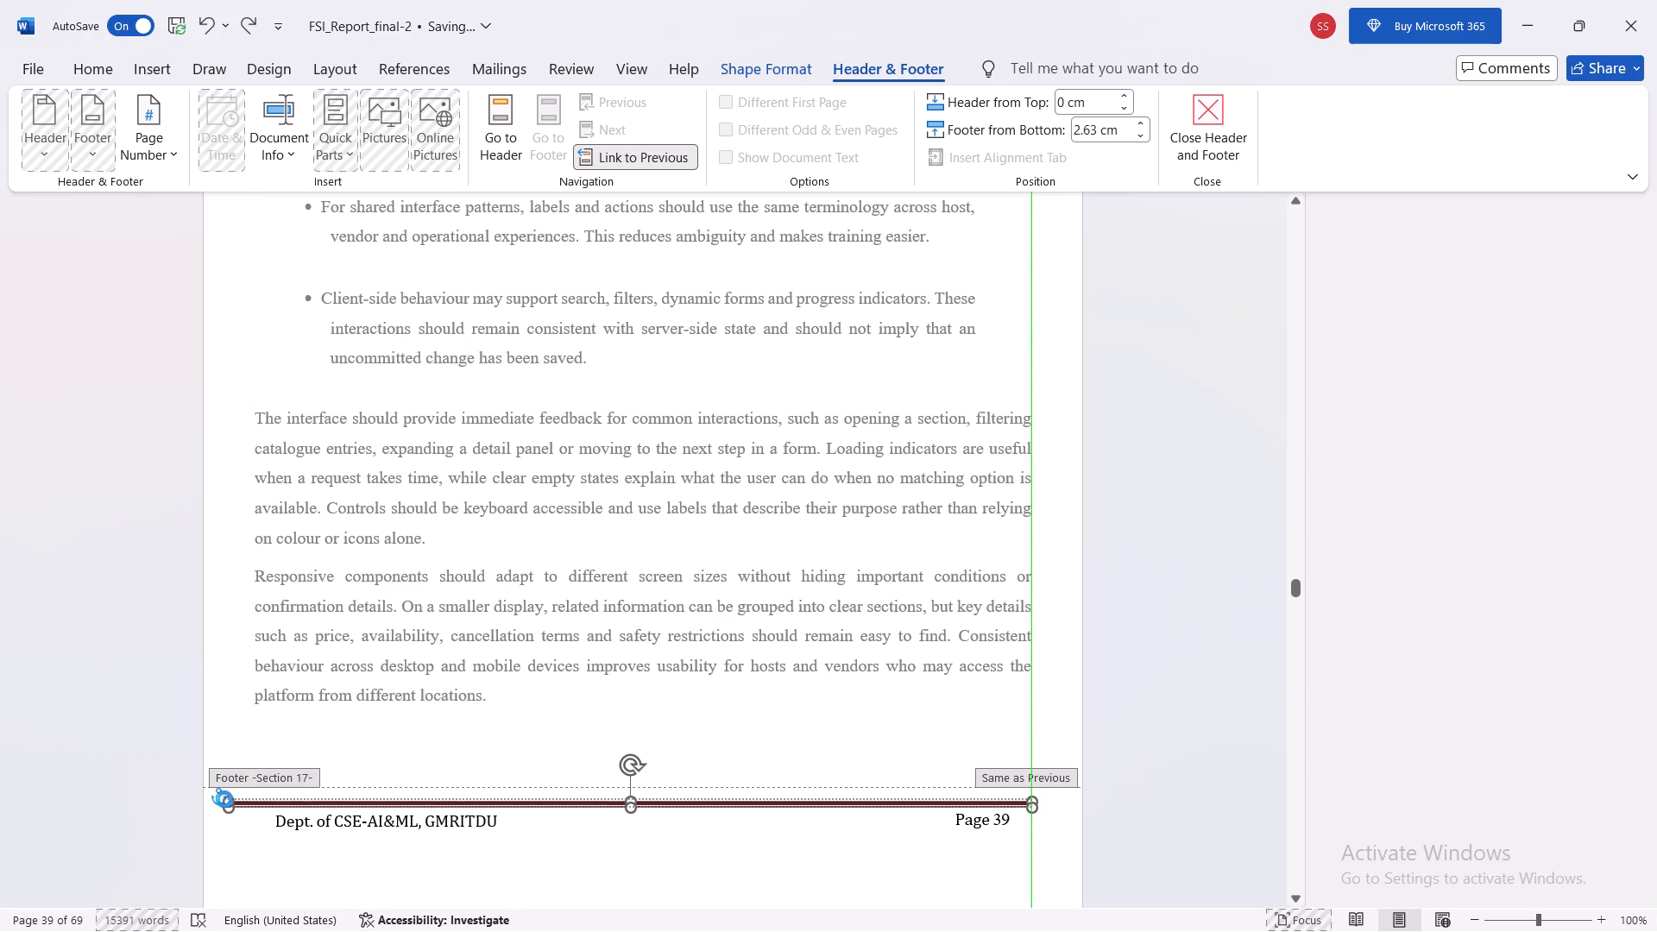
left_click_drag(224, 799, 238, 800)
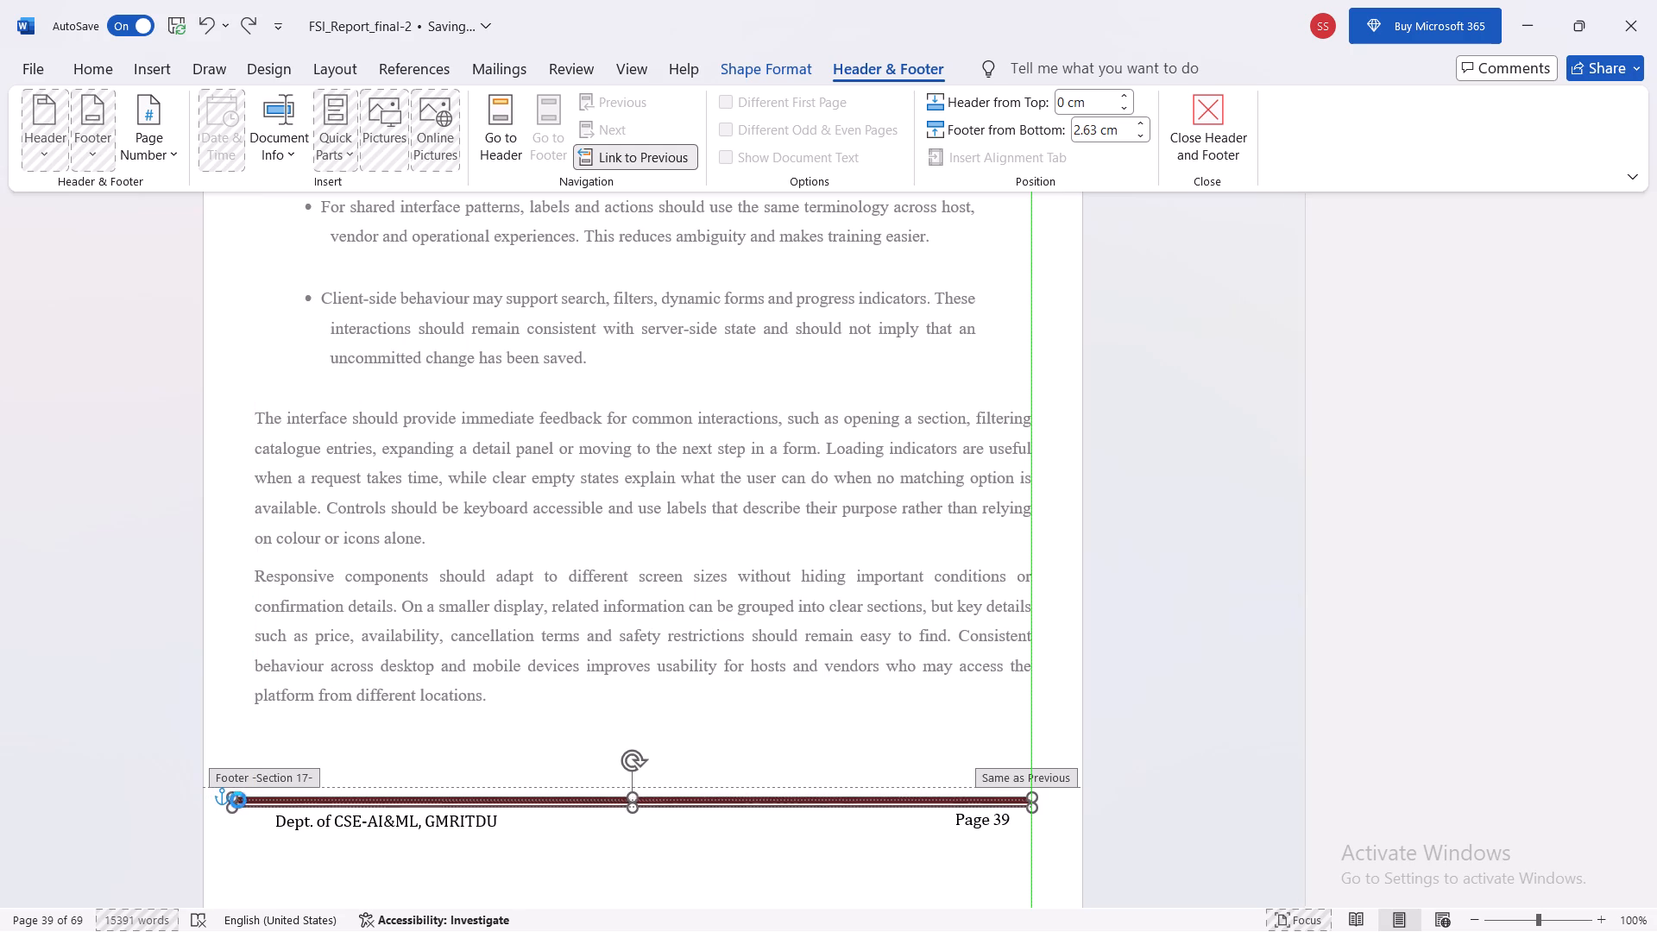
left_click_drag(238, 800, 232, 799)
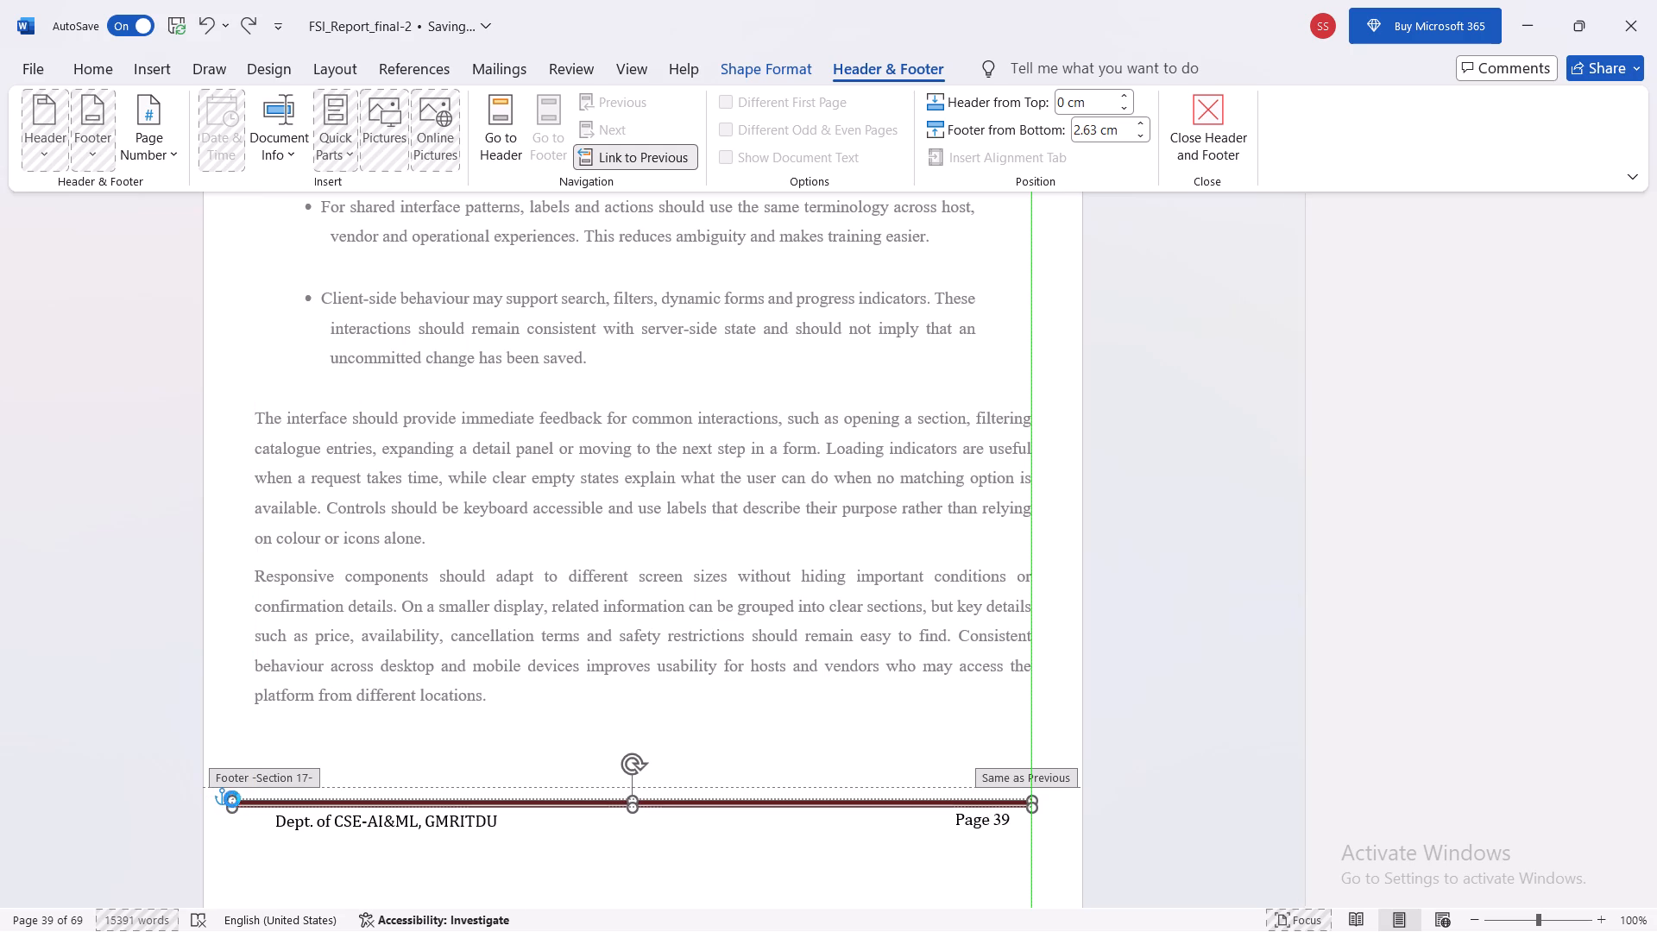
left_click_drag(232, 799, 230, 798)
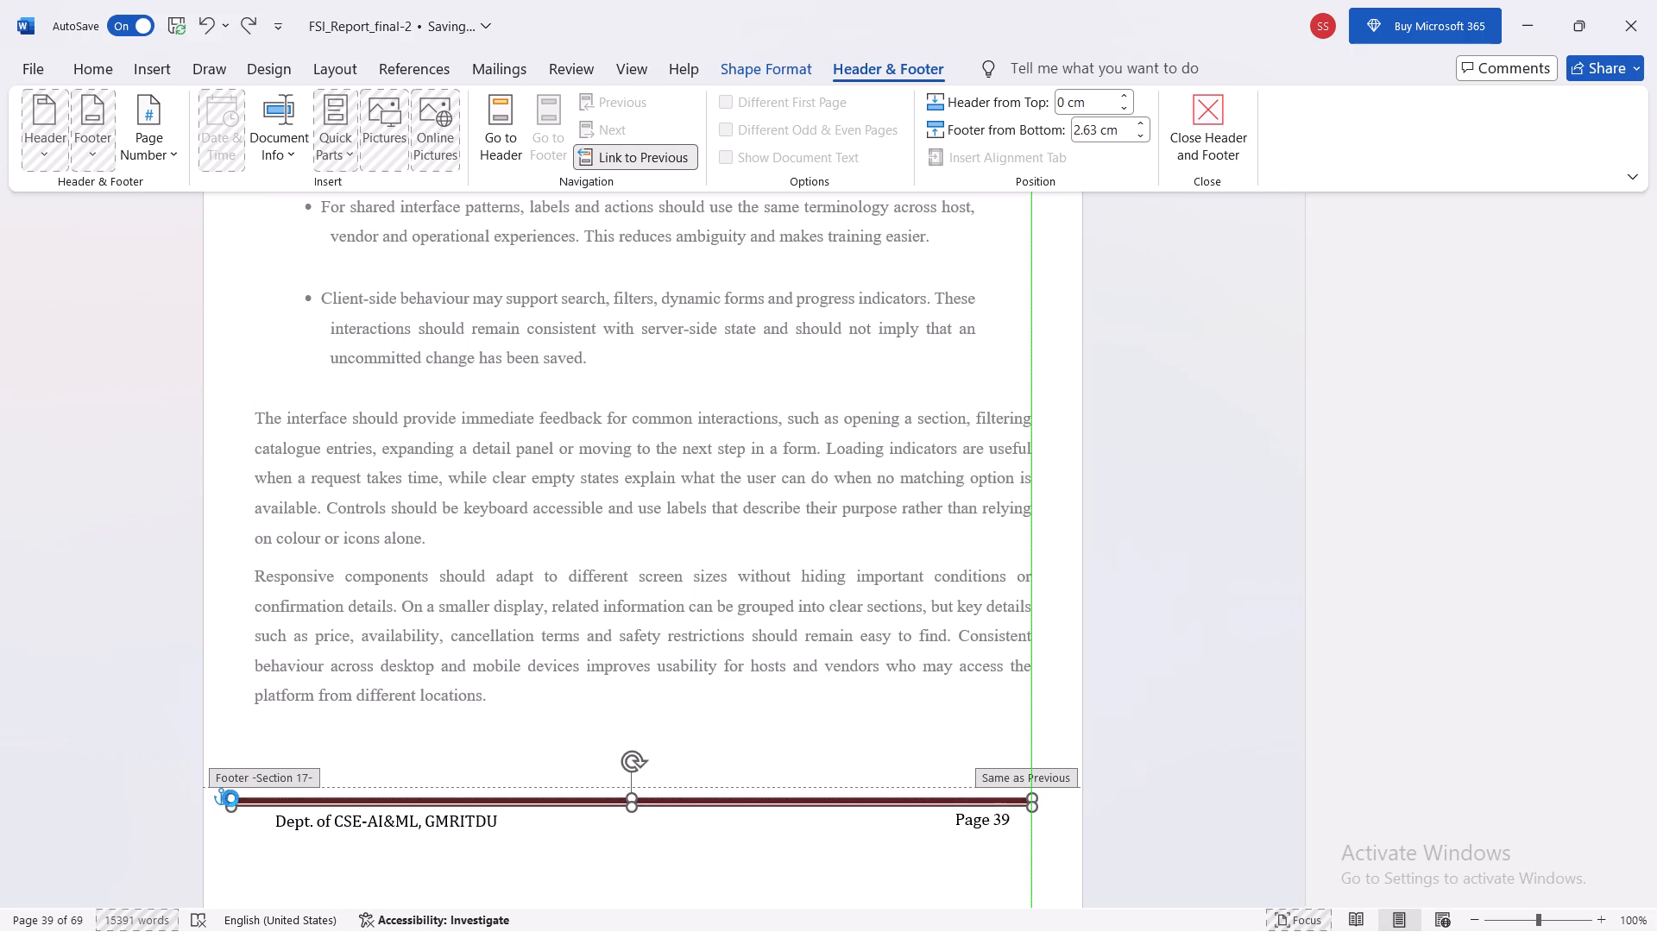
Extend the right end of the Section 17 footer line slightly past the body text's right margin.
left_click(1029, 796)
left_click_drag(1032, 796, 1037, 795)
left_click_drag(1037, 795, 1045, 803)
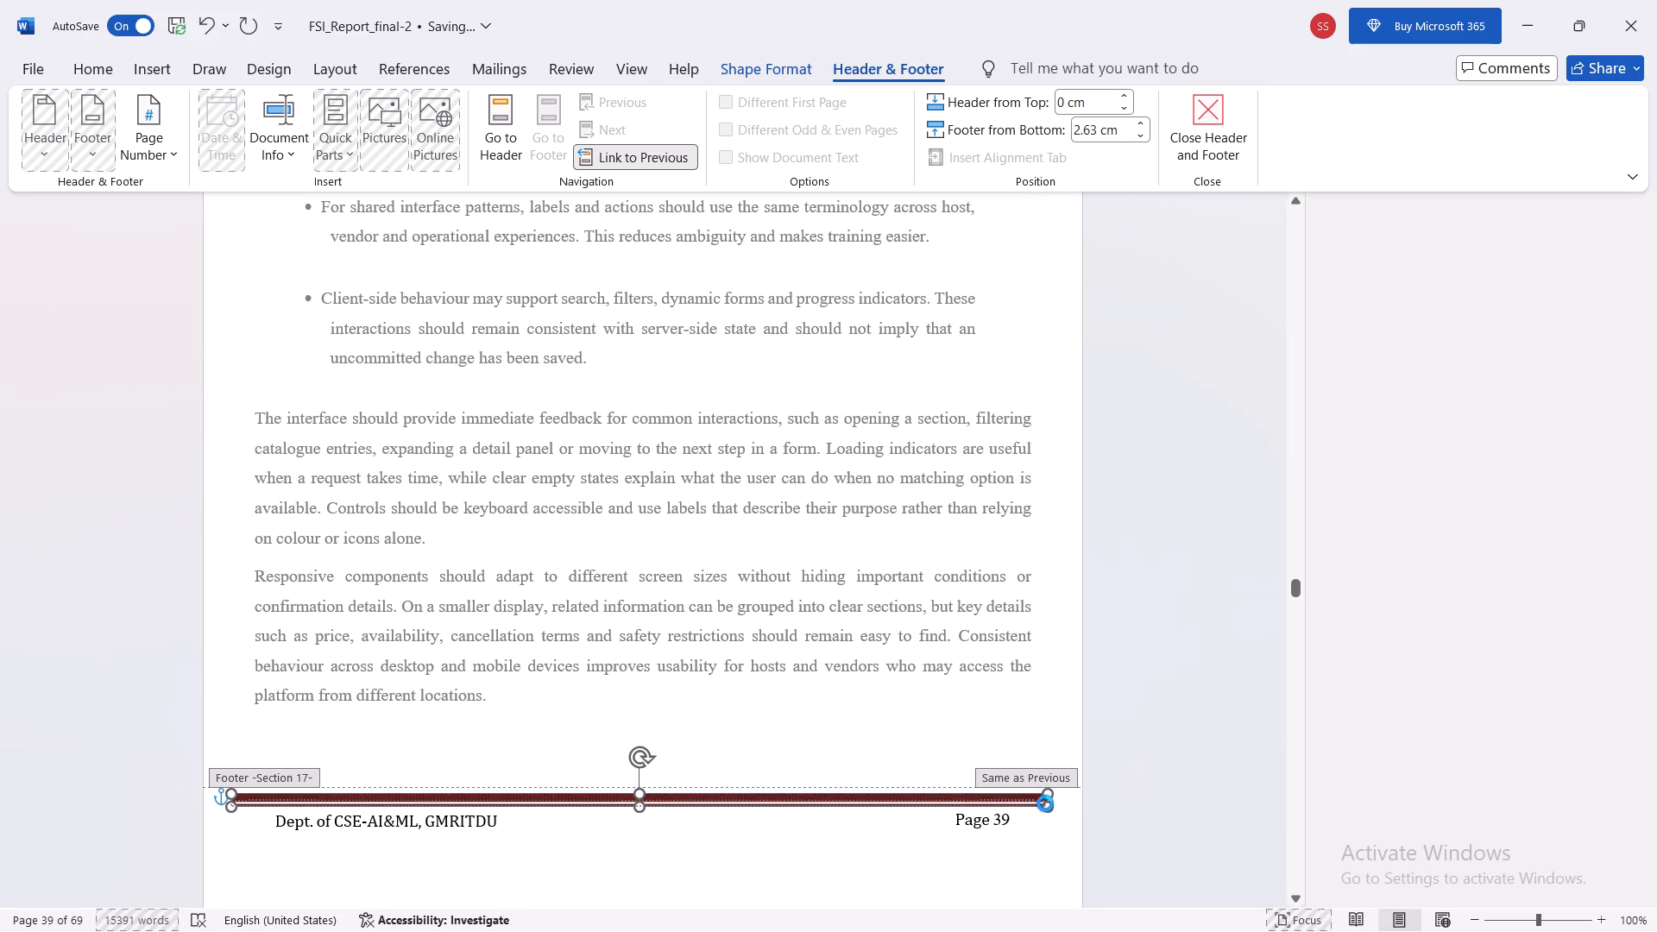
left_click_drag(1045, 803, 1044, 797)
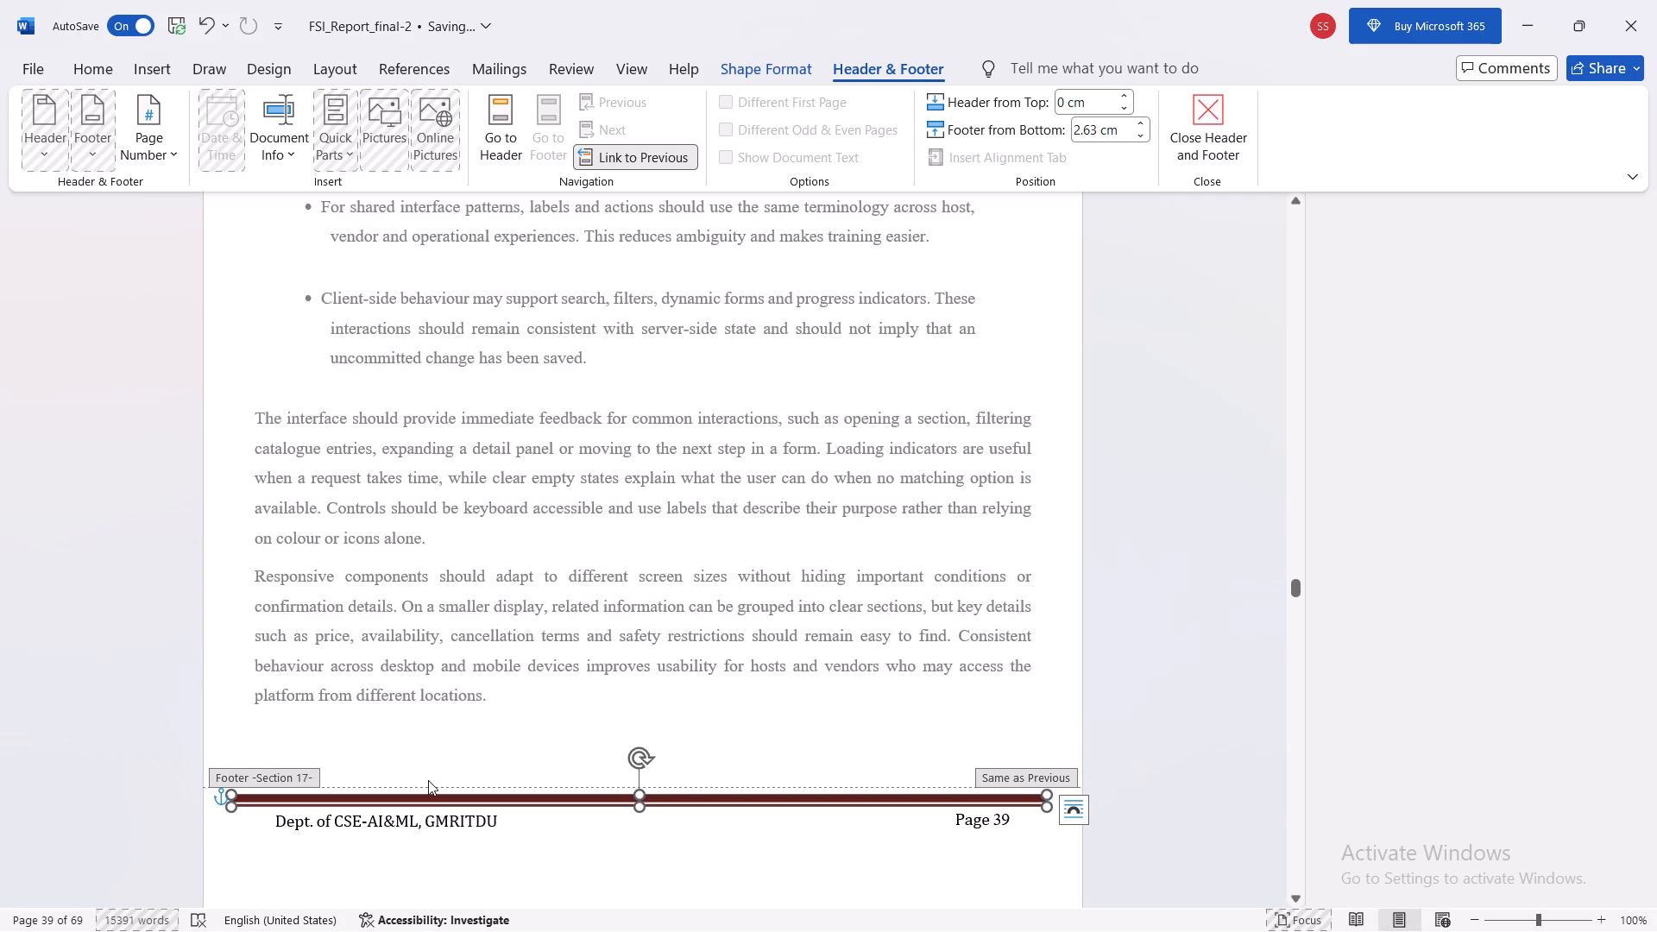
left_click(150, 697)
Shorten the Section 17 footer line on page 39 so its left end aligns with the body text's left margin.
scroll(150, 697, "down", 1)
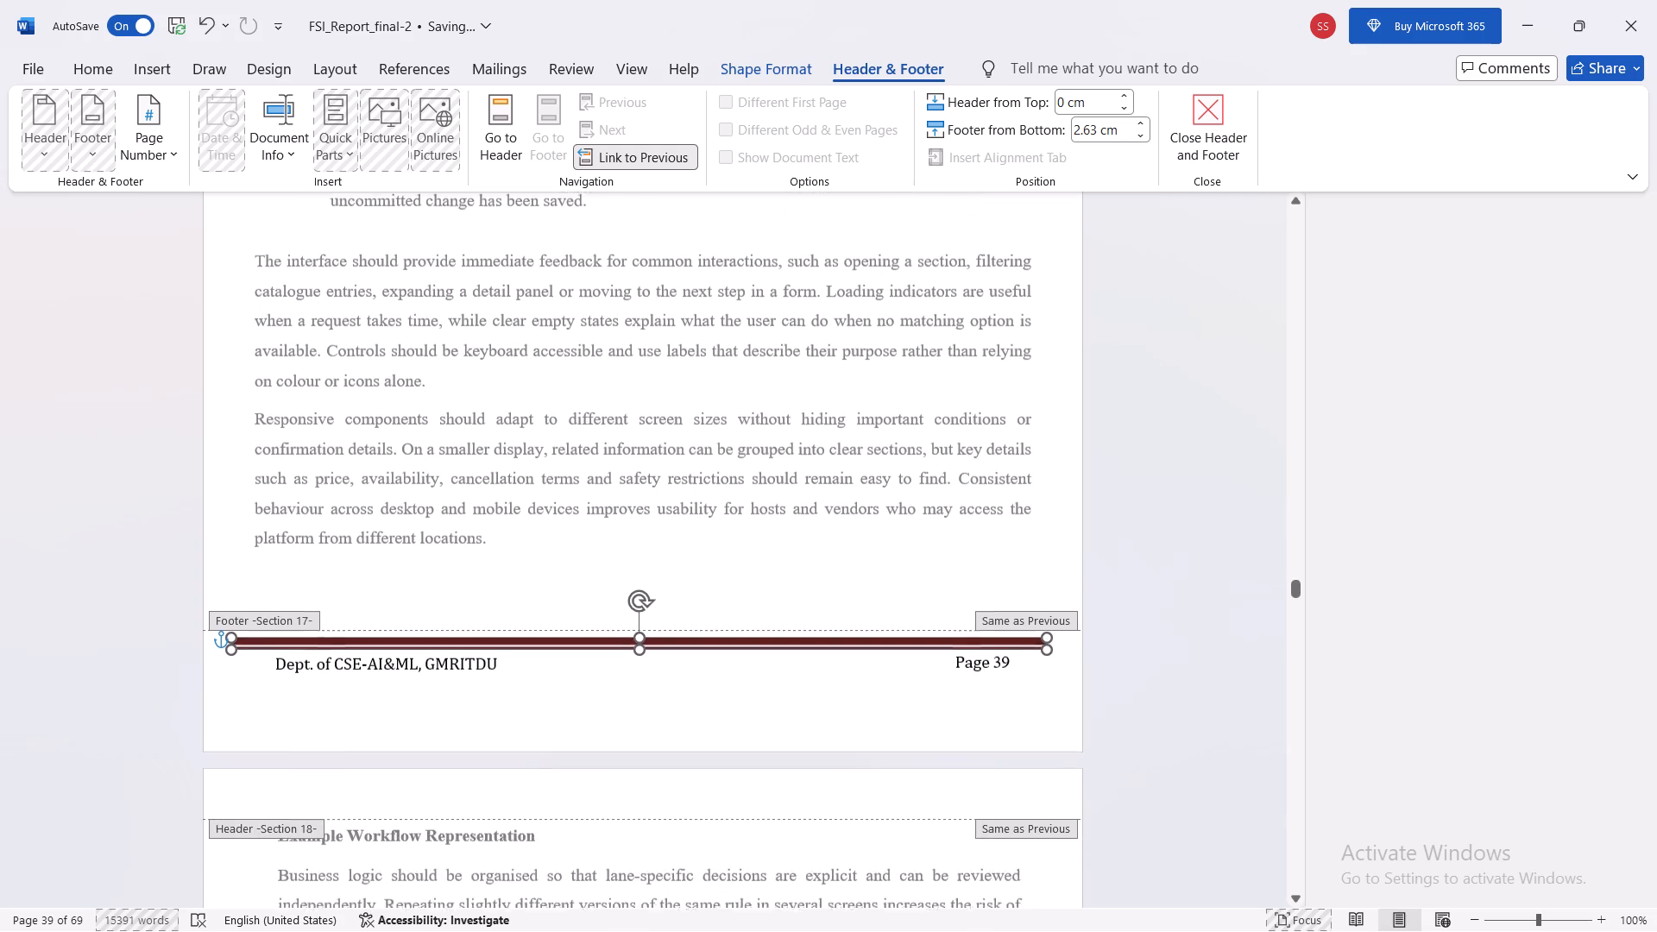
scroll(150, 697, "down", 1)
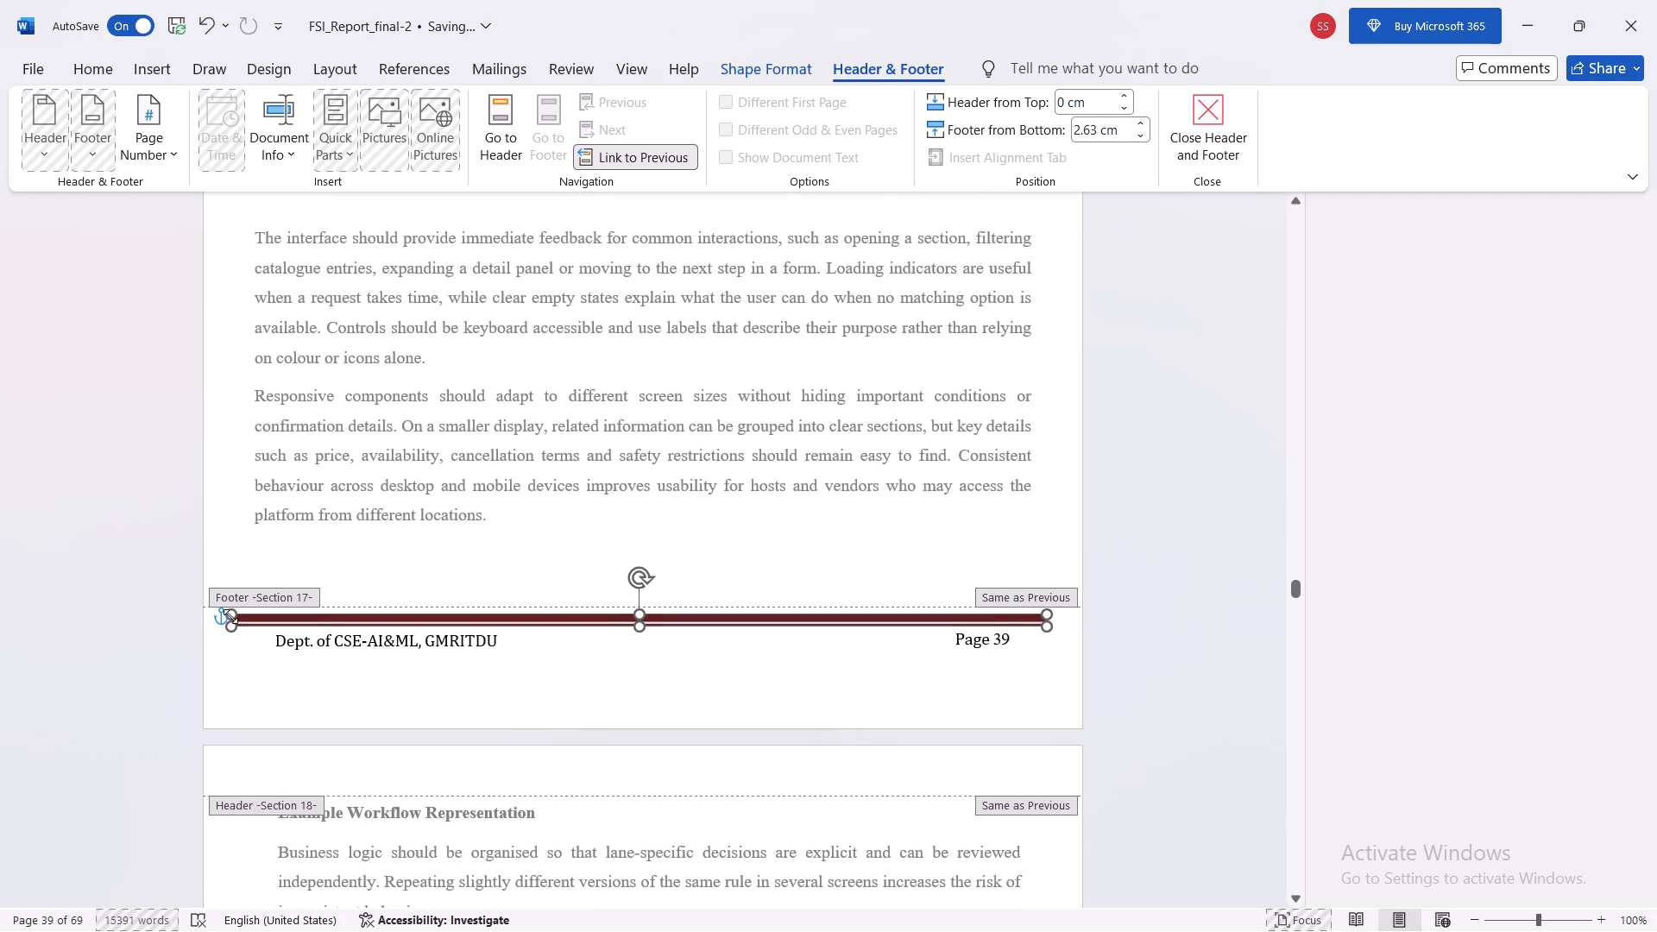
left_click_drag(230, 616, 240, 613)
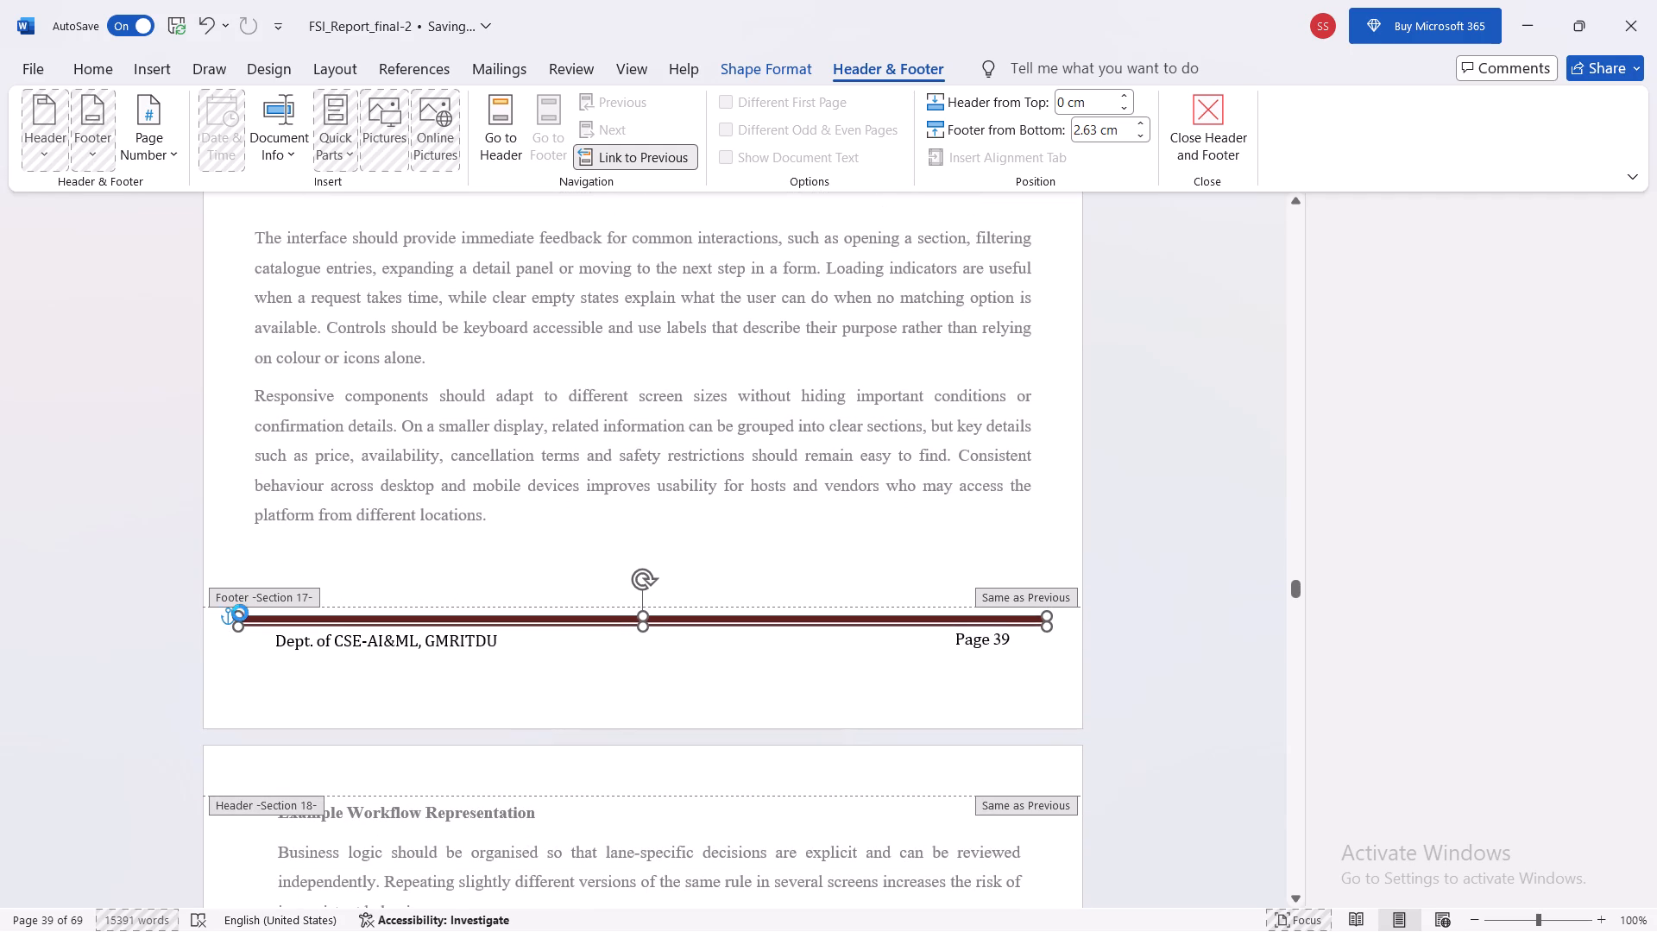
left_click_drag(240, 613, 241, 616)
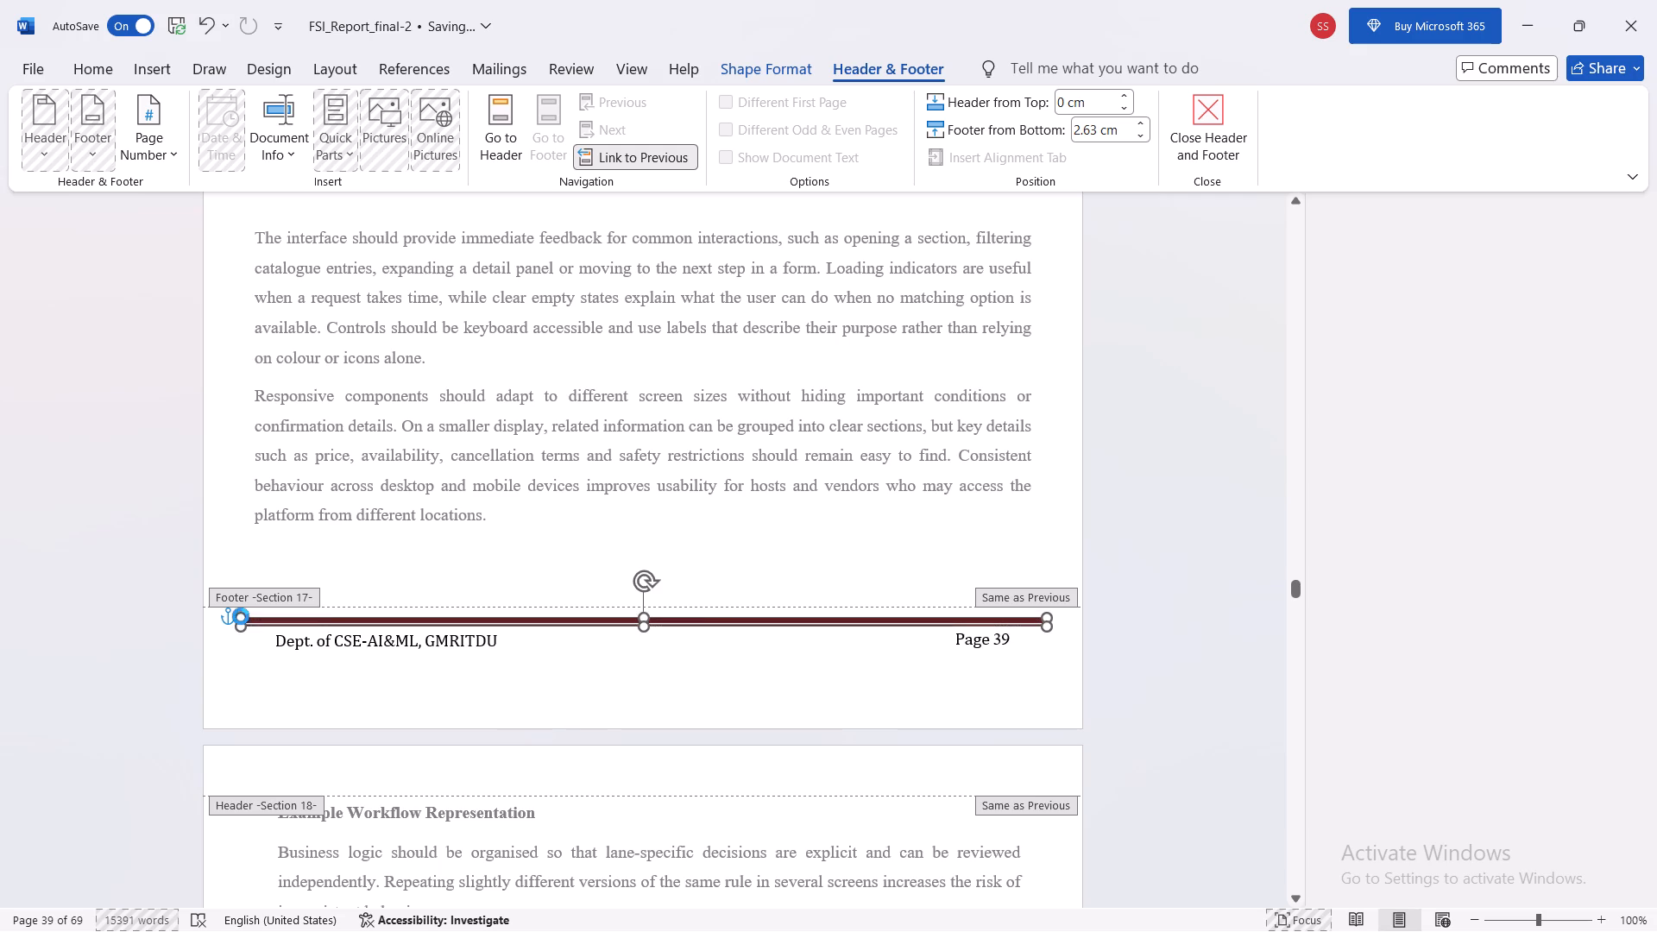
left_click_drag(241, 616, 238, 616)
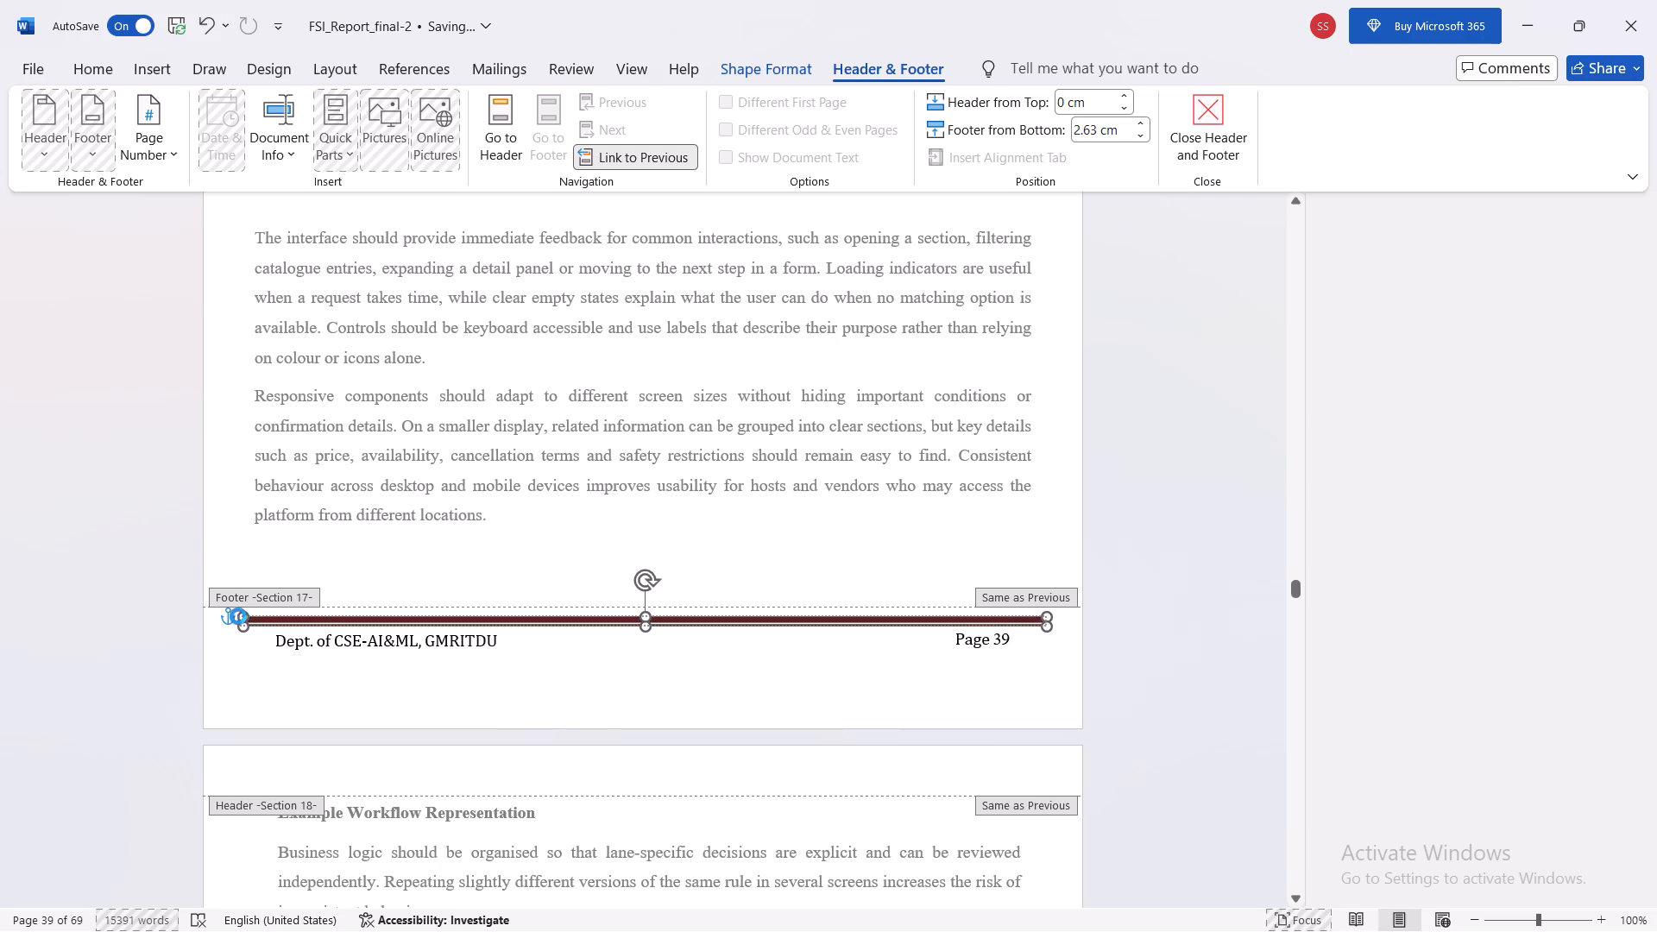
left_click_drag(238, 616, 238, 615)
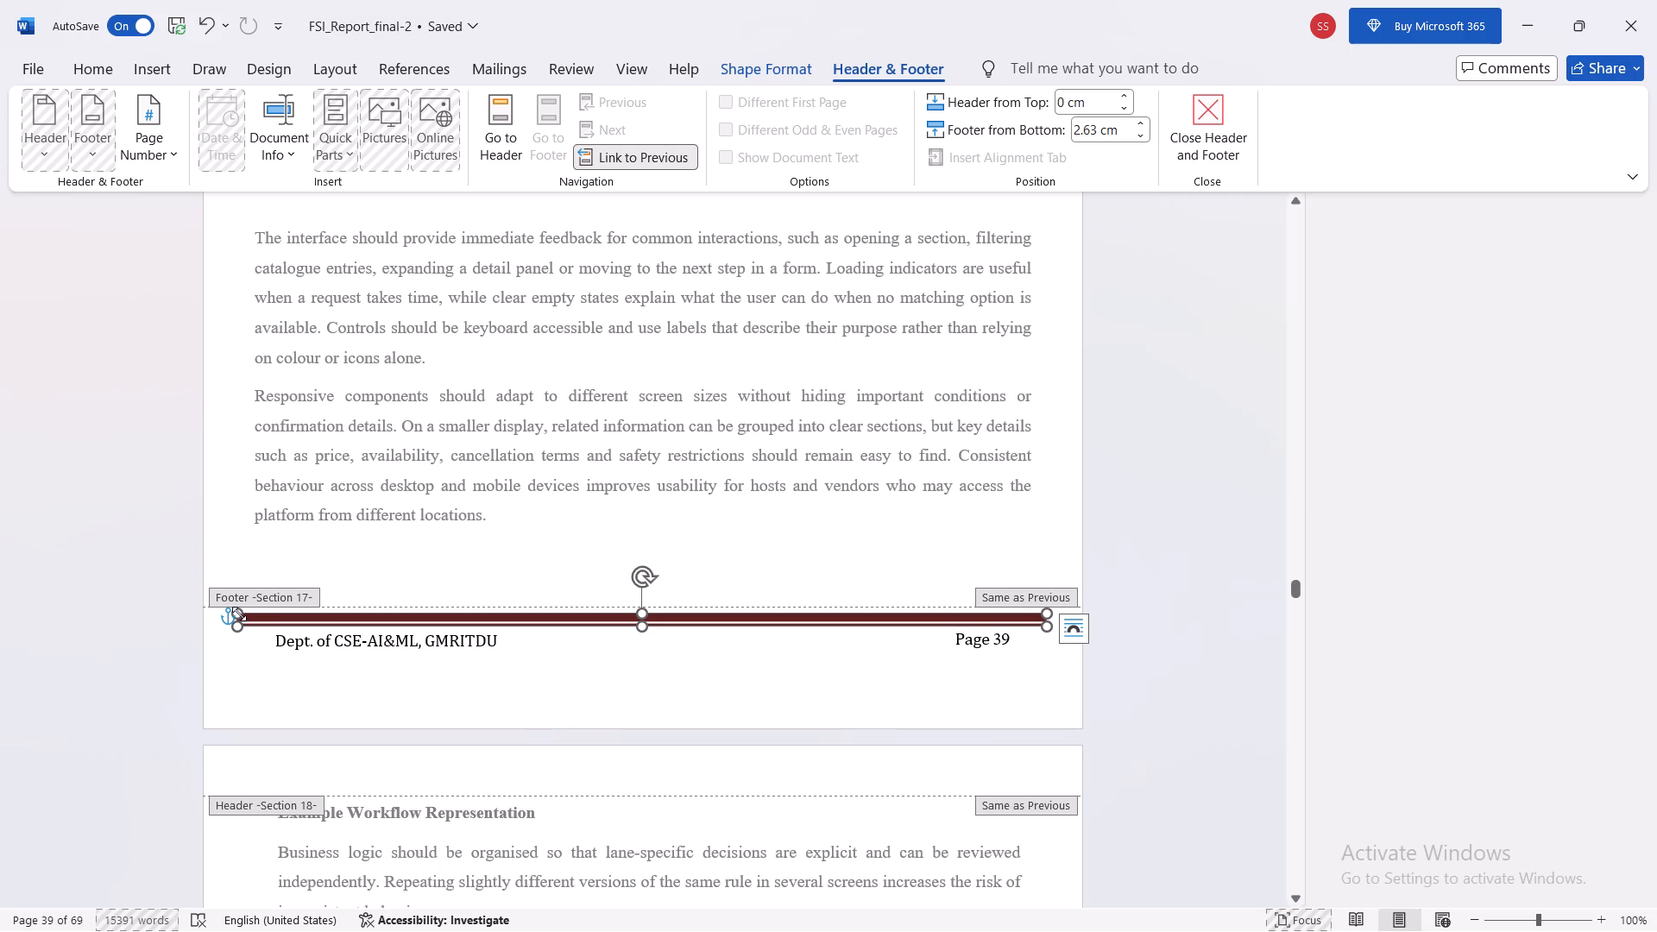
left_click_drag(239, 614, 261, 617)
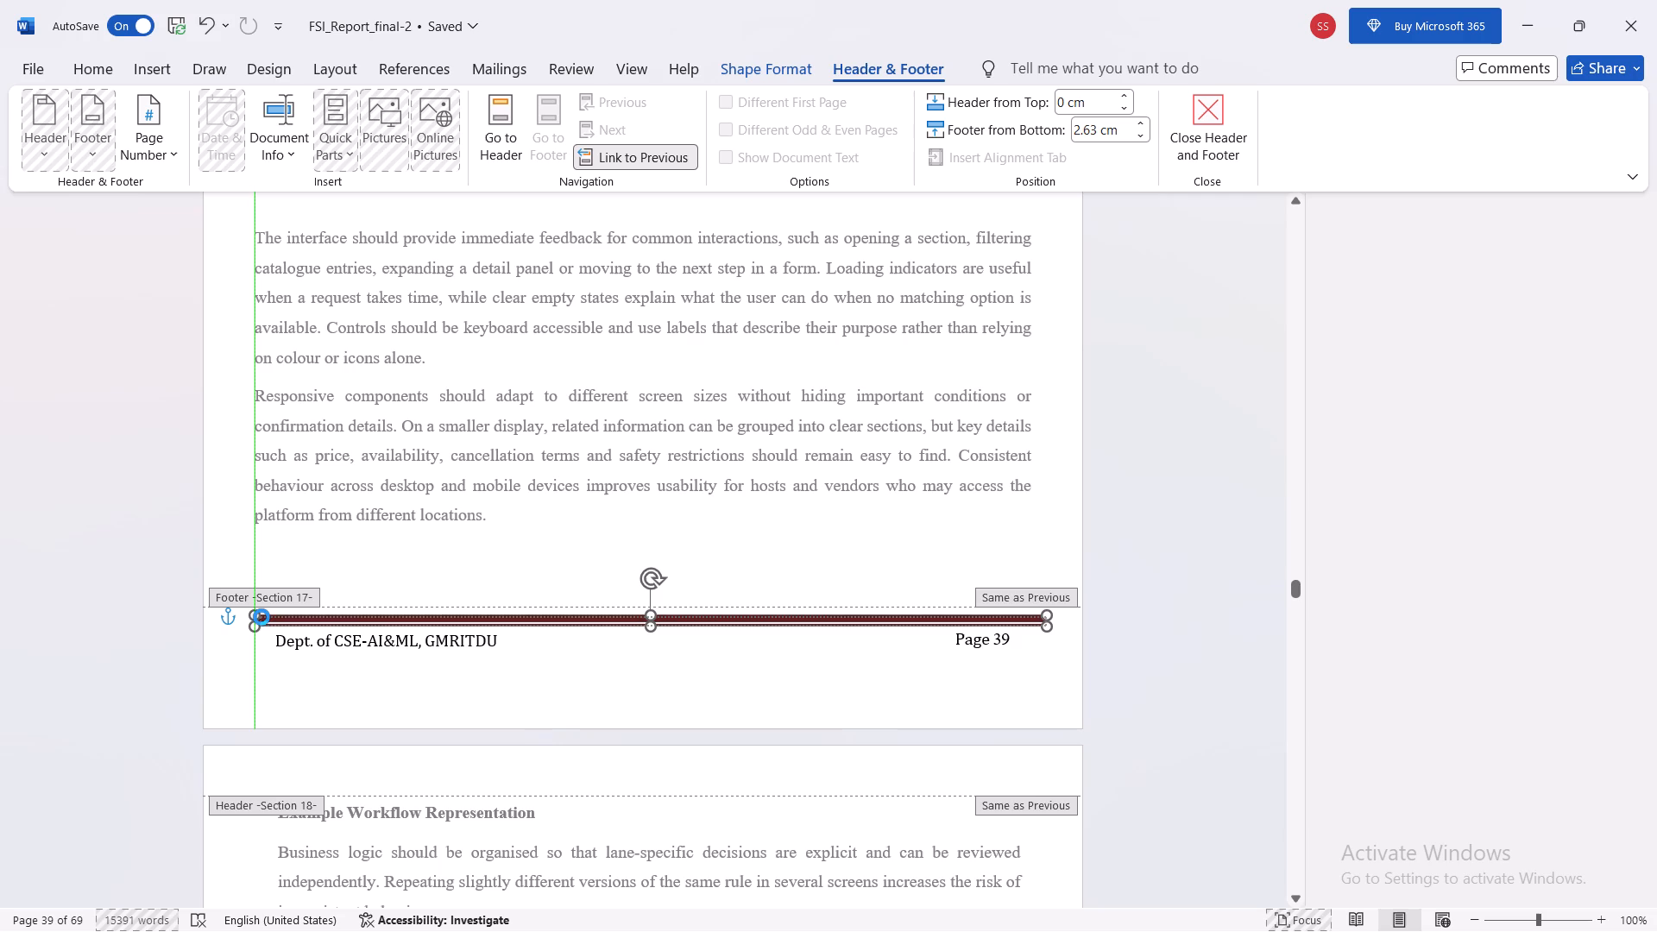
left_click_drag(261, 617, 264, 616)
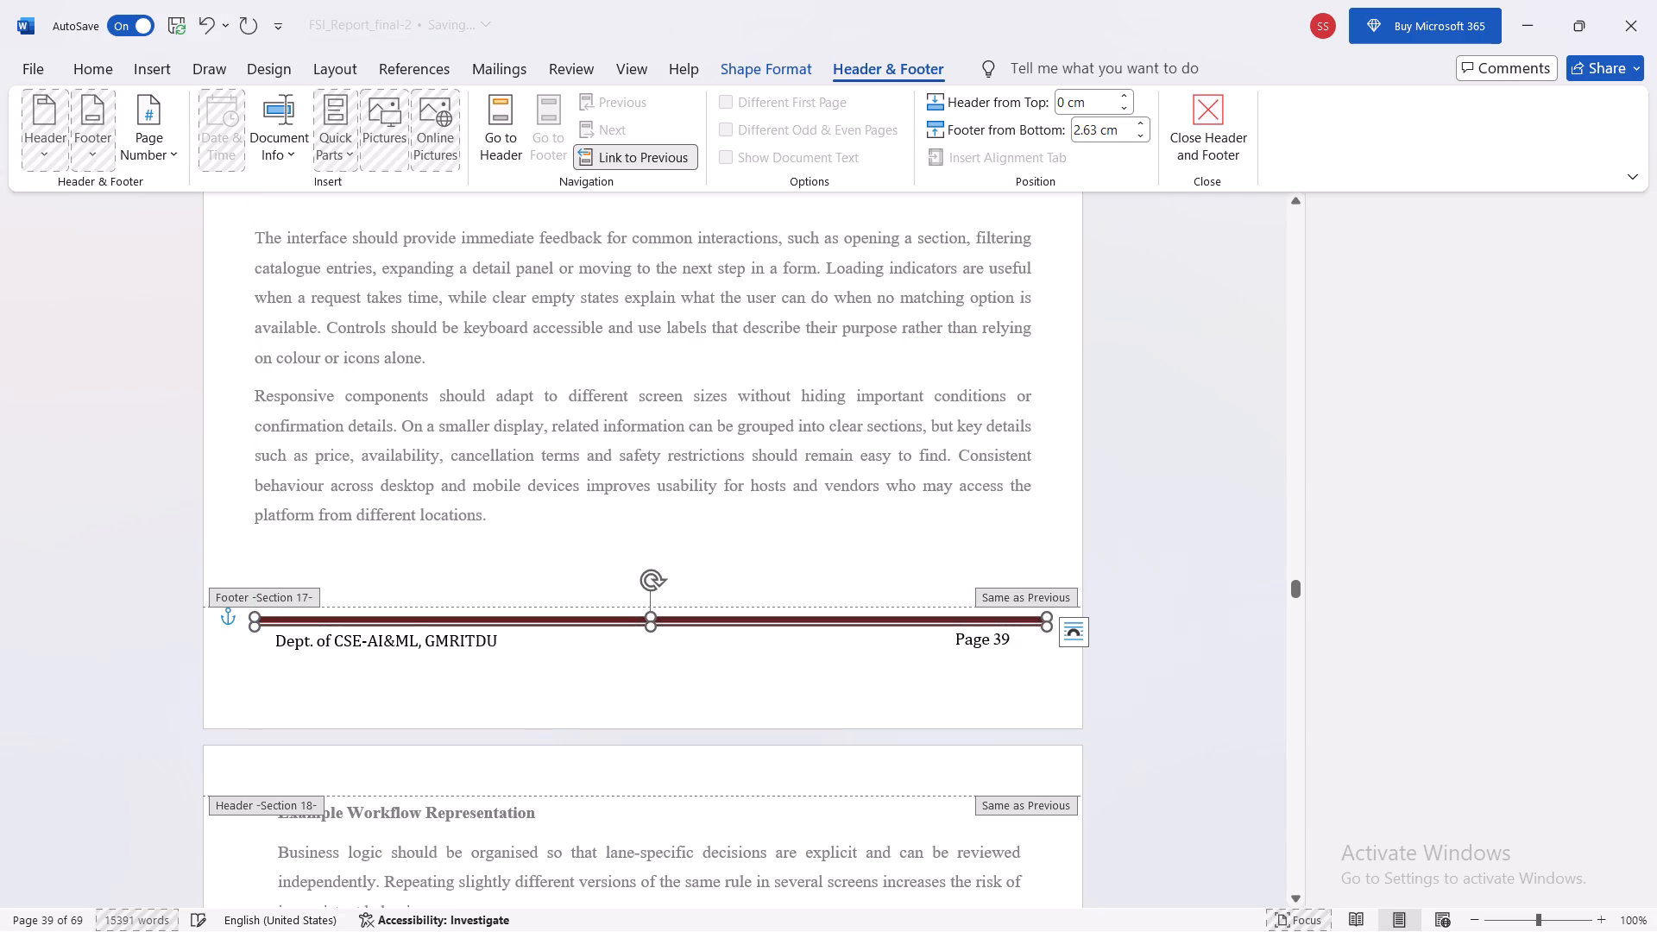
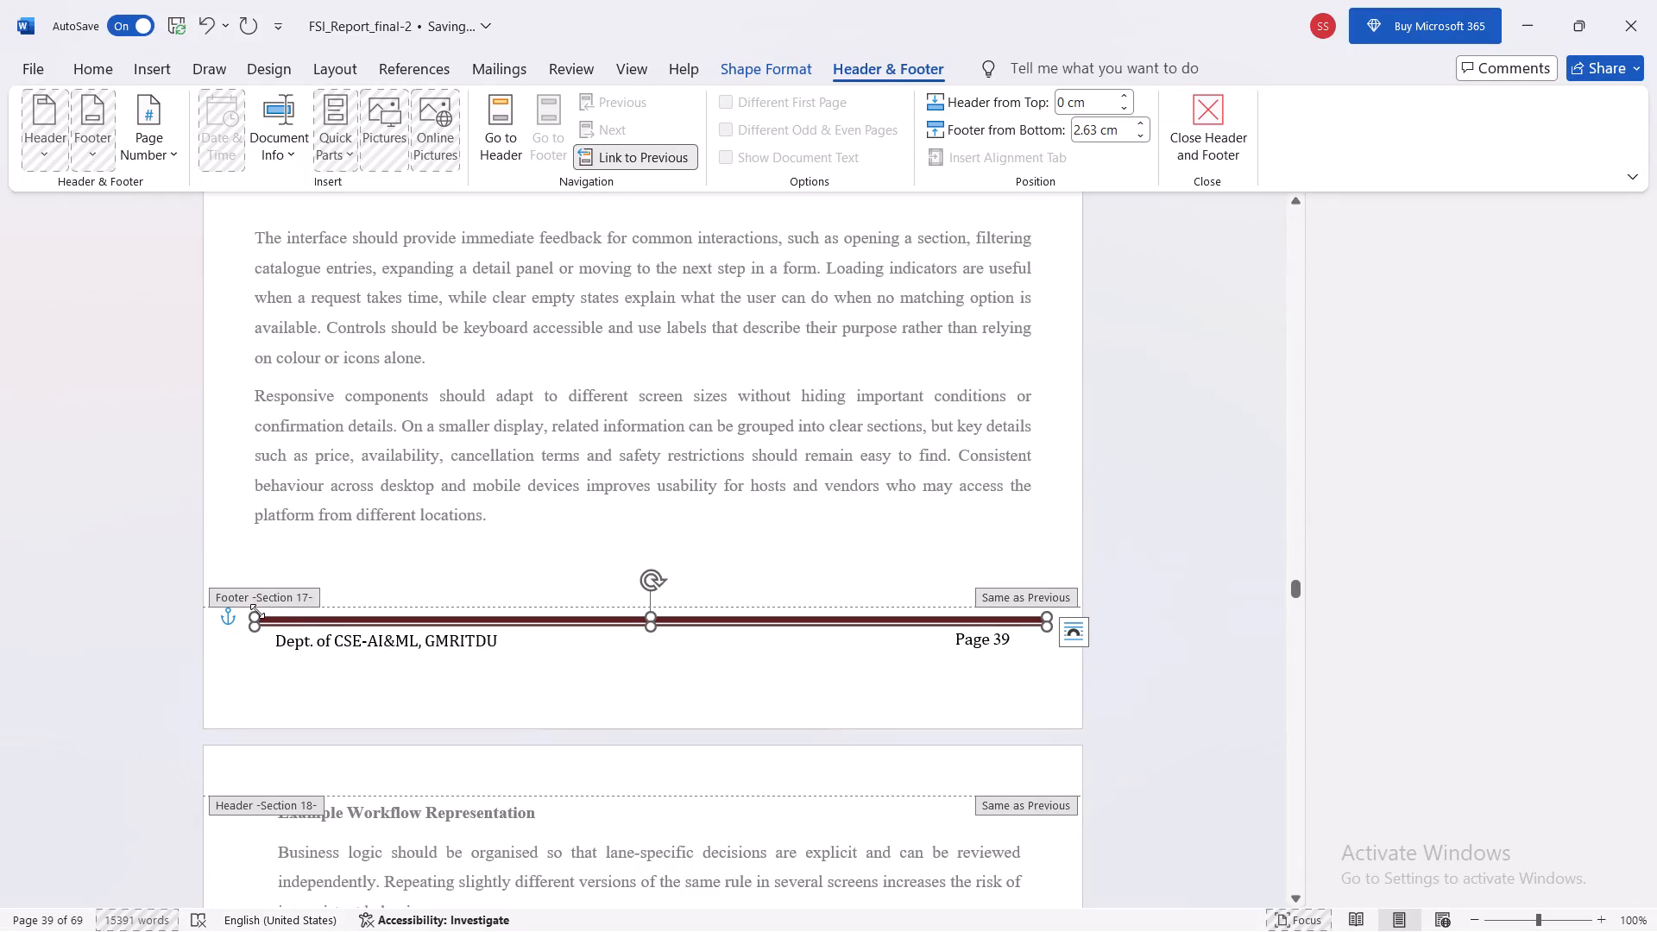
Finish editing the Section 17 footer and return to the body text on page 39.
left_click(1113, 613)
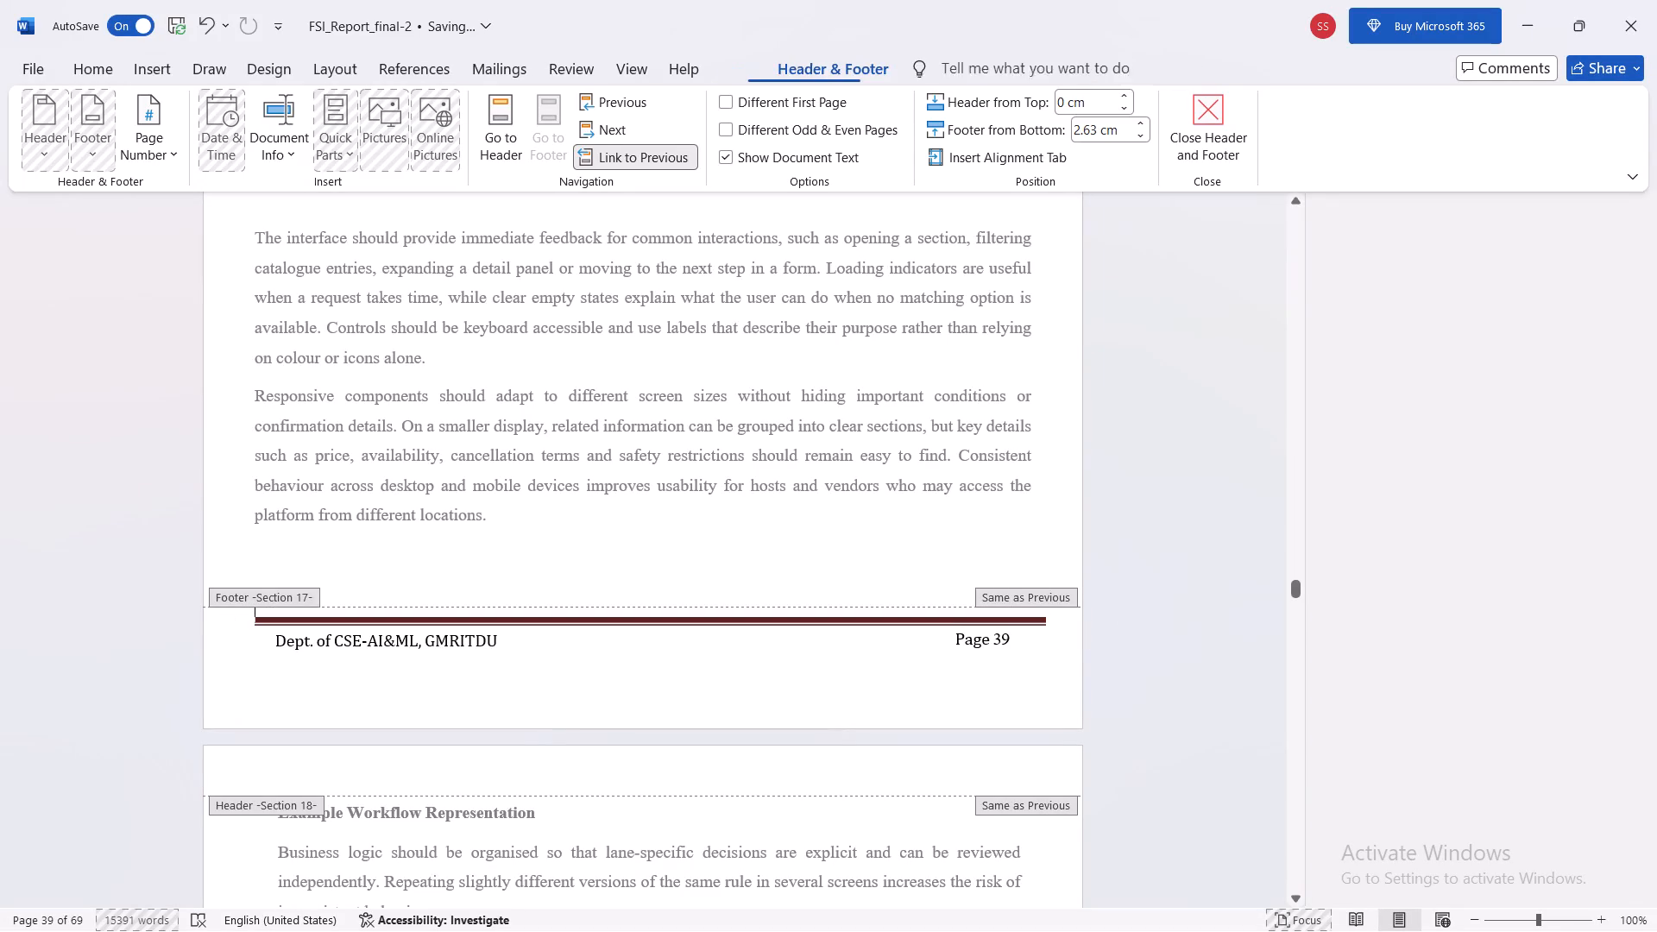
double_click(942, 579)
Examine the footer lines, footer text and body layout on pages 38 to 42.
scroll(883, 581, "up", 2)
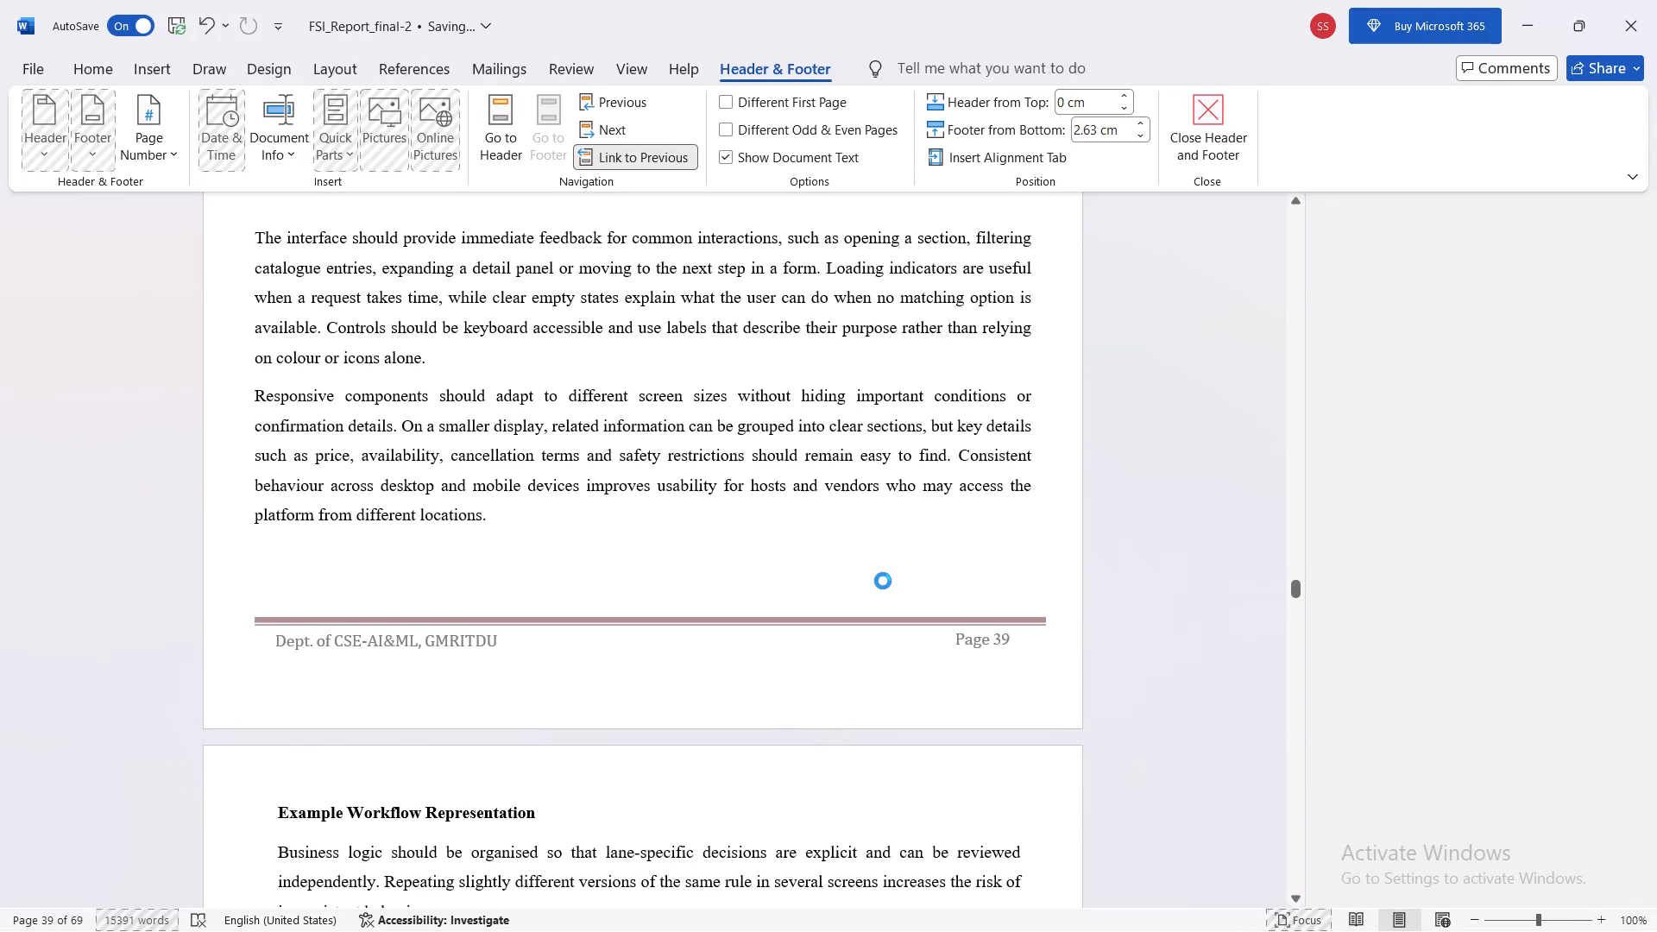
scroll(883, 581, "up", 4)
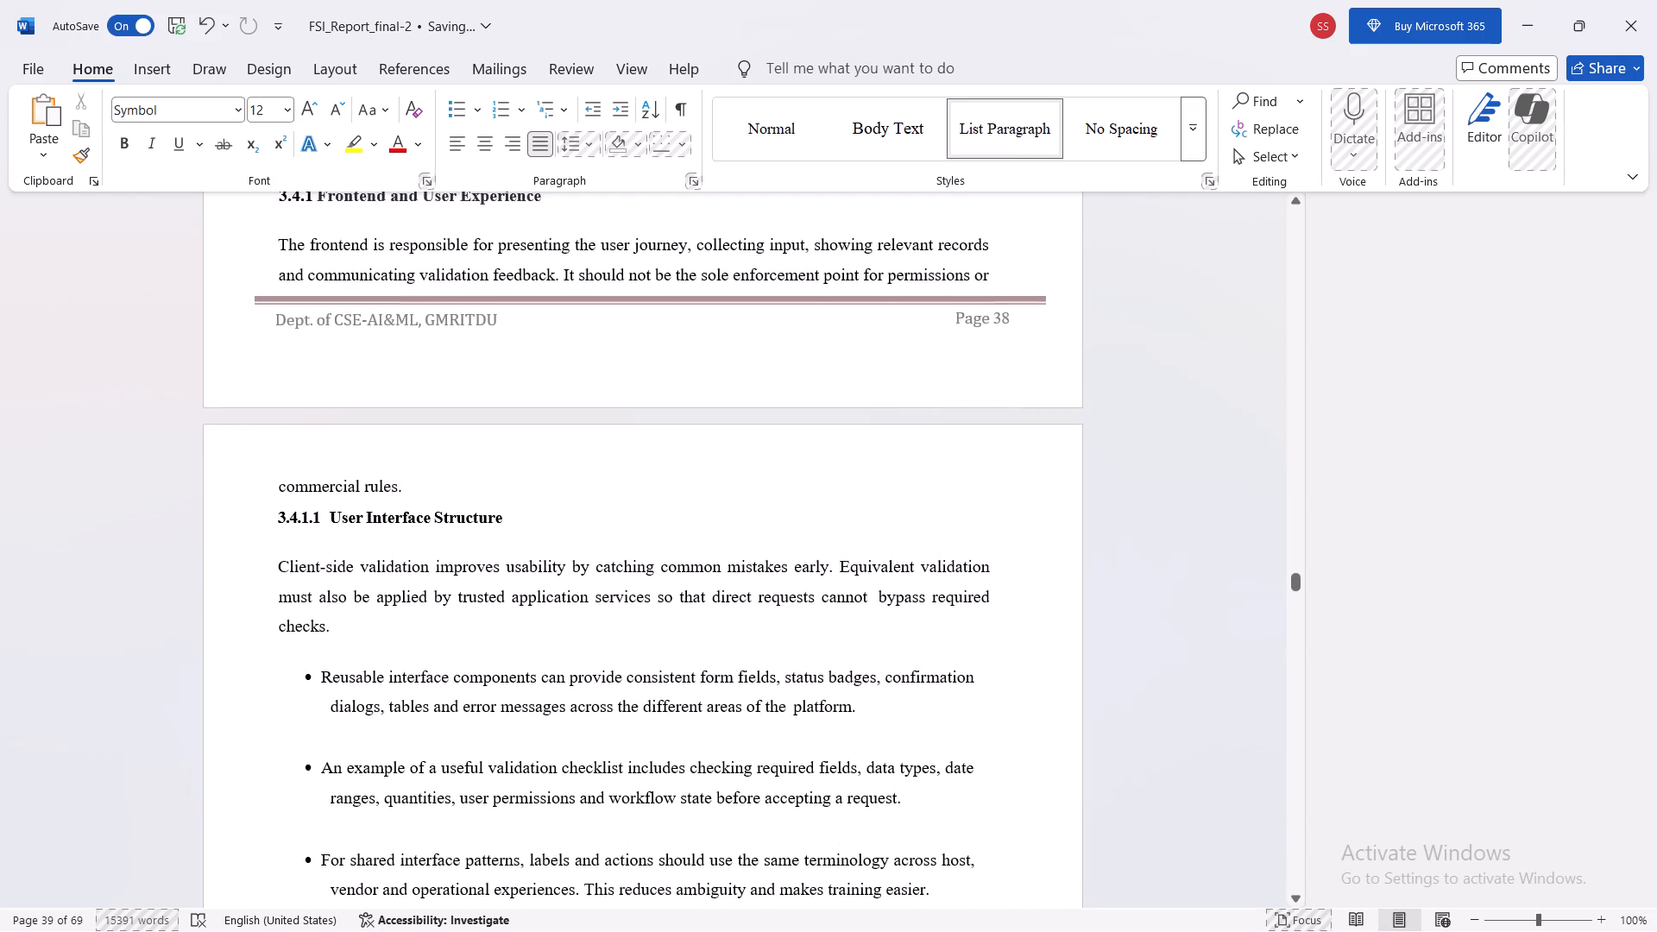
scroll(883, 581, "down", 2)
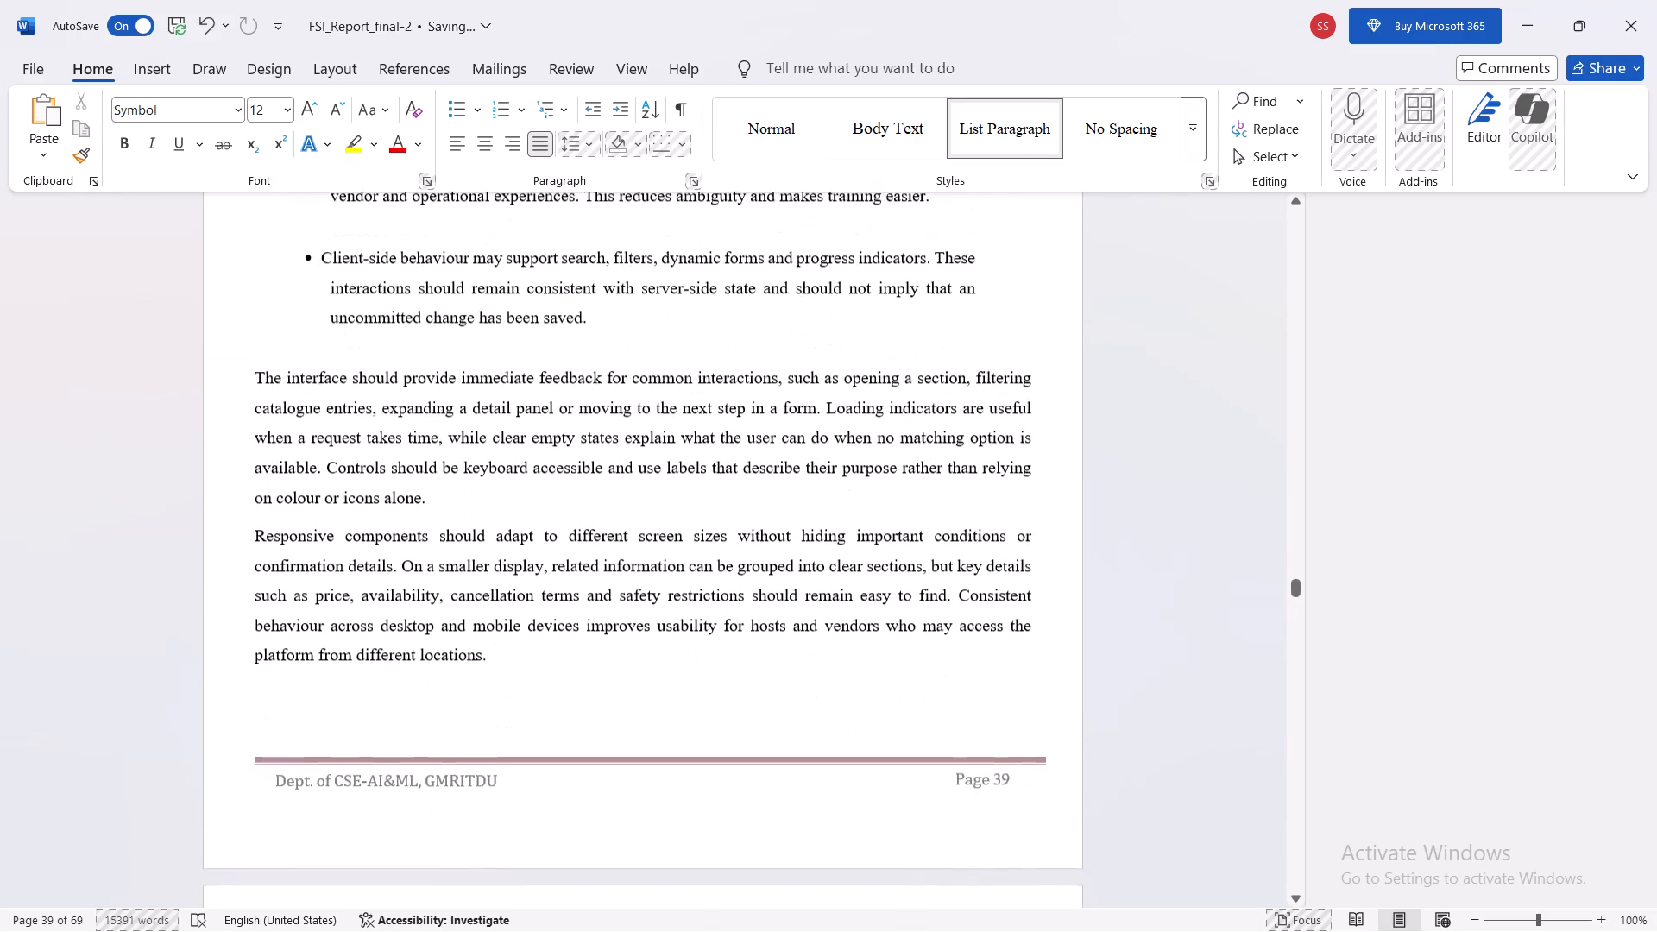
scroll(883, 581, "down", 3)
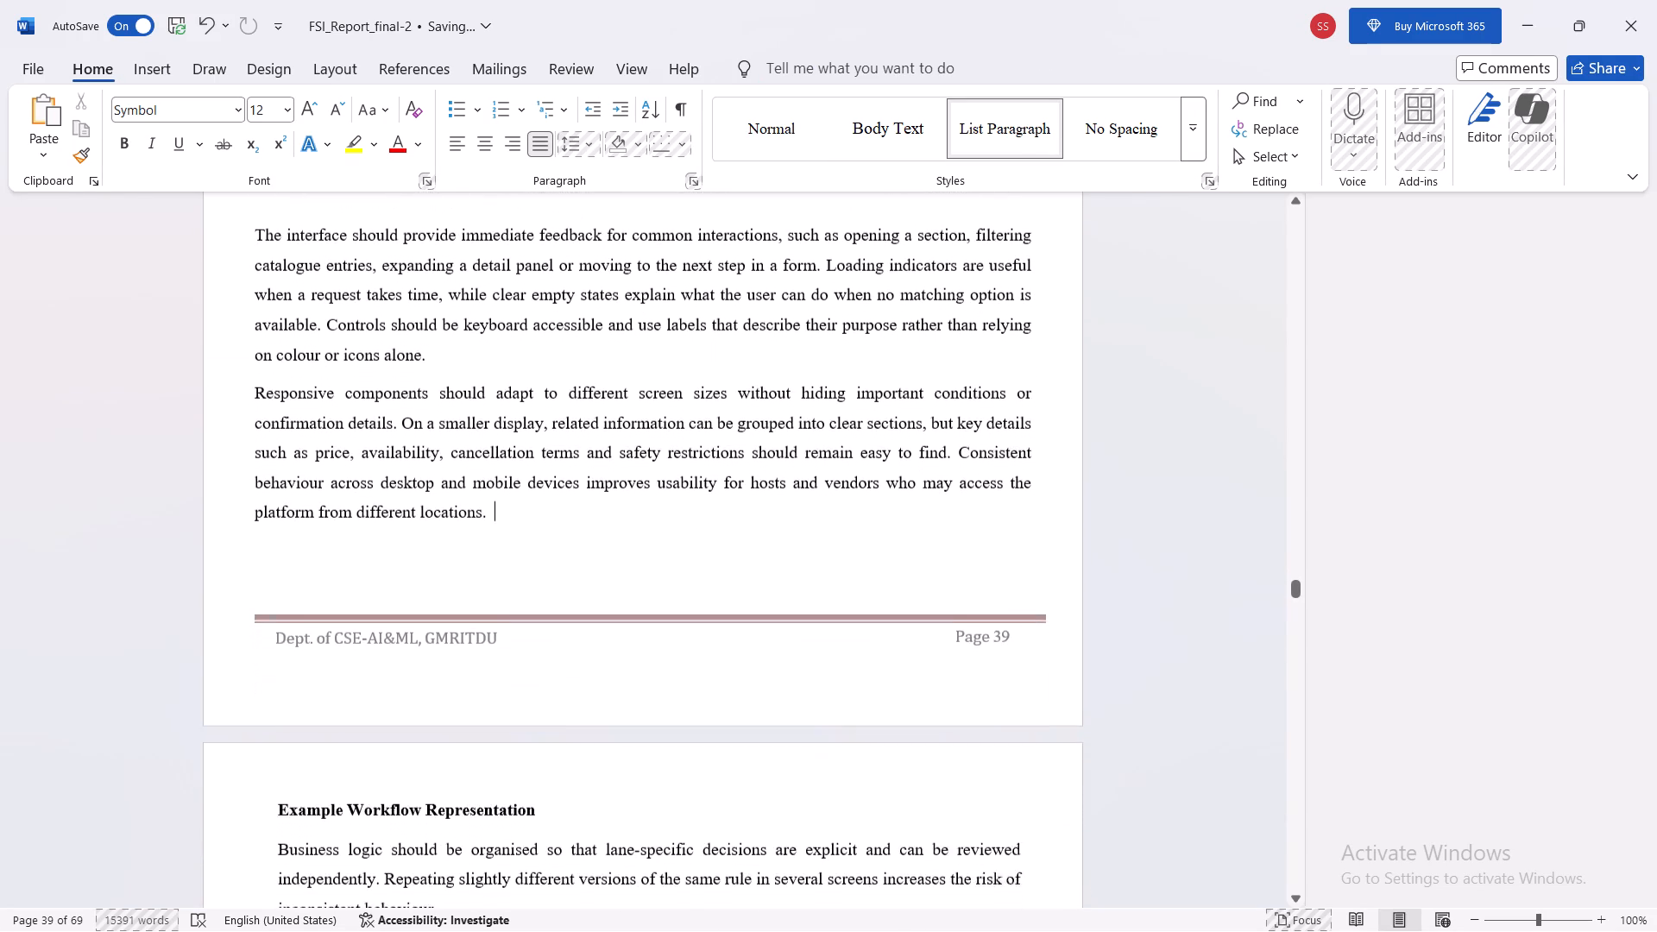
scroll(883, 581, "down", 3)
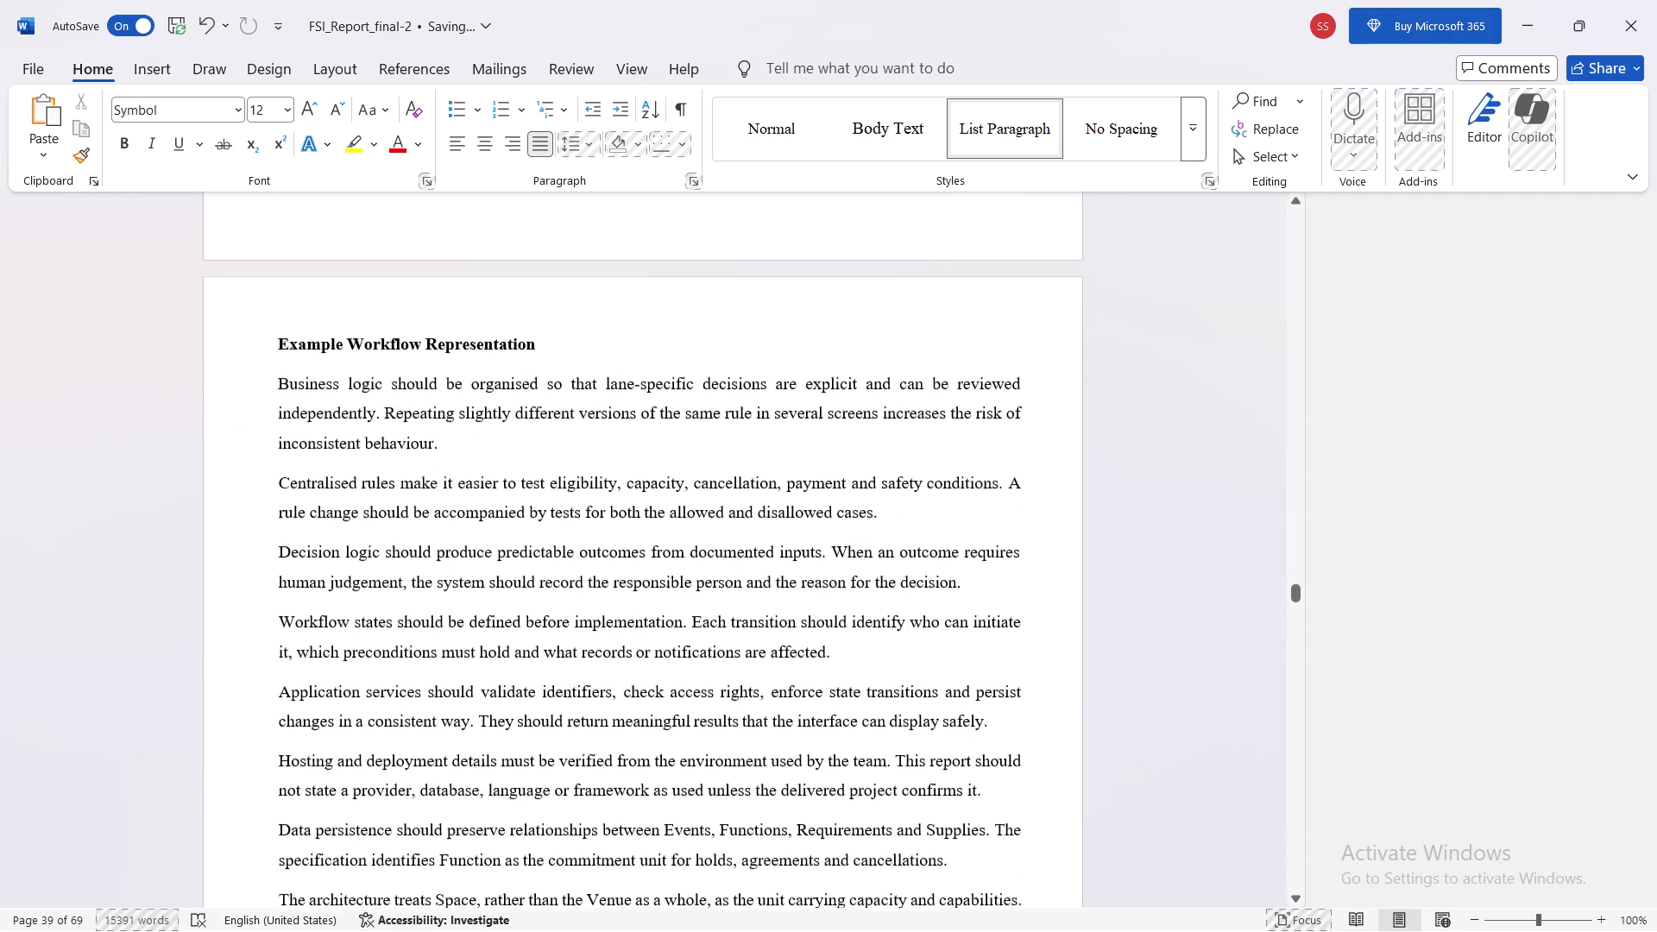
scroll(883, 581, "down", 2)
scroll(883, 581, "up", 1)
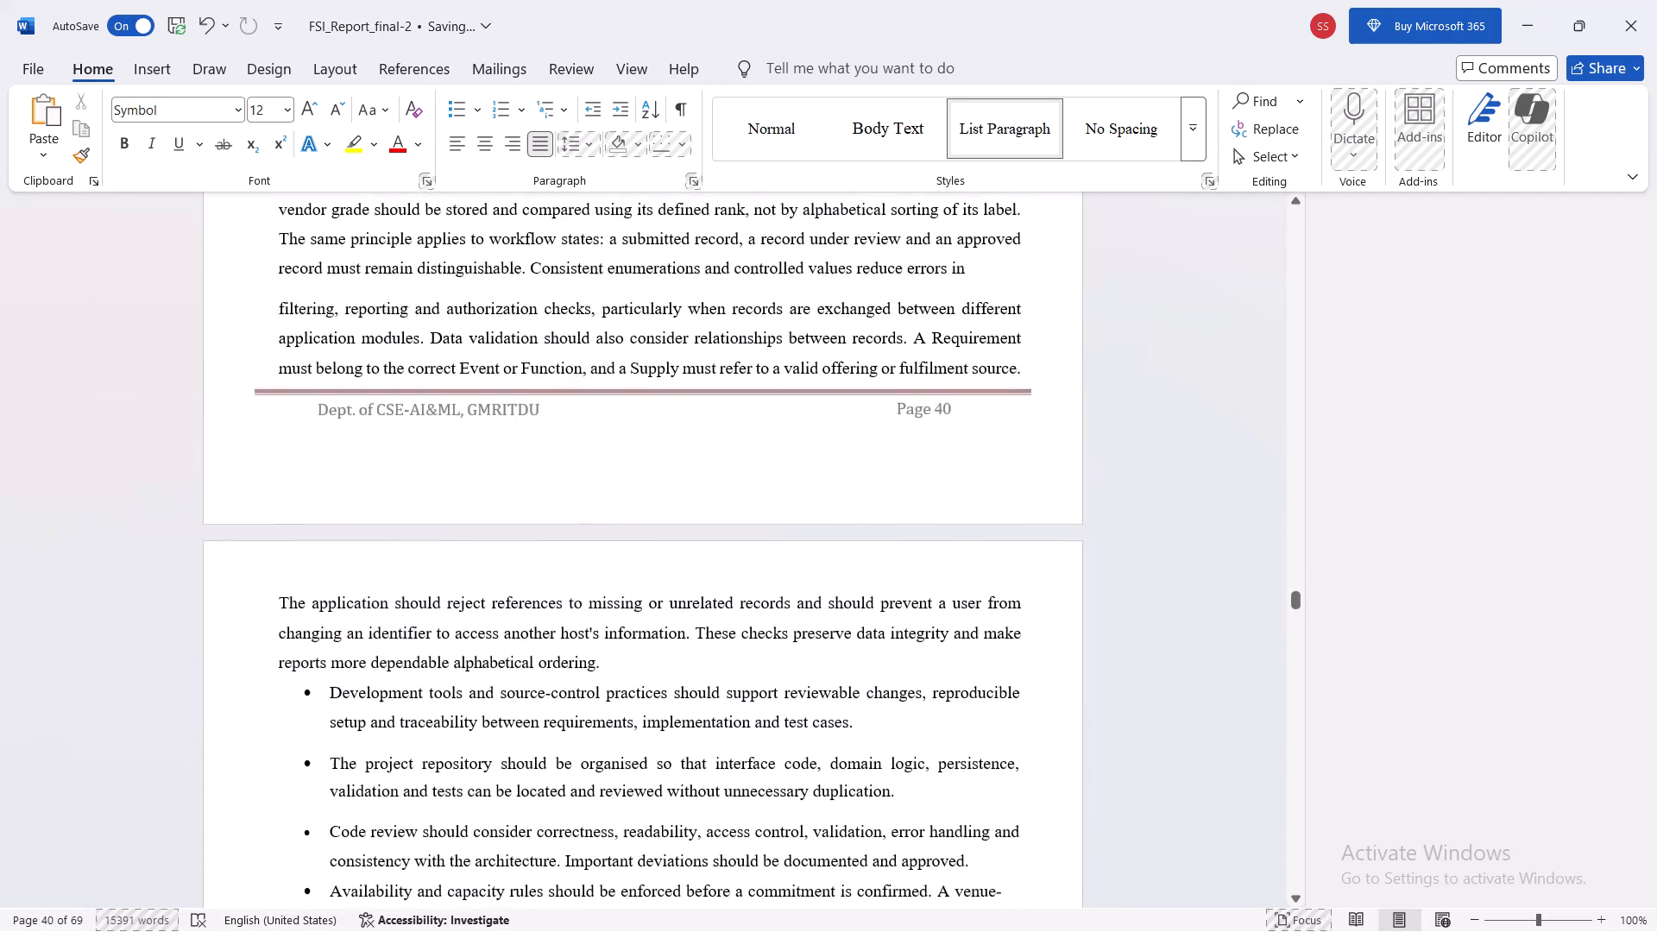
scroll(883, 581, "up", 1)
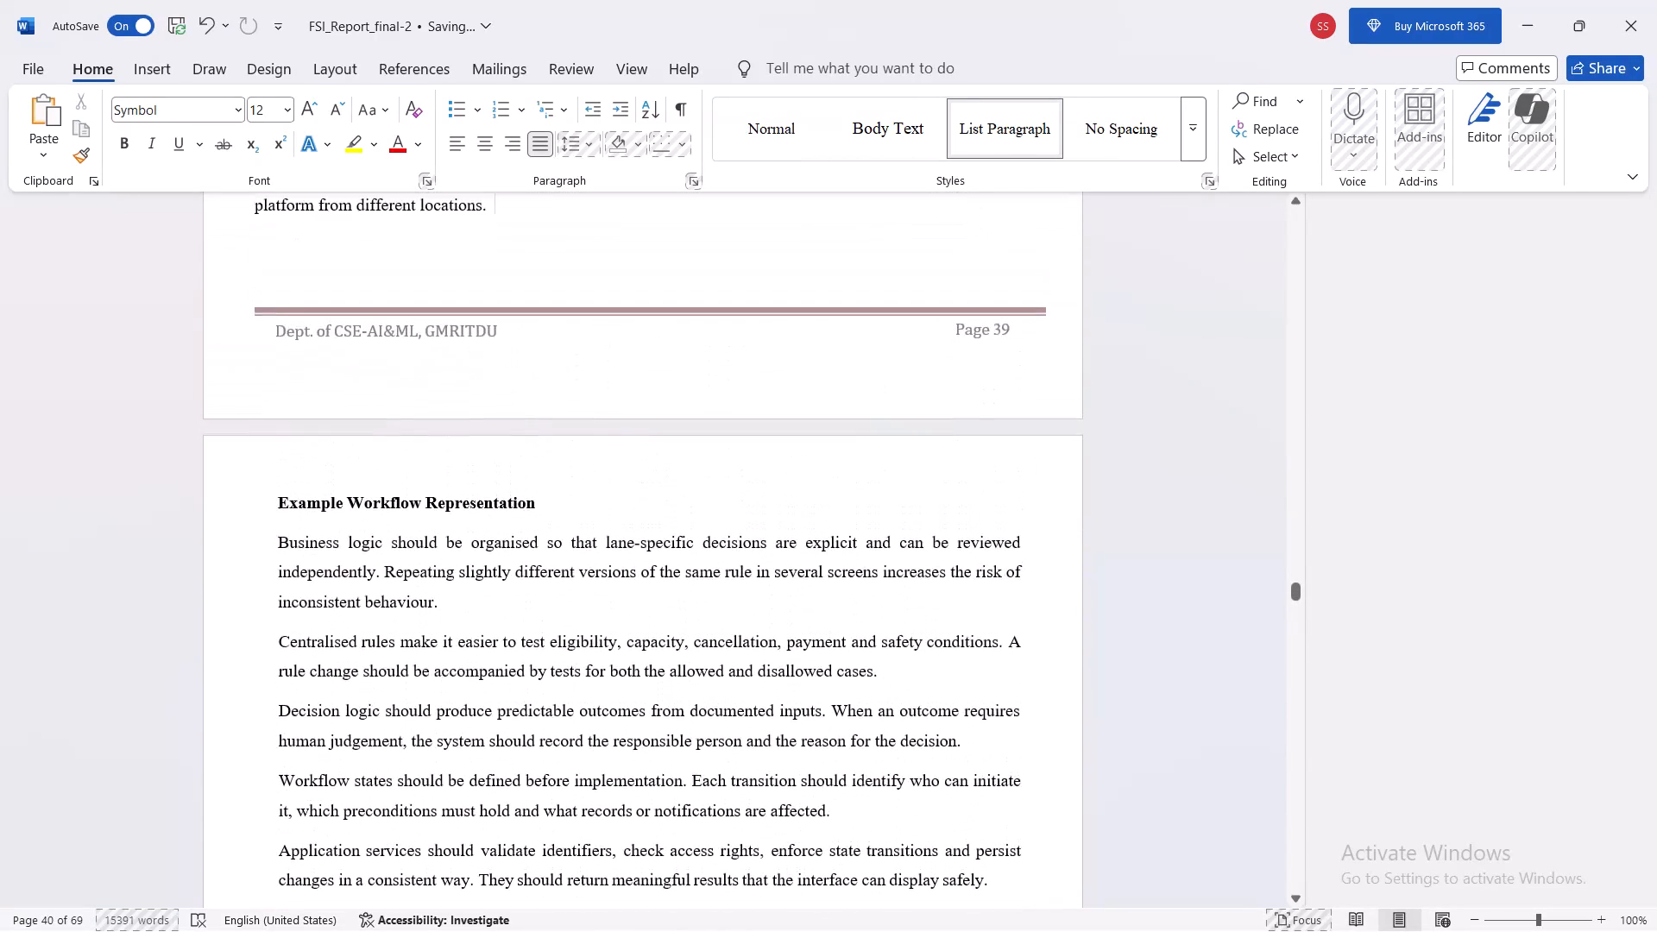
scroll(883, 581, "down", 2)
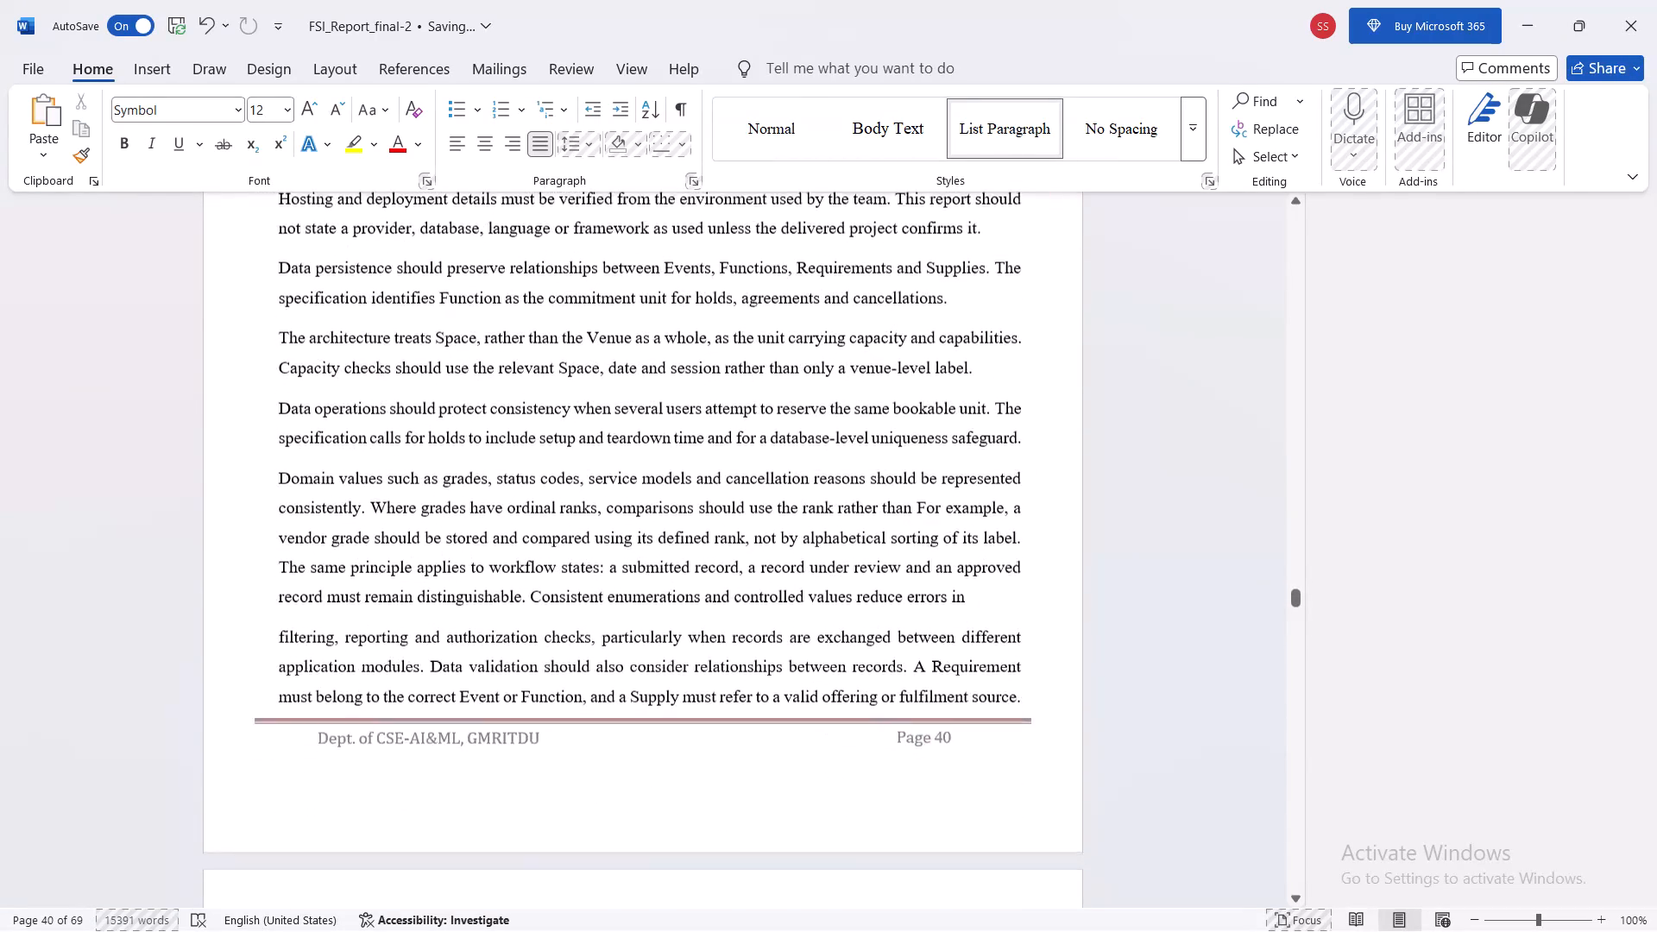
scroll(883, 581, "down", 3)
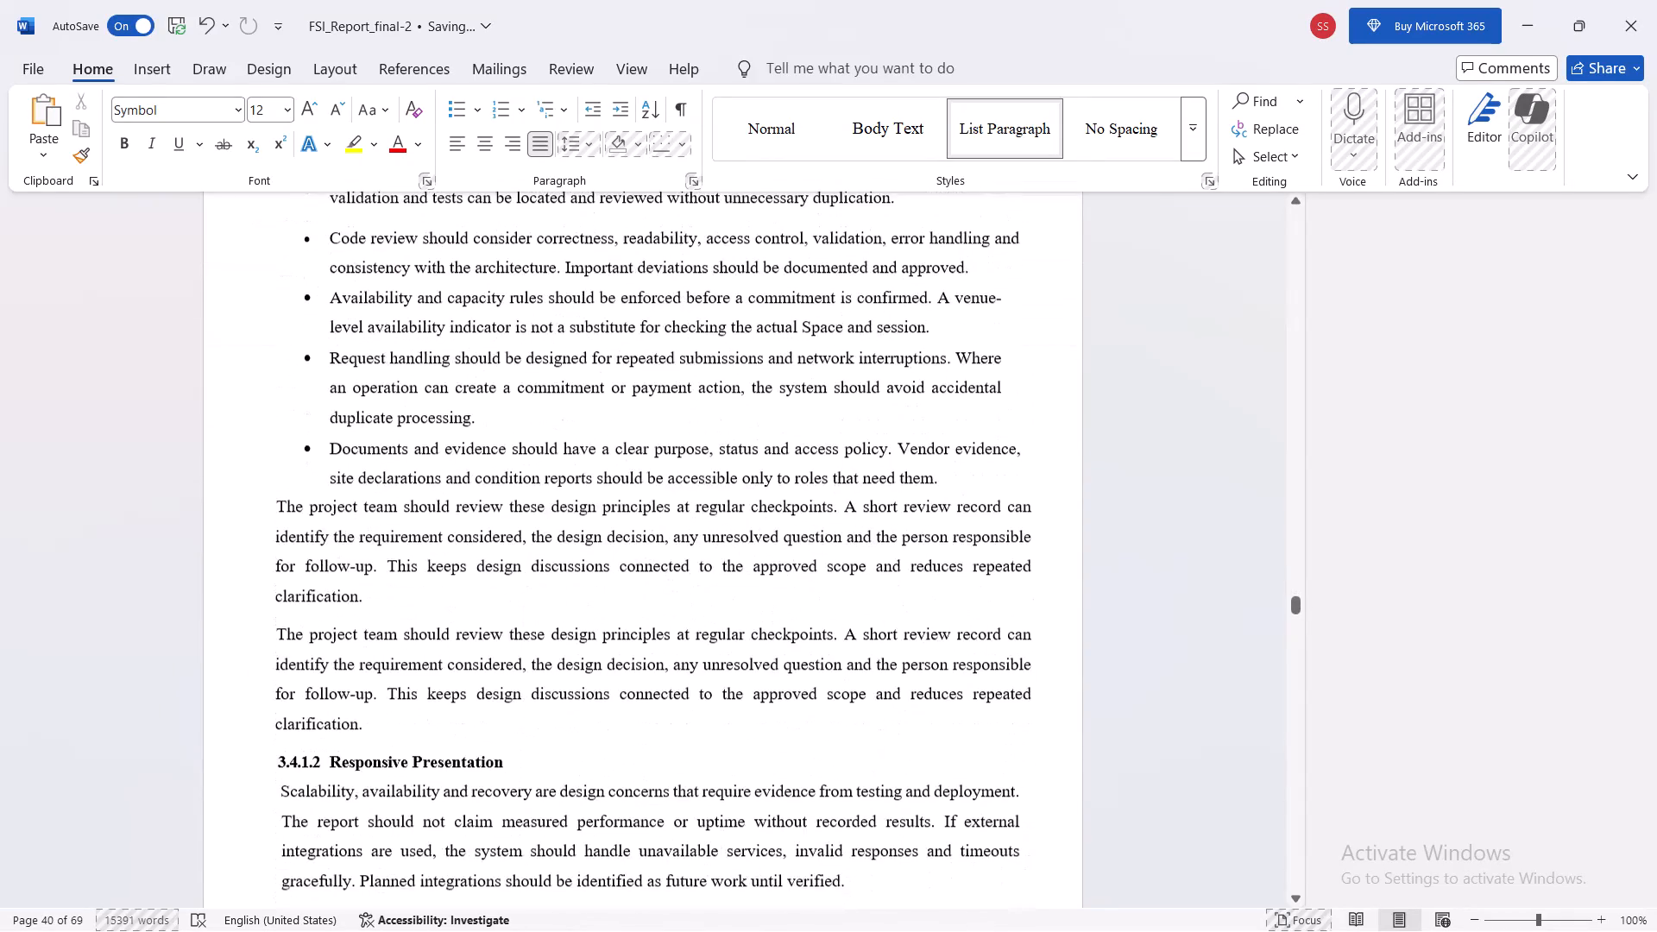
scroll(883, 581, "down", 3)
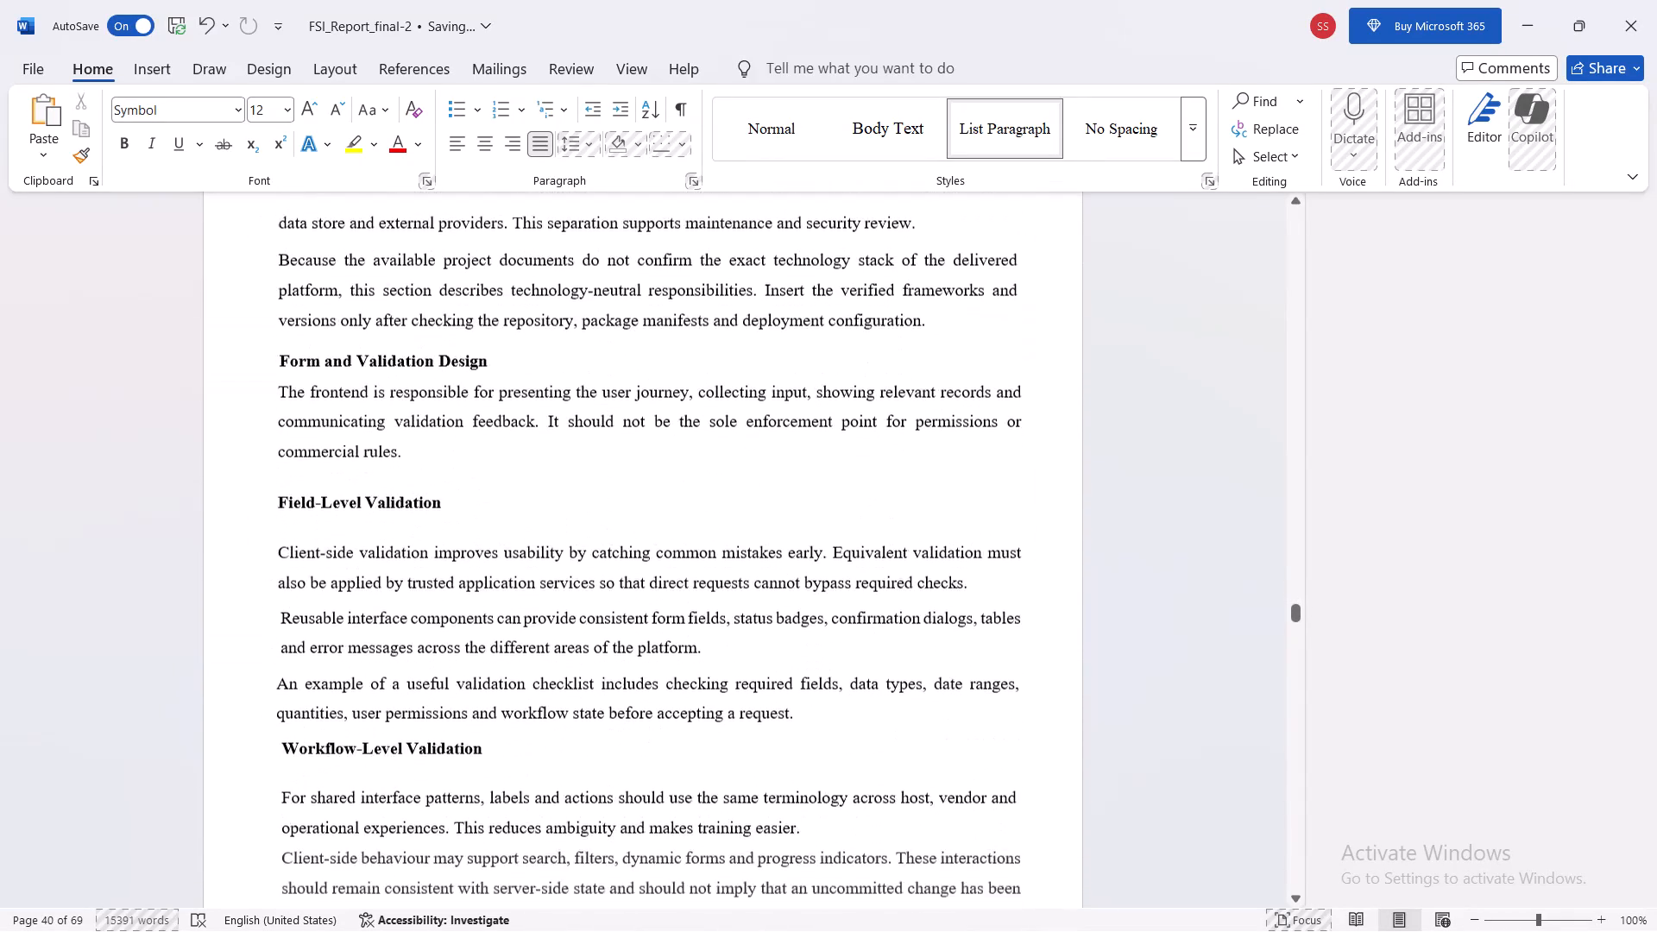
scroll(883, 581, "down", 2)
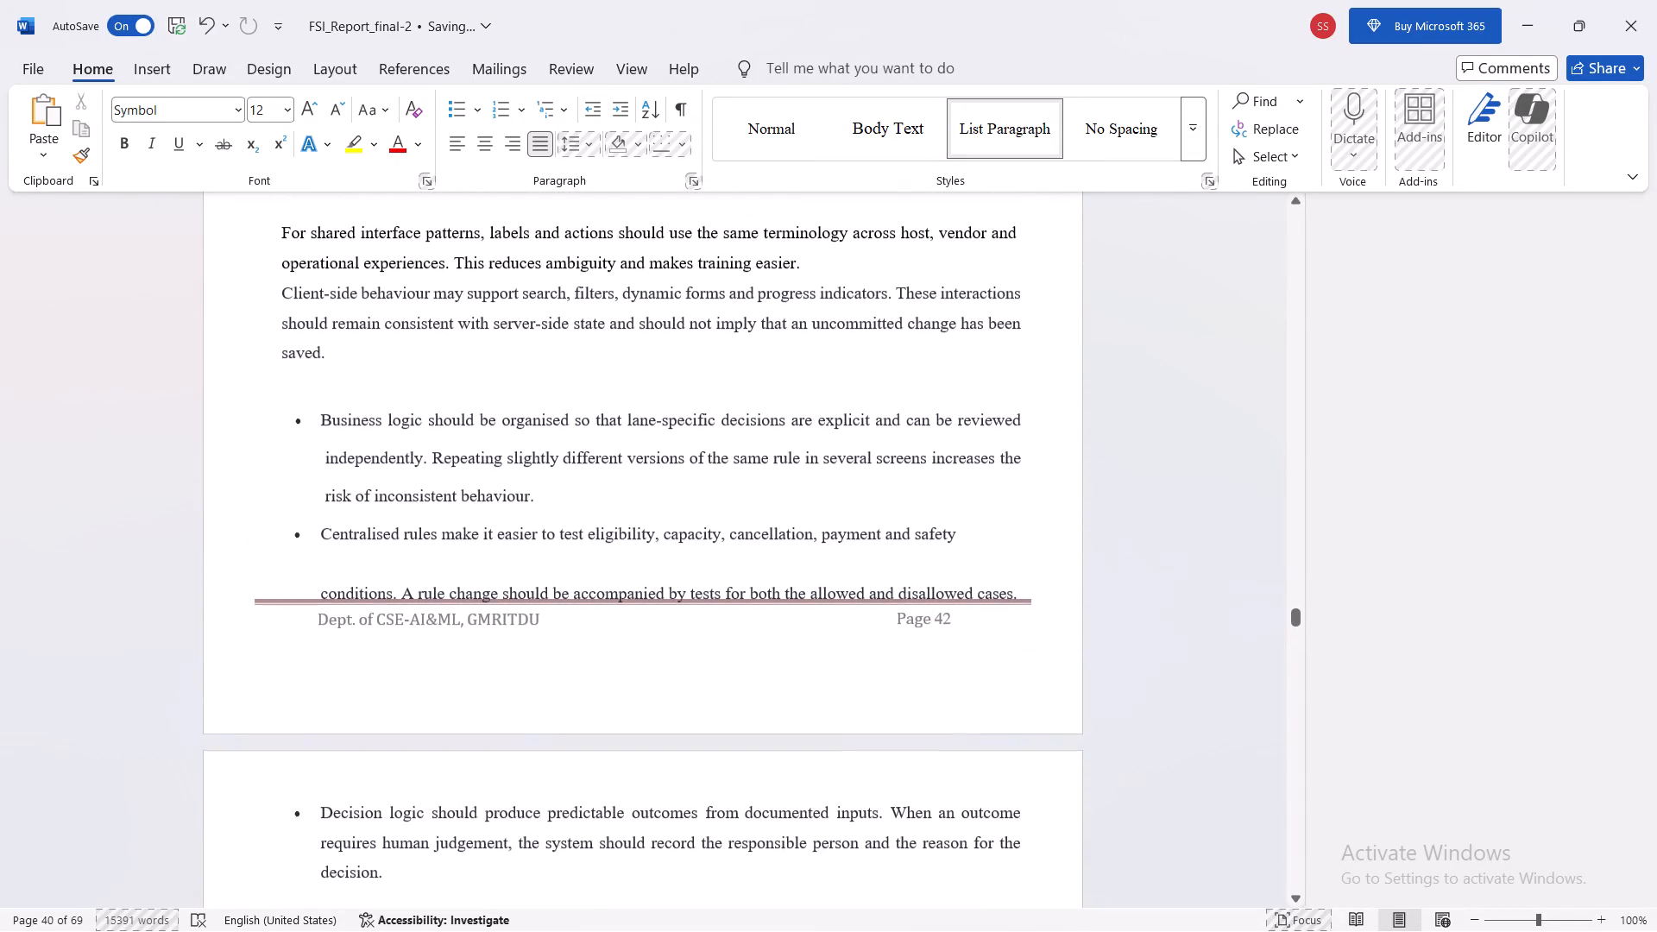
Remove the indent and the extra blank space before the "conditions. A rule change" line at the bottom of page 42.
left_click(1018, 587)
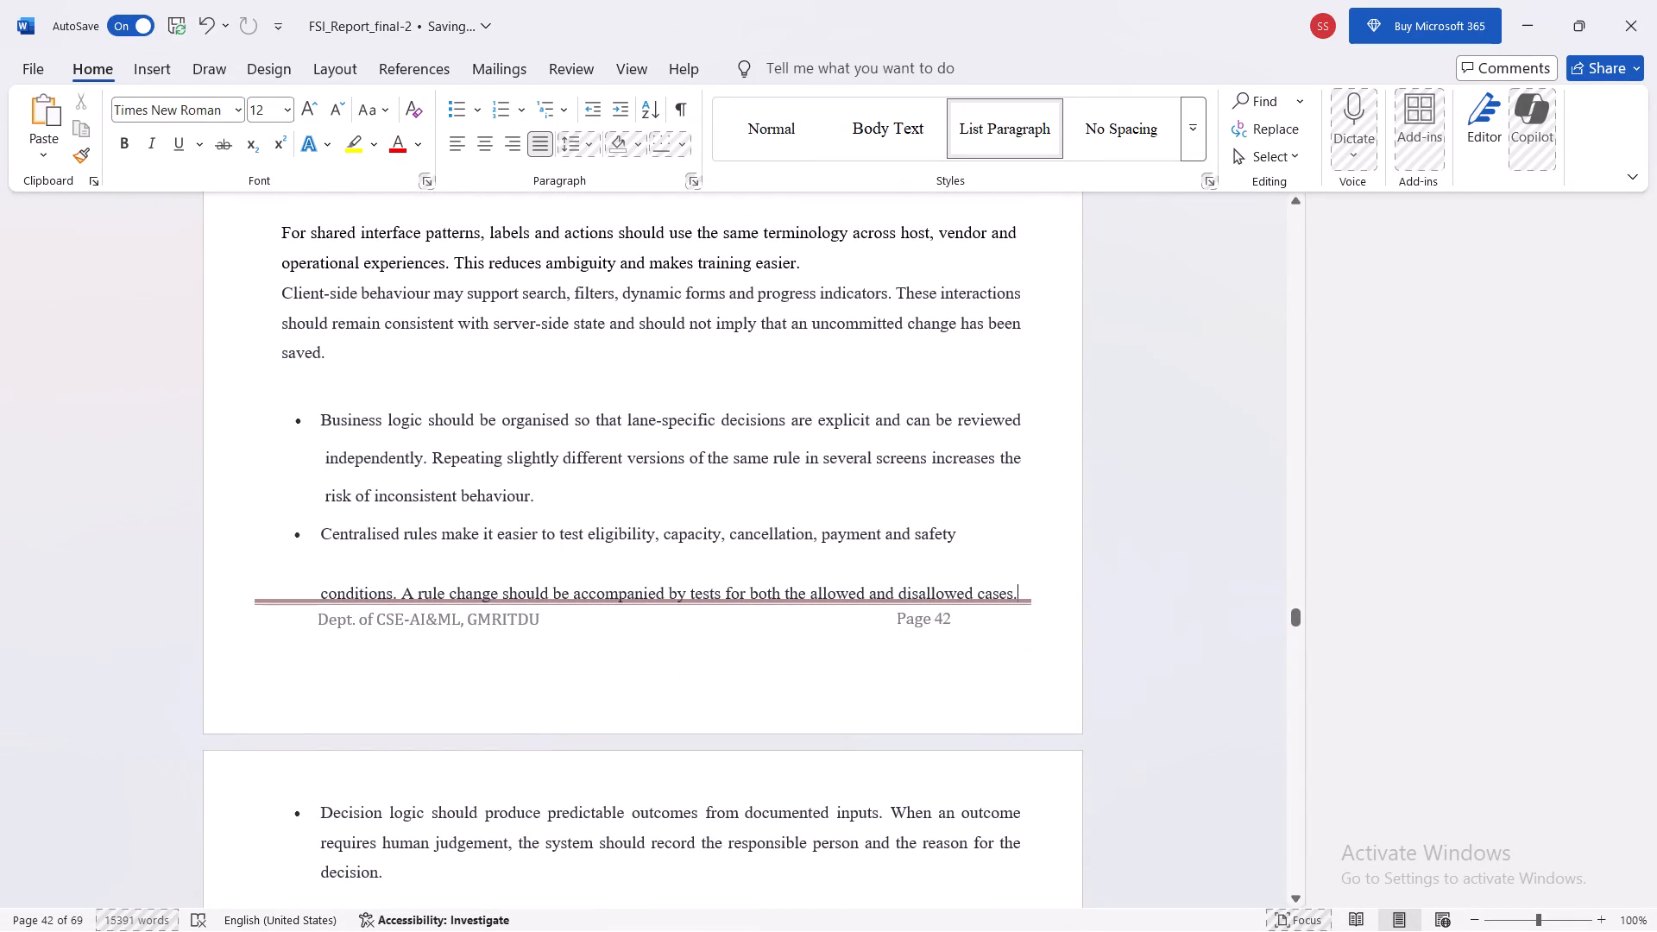
left_click(320, 591)
key("BackSpace")
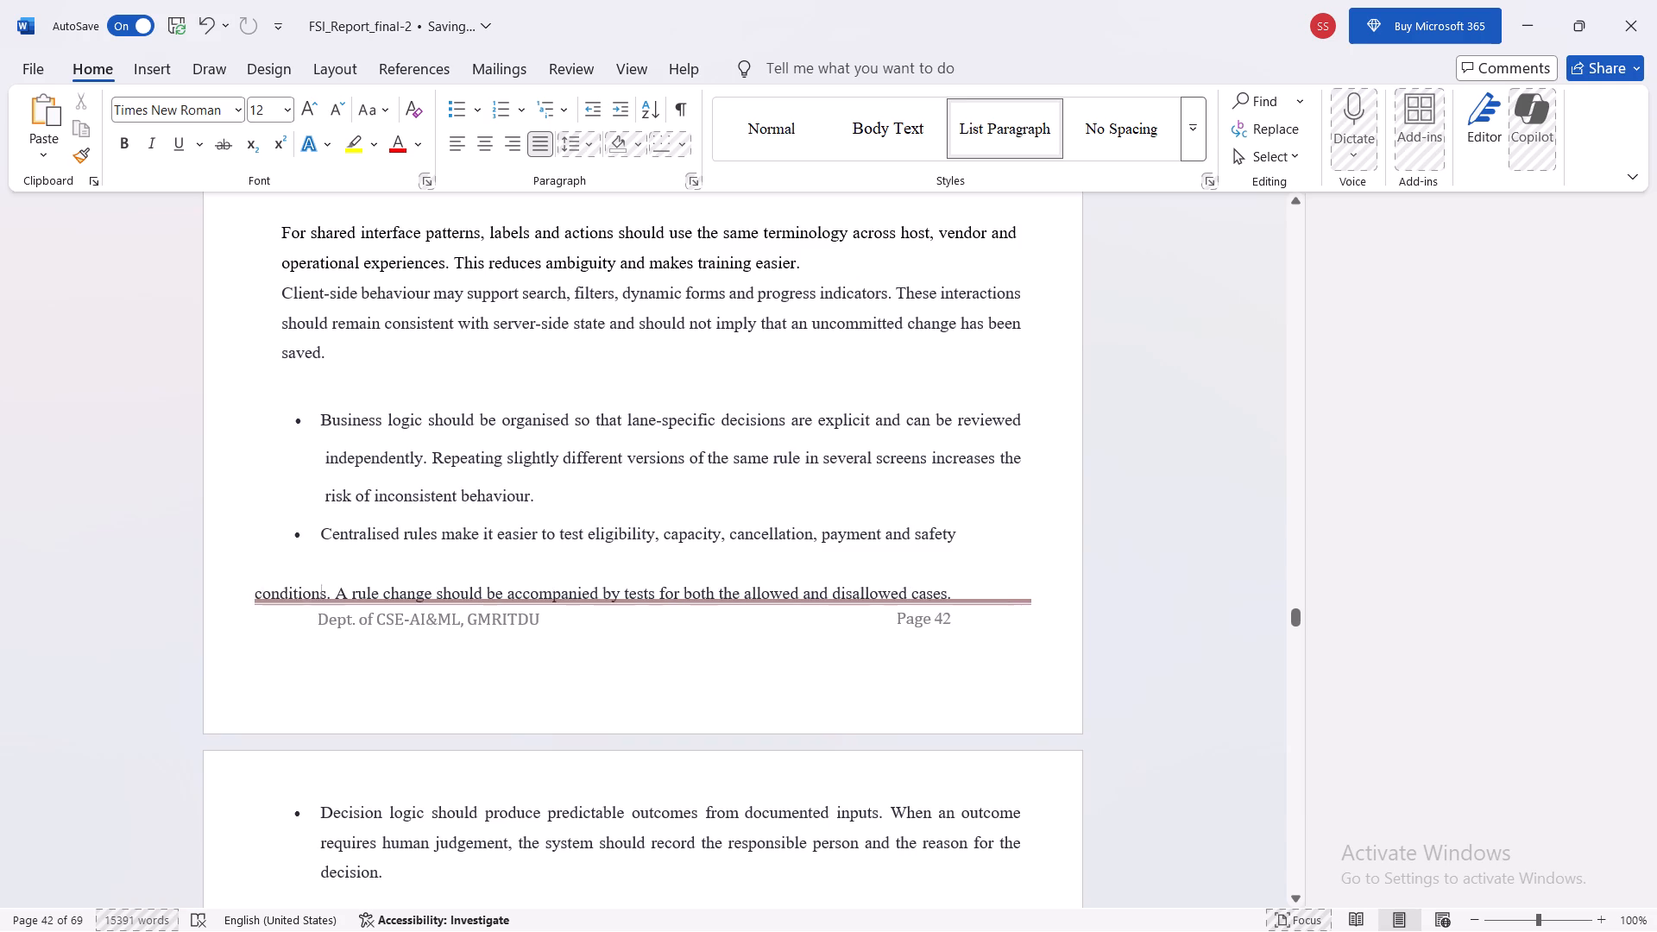
key("BackSpace")
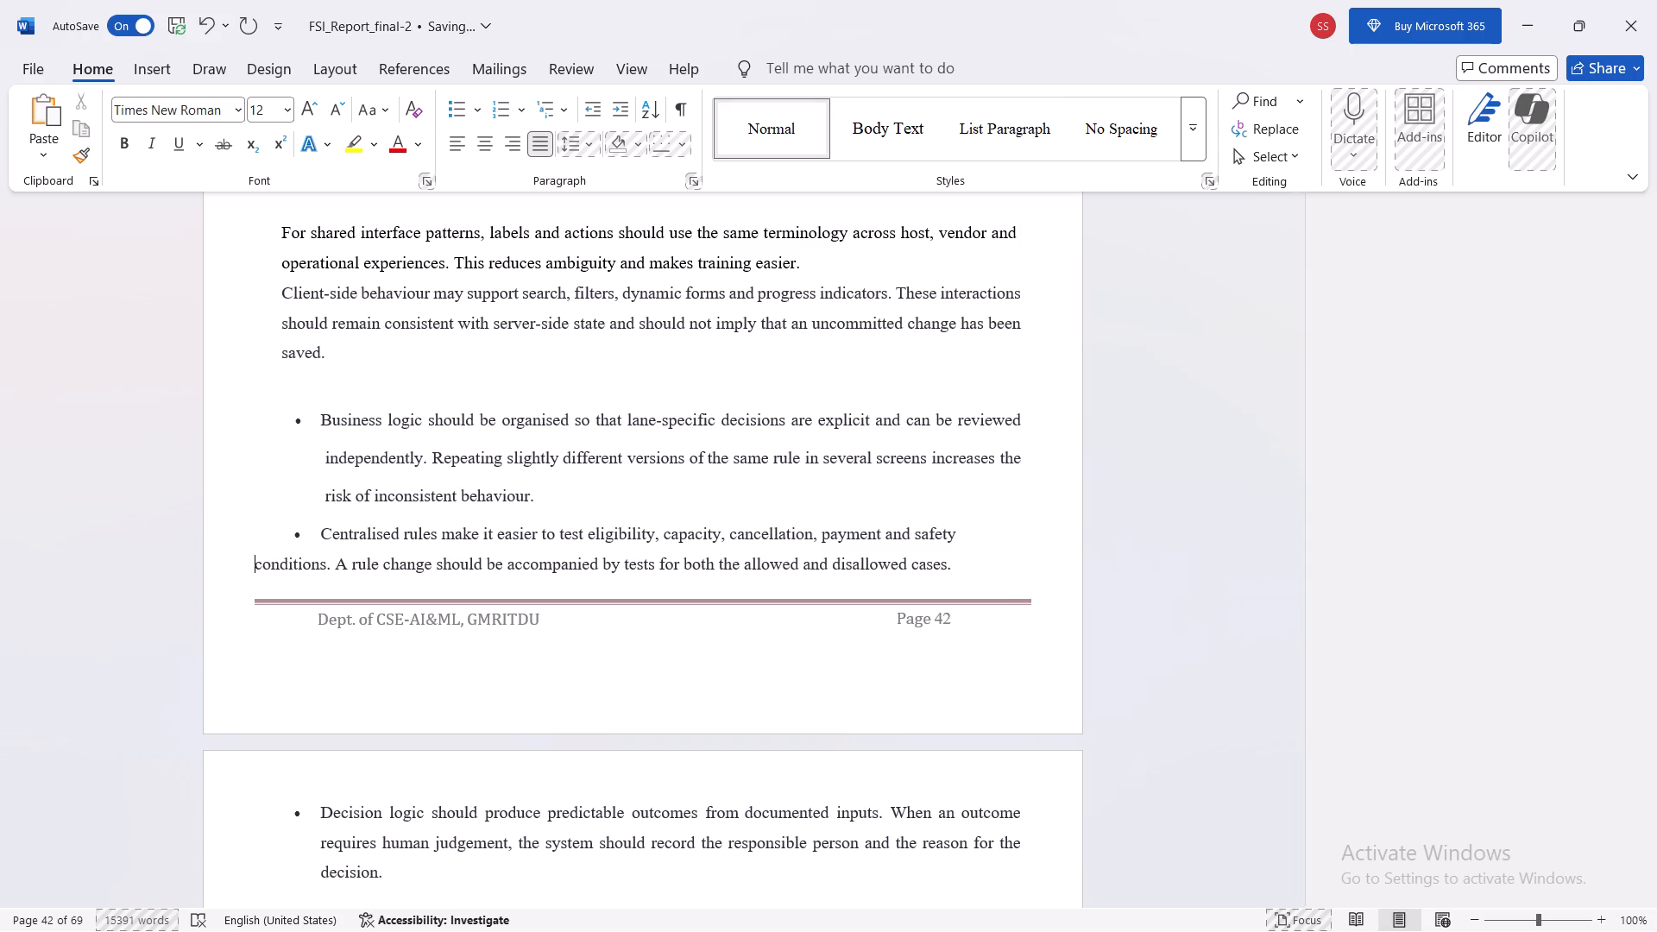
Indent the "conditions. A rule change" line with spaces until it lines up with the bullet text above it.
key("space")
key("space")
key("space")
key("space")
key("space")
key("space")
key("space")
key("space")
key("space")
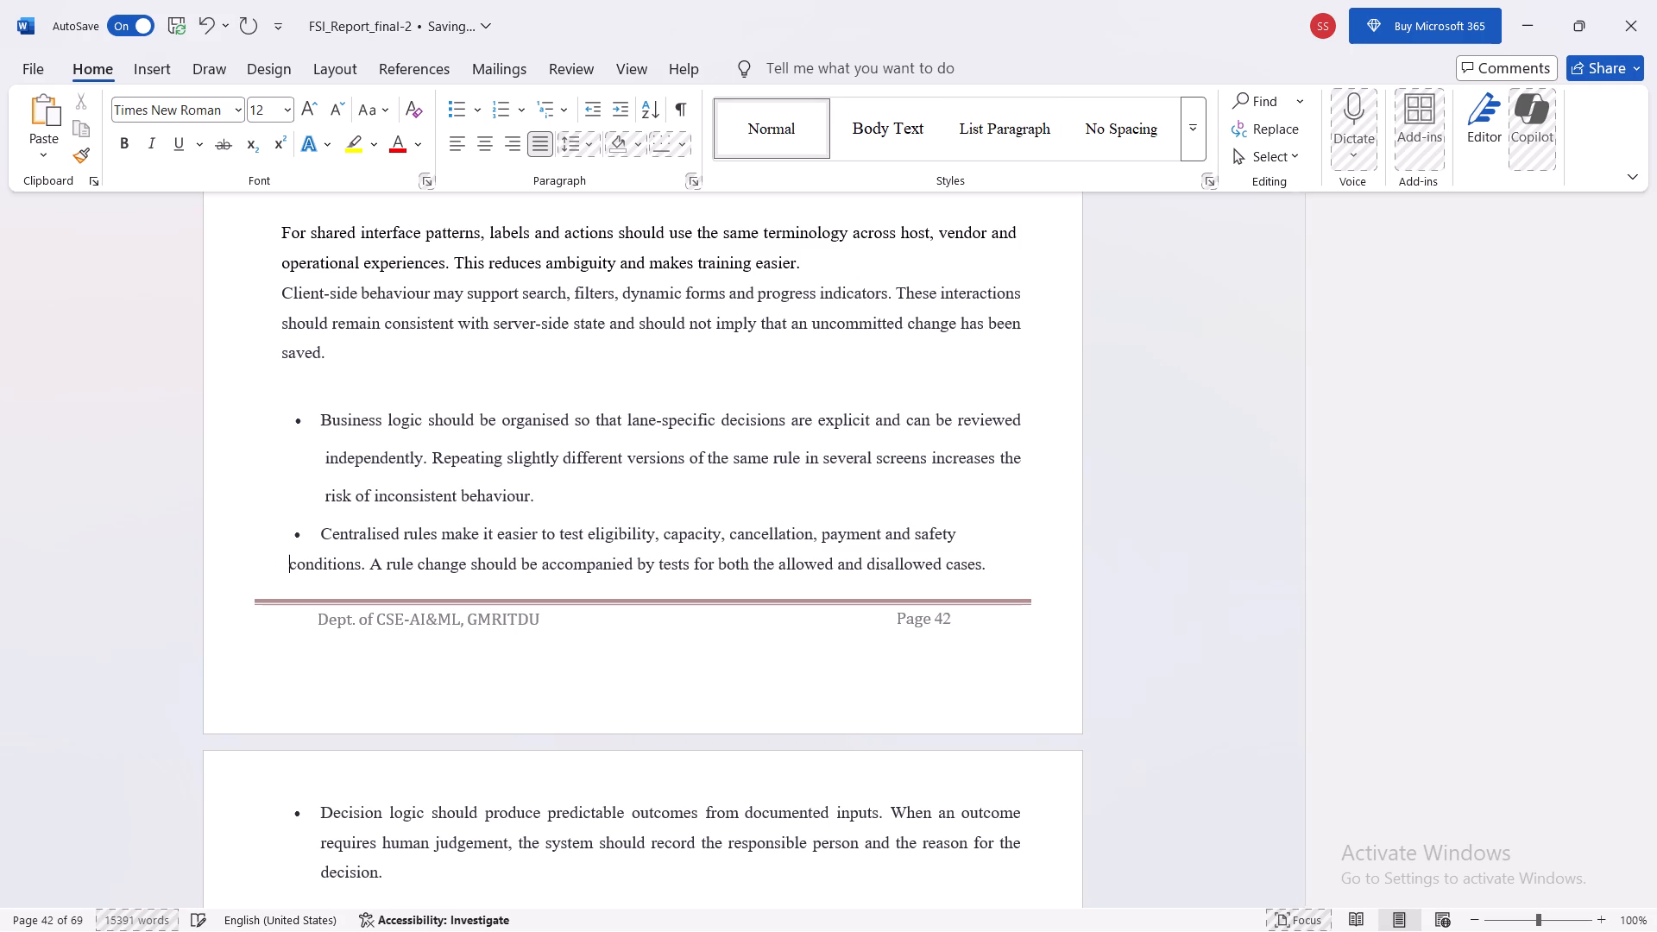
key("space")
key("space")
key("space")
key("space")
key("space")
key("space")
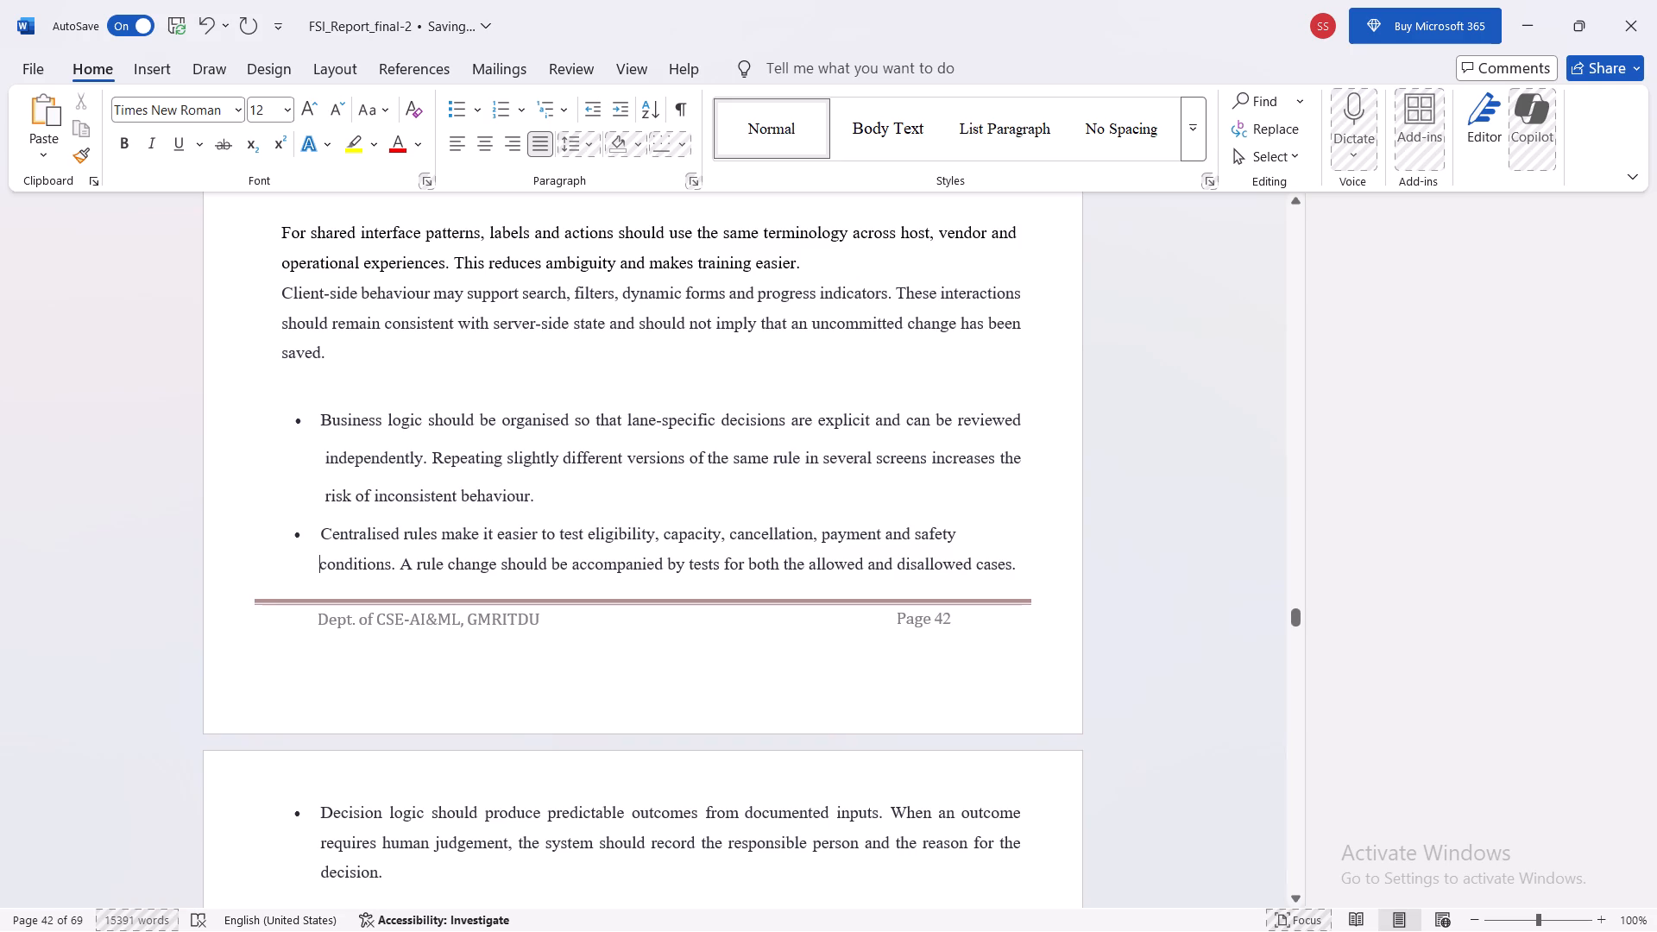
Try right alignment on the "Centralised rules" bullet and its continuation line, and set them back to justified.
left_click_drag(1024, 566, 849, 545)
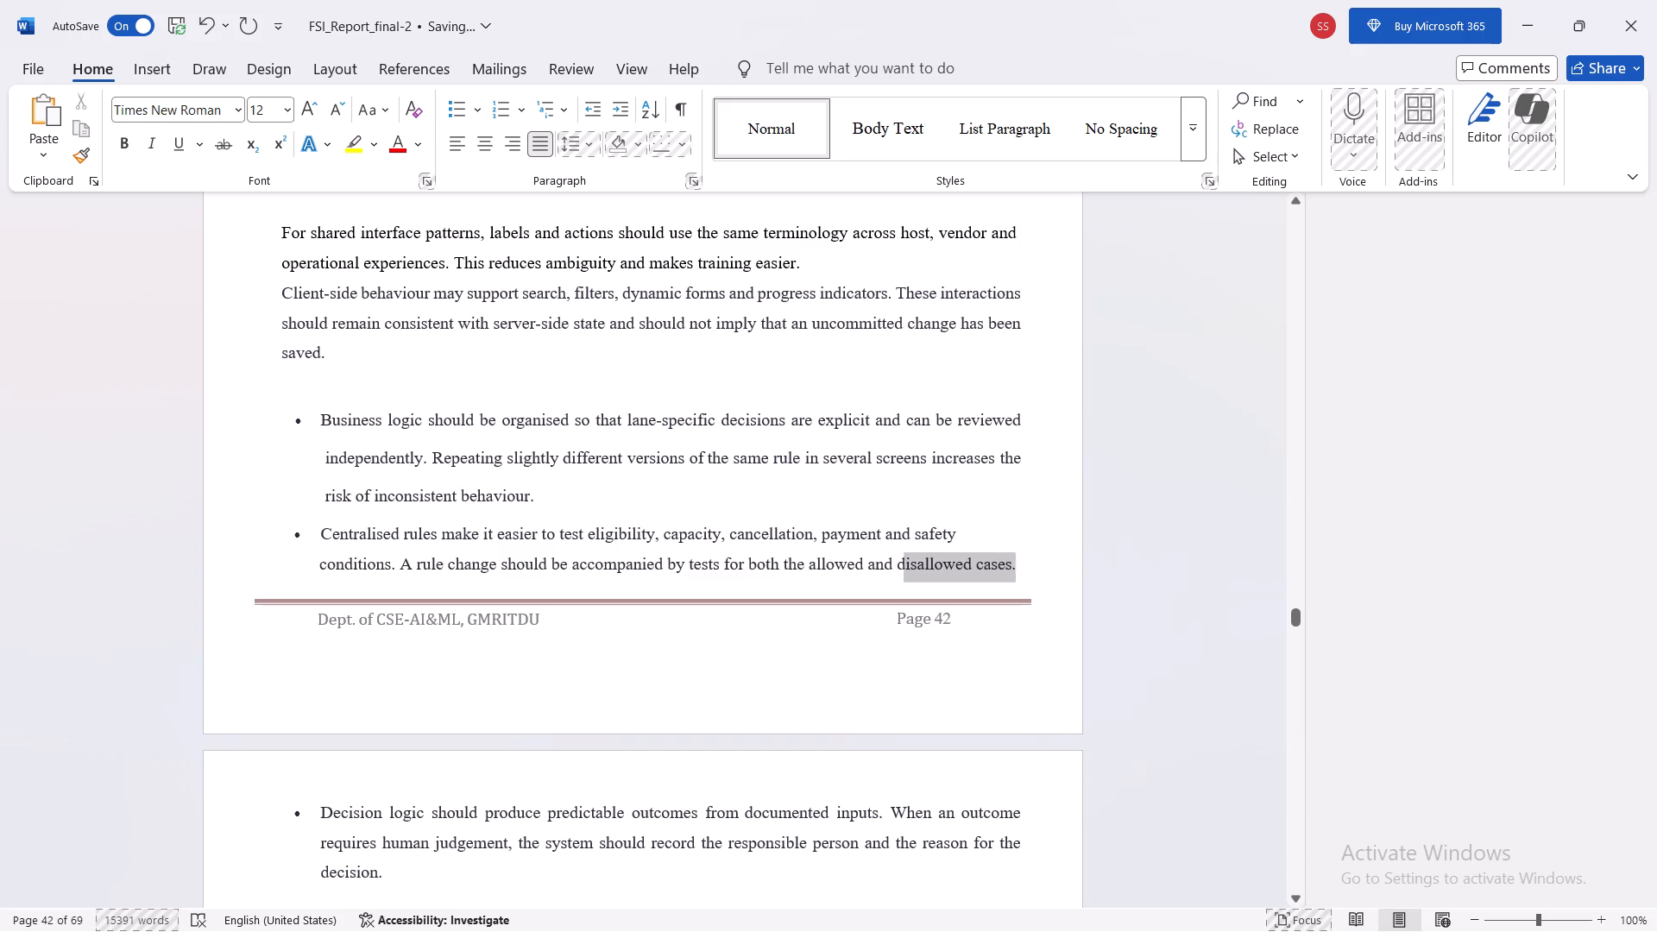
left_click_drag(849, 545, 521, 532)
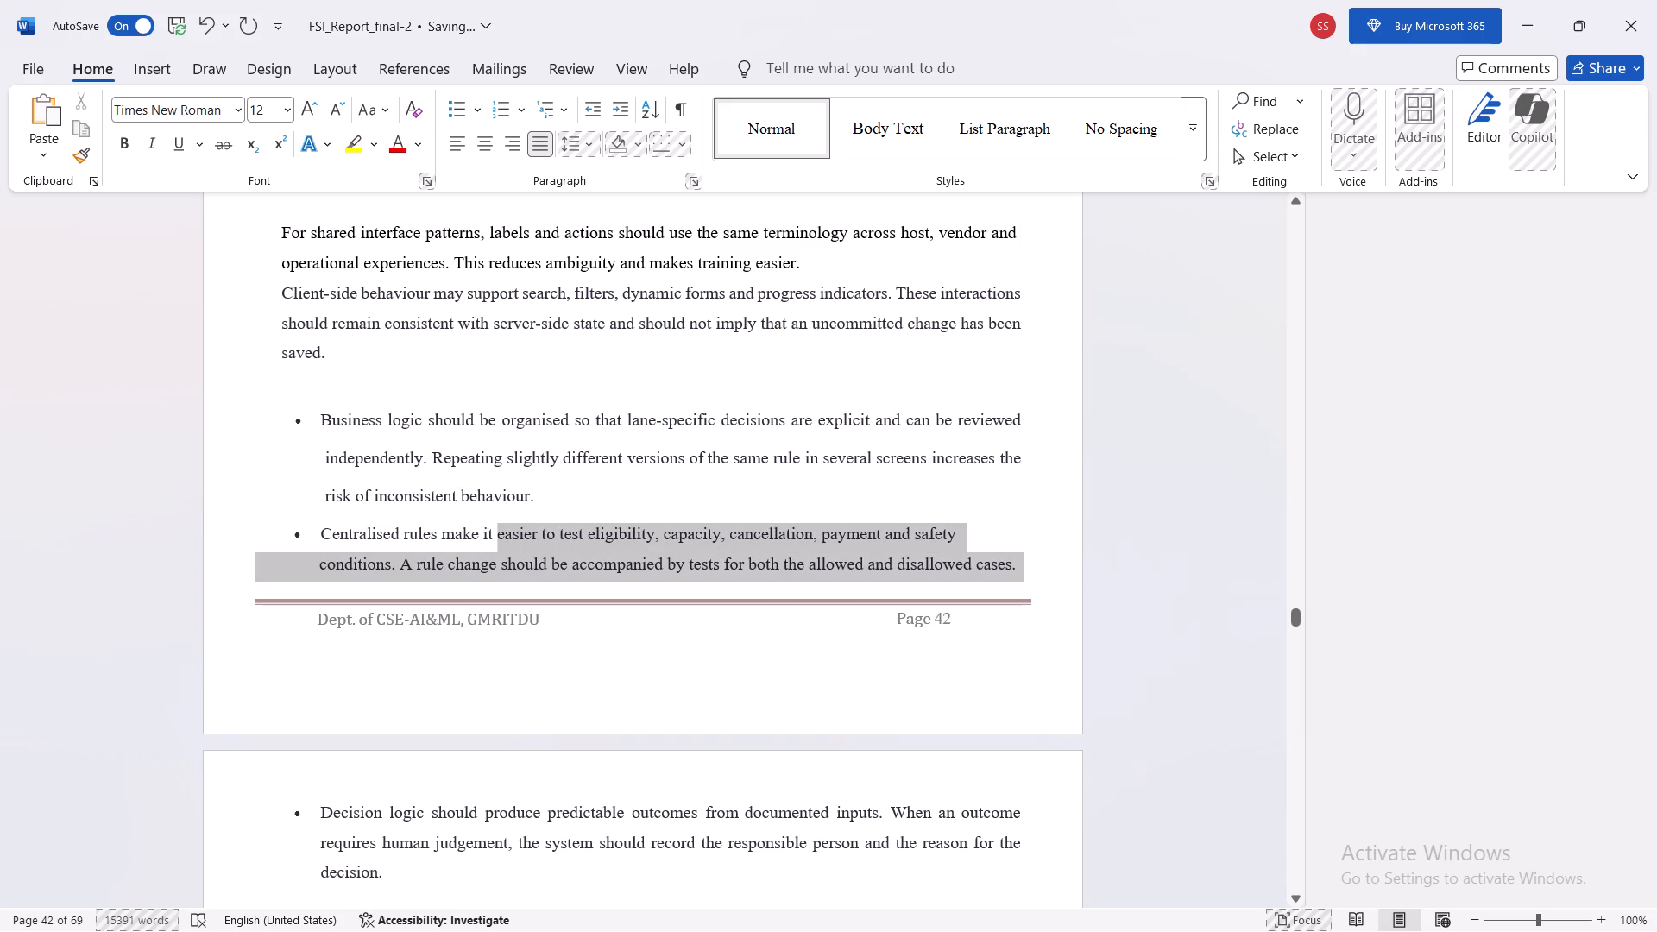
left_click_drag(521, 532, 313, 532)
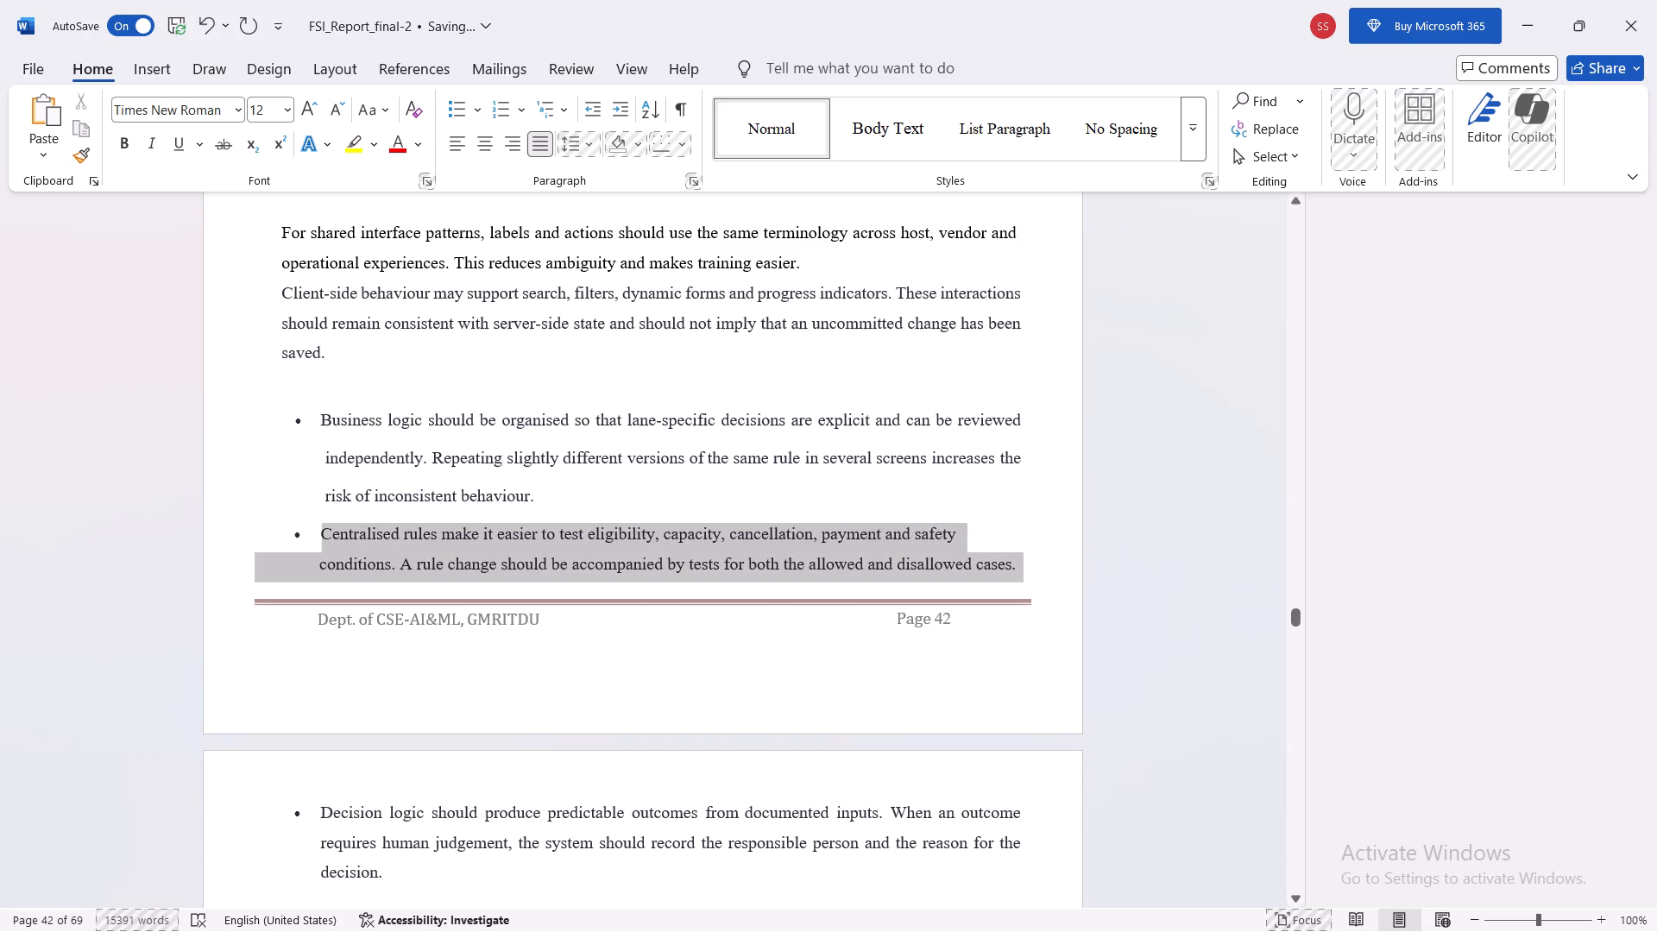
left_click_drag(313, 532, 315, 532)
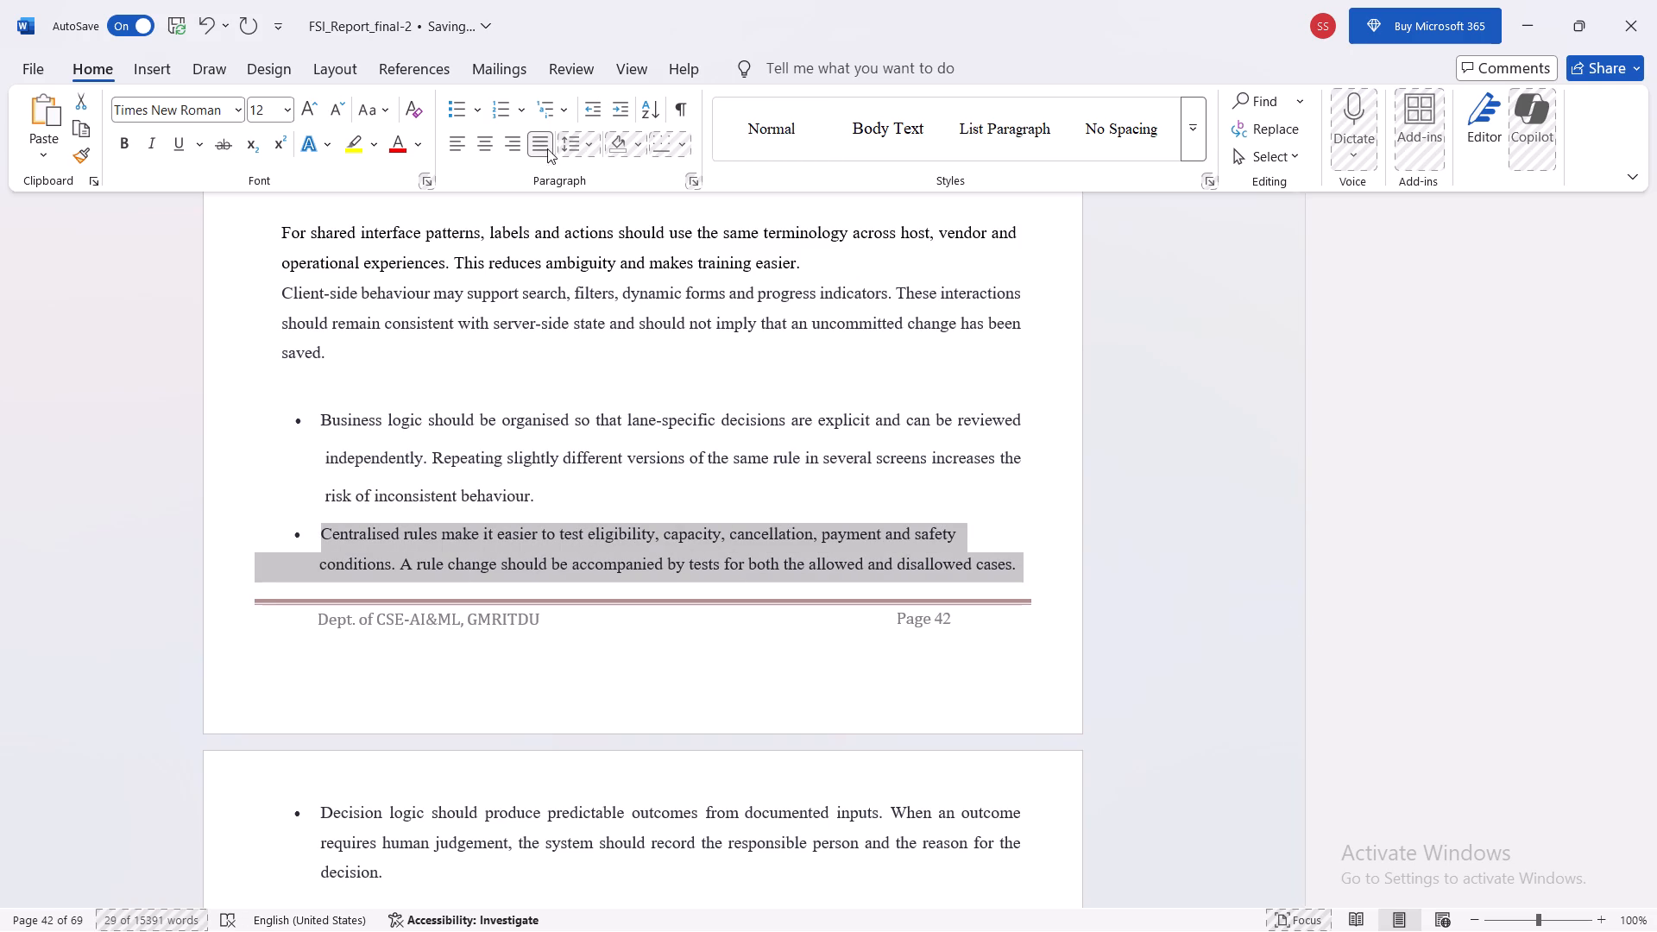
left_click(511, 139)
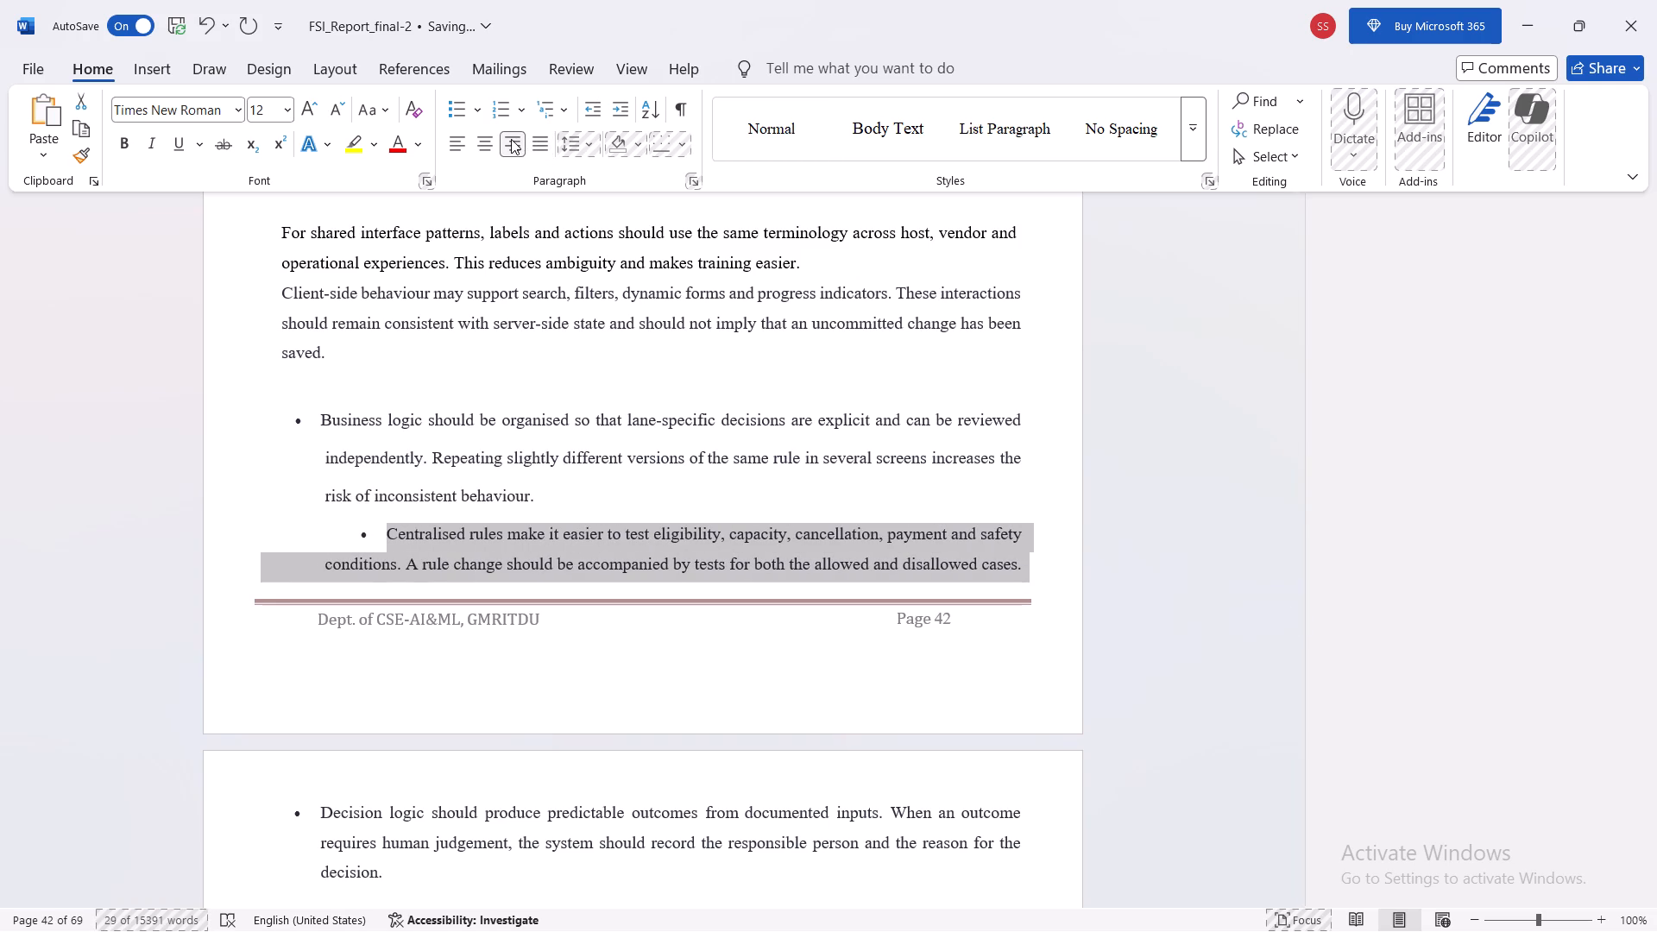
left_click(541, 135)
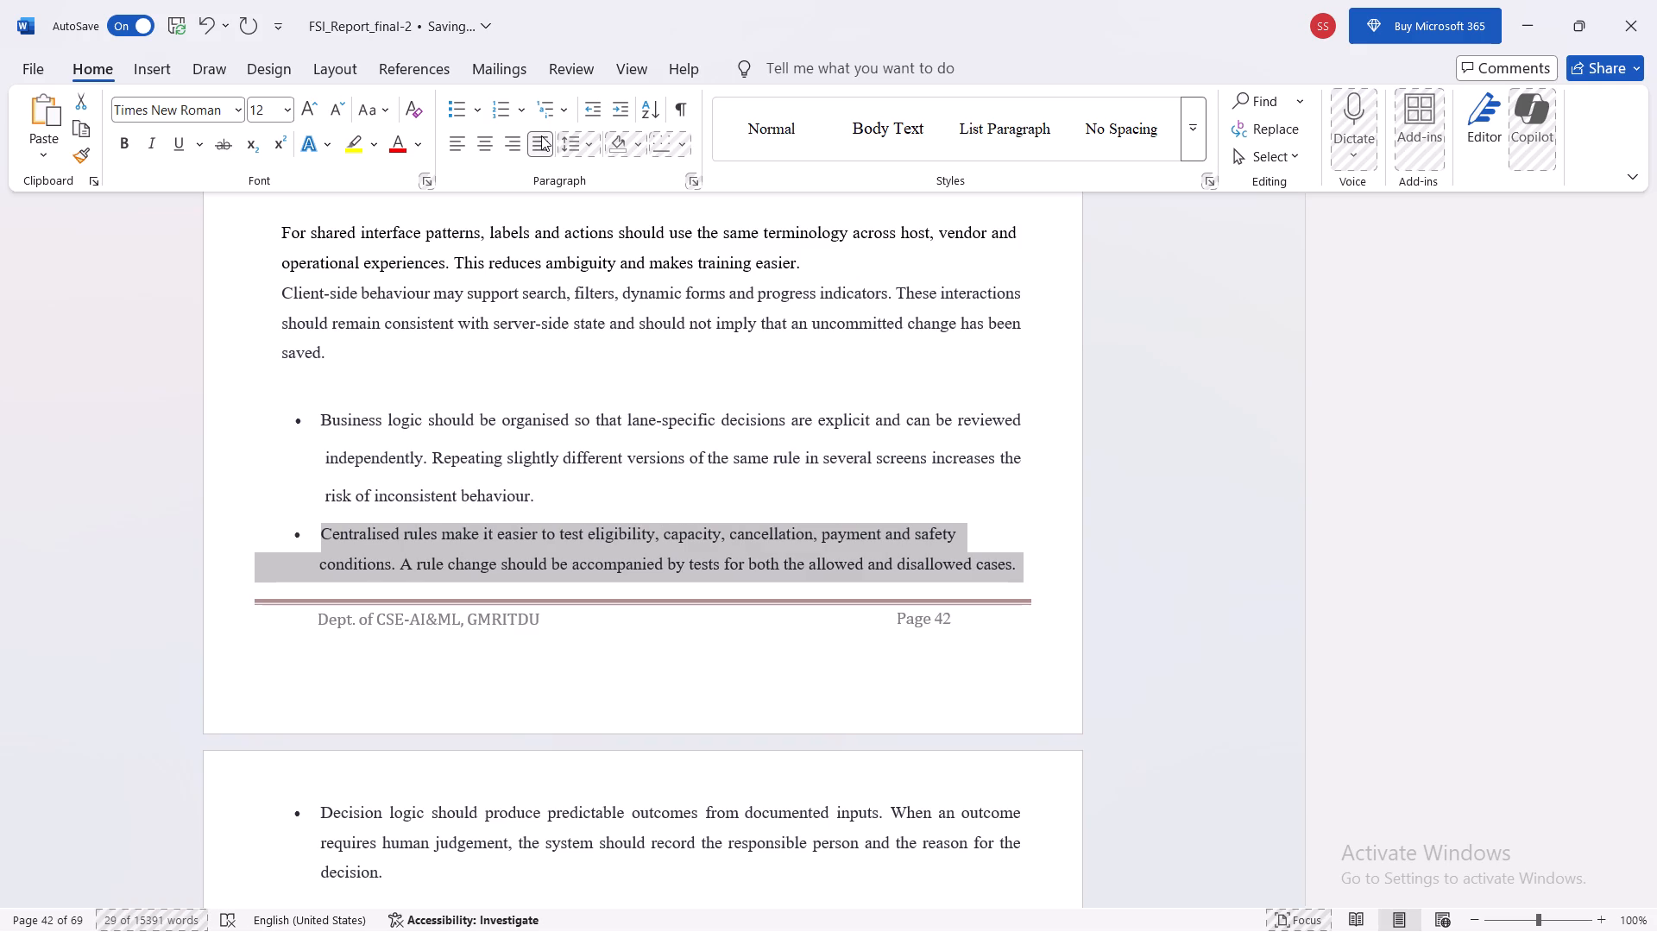
Delete the leading spaces and join the "conditions" line to the "Centralised rules" bullet on page 42, leaving one space after "safety".
left_click(989, 519)
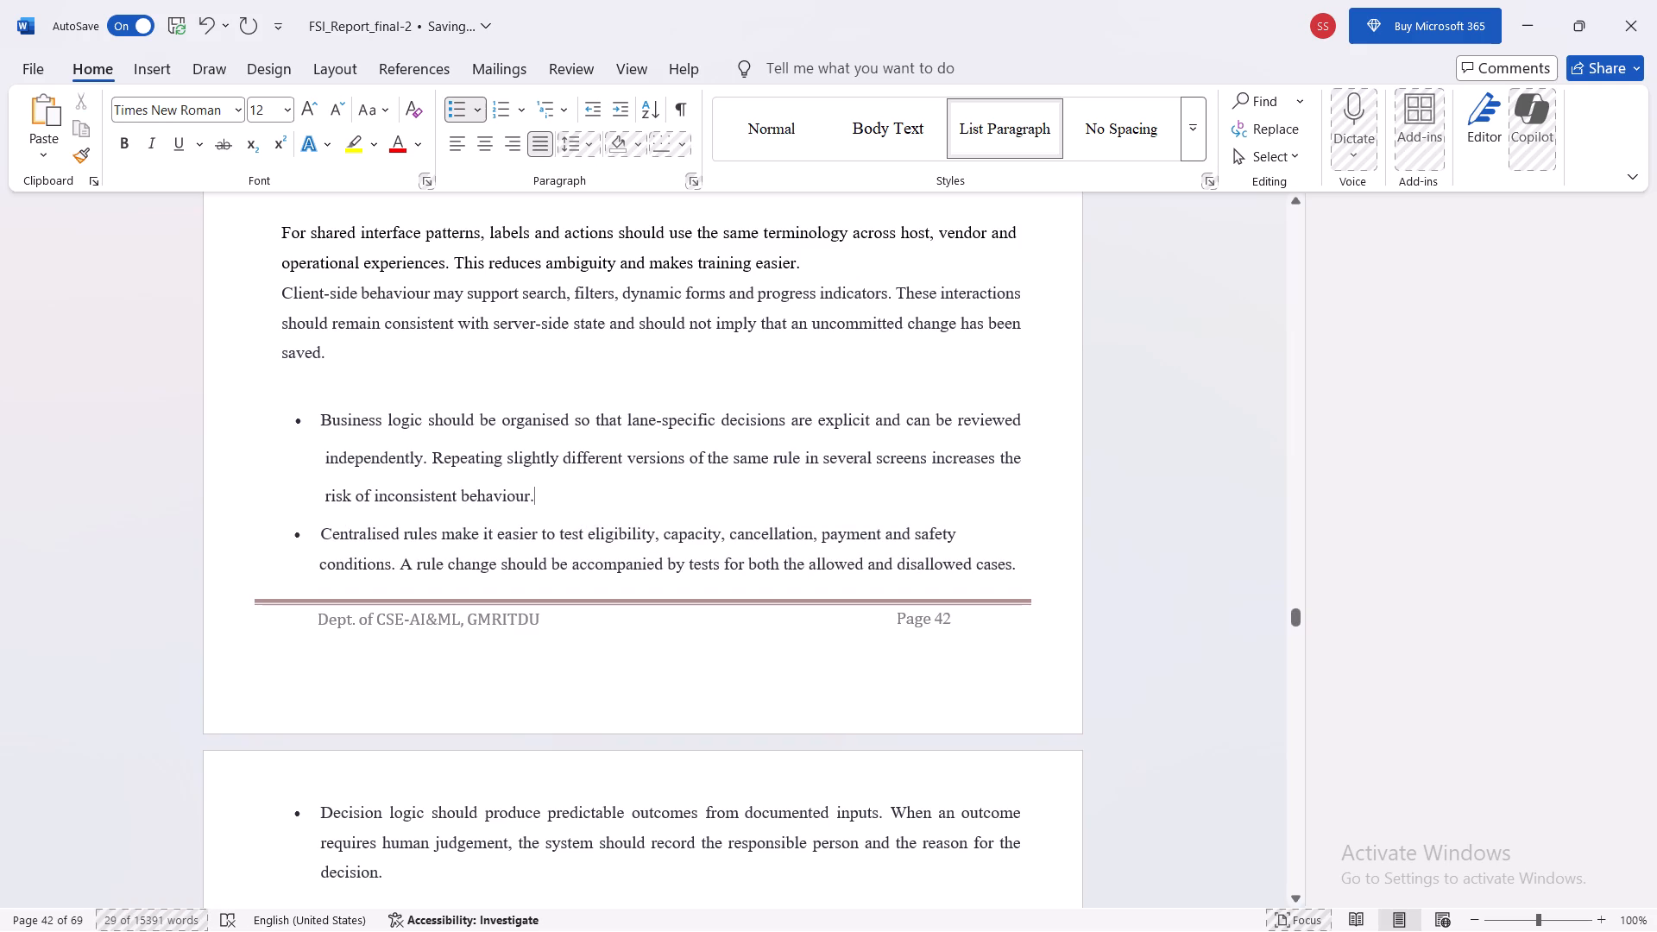
left_click(320, 566)
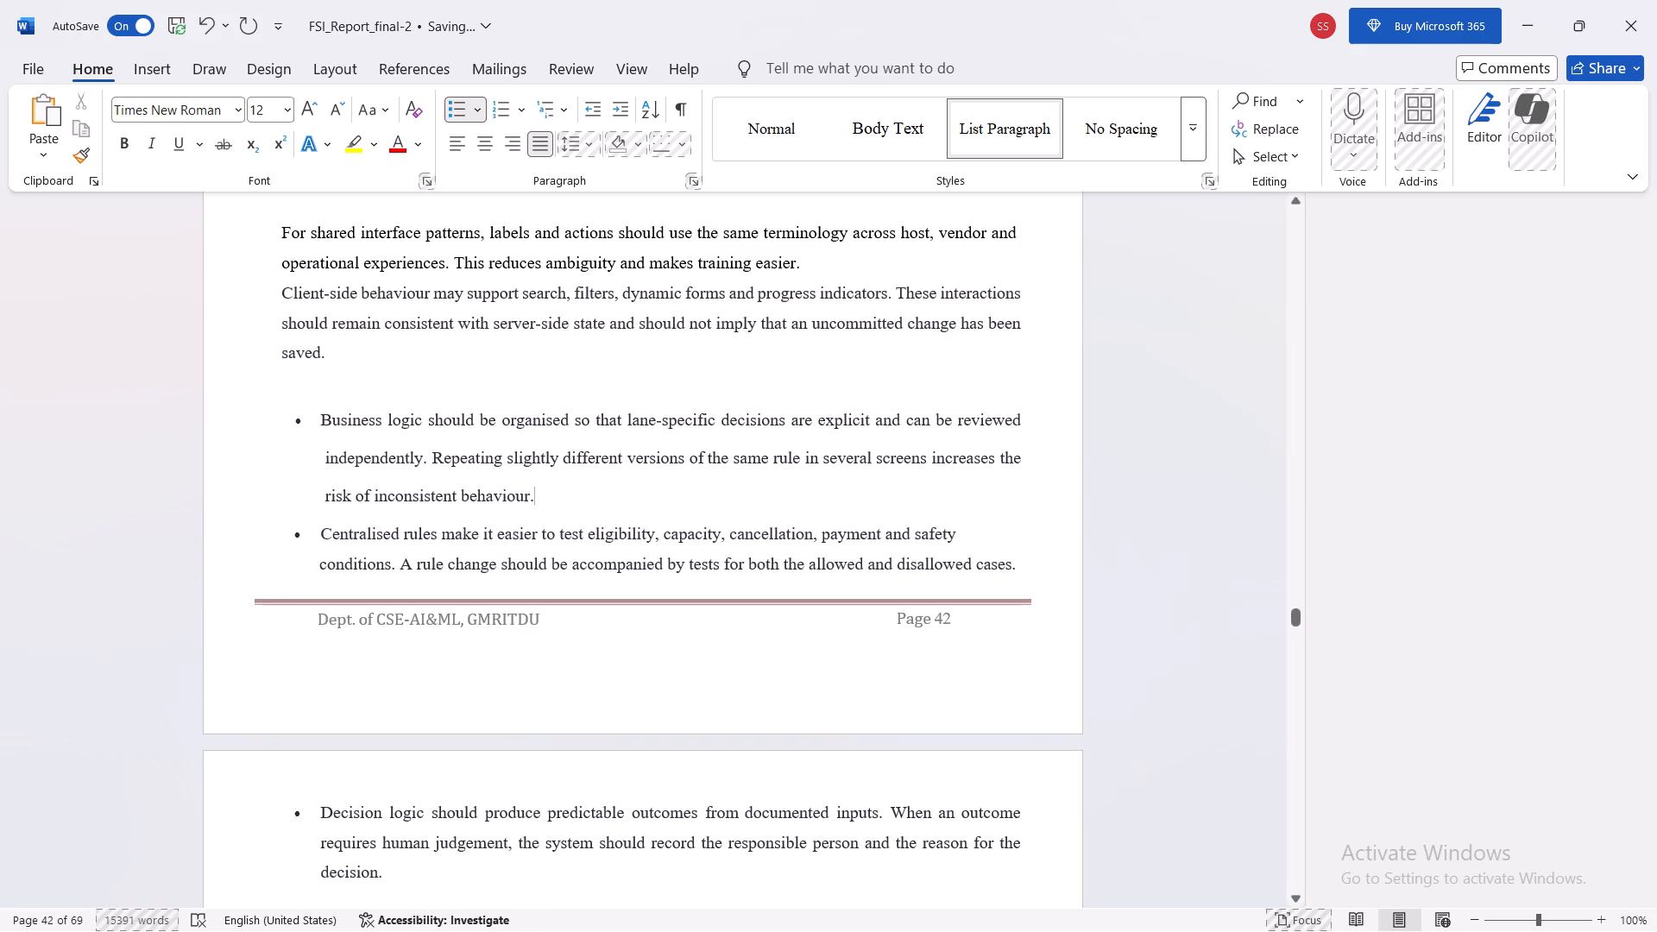
key("BackSpace")
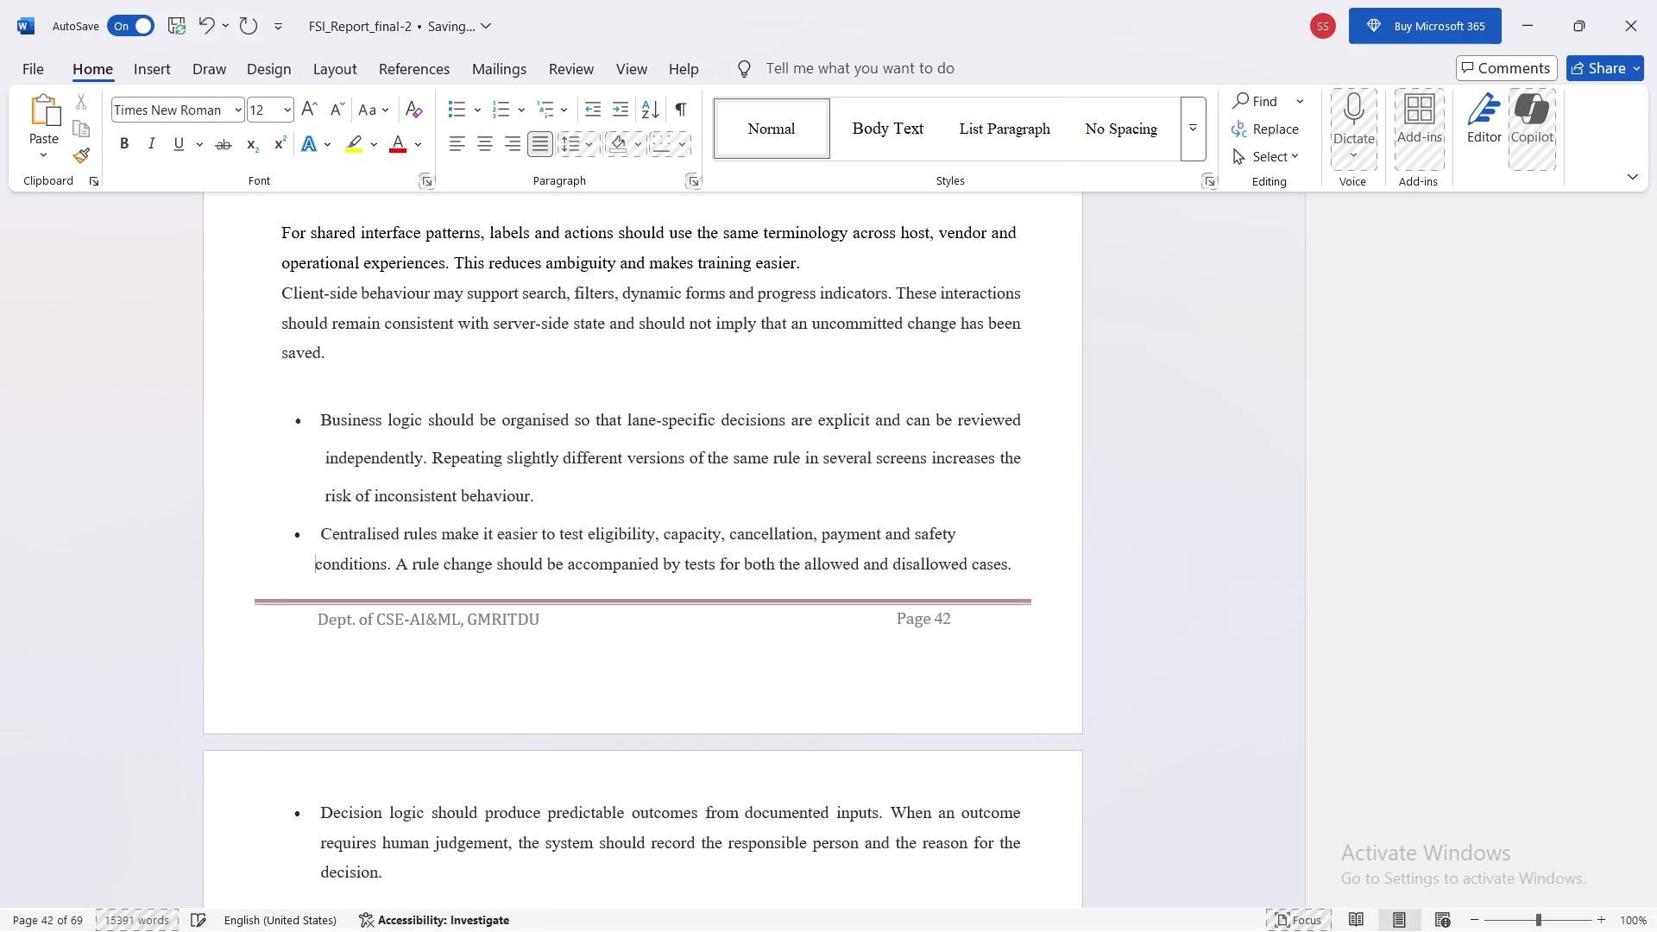
key("BackSpace")
key("BackSpace")
key("BackSpace")
key("BackSpace")
key("BackSpace")
key("BackSpace")
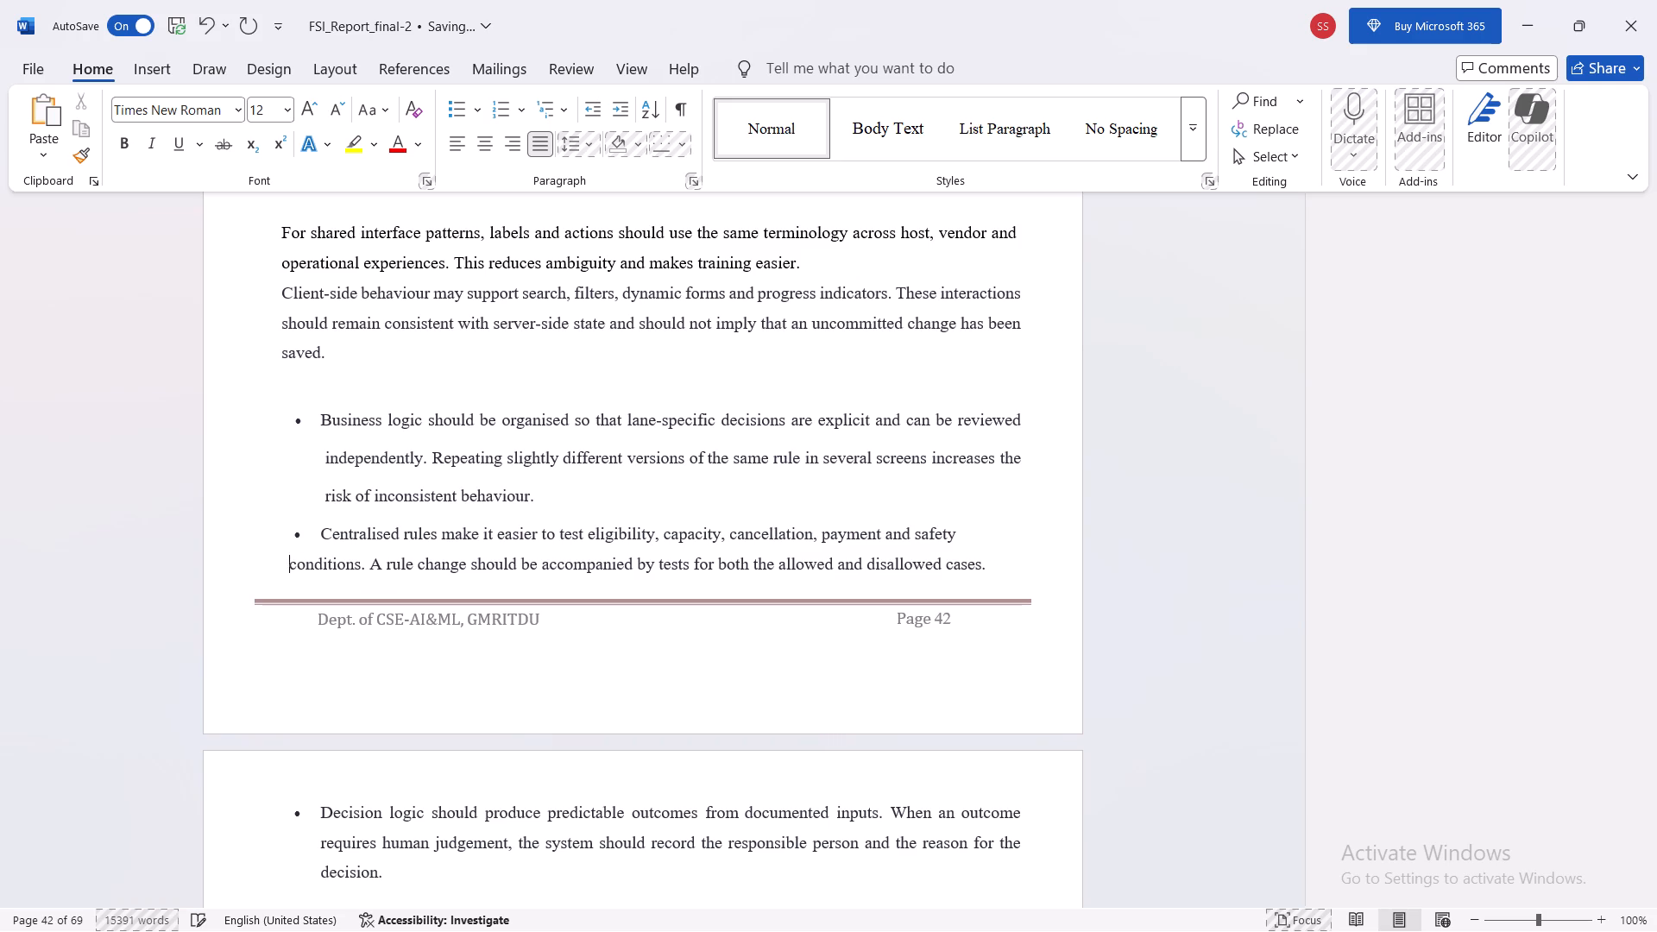
key("BackSpace")
key("BackSpace")
key("BackSpace")
key("BackSpace")
key("BackSpace")
key("BackSpace")
key("BackSpace")
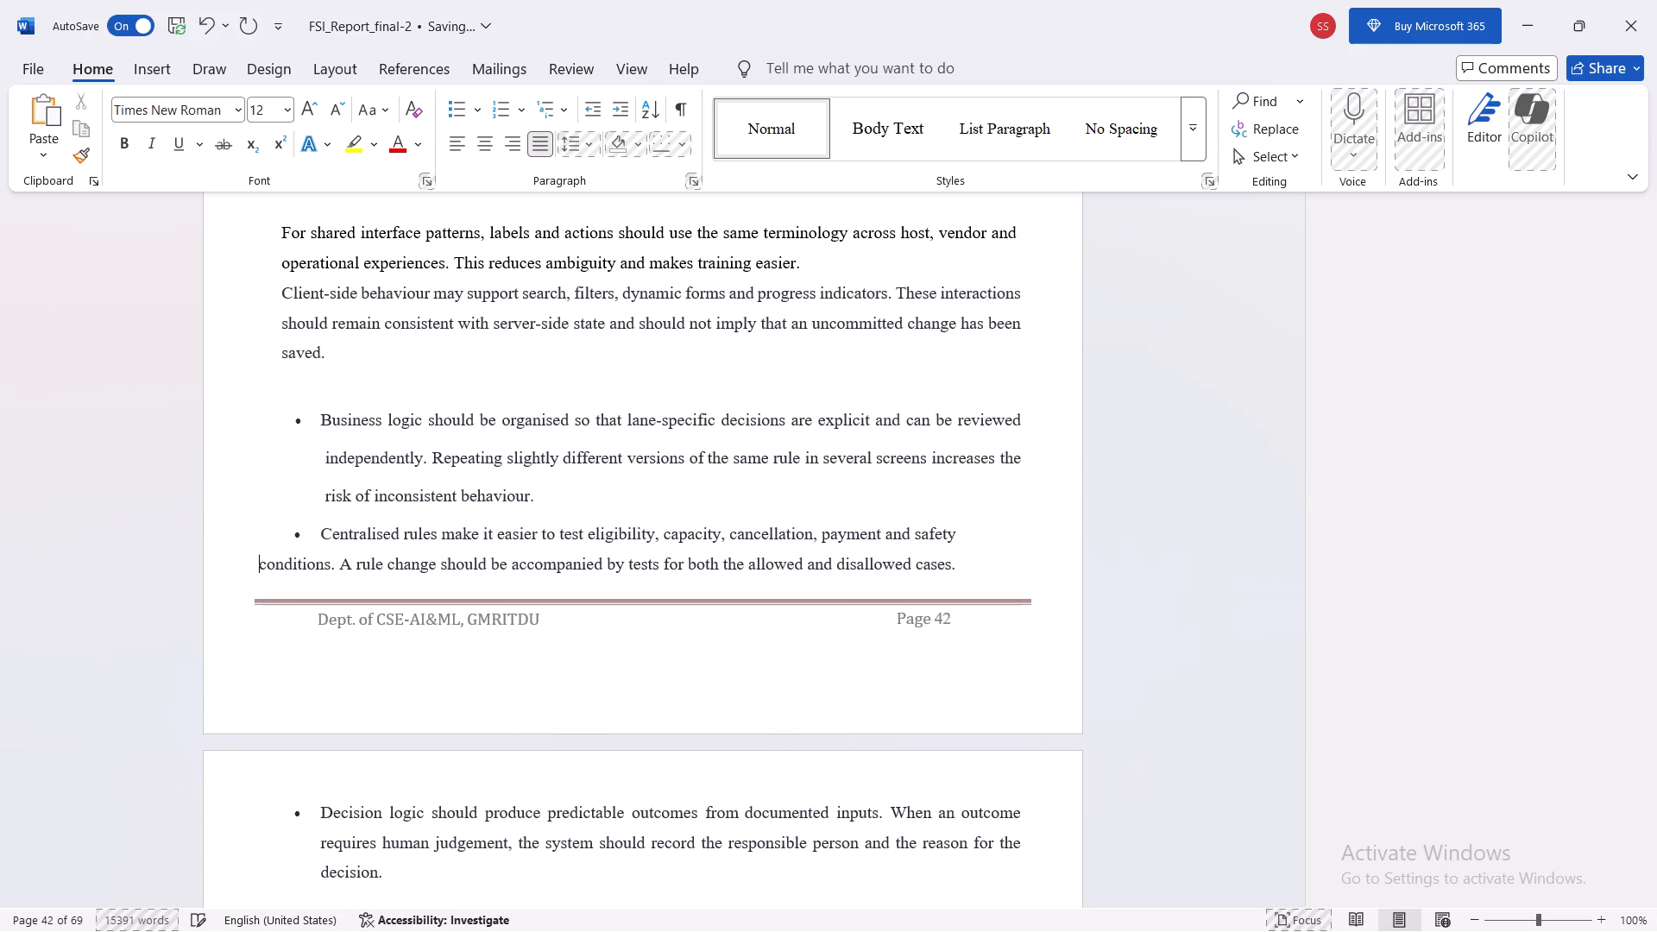
key("BackSpace")
key("BackSpace")
key("BackSpace")
key("space")
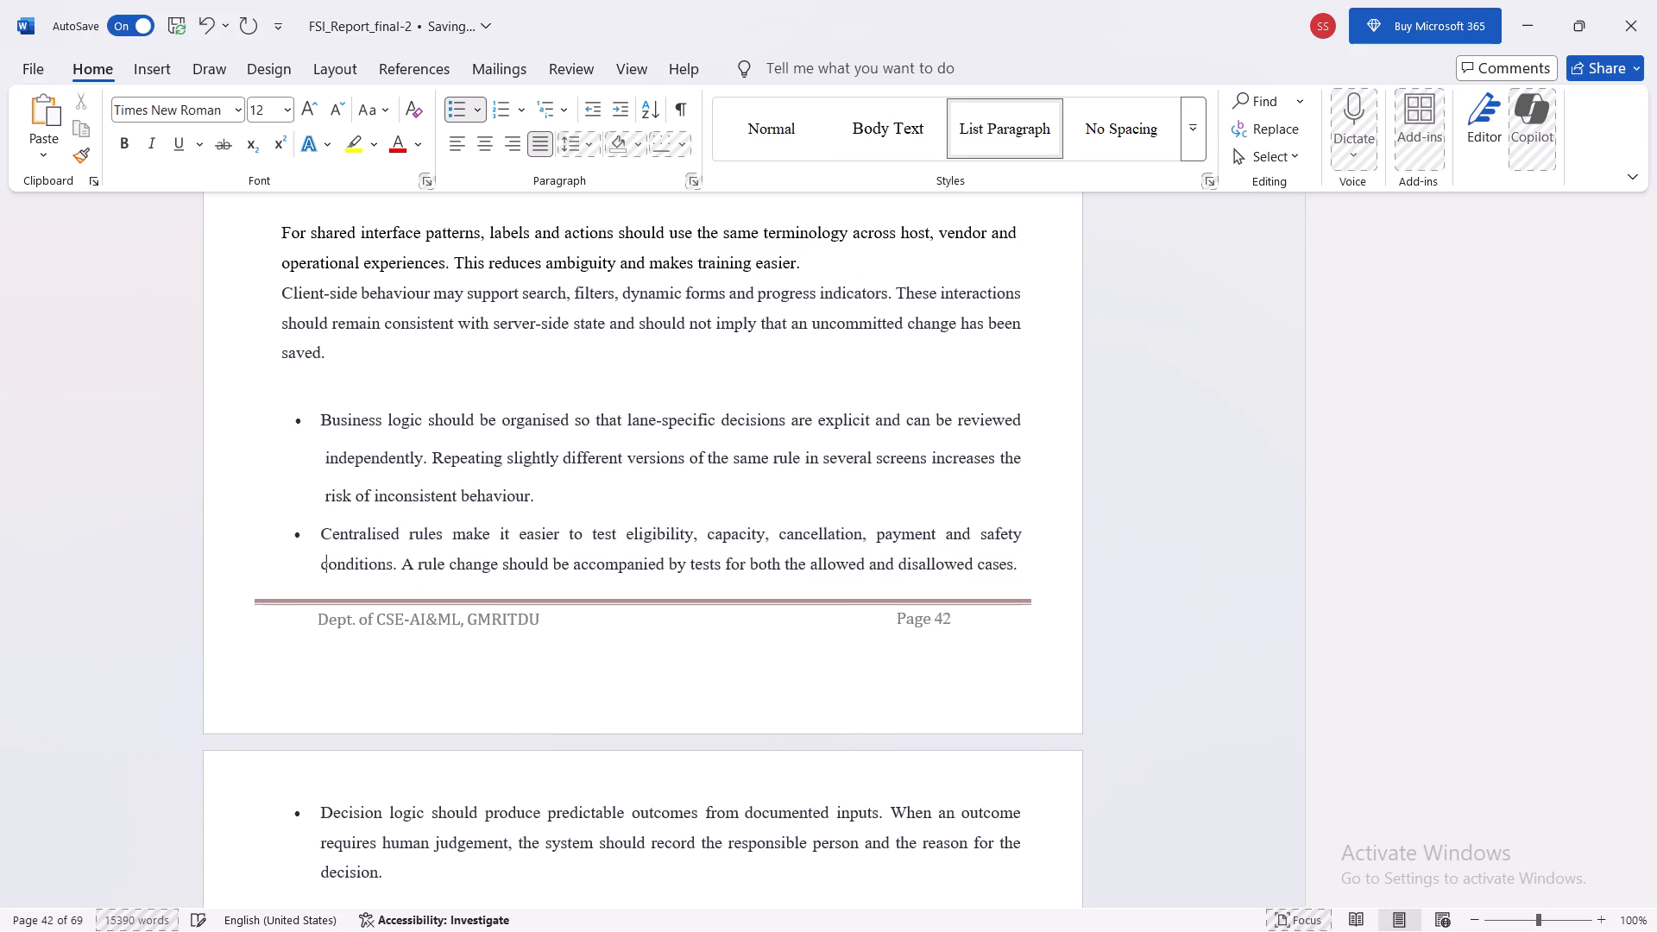
Move the "Dept. of CSE-AI&ML, GMRITDU" text box in the Section 18 footer to the left end of the footer line.
scroll(372, 649, "down", 1)
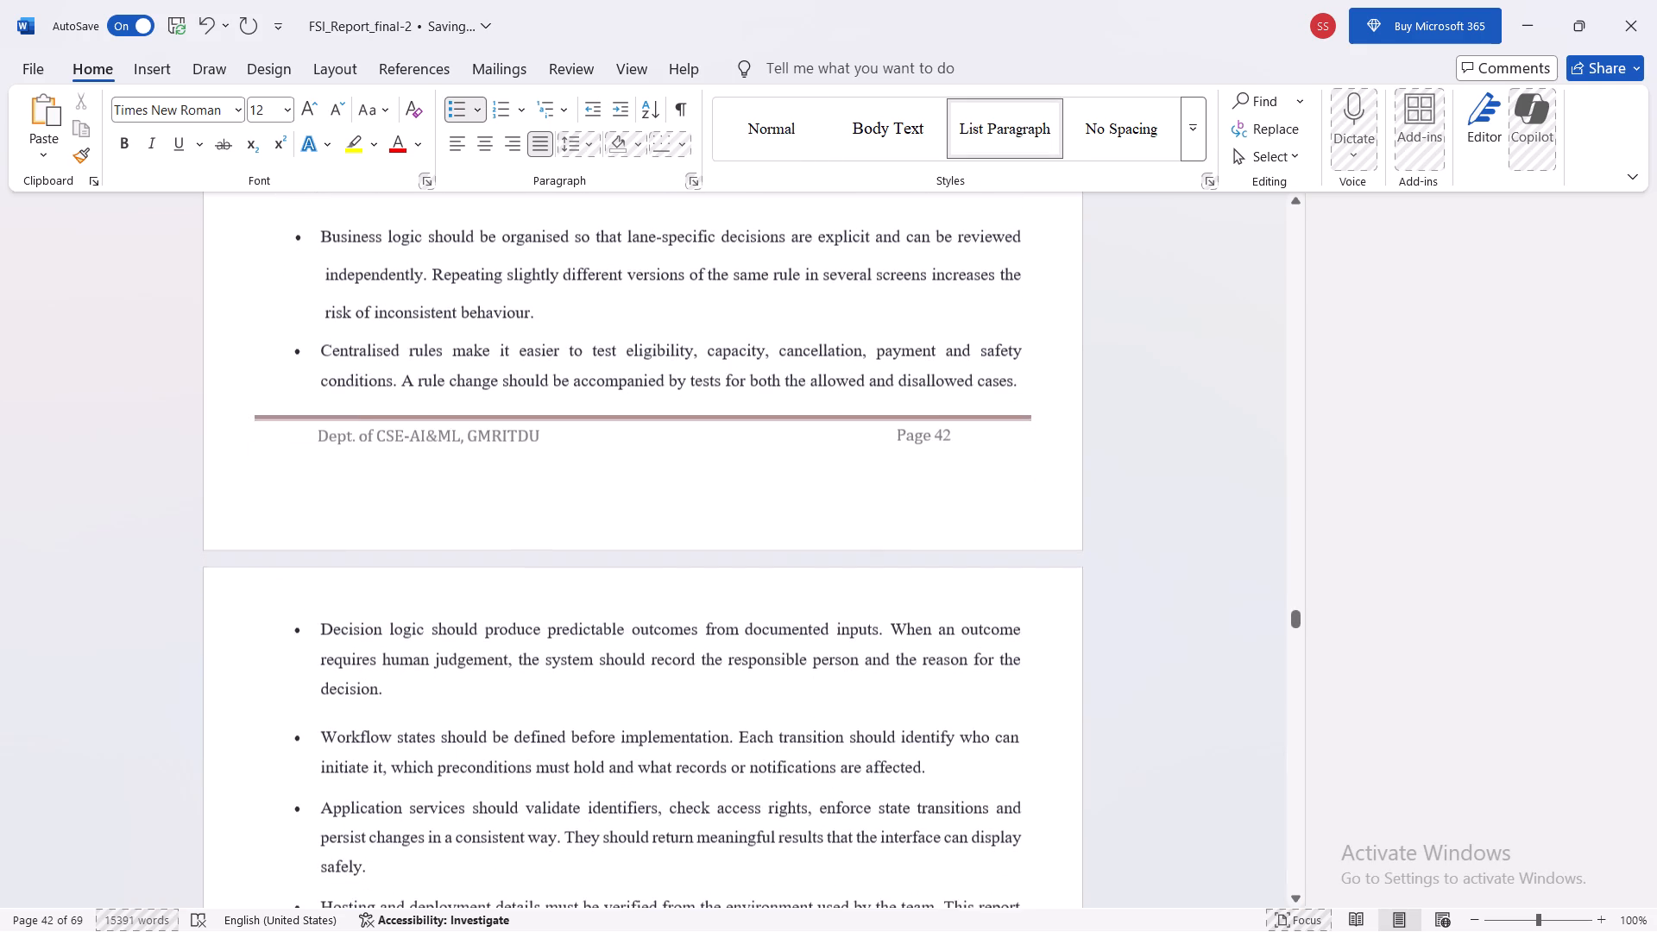
scroll(372, 649, "down", 3)
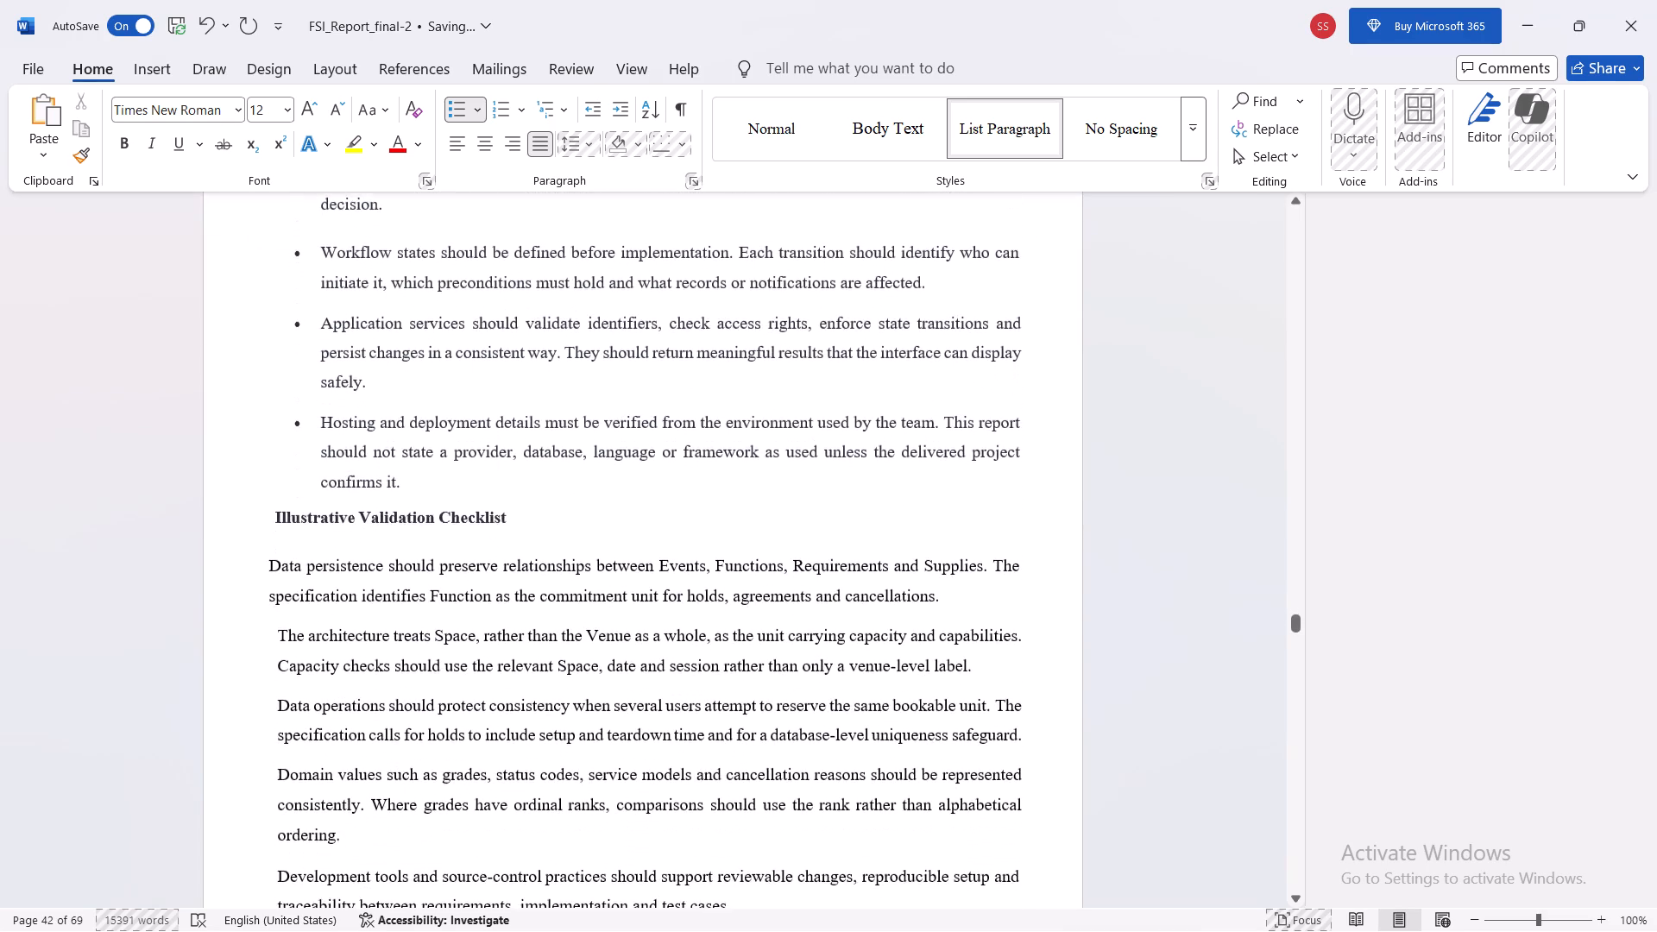
scroll(372, 649, "down", 3)
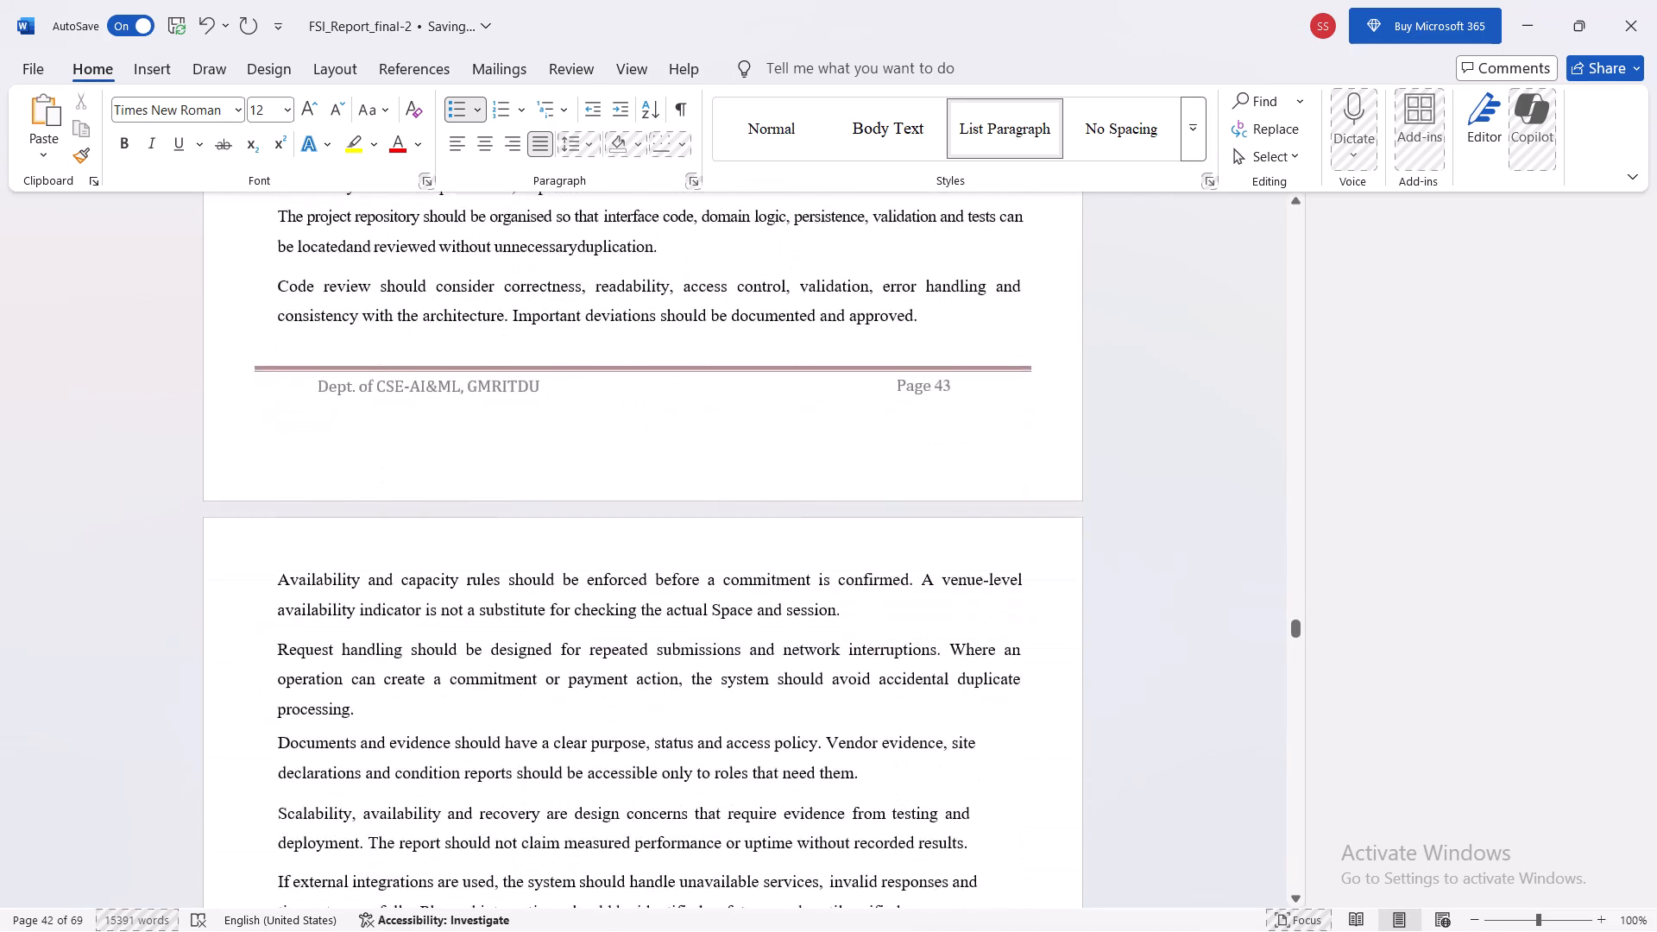
scroll(372, 649, "down", 3)
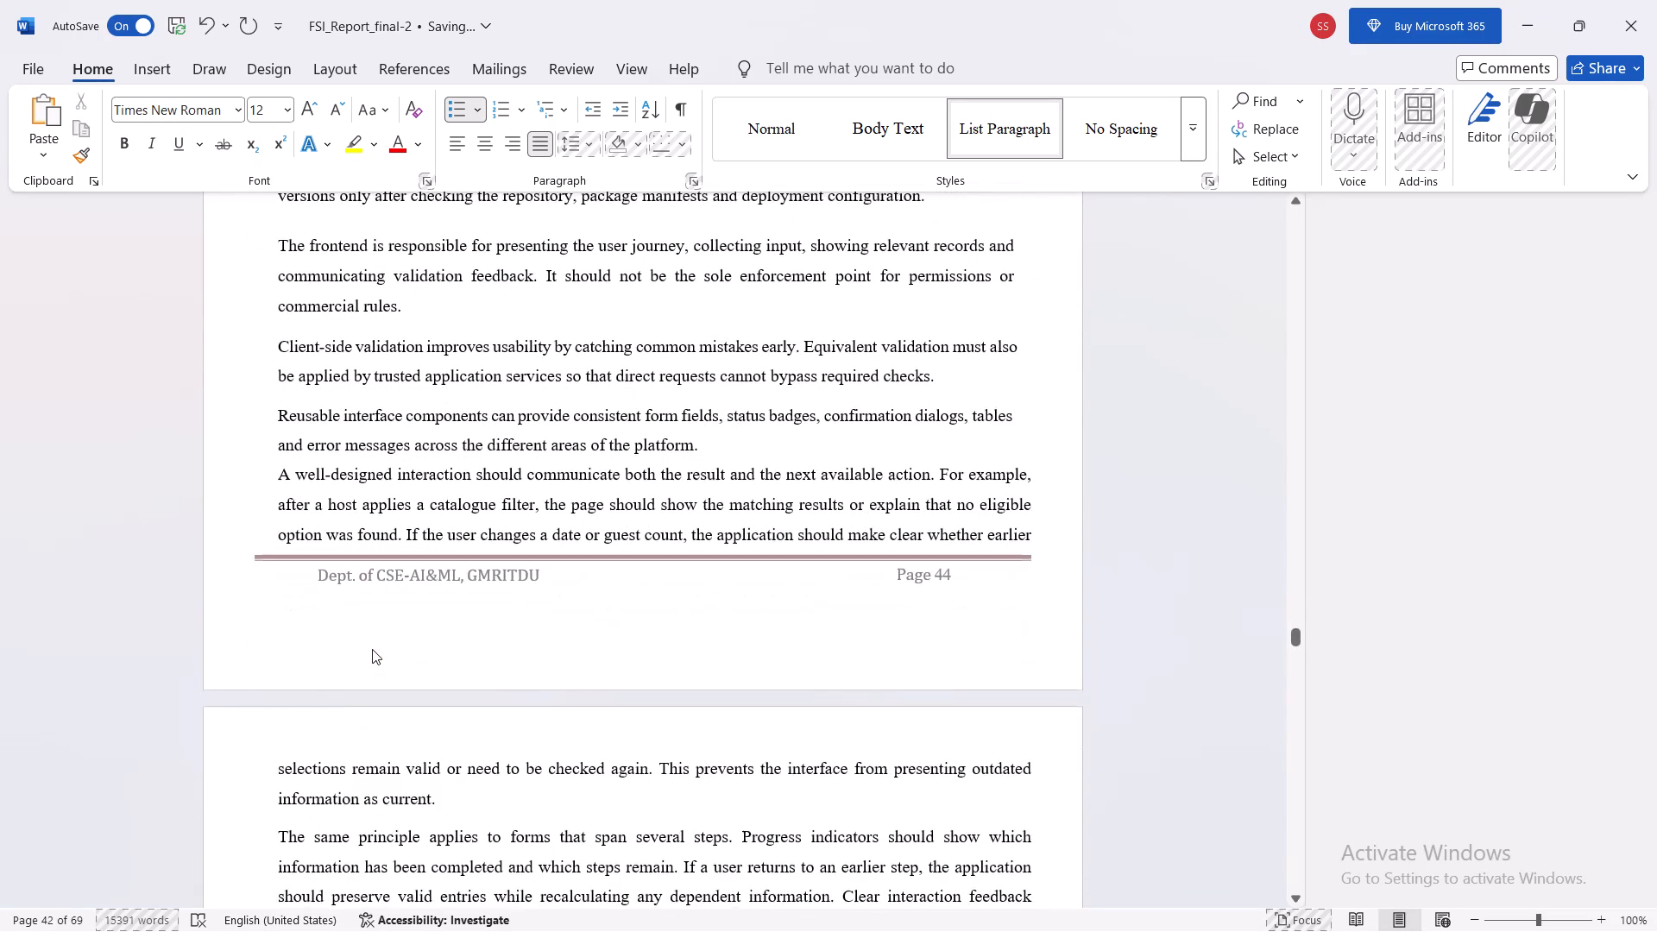
scroll(372, 649, "up", 3)
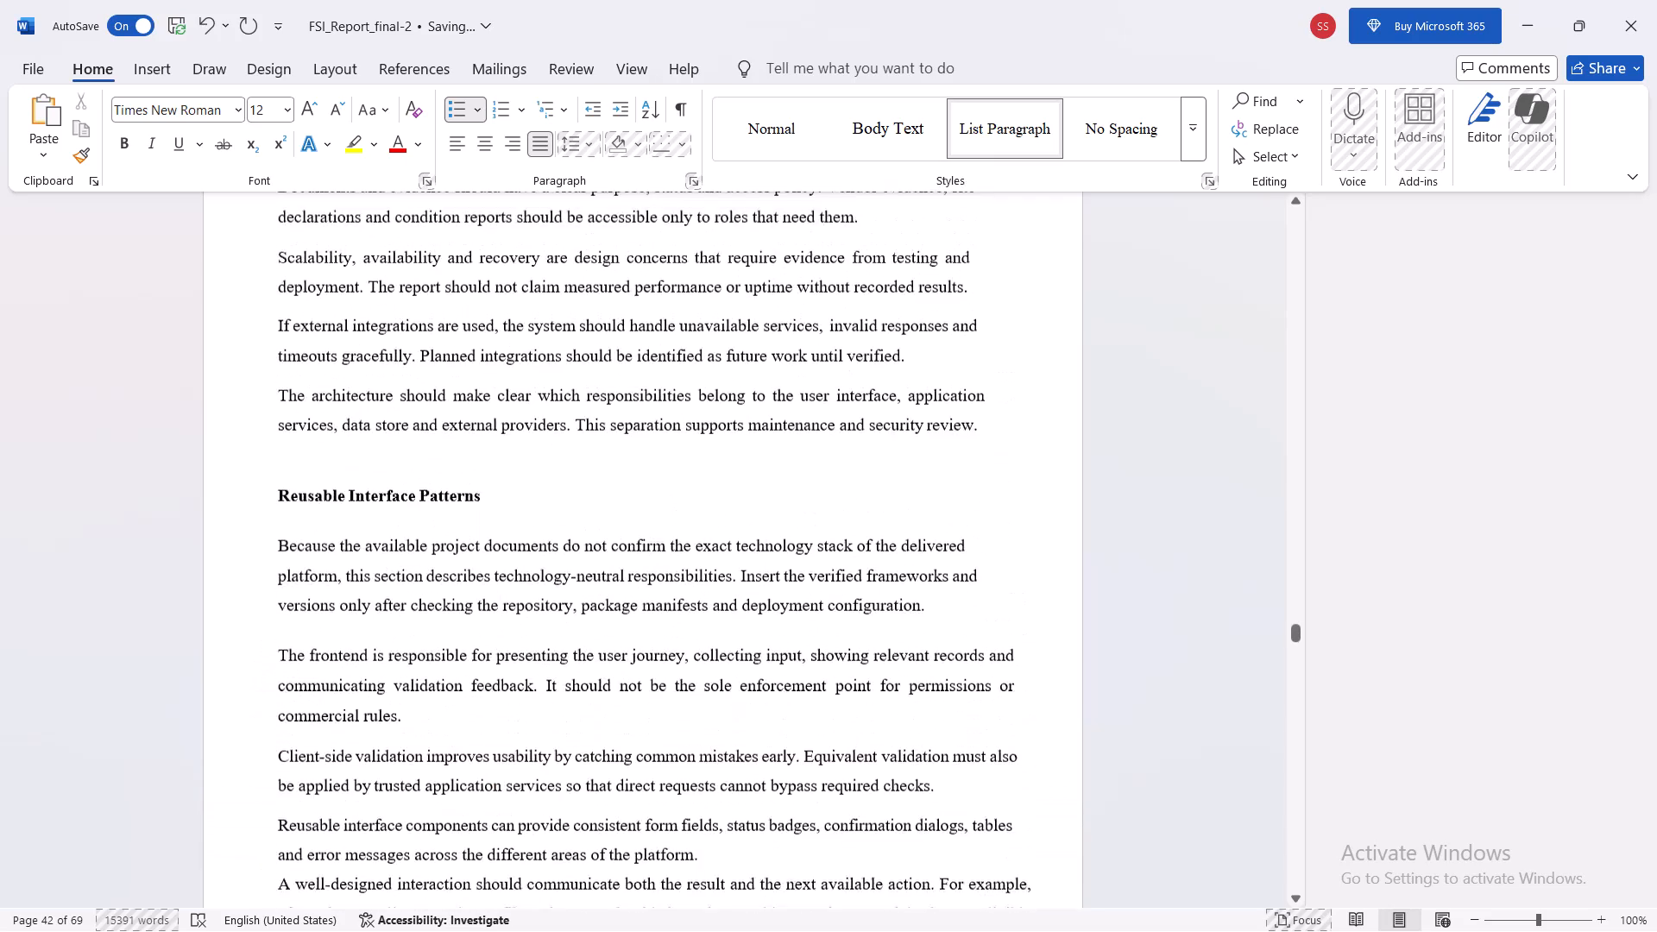
scroll(372, 649, "up", 3)
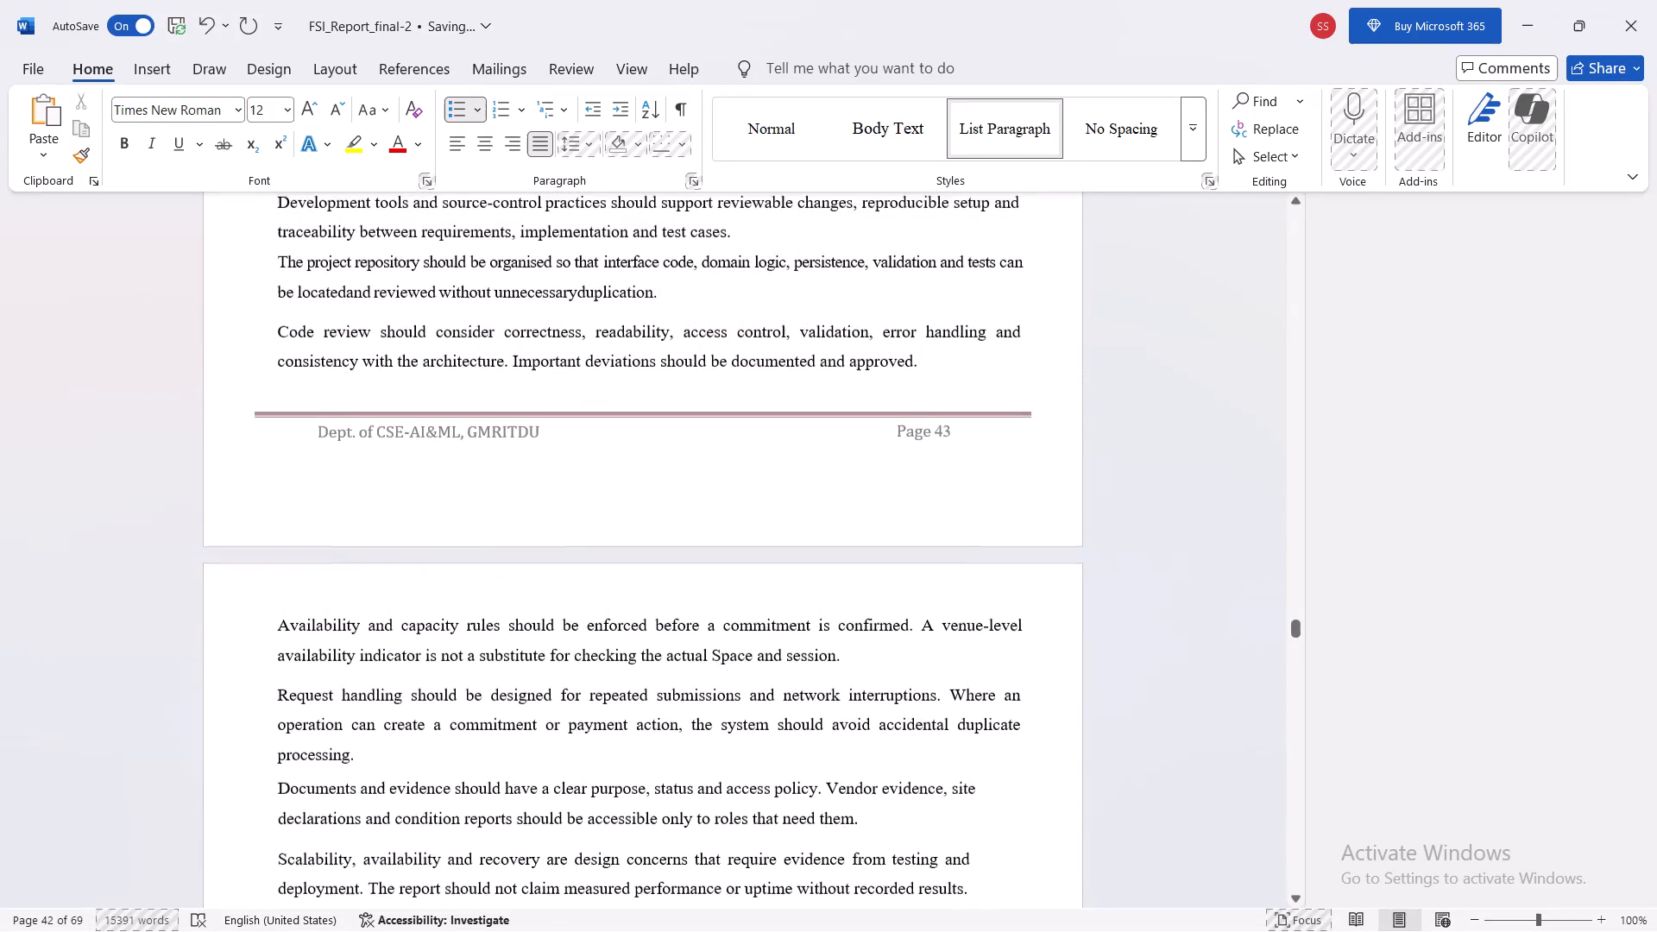
scroll(372, 649, "up", 1)
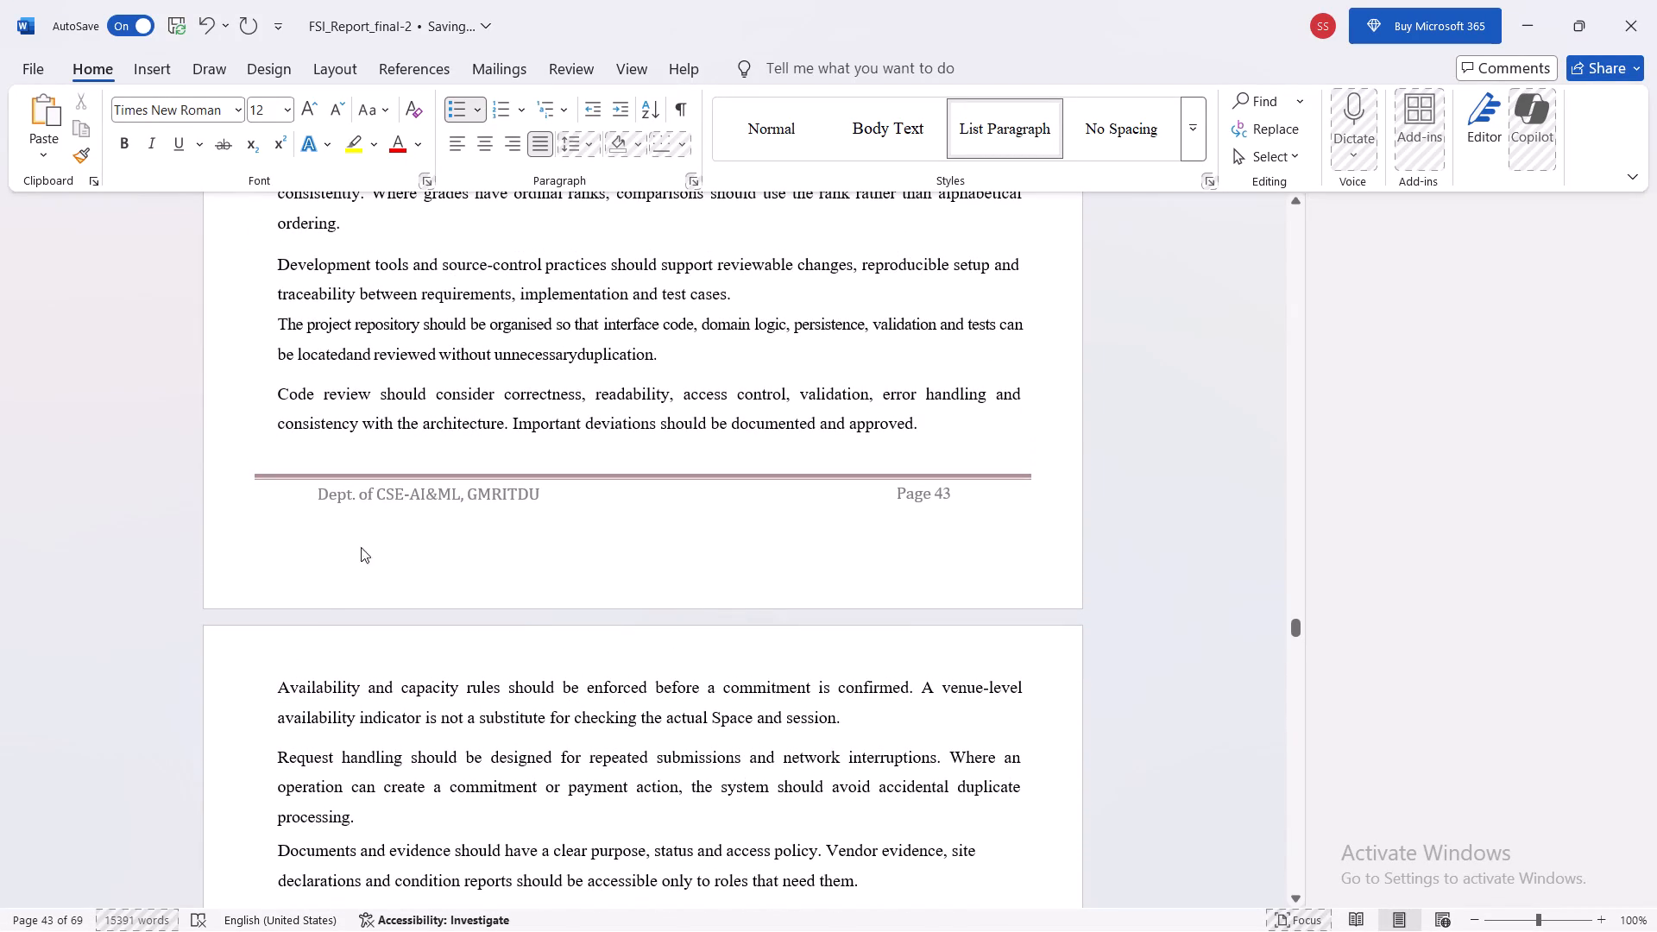
left_click(360, 494)
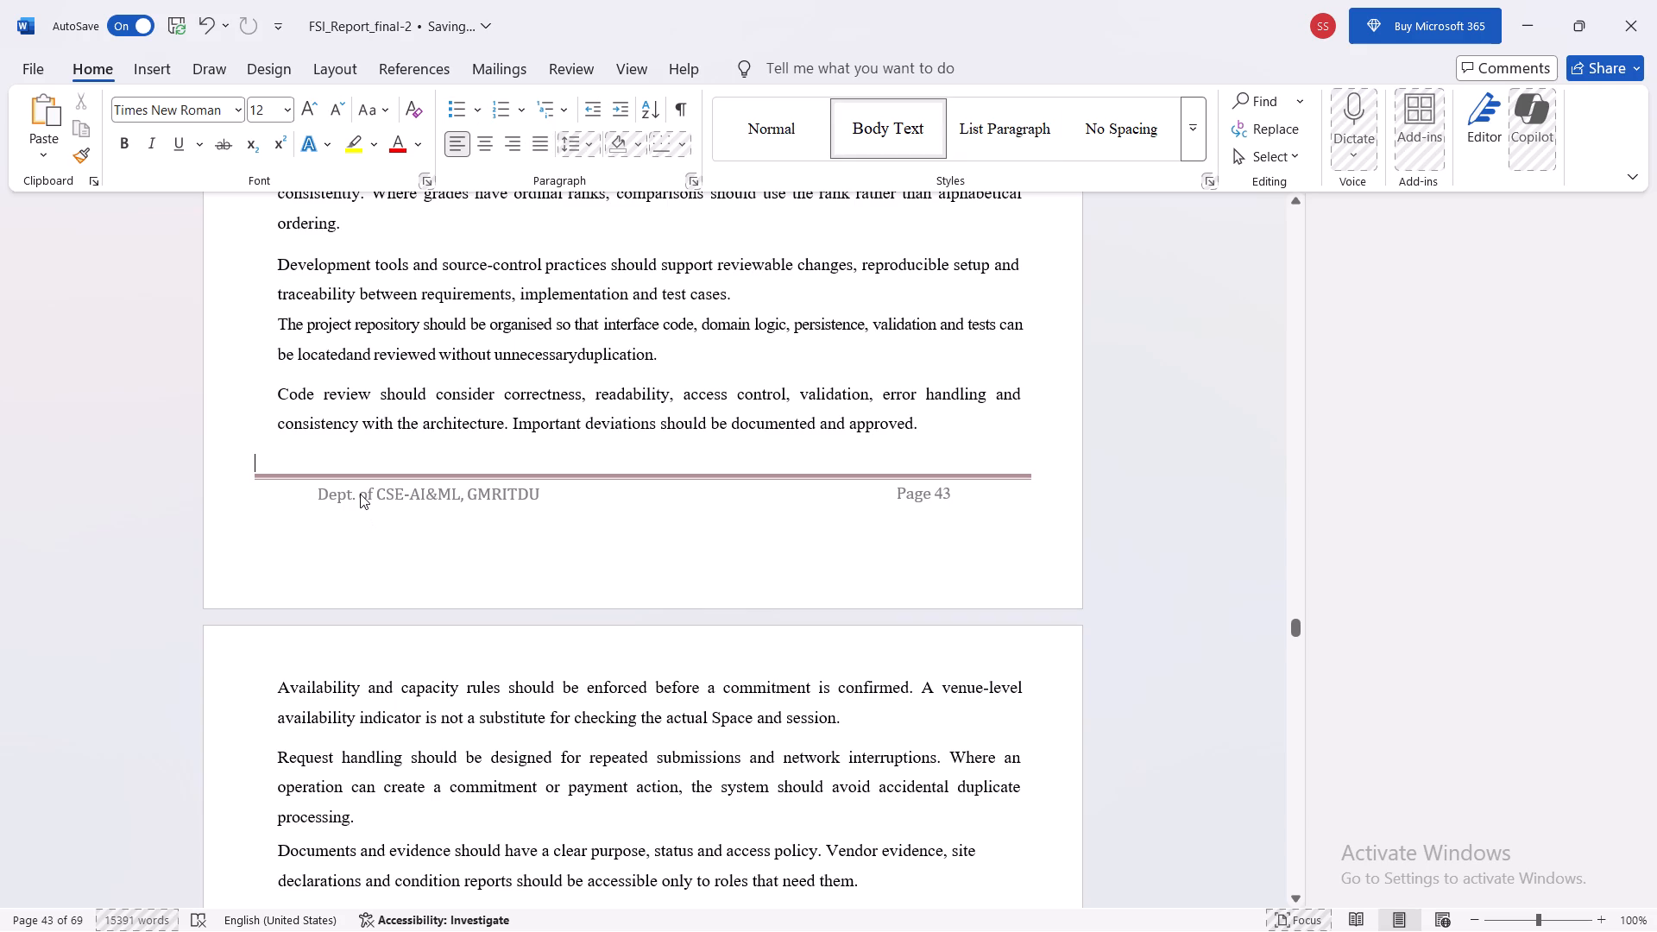
double_click(360, 494)
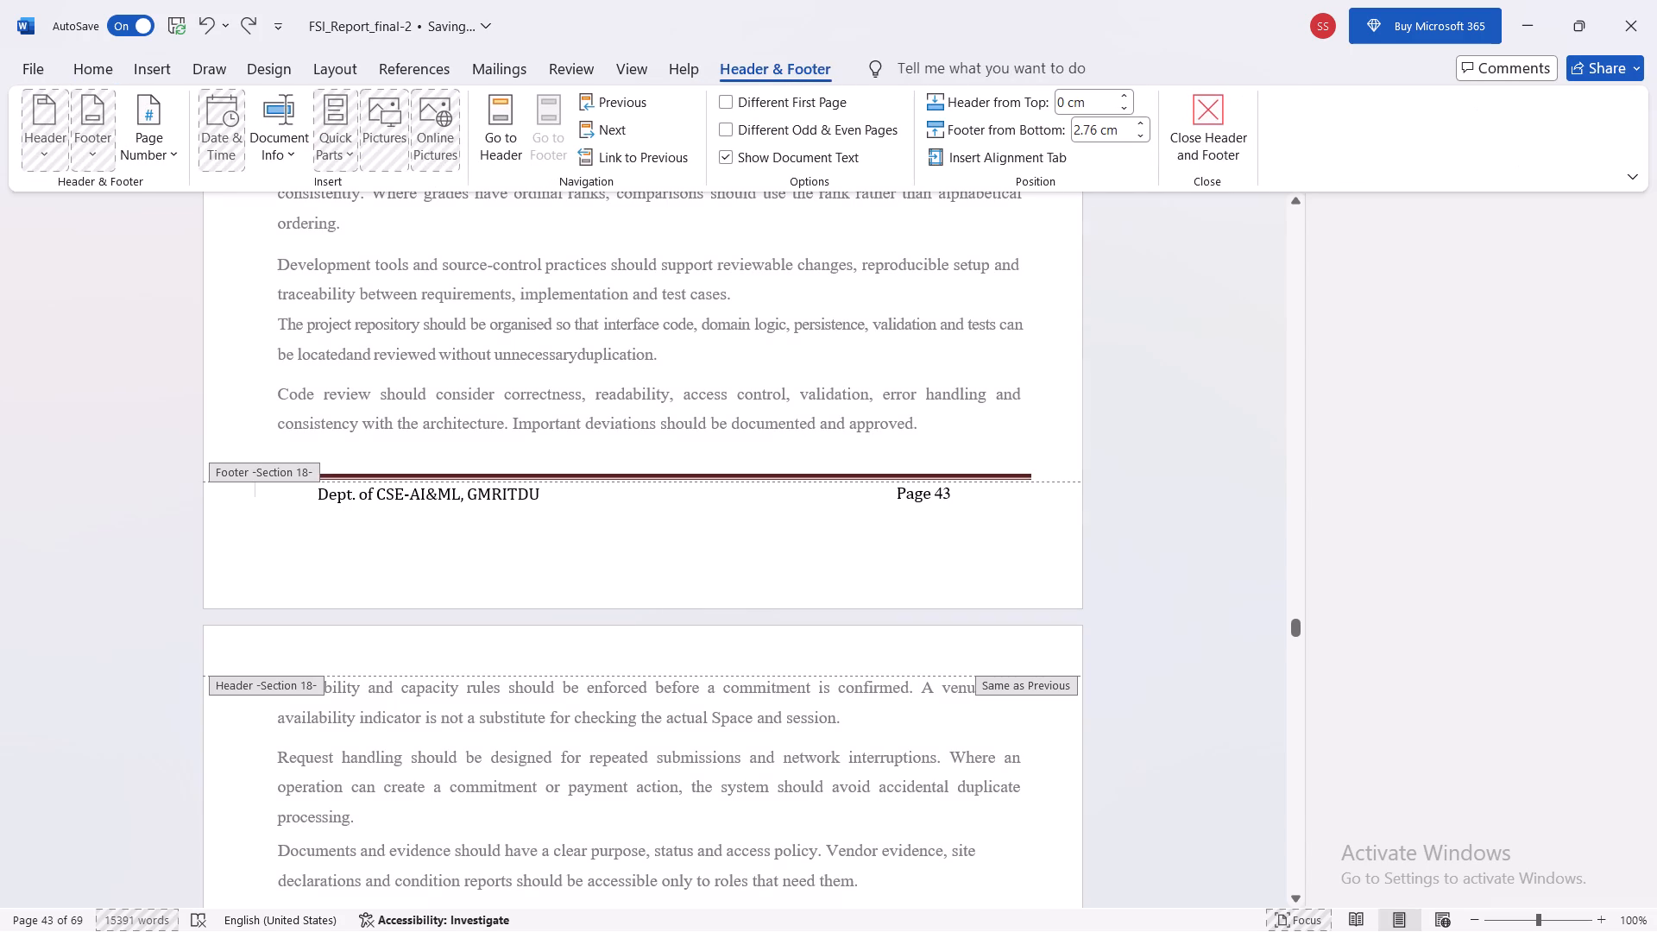
left_click(389, 505)
left_click(373, 494)
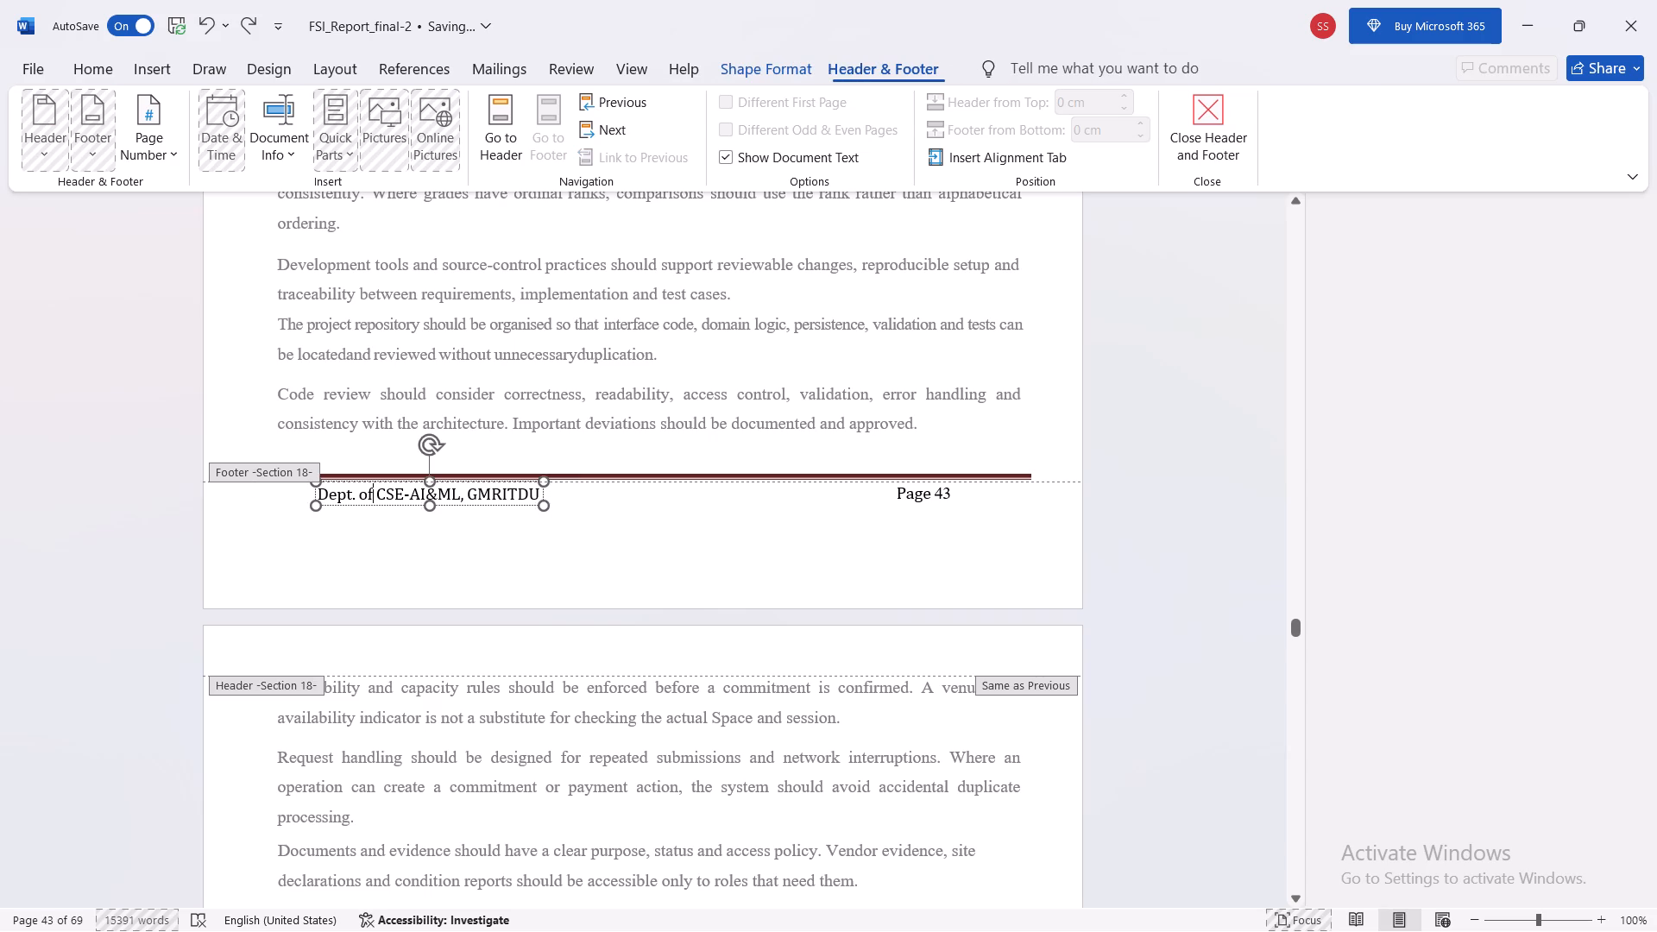
left_click_drag(327, 505, 267, 507)
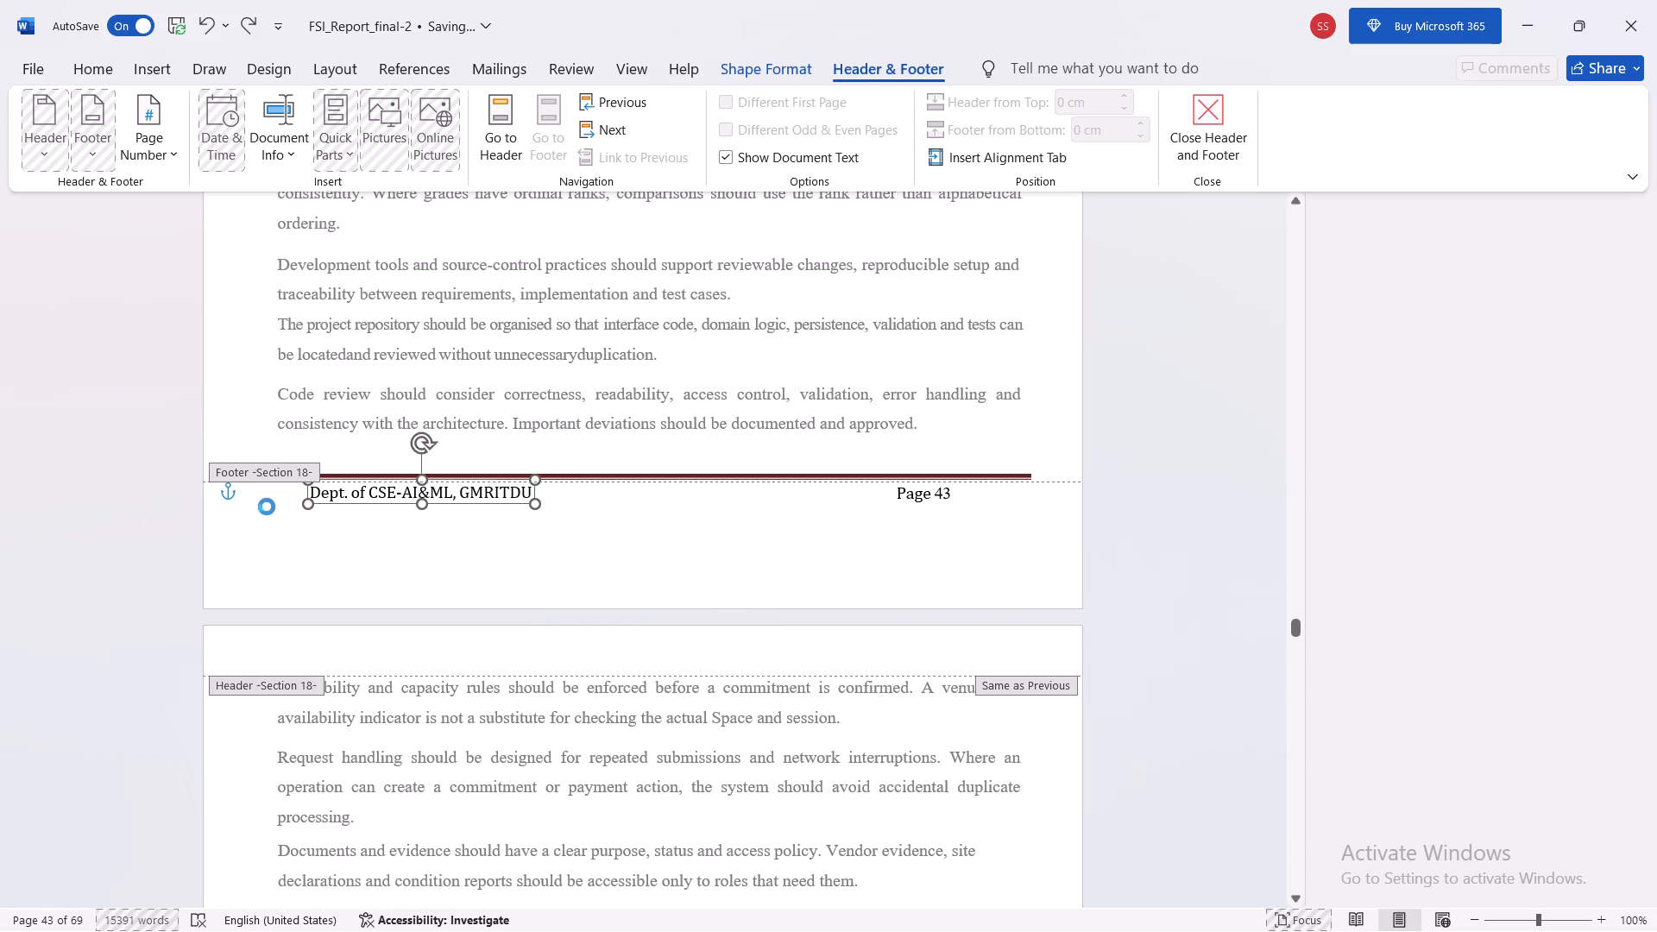
left_click_drag(267, 507, 267, 508)
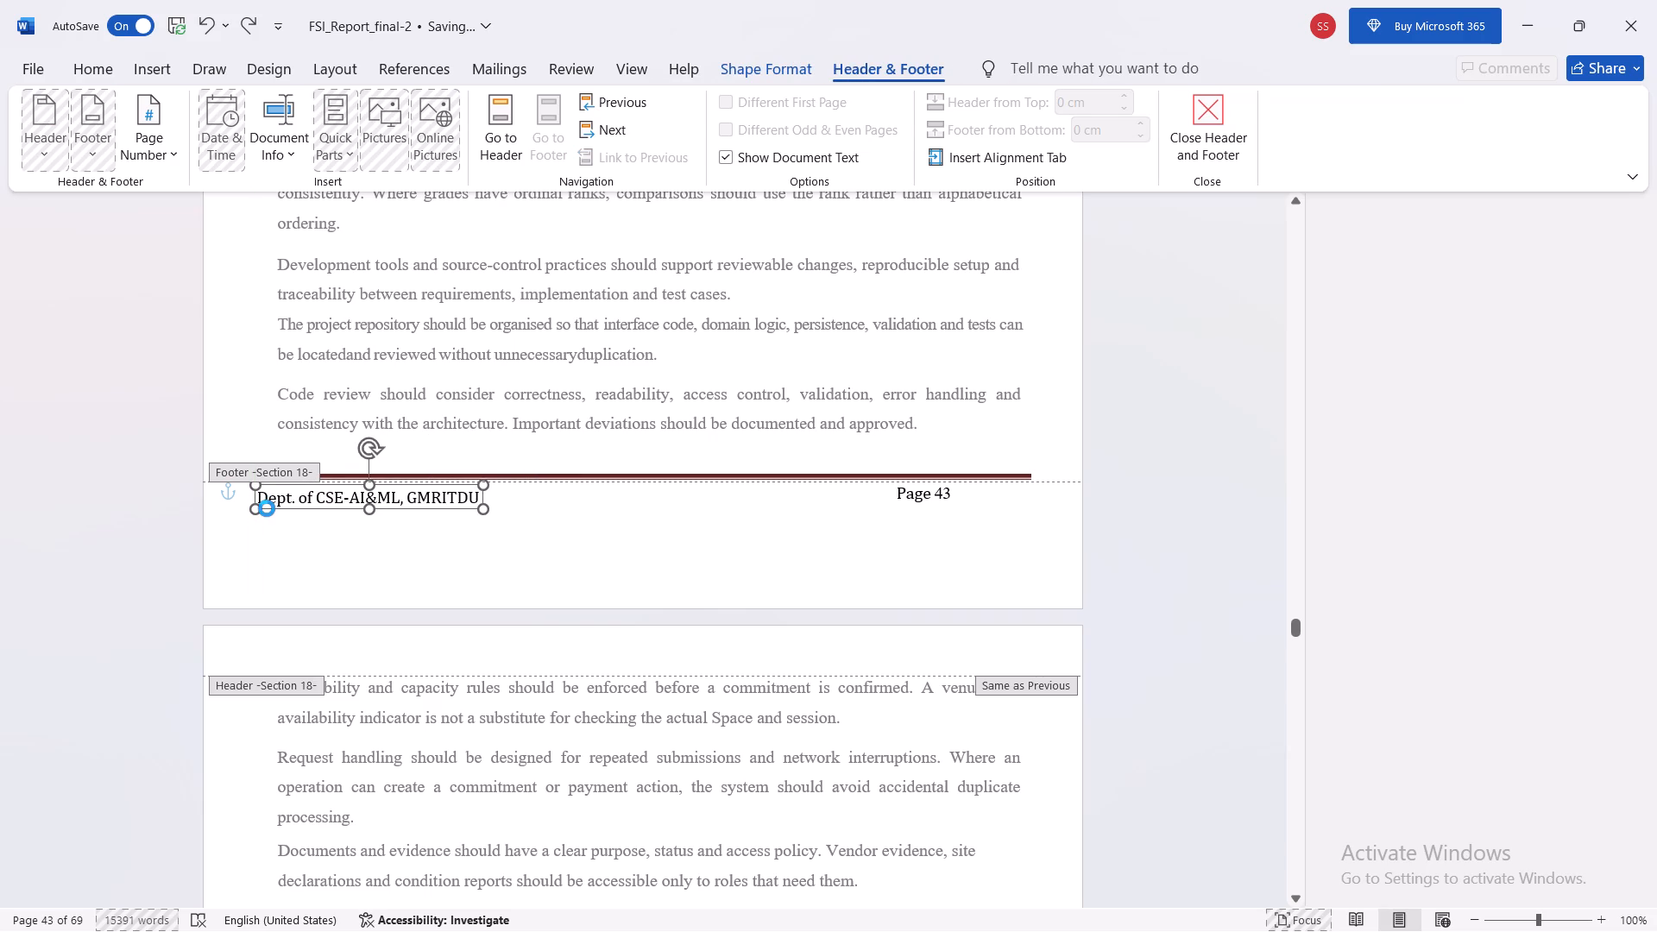
Move the page number box in the Section 18 footer closer to the right end of the footer line and leave footer editing.
left_click(922, 497)
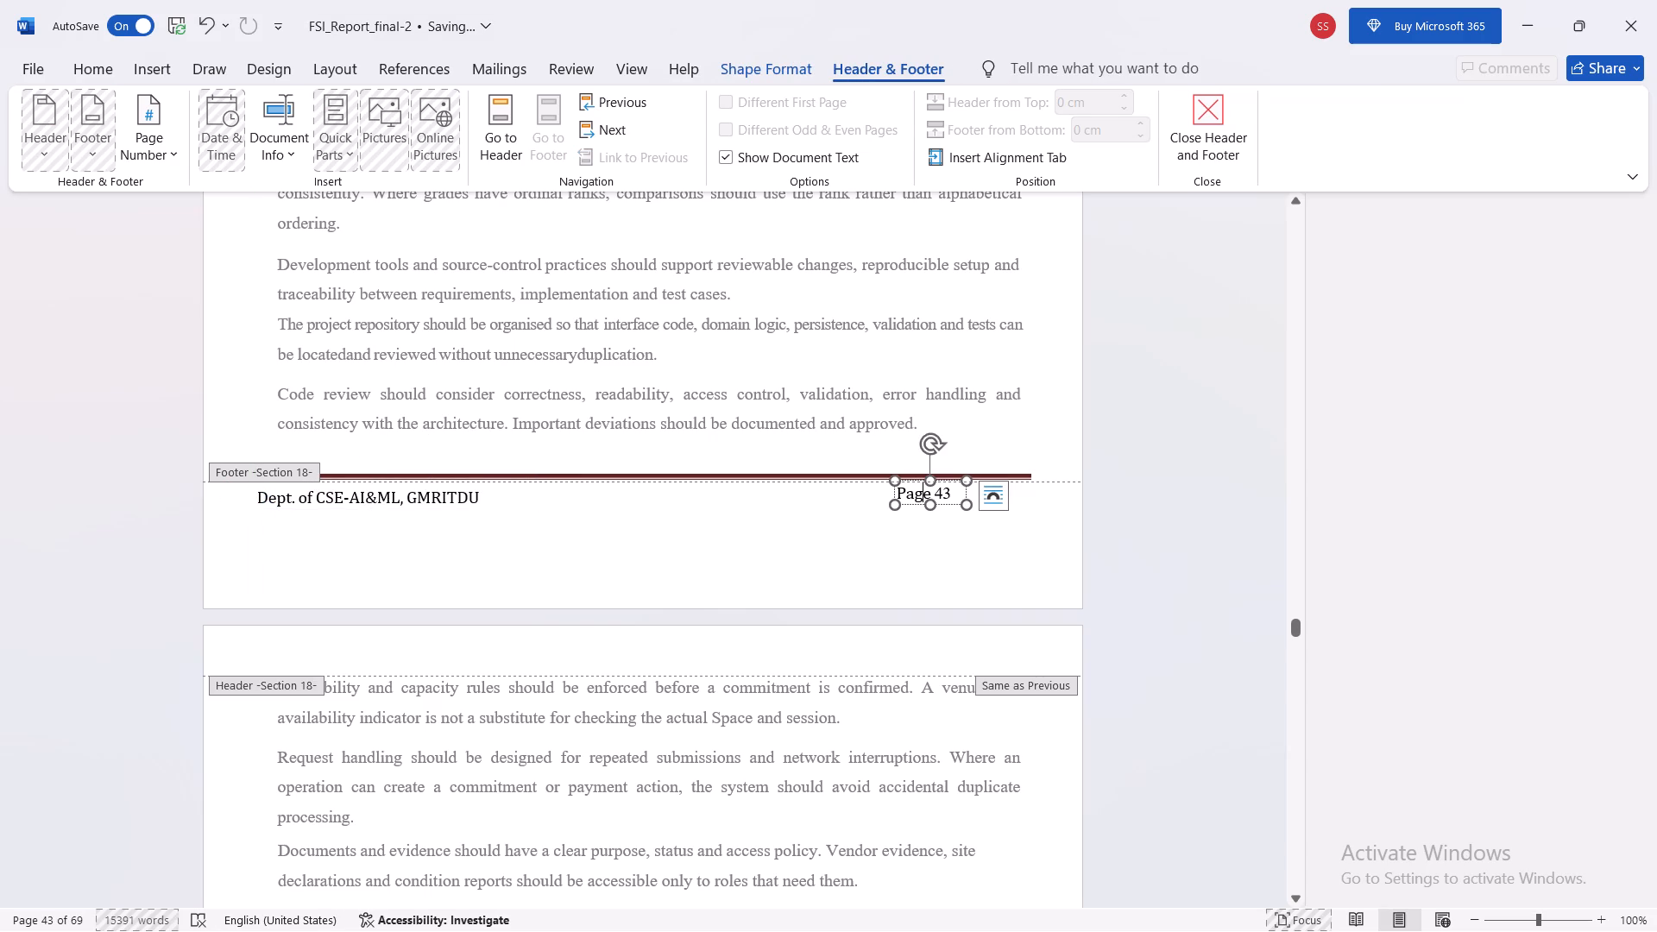
left_click_drag(906, 506, 921, 504)
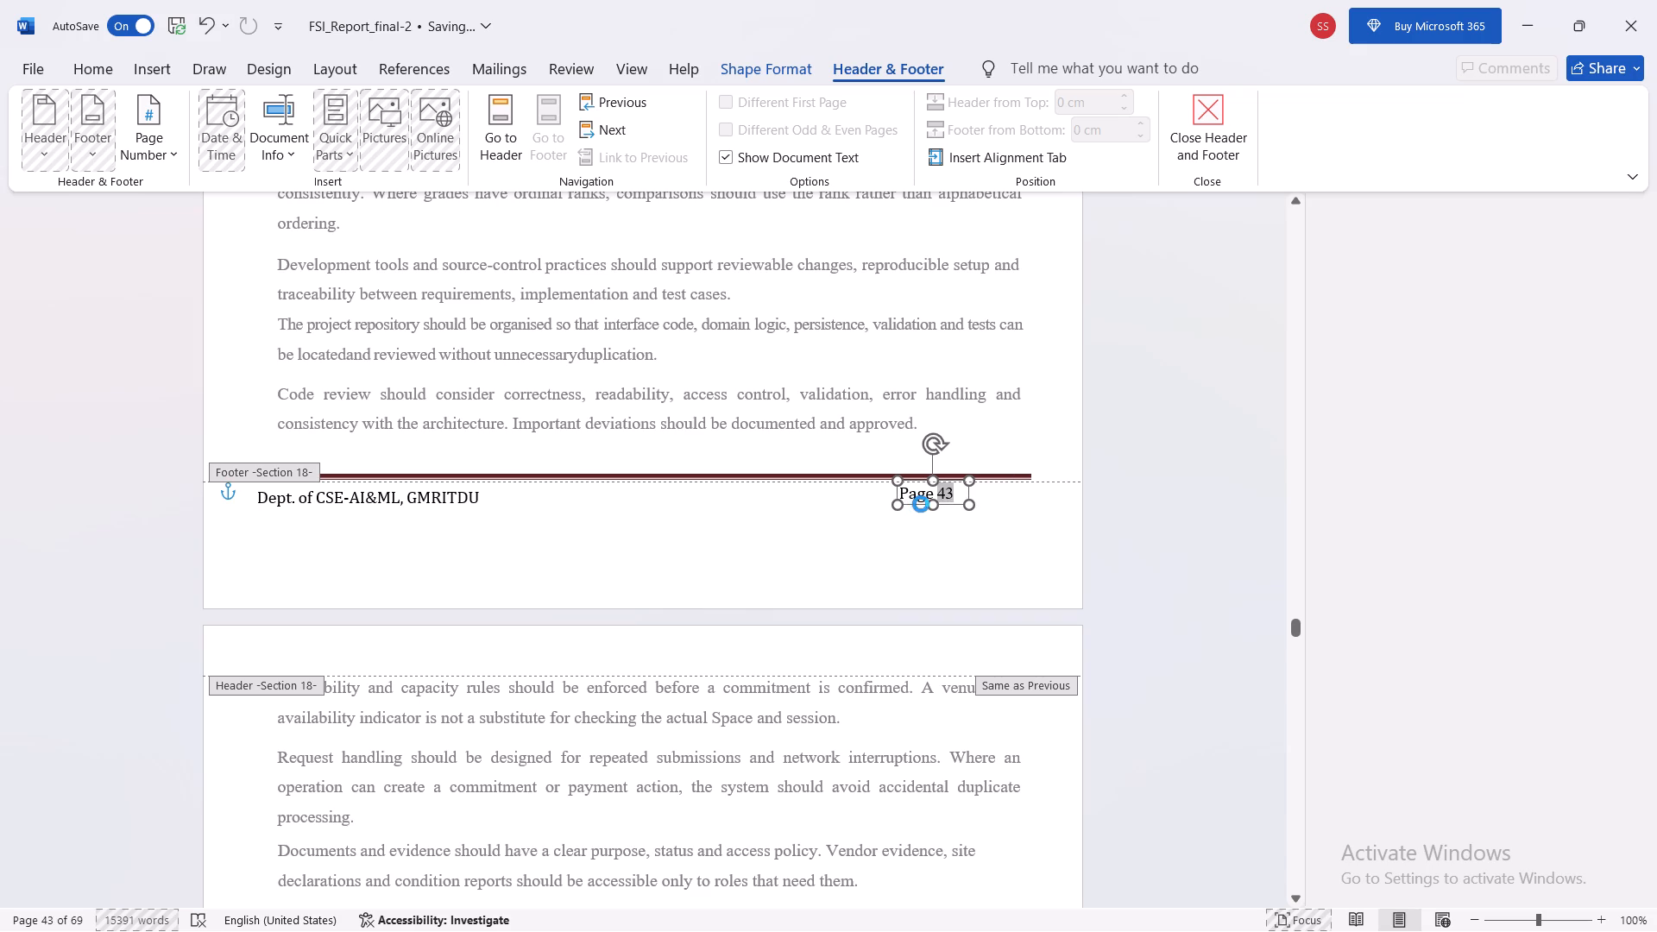
left_click_drag(921, 504, 948, 504)
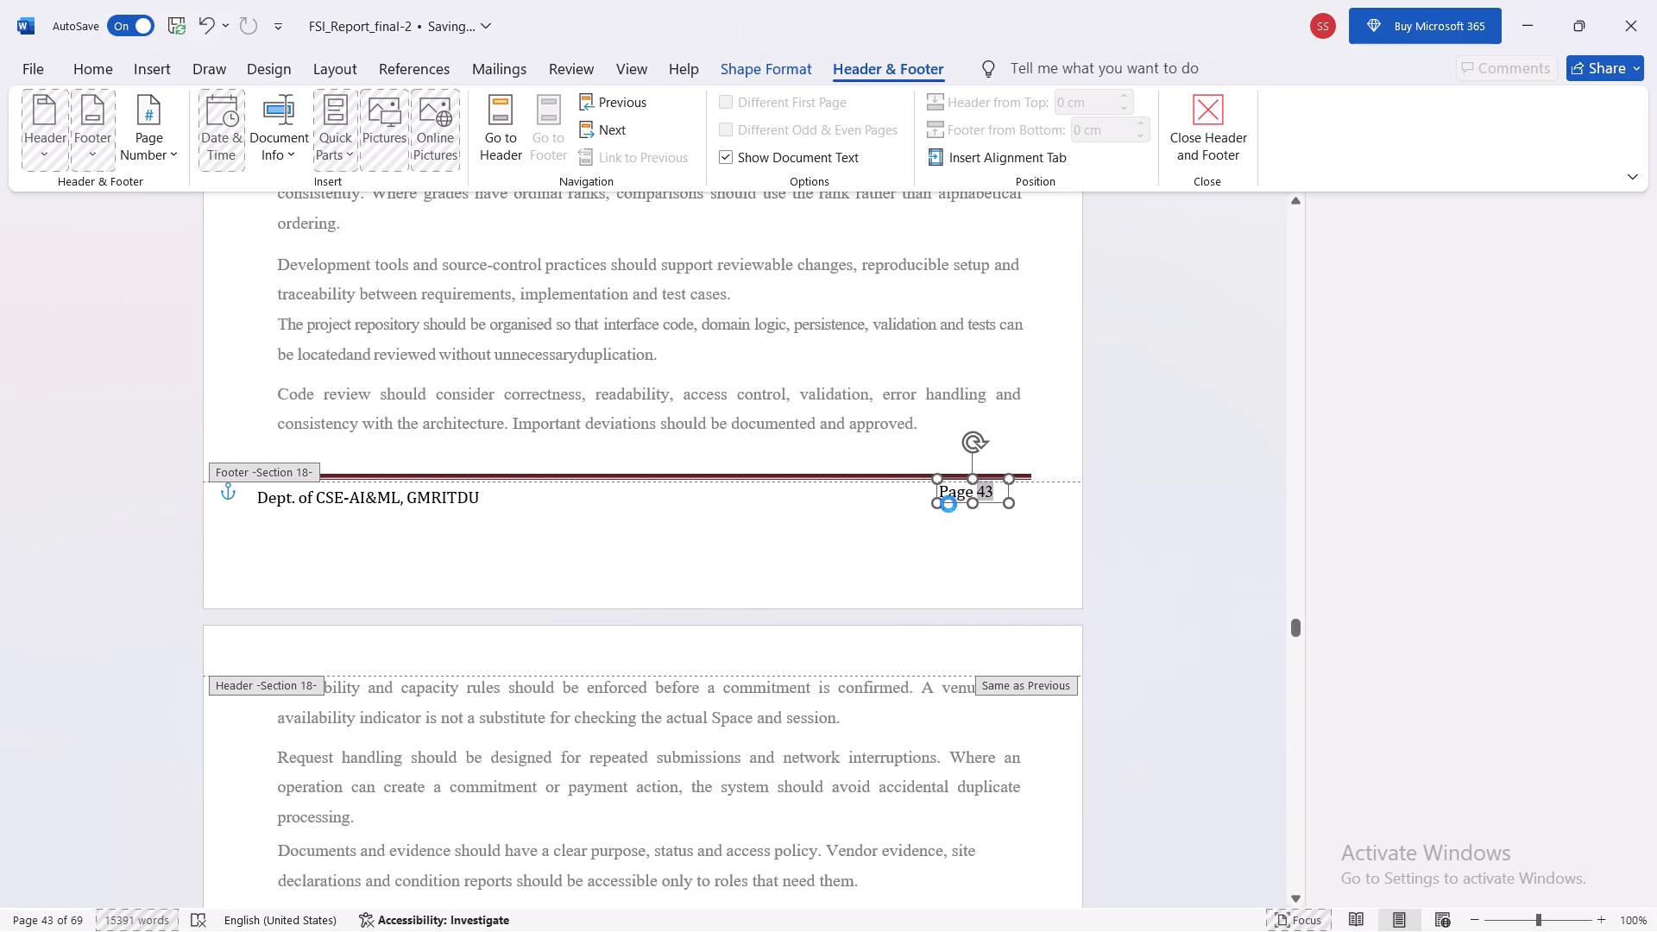
left_click_drag(948, 504, 942, 505)
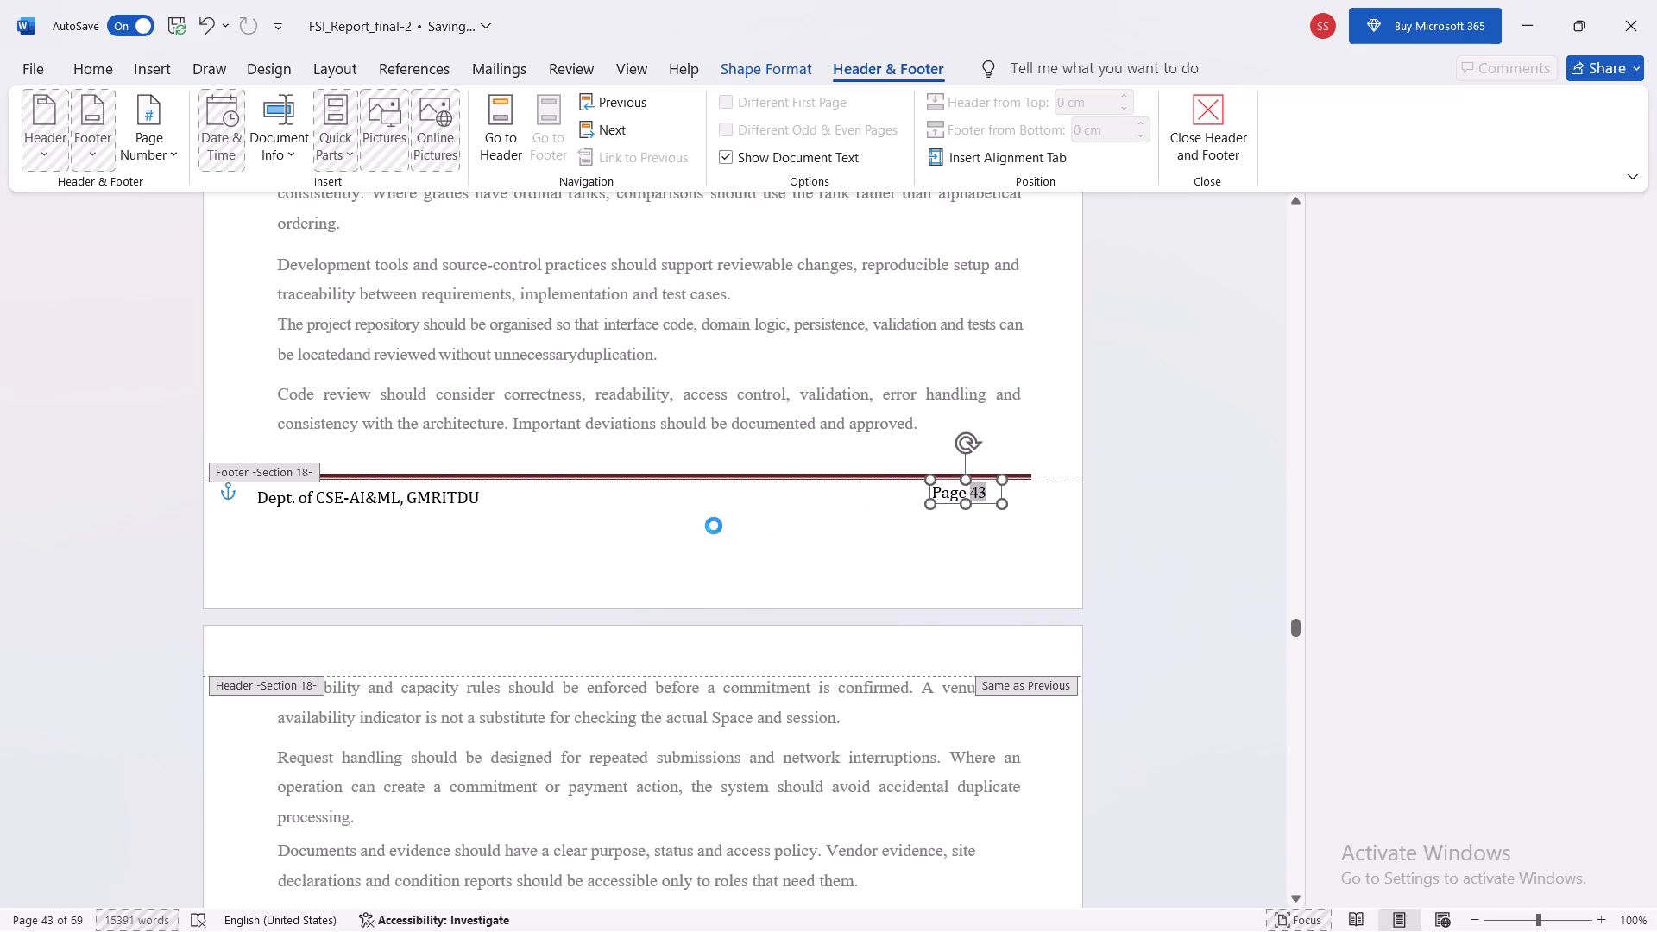
left_click(714, 526)
double_click(691, 441)
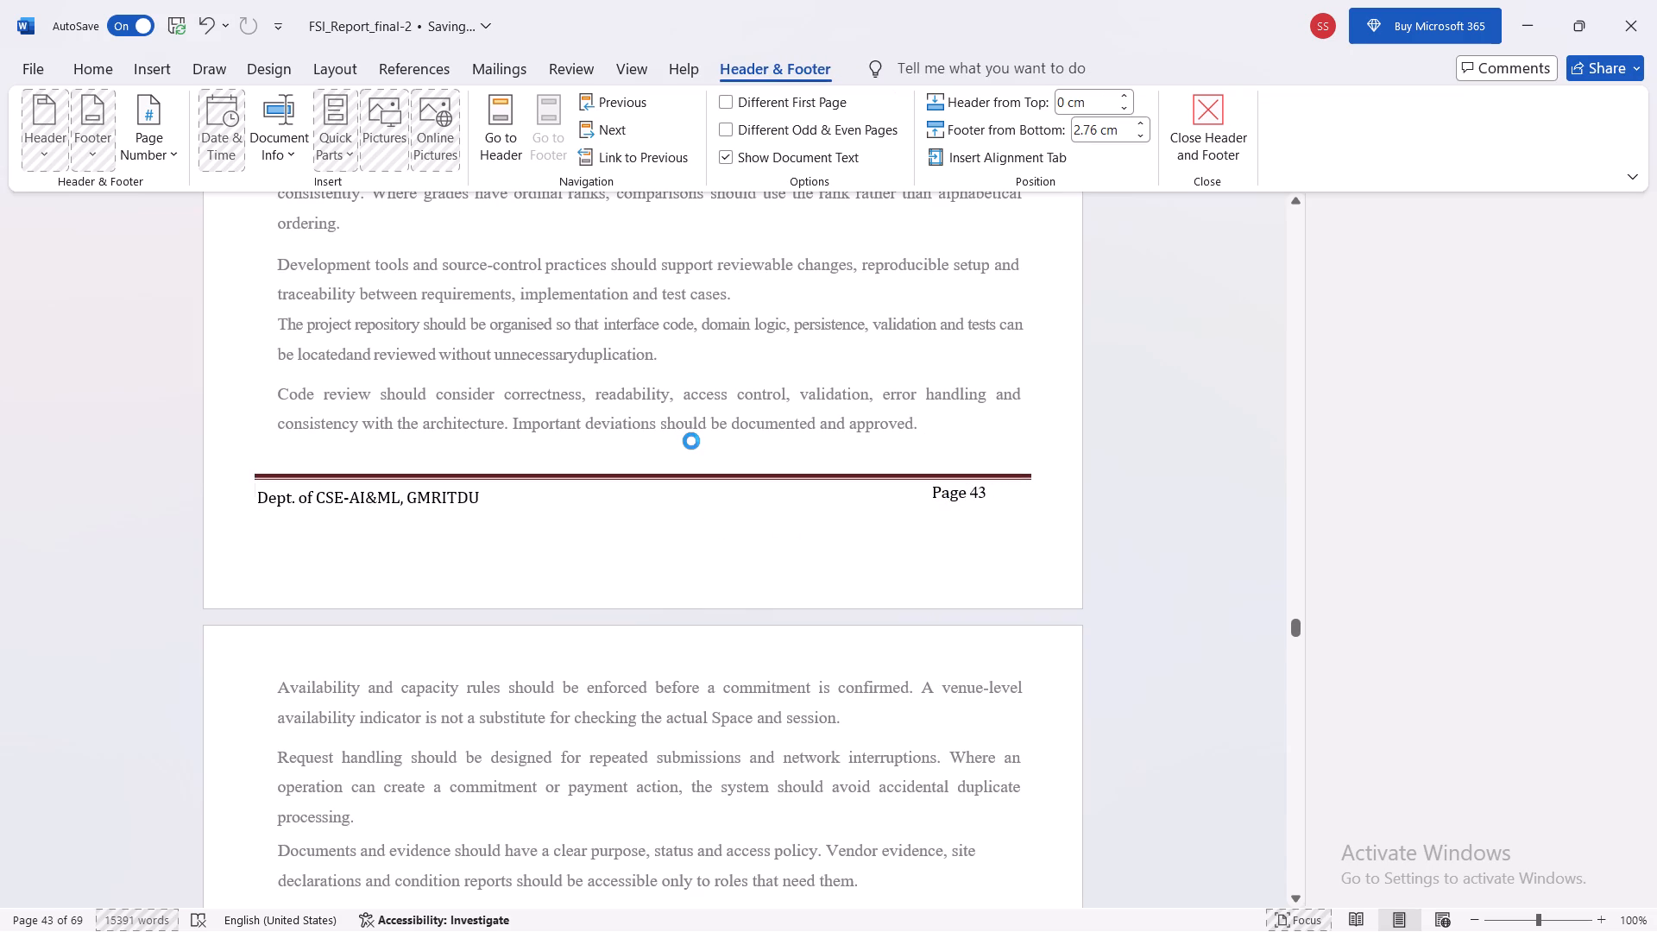
Examine the repositioned footer on pages 43 and 44 and how page 44's body text meets the footer line.
scroll(690, 494, "down", 1)
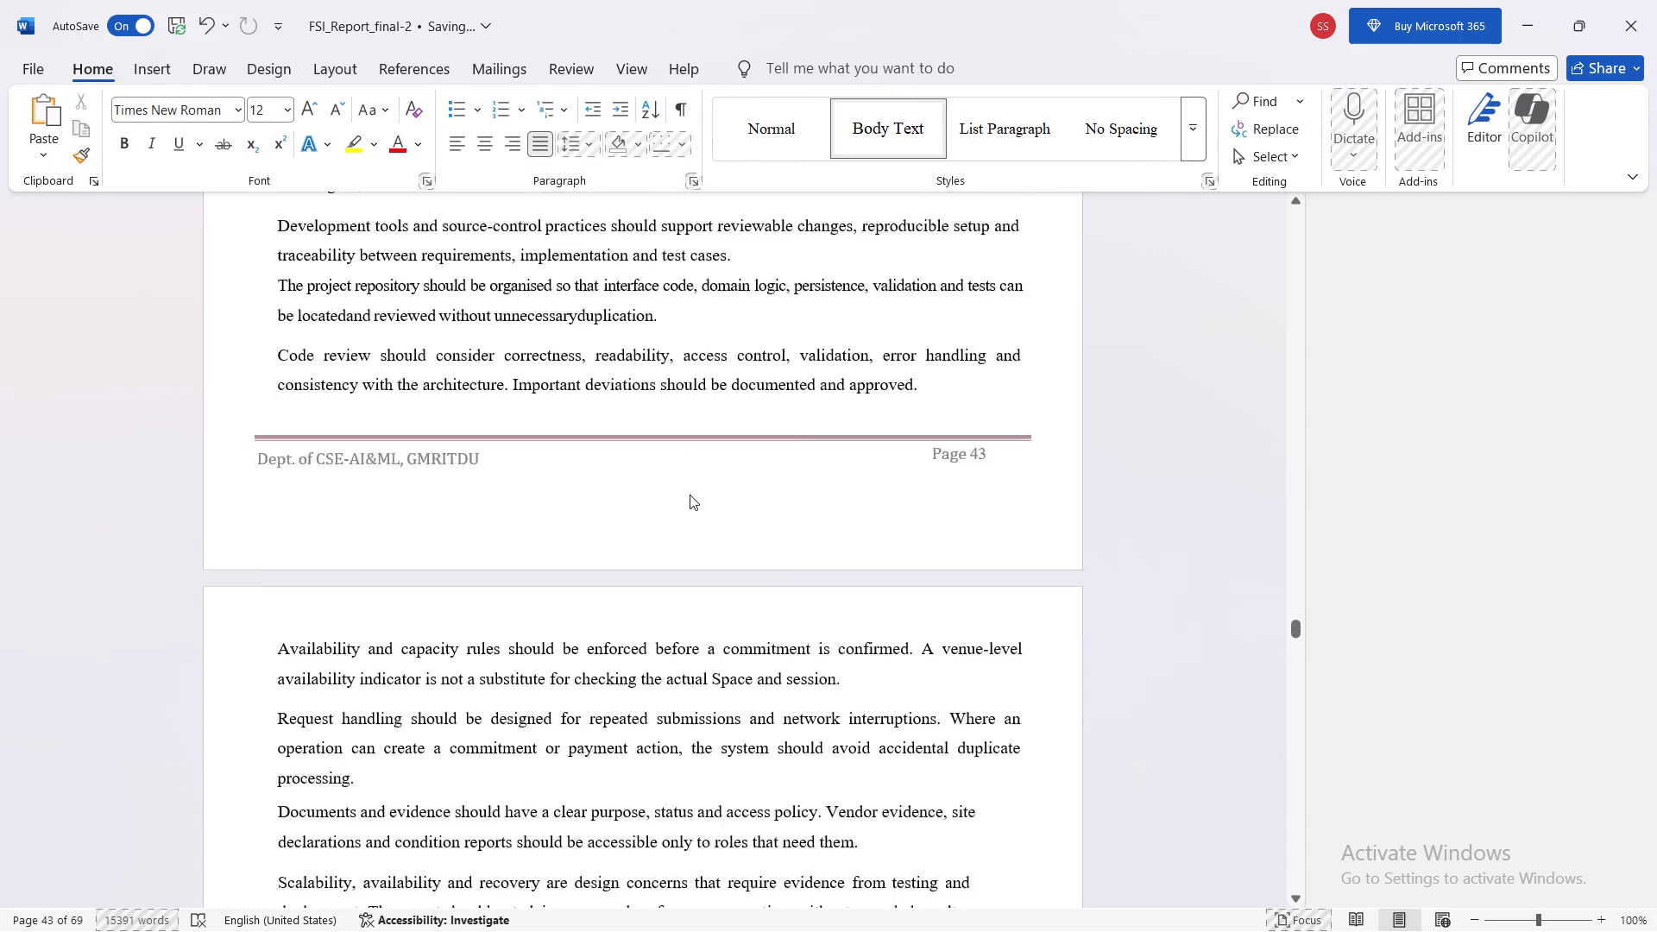
scroll(690, 494, "down", 3)
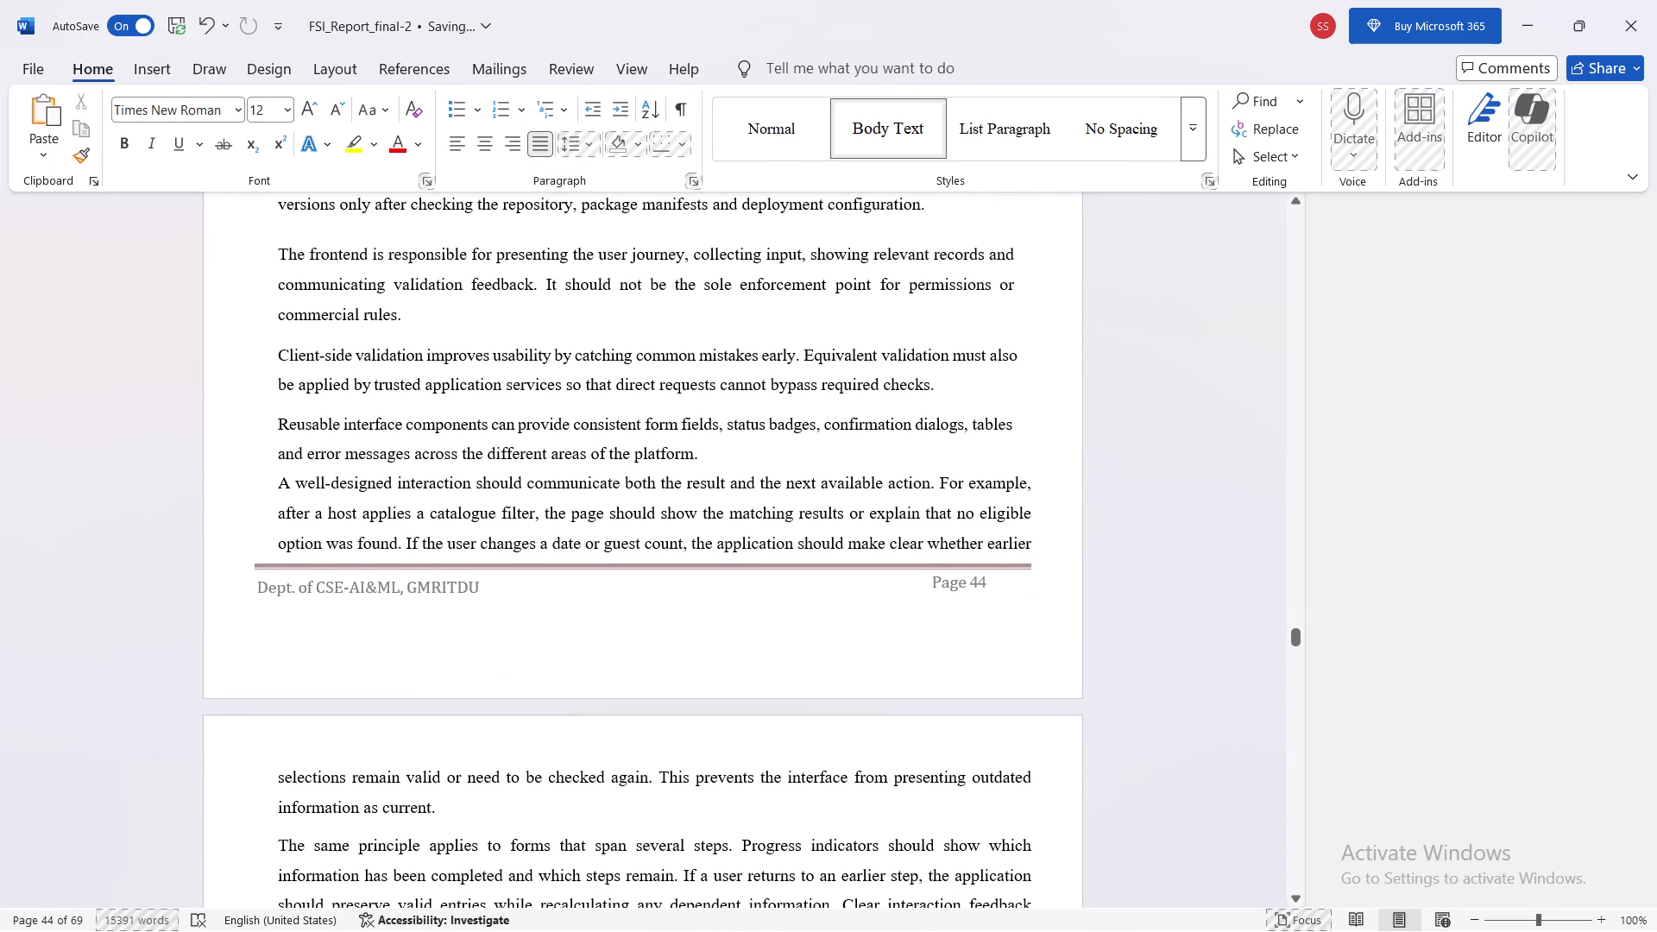
scroll(1040, 539, "up", 1)
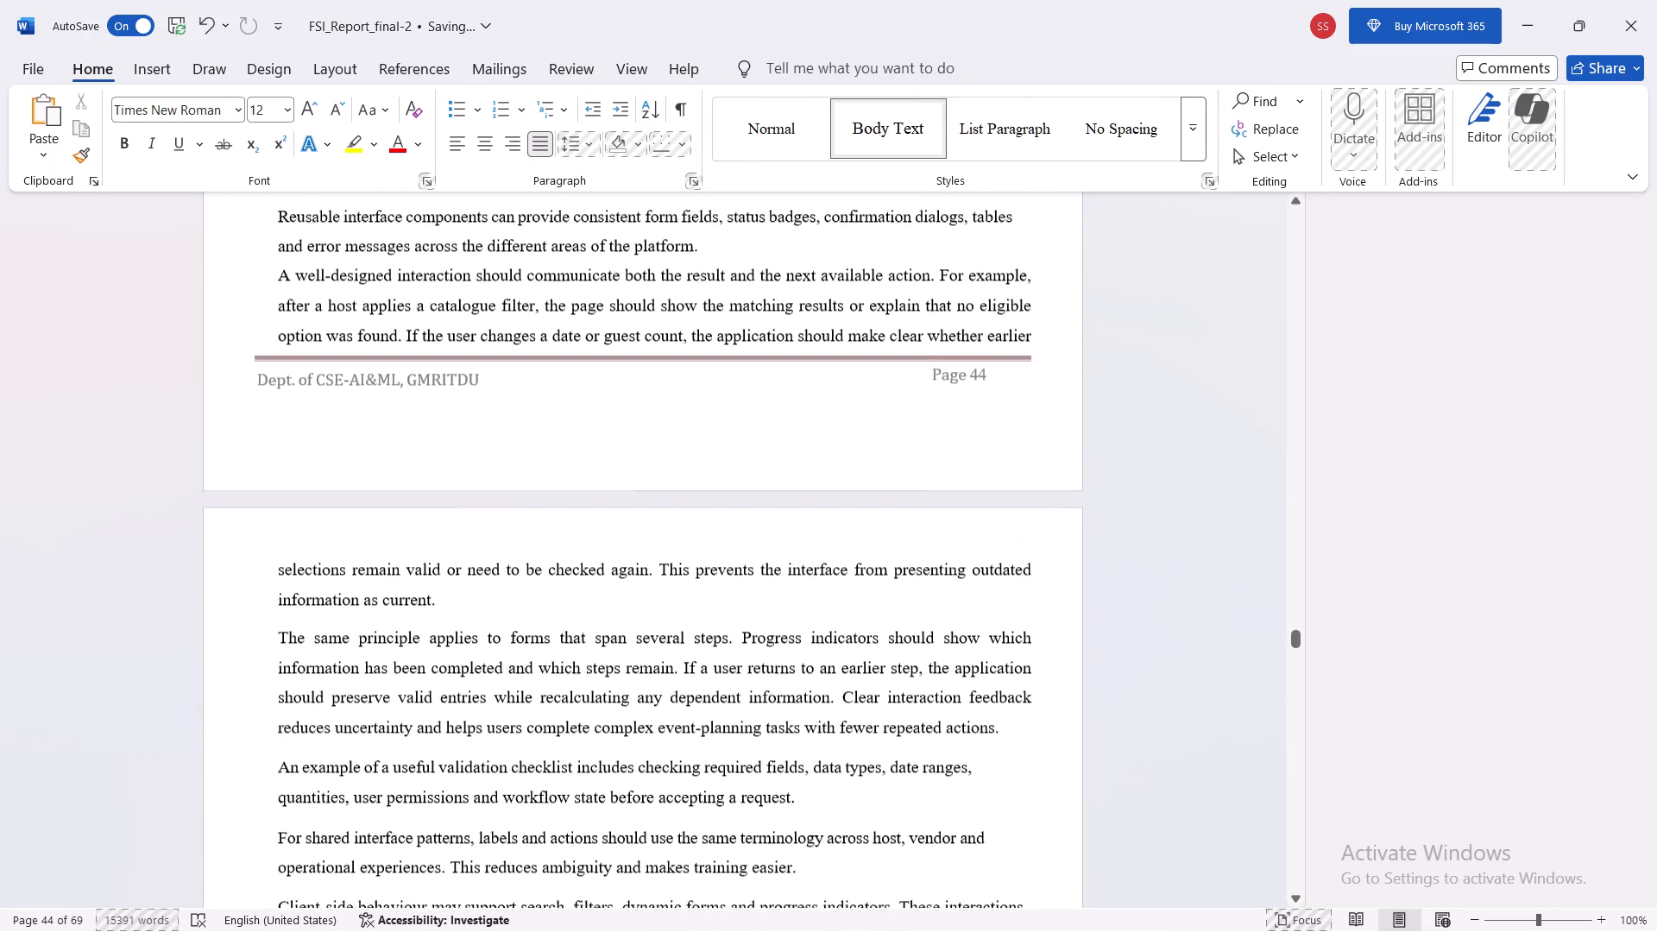
scroll(1040, 539, "up", 2)
scroll(1040, 539, "down", 2)
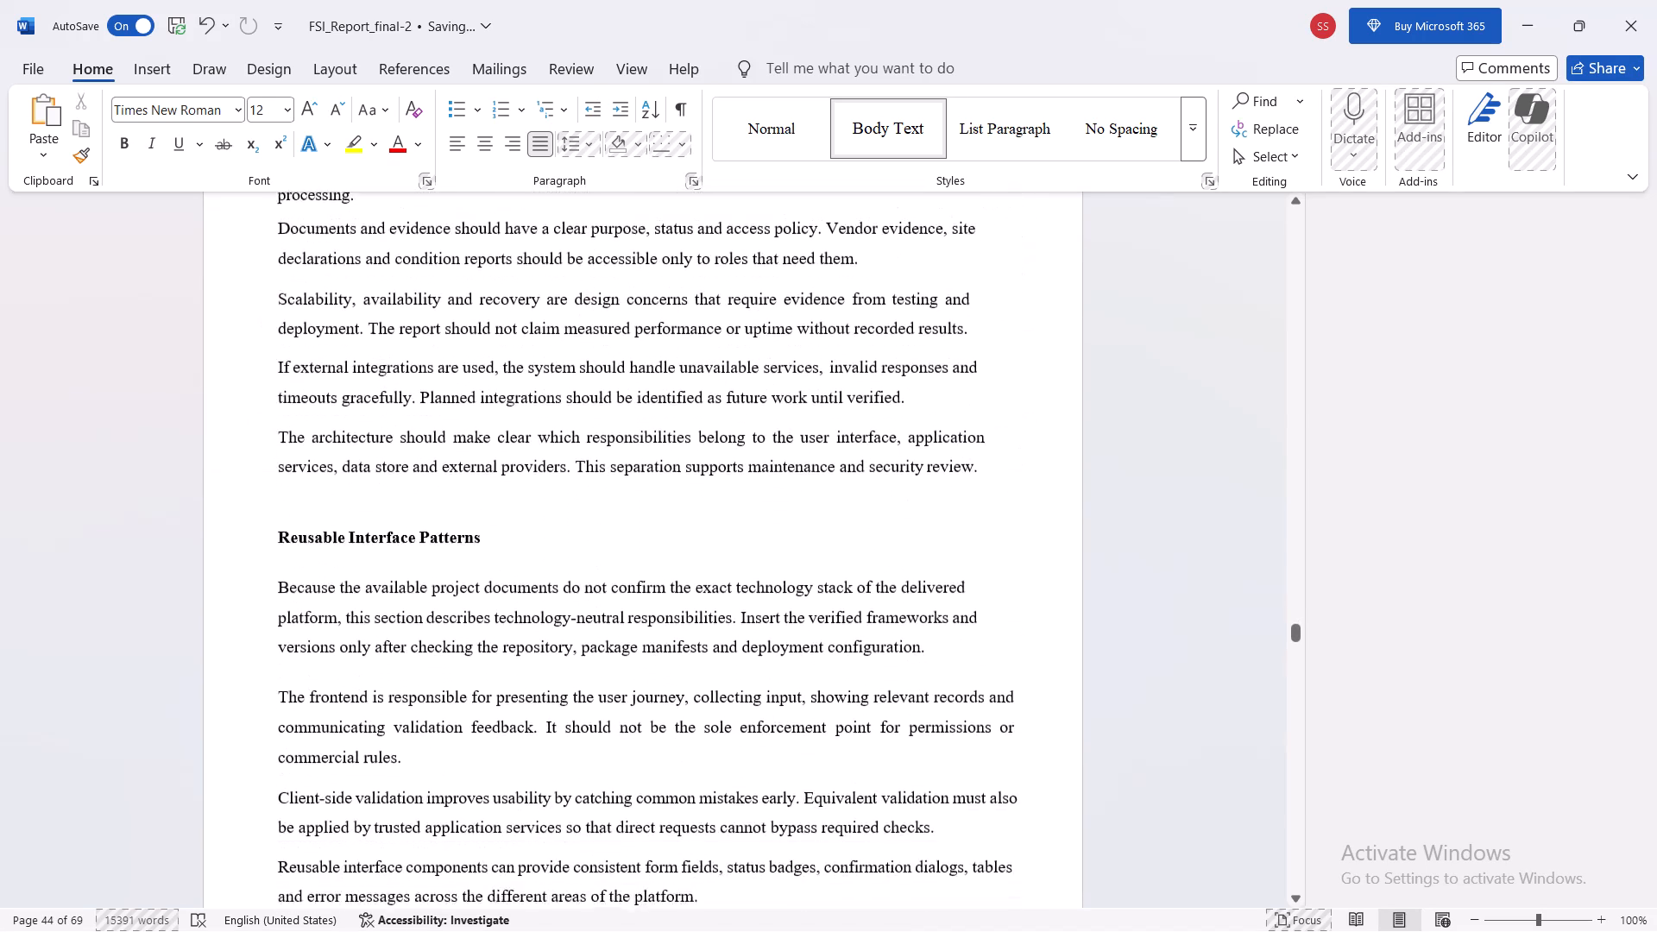
scroll(1040, 539, "down", 1)
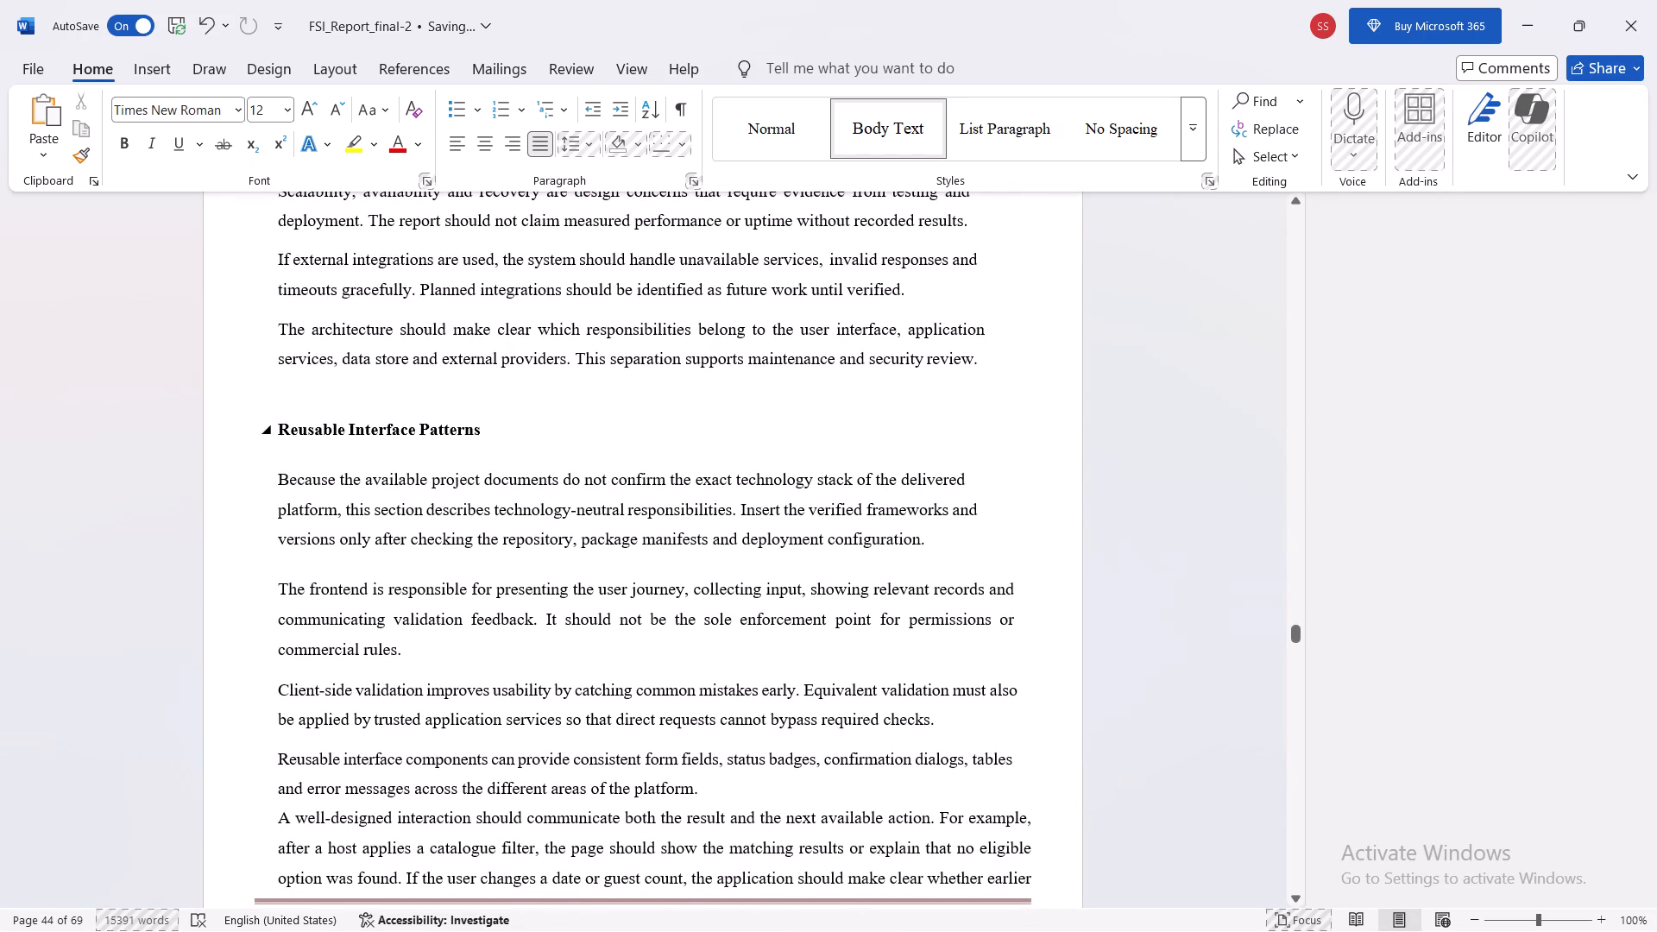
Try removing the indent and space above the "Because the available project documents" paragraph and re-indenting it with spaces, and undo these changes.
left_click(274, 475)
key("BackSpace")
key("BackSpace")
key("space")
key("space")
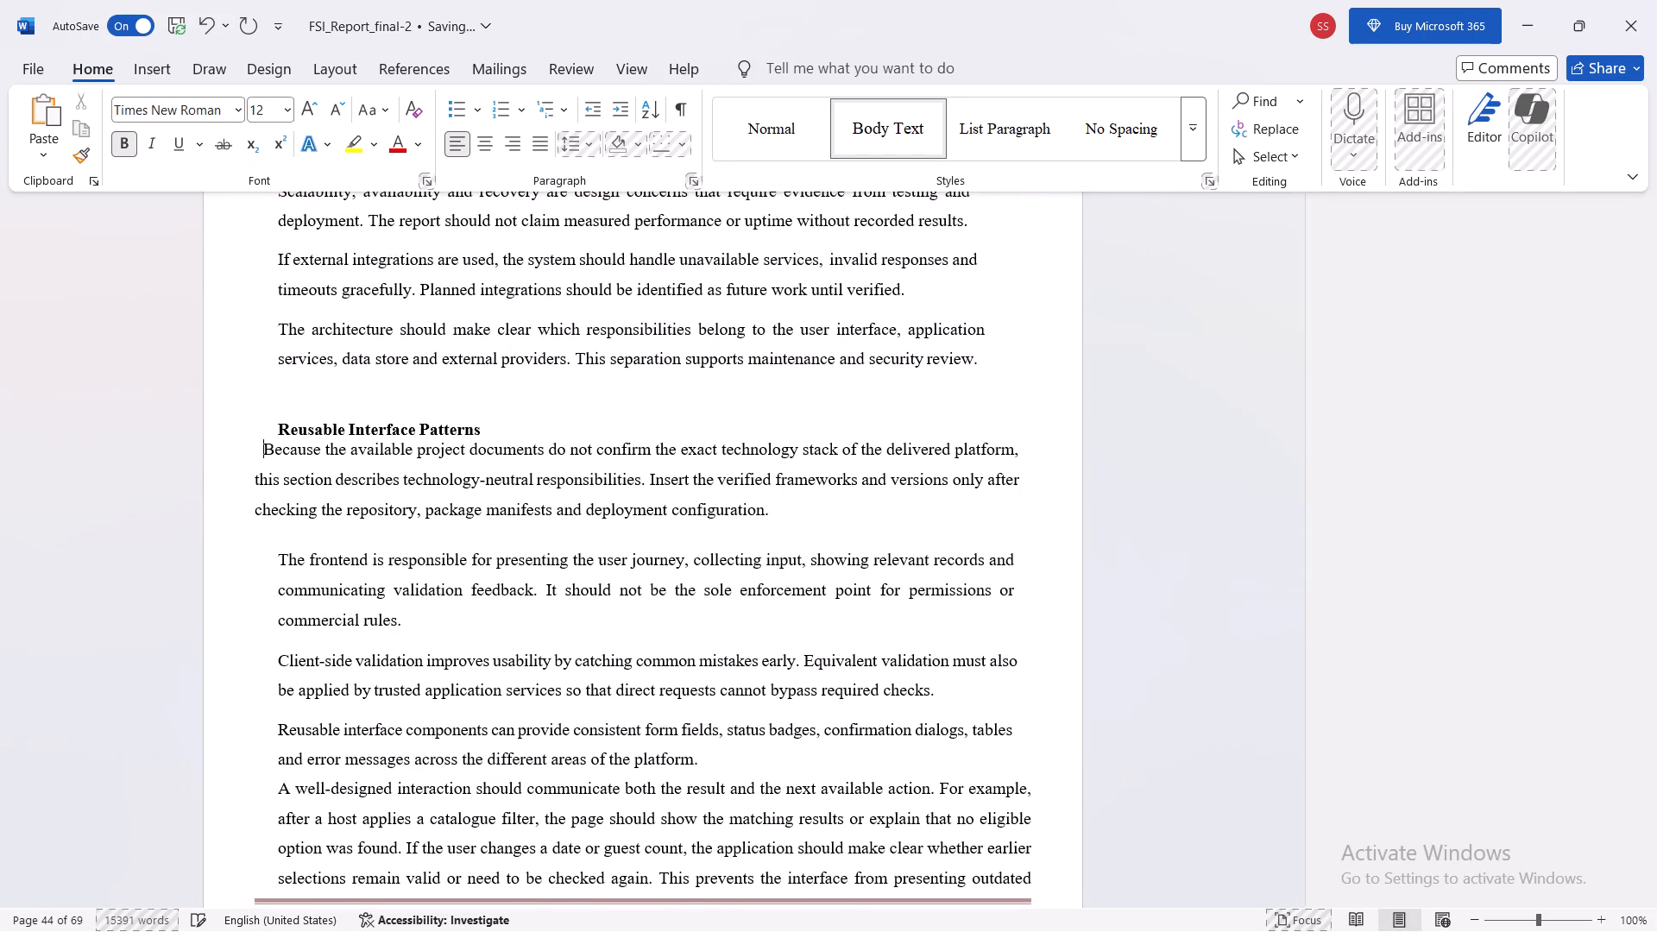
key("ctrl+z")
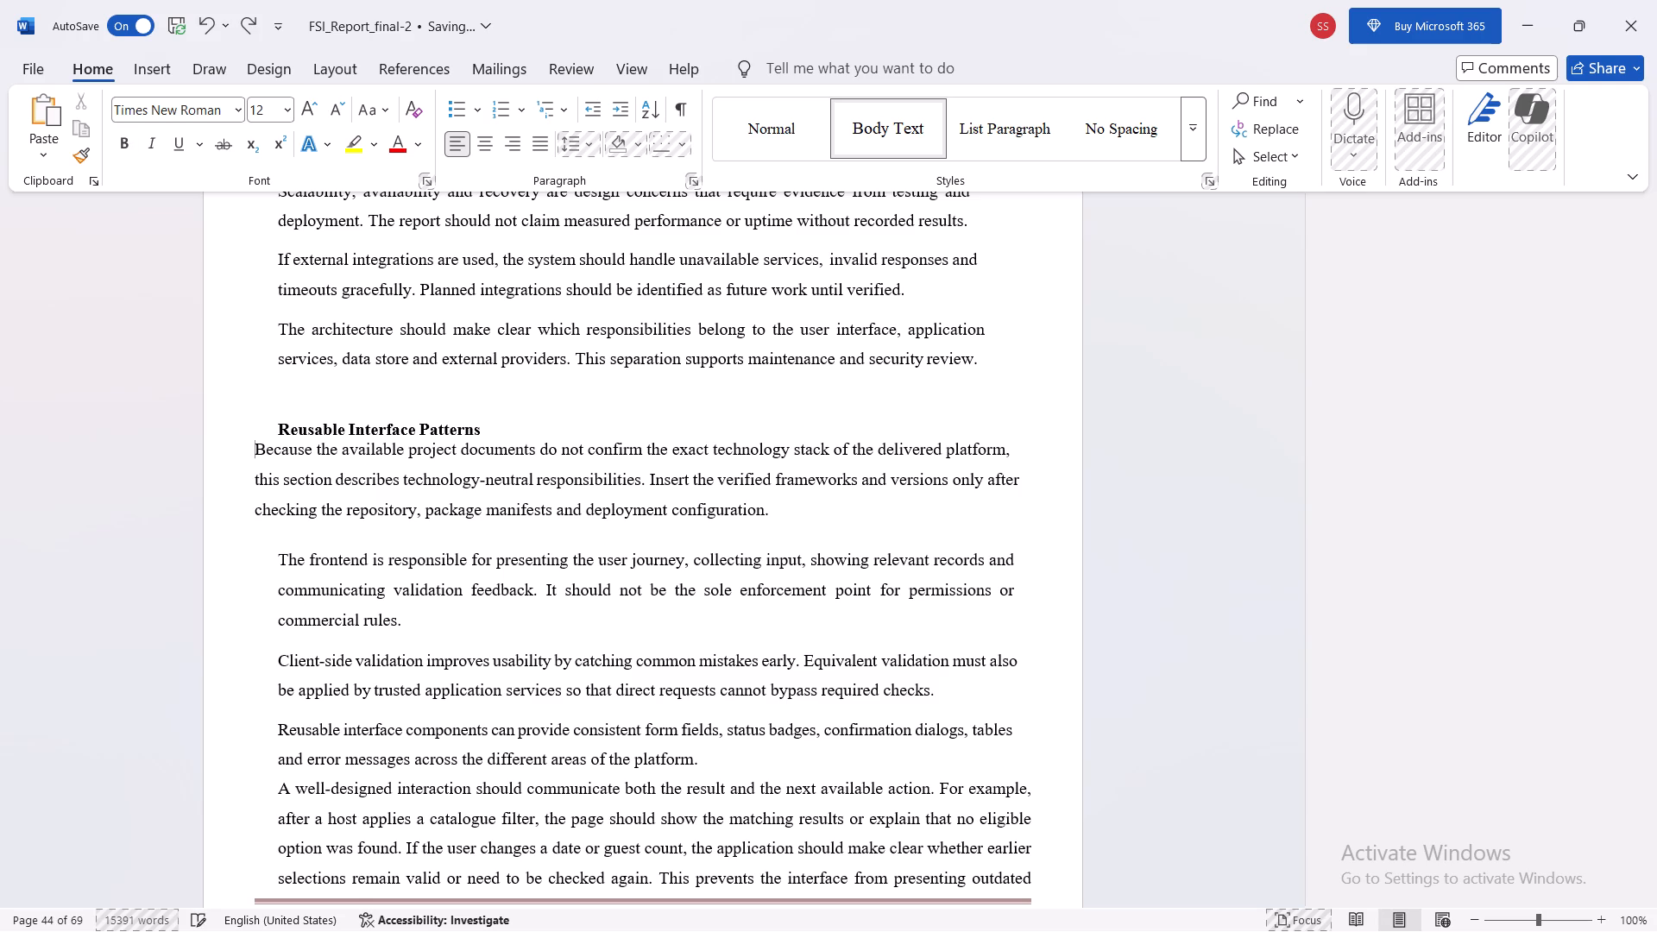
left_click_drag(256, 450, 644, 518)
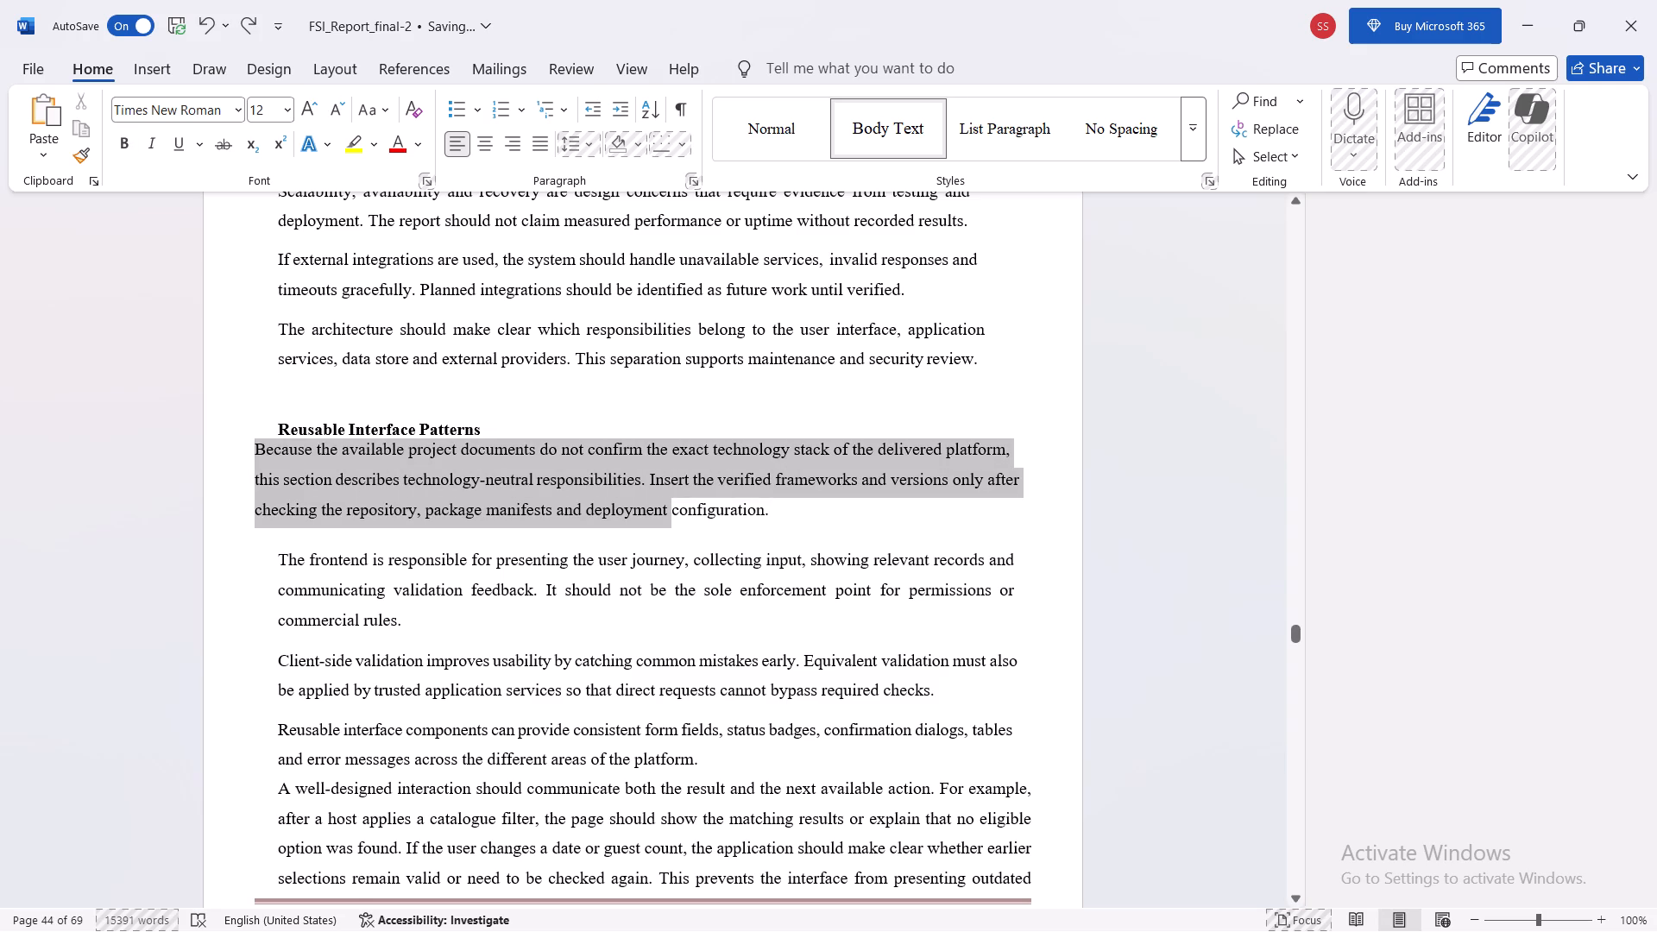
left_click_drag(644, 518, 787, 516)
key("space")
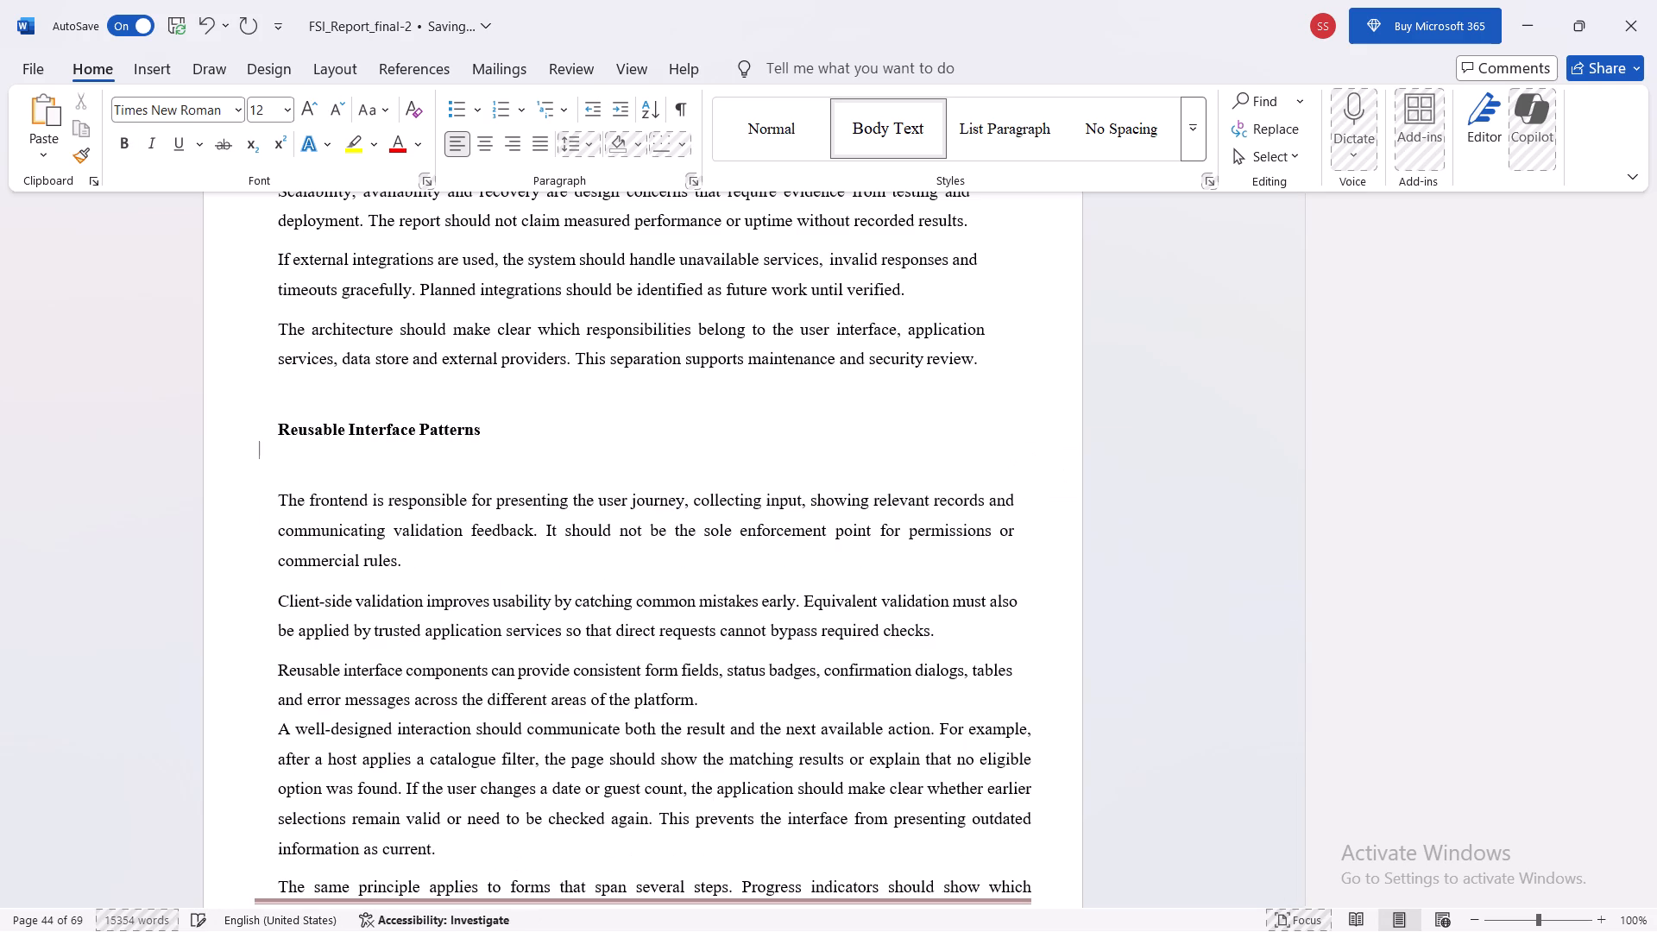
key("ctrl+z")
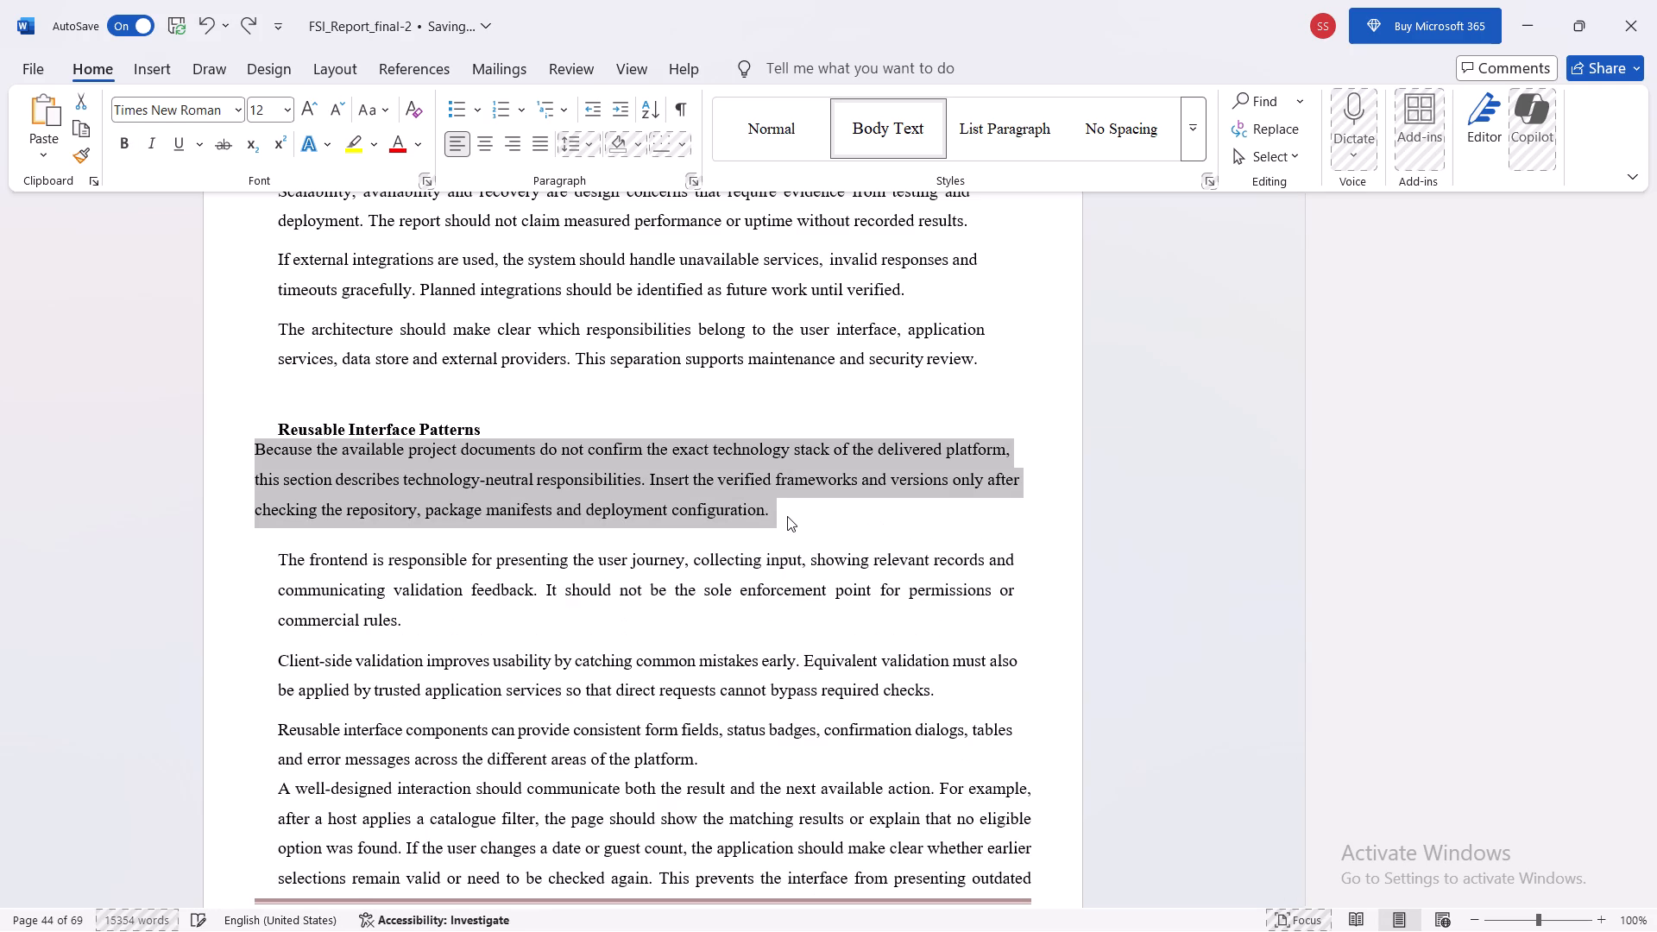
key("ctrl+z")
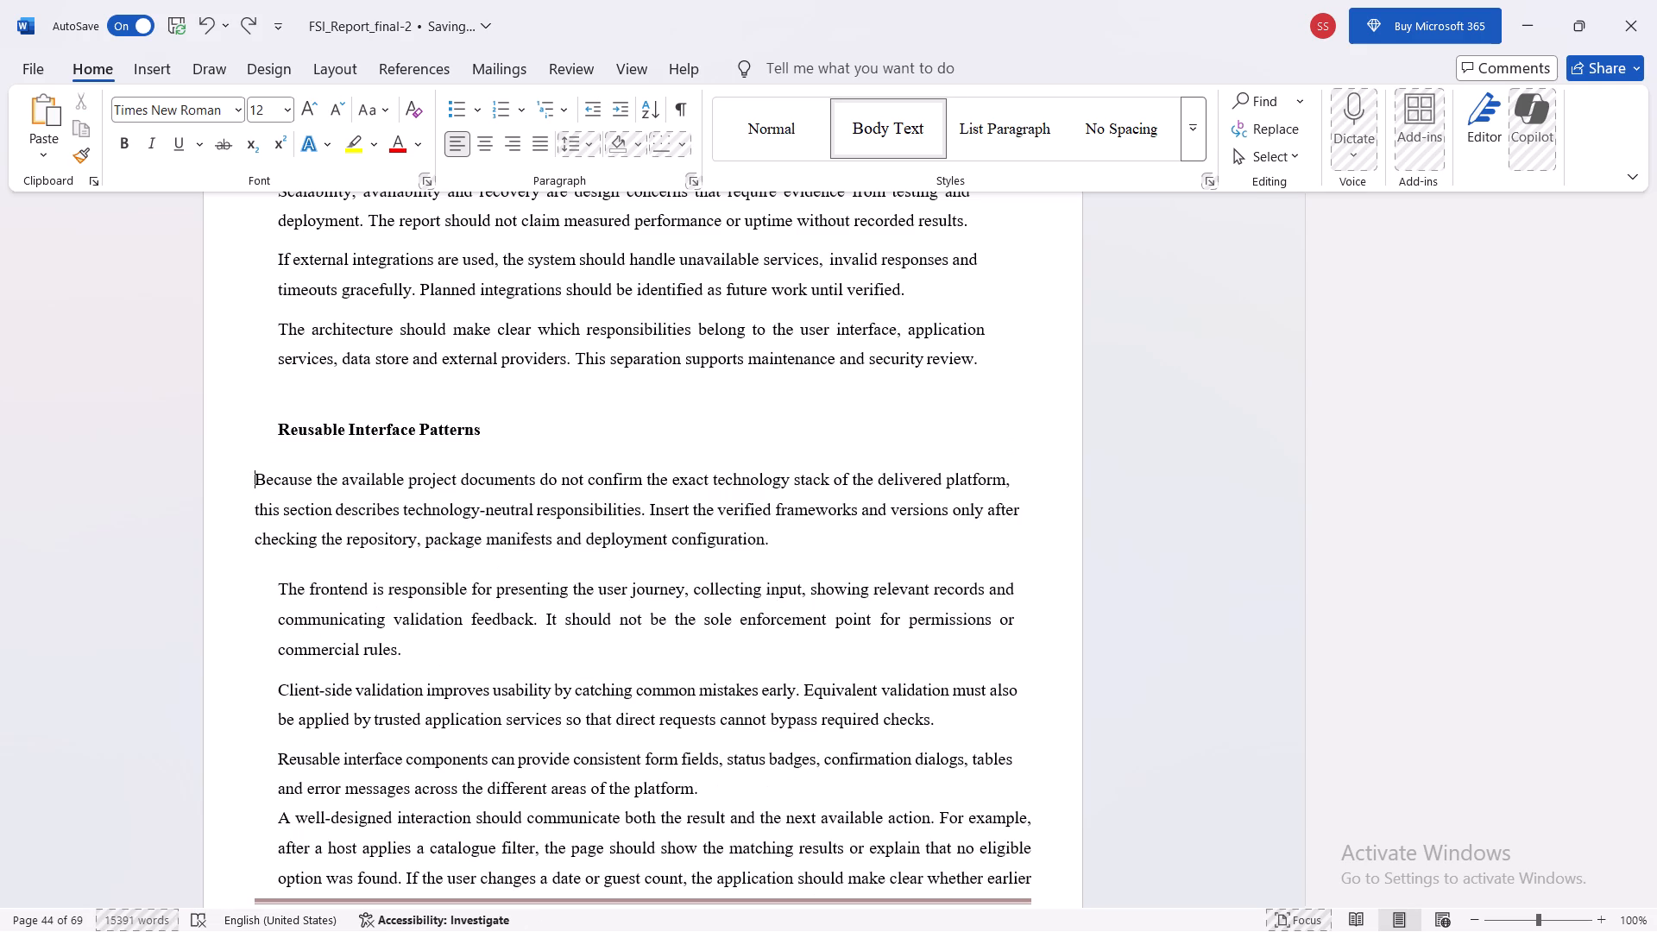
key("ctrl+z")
Delete the blank line above the "Reusable Interface Patterns" heading on page 44.
scroll(880, 618, "down", 1)
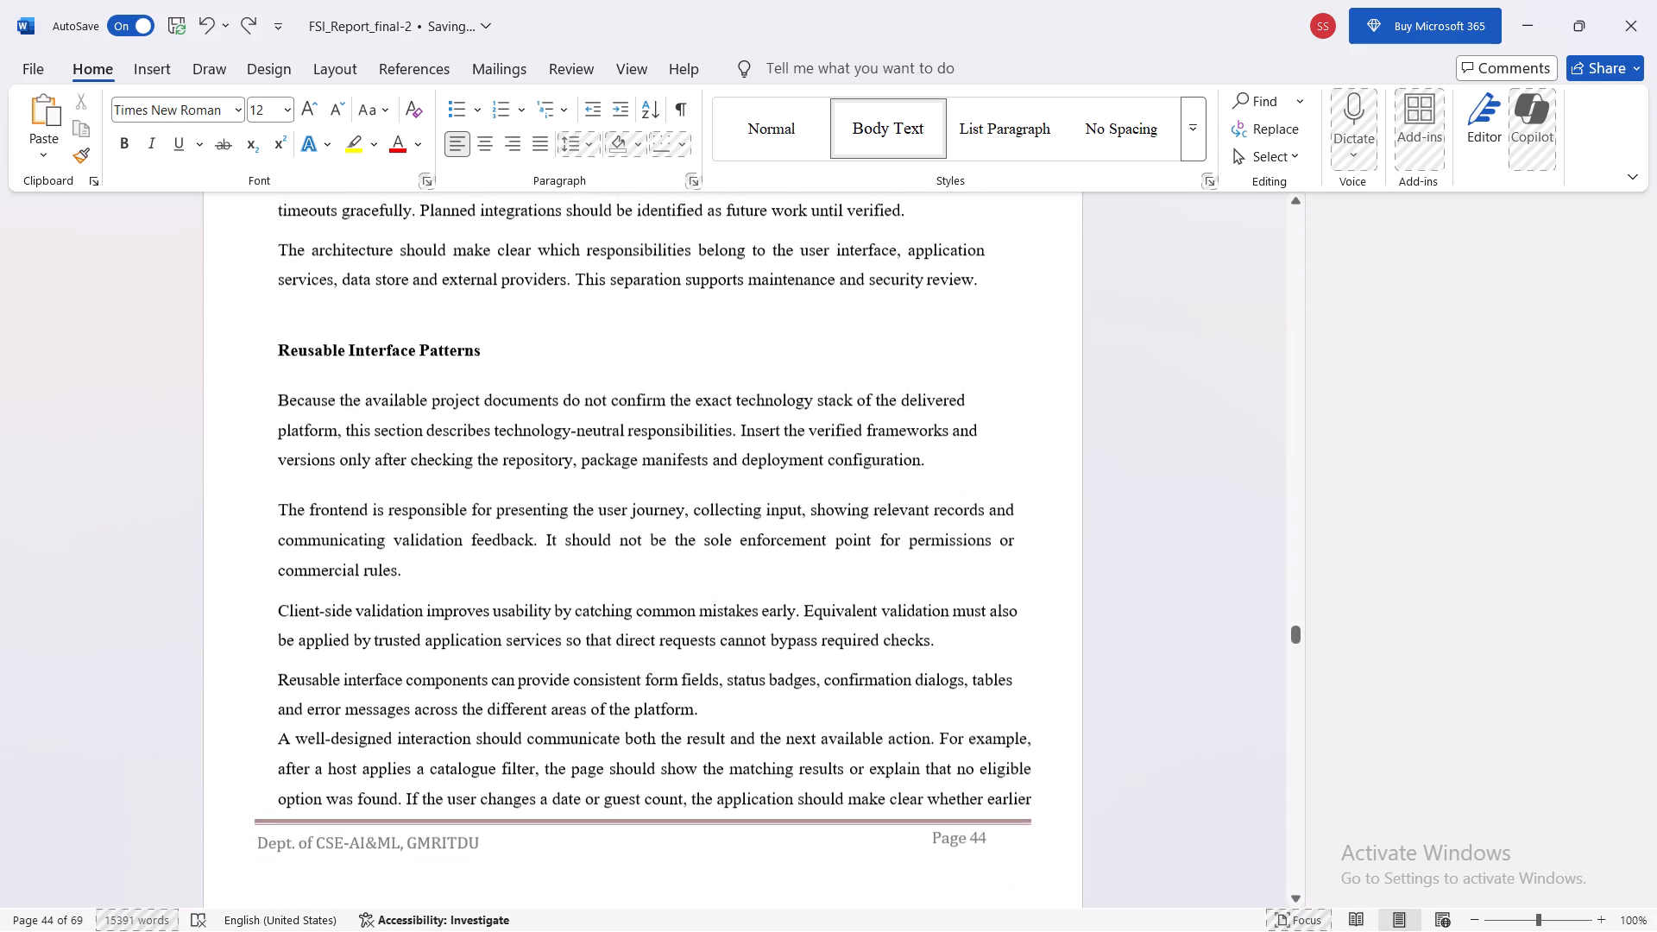
left_click(280, 352)
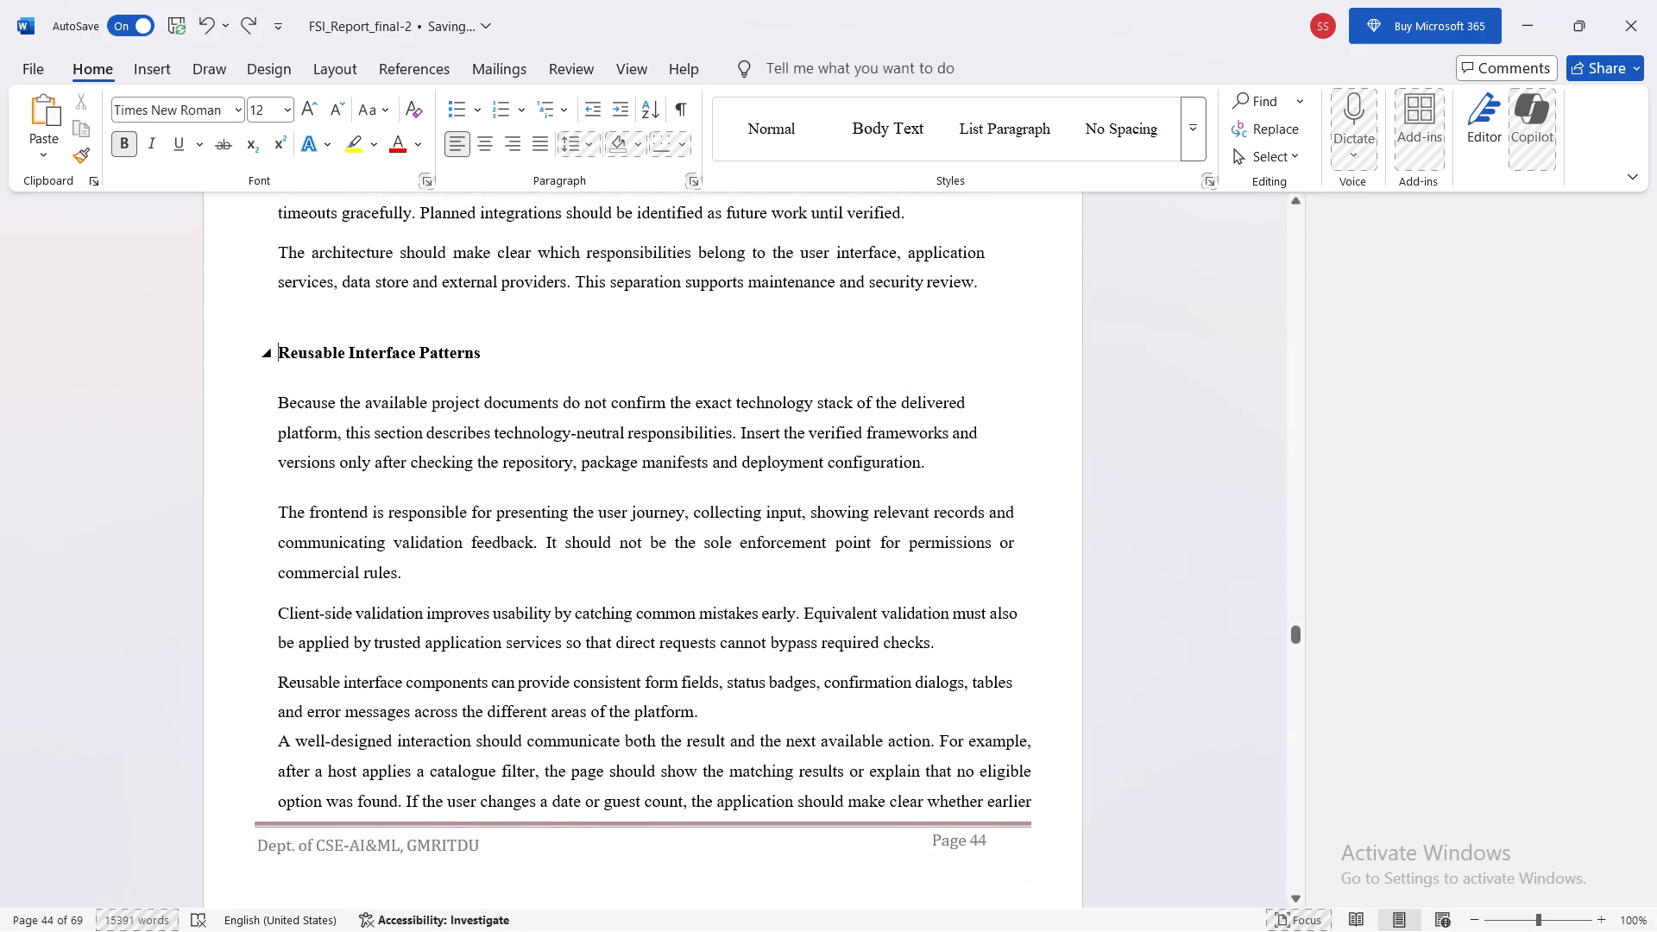
left_click(299, 314)
key("BackSpace")
Remove the indent of "The frontend is responsible" paragraph on page 44 and merge it into the end of the paragraph above.
scroll(513, 573, "up", 1)
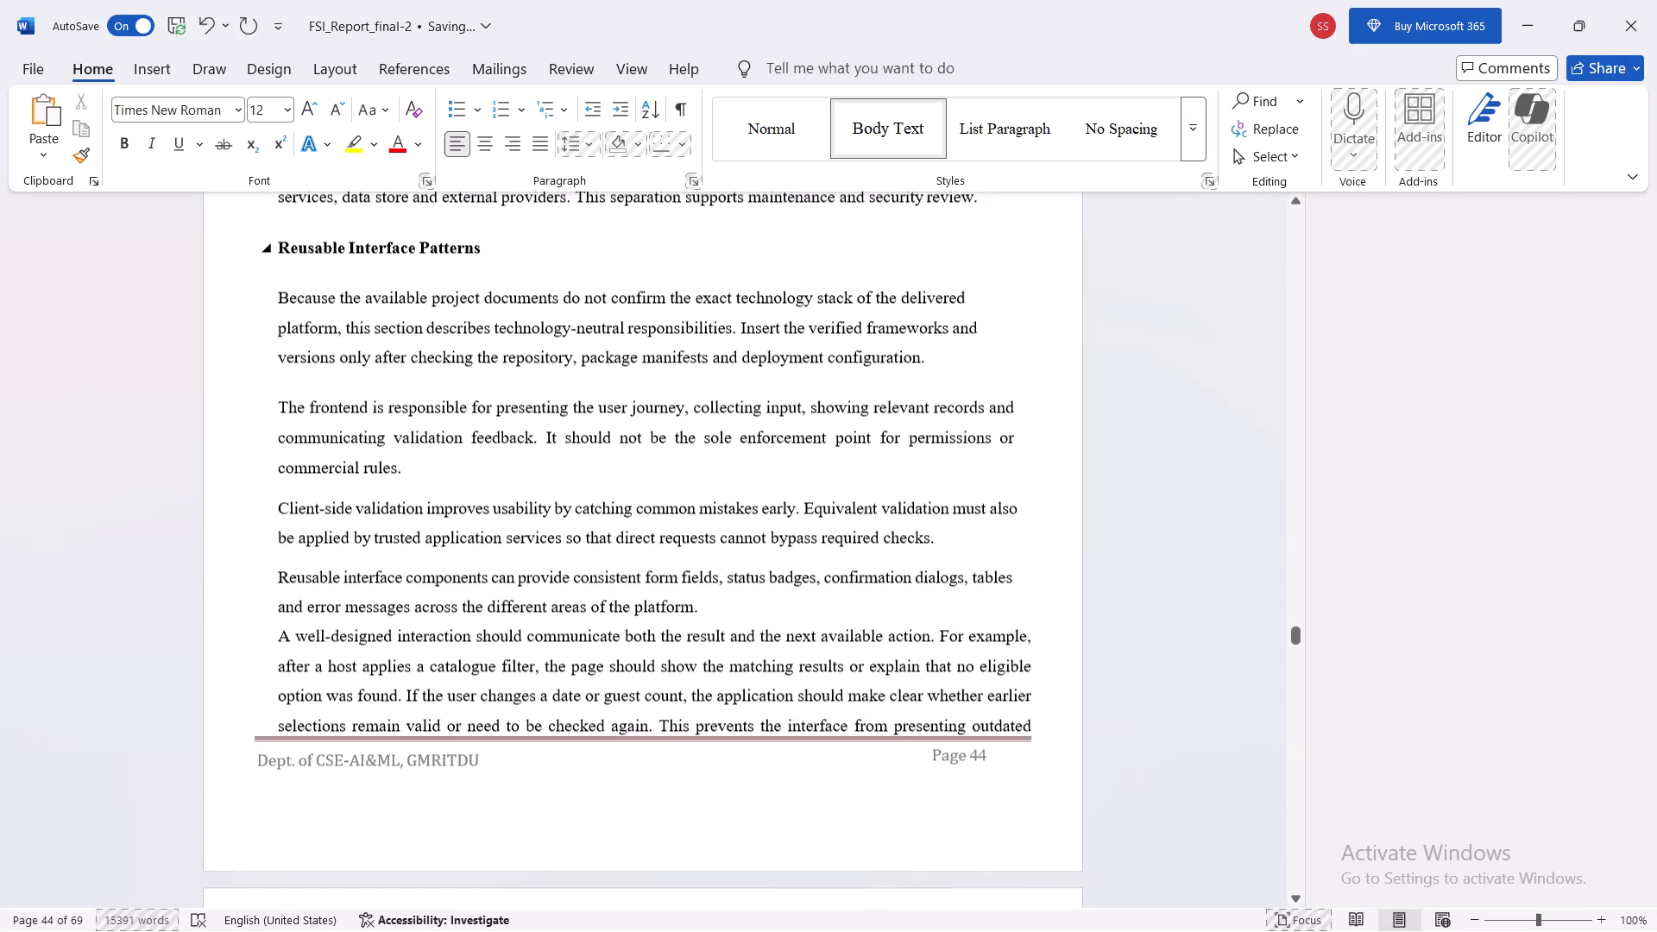
scroll(513, 573, "up", 1)
scroll(513, 573, "down", 1)
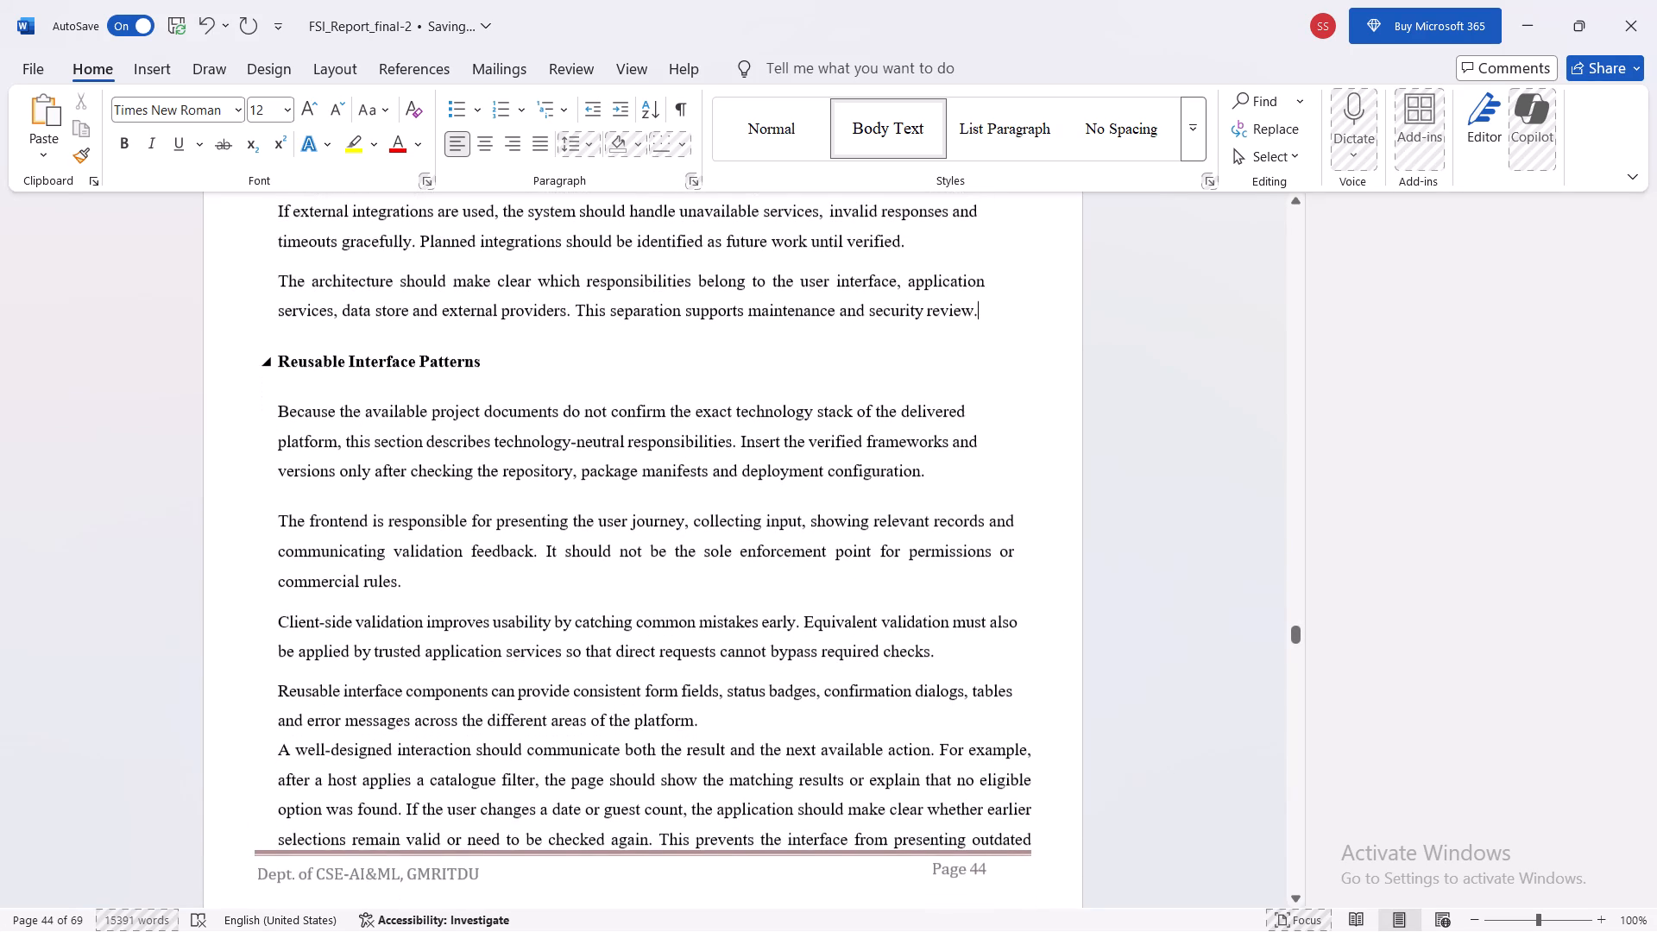
left_click(276, 513)
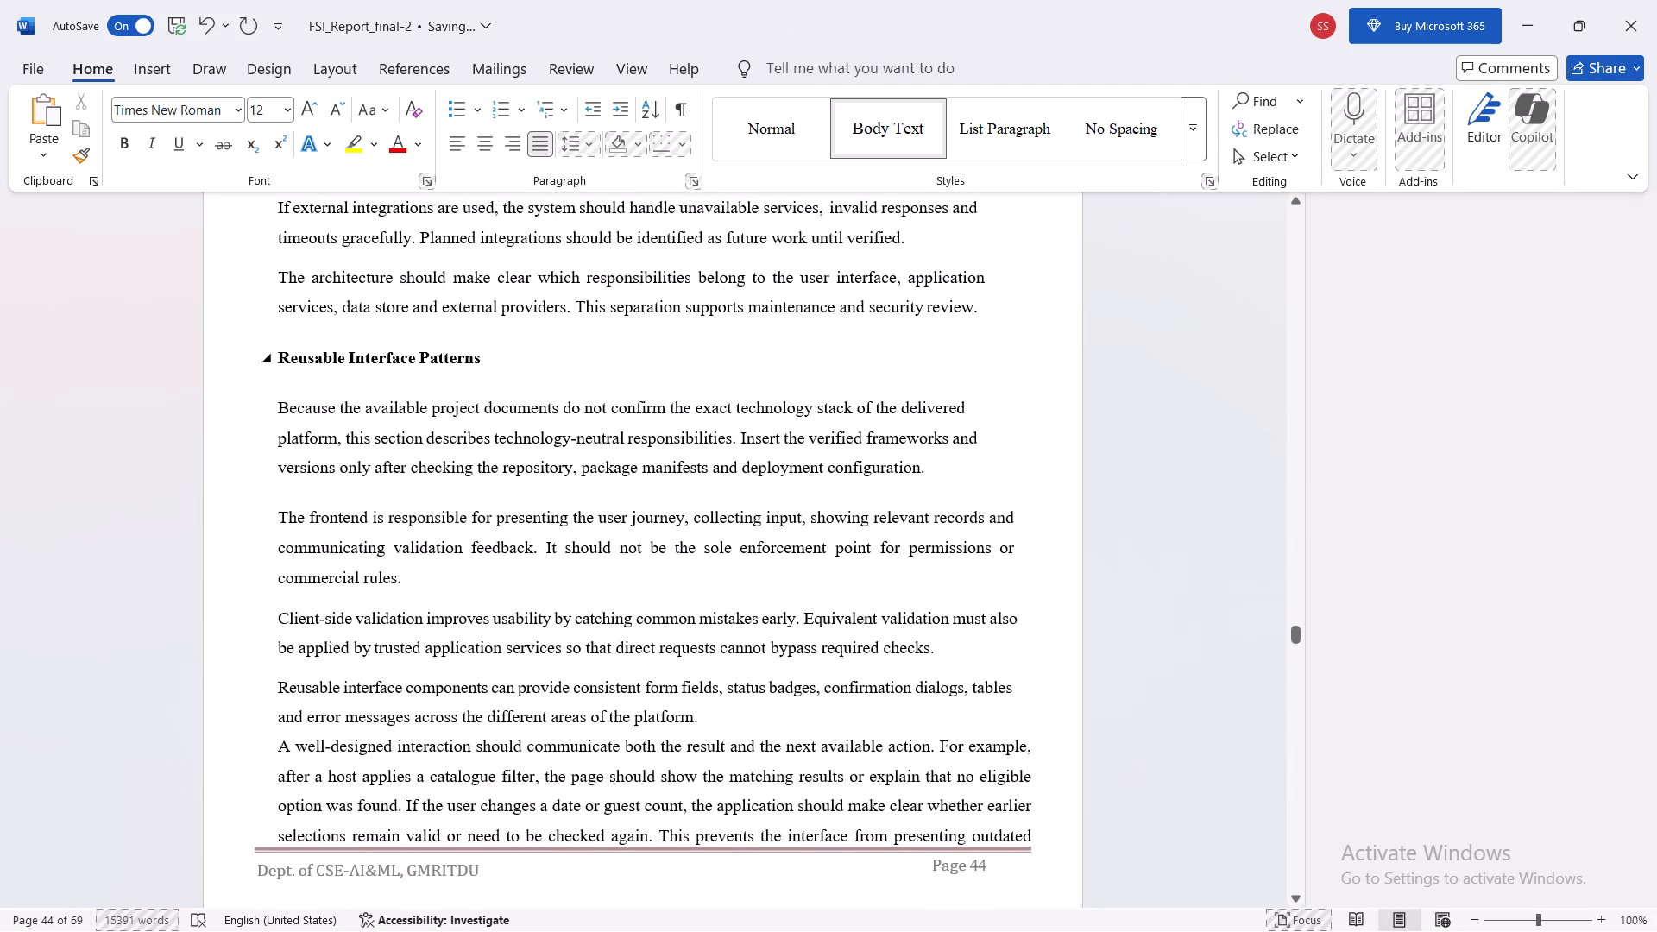
key("BackSpace")
key("BackSpace")
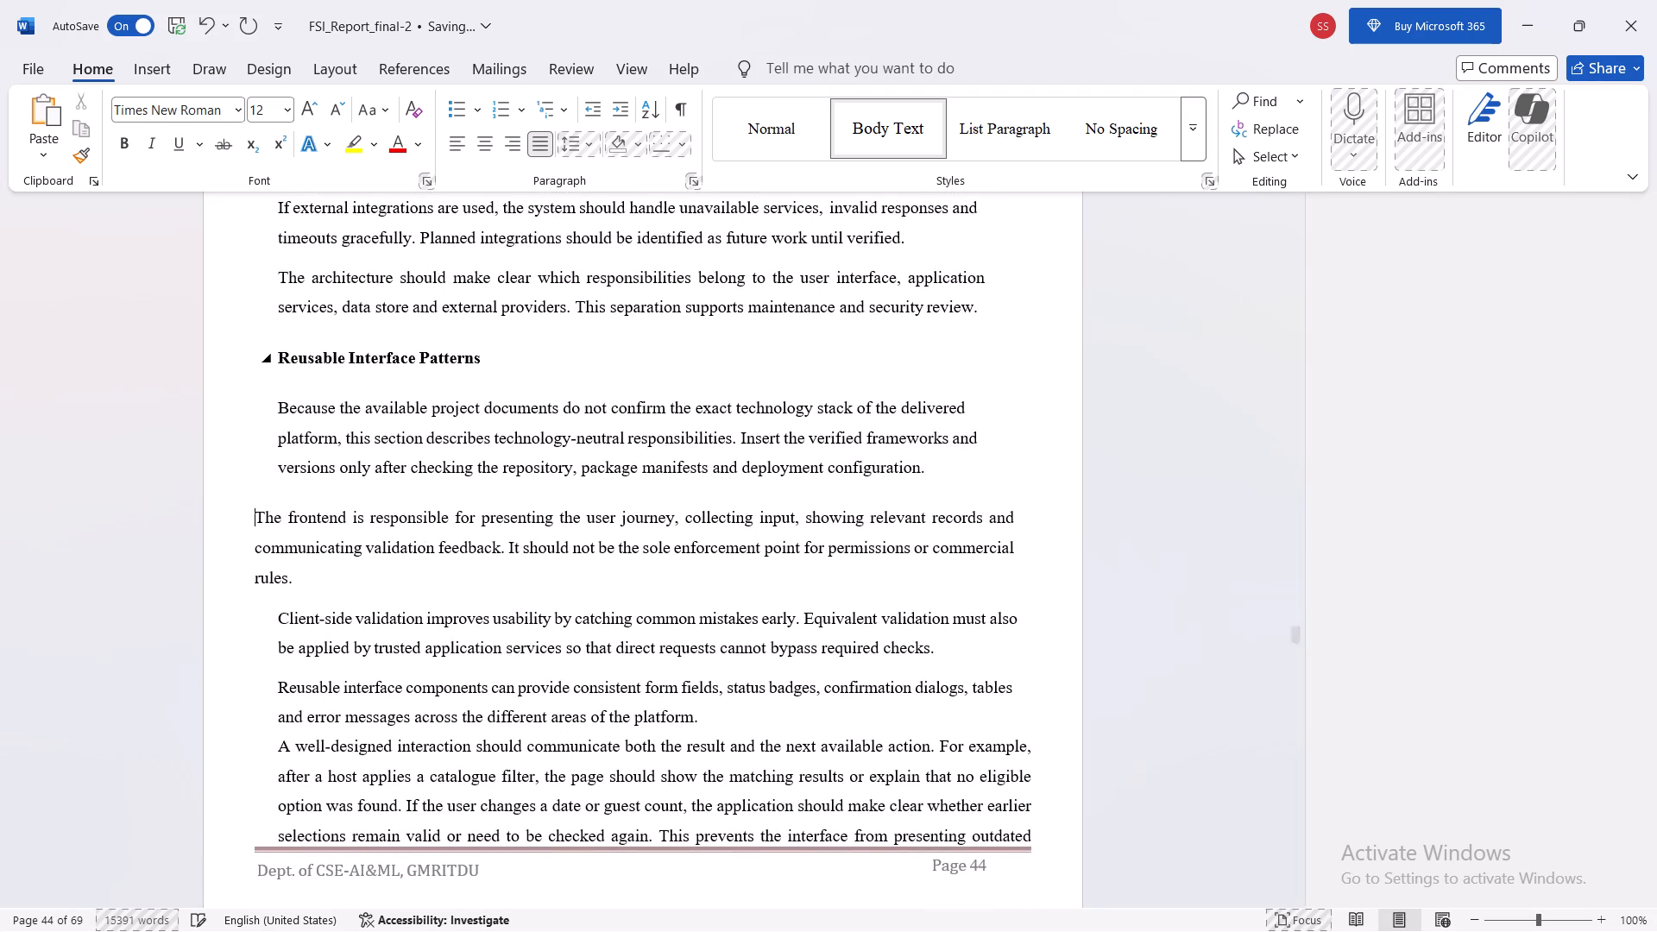
key("BackSpace")
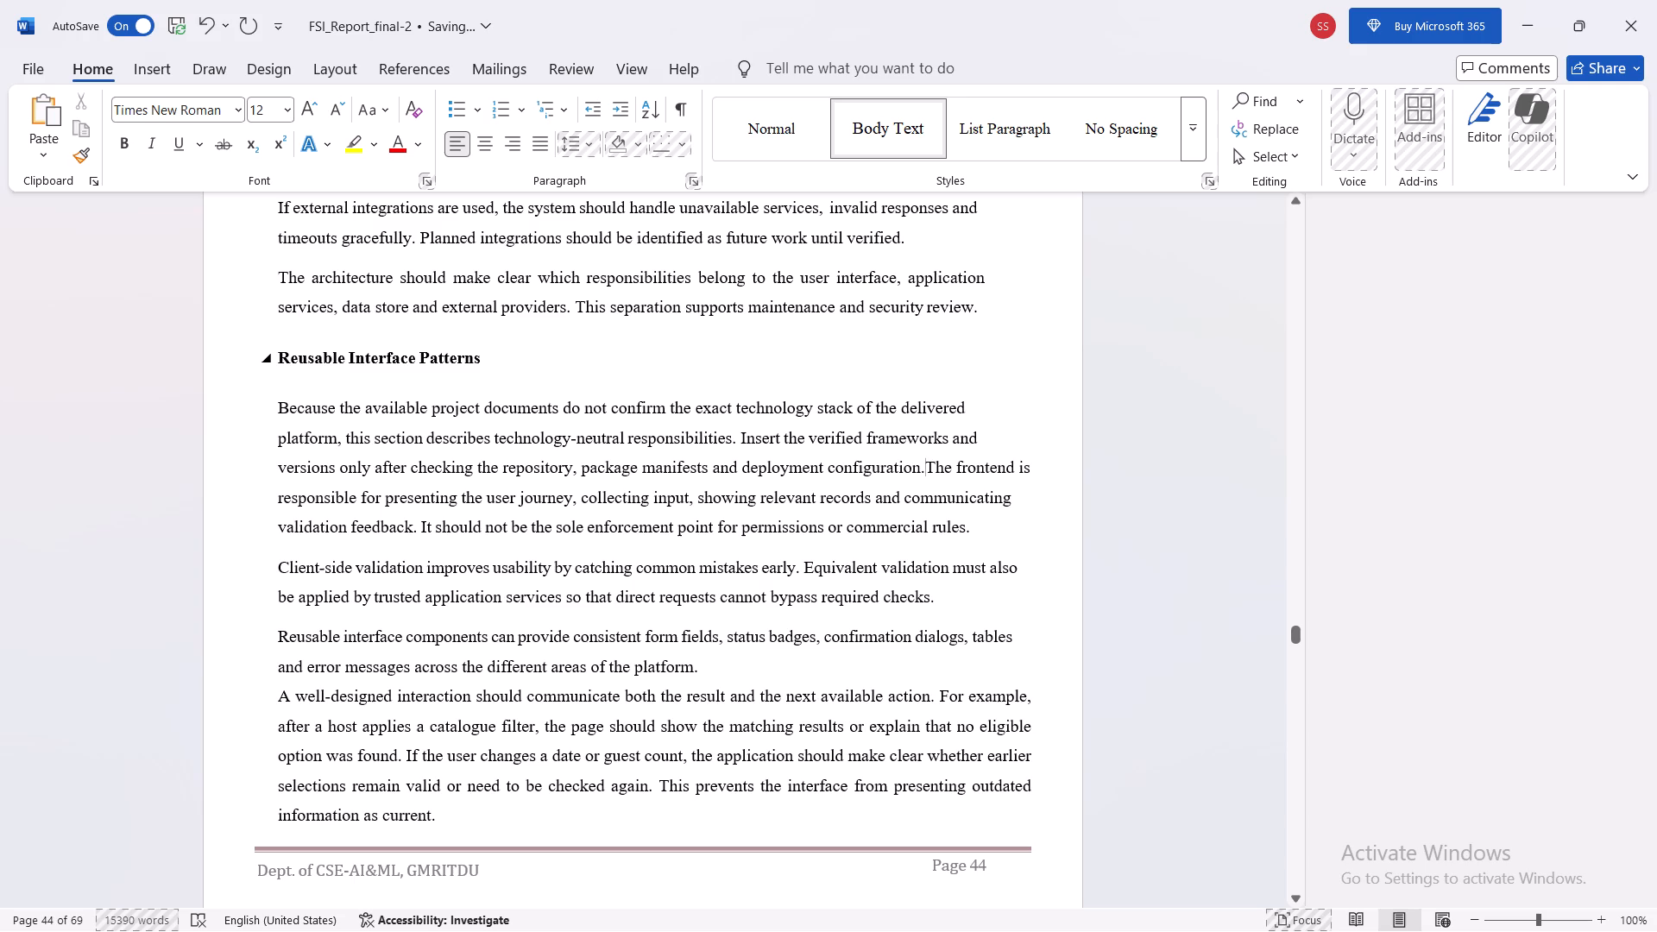
Justify the merged "Because the available project documents" paragraph under Reusable Interface Patterns.
scroll(960, 599, "down", 1)
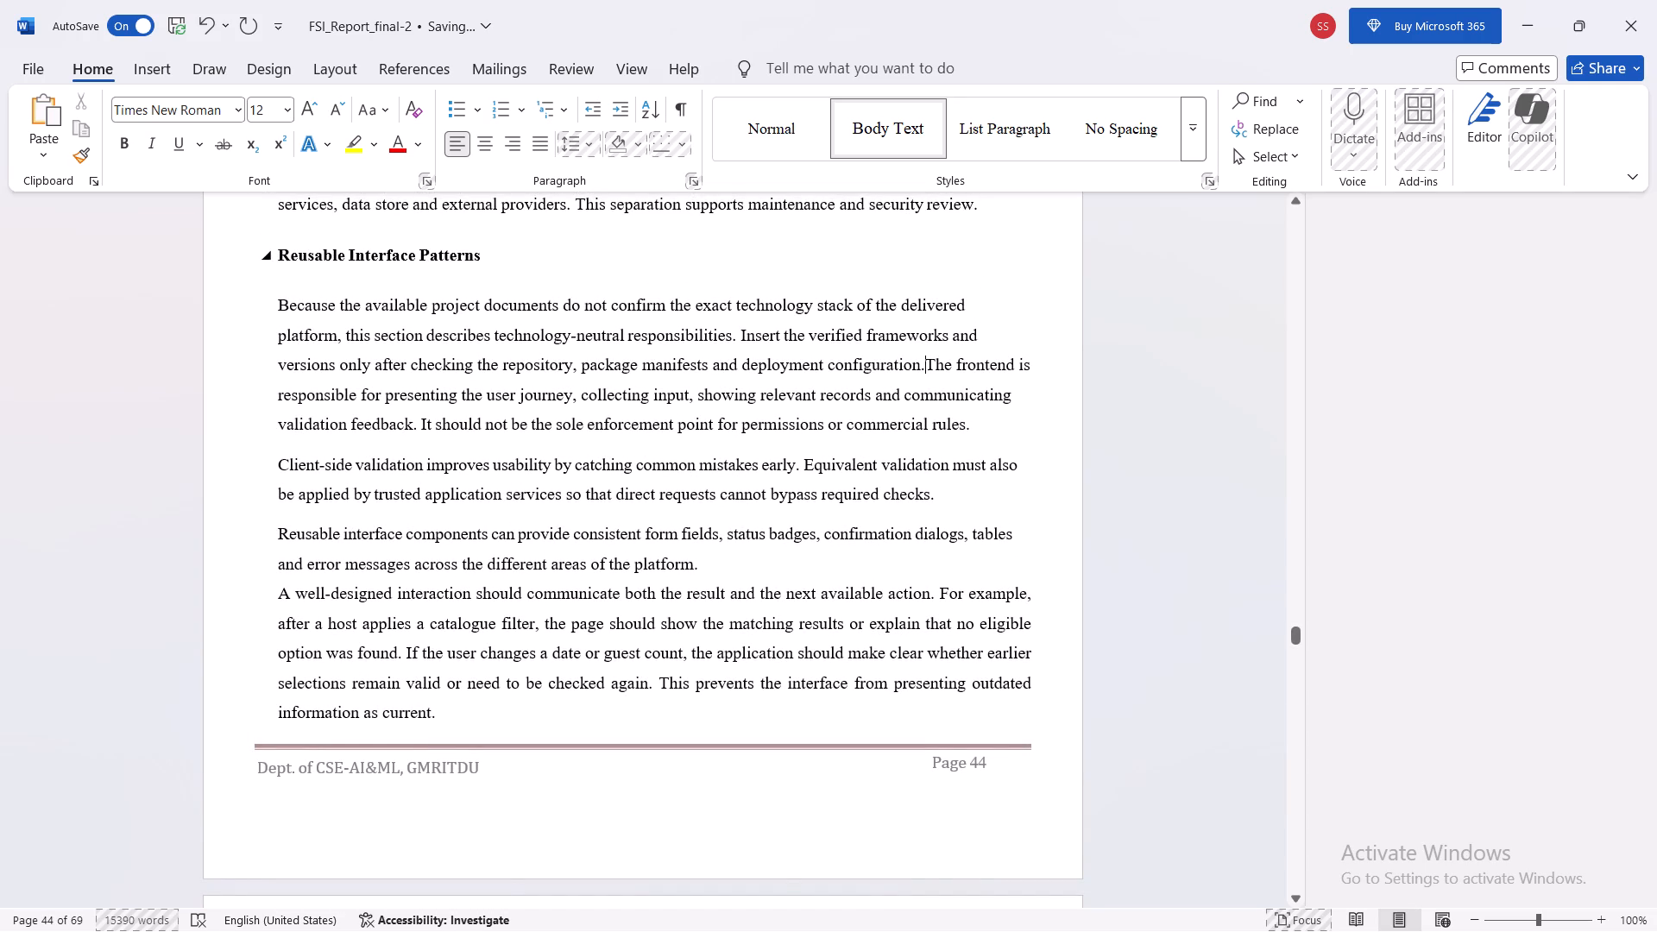
left_click_drag(276, 306, 964, 429)
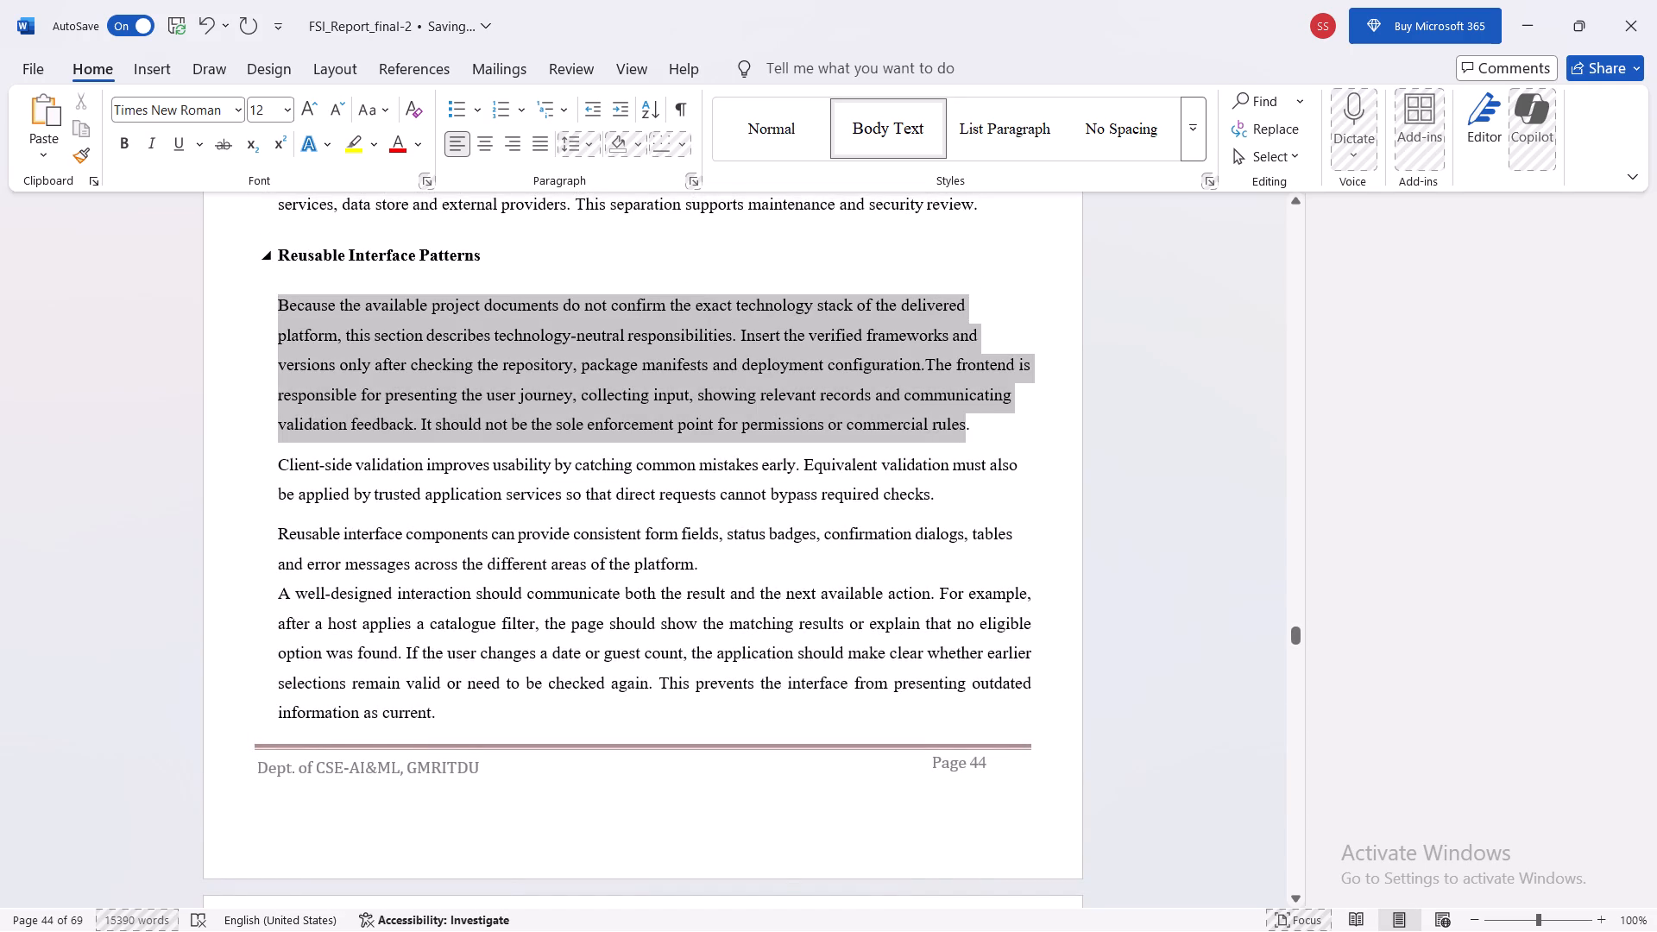
left_click_drag(964, 429, 973, 425)
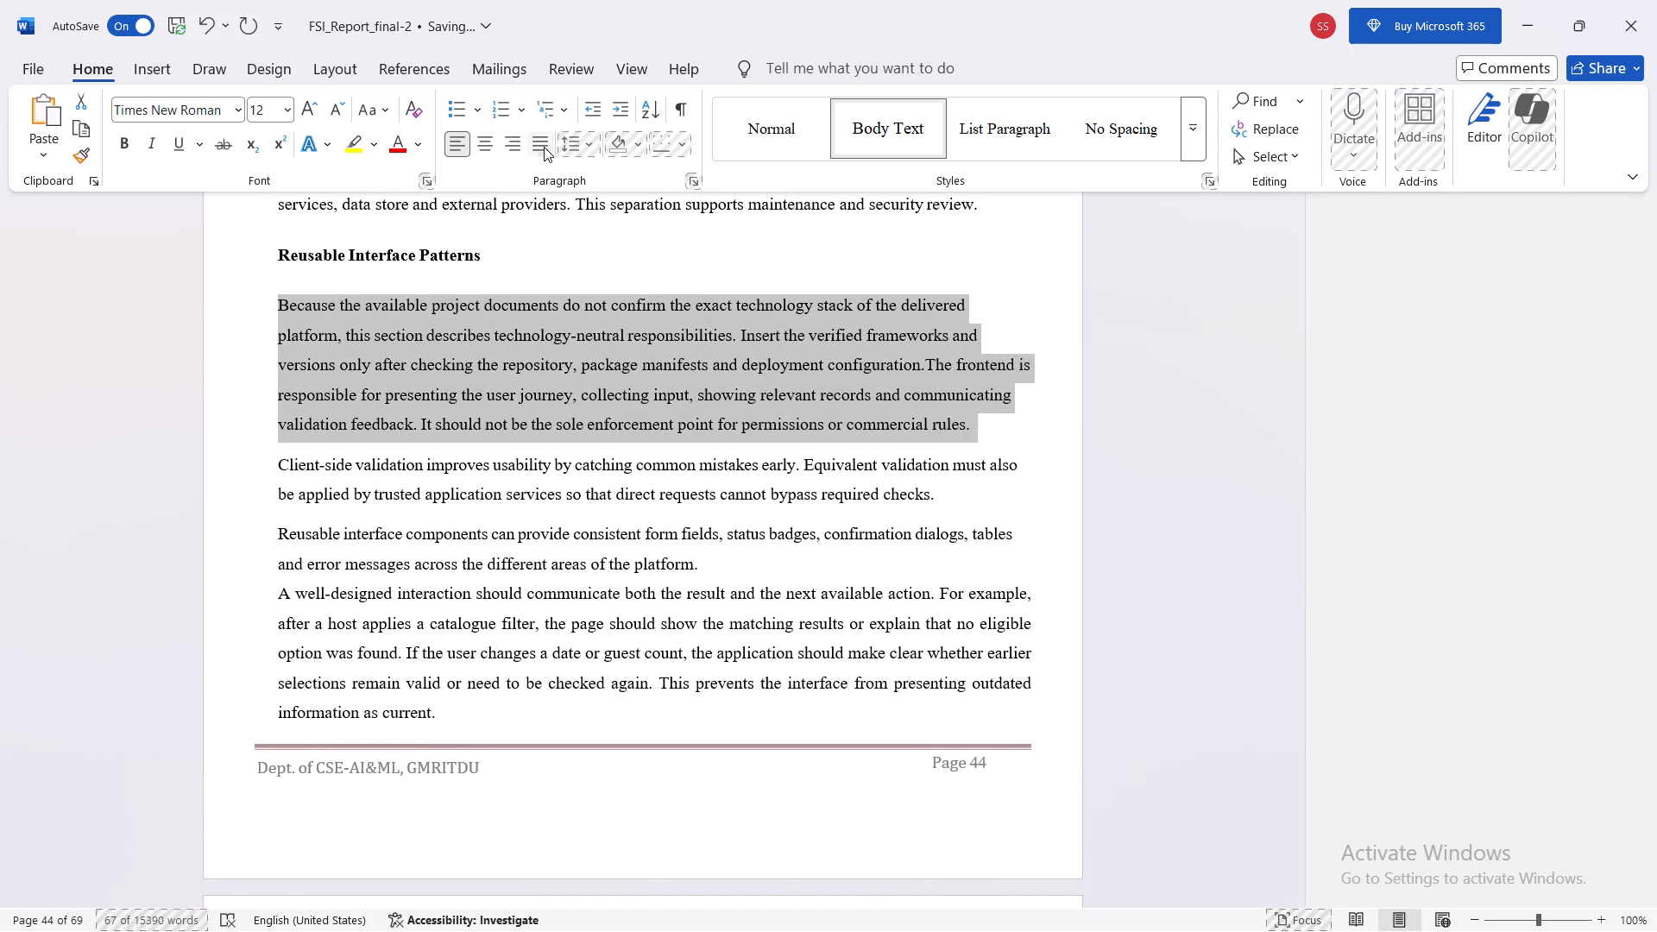
left_click(544, 147)
left_click(737, 472)
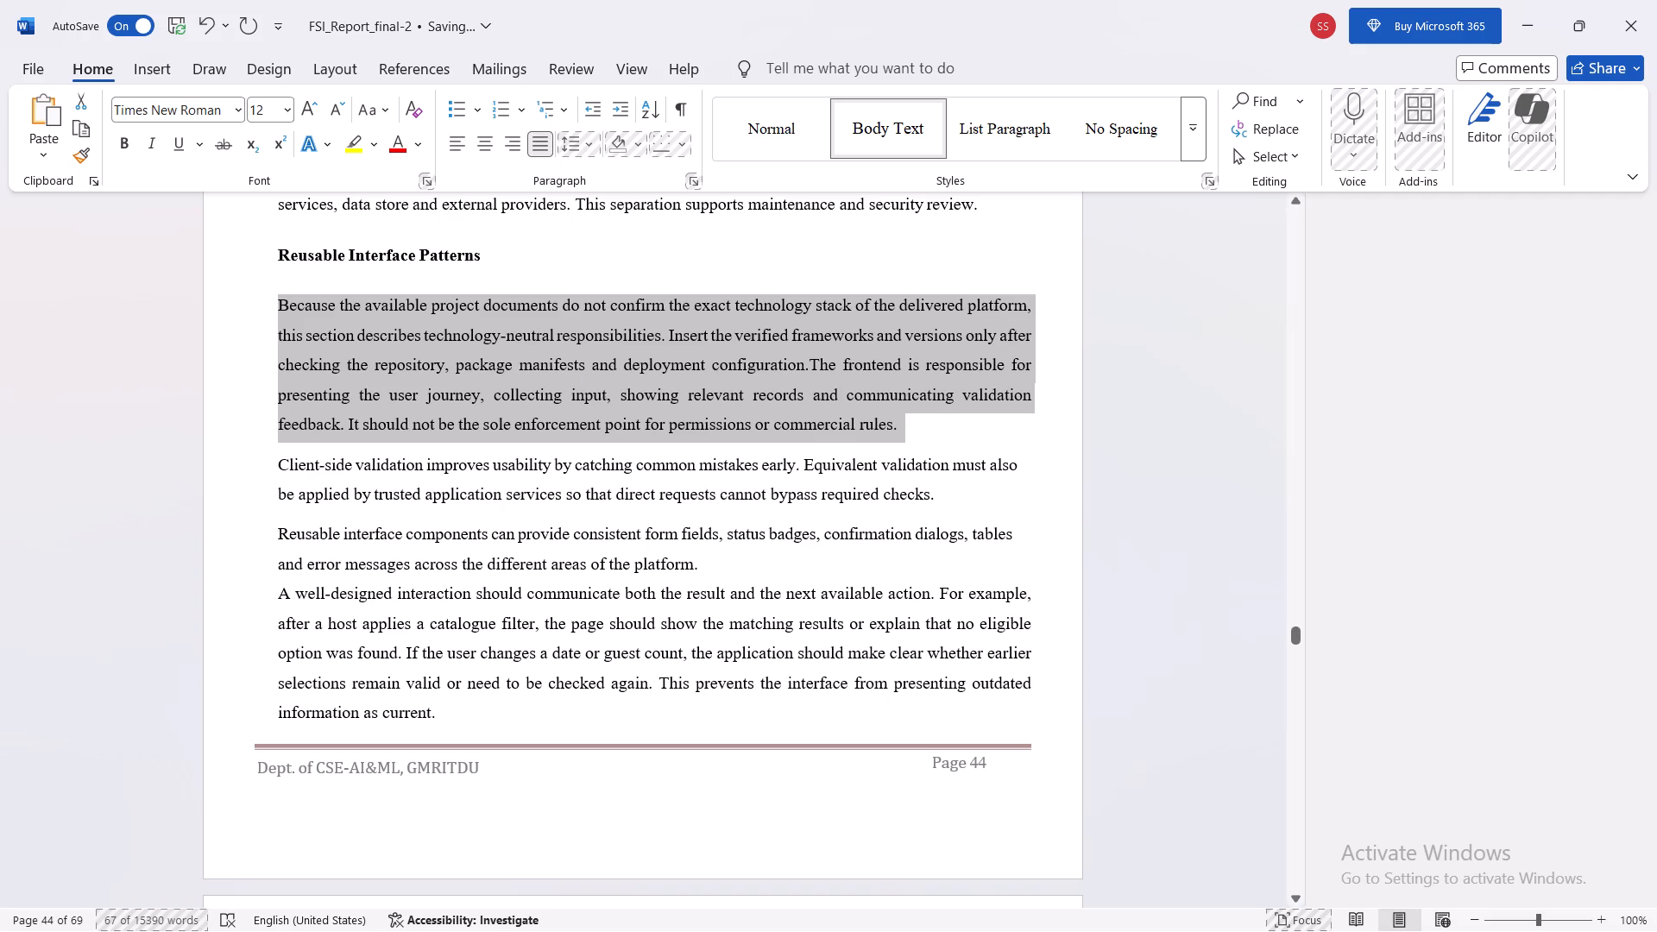
Examine the text layout on pages 45 and 46 and how the body text meets the footer lines.
scroll(737, 472, "down", 2)
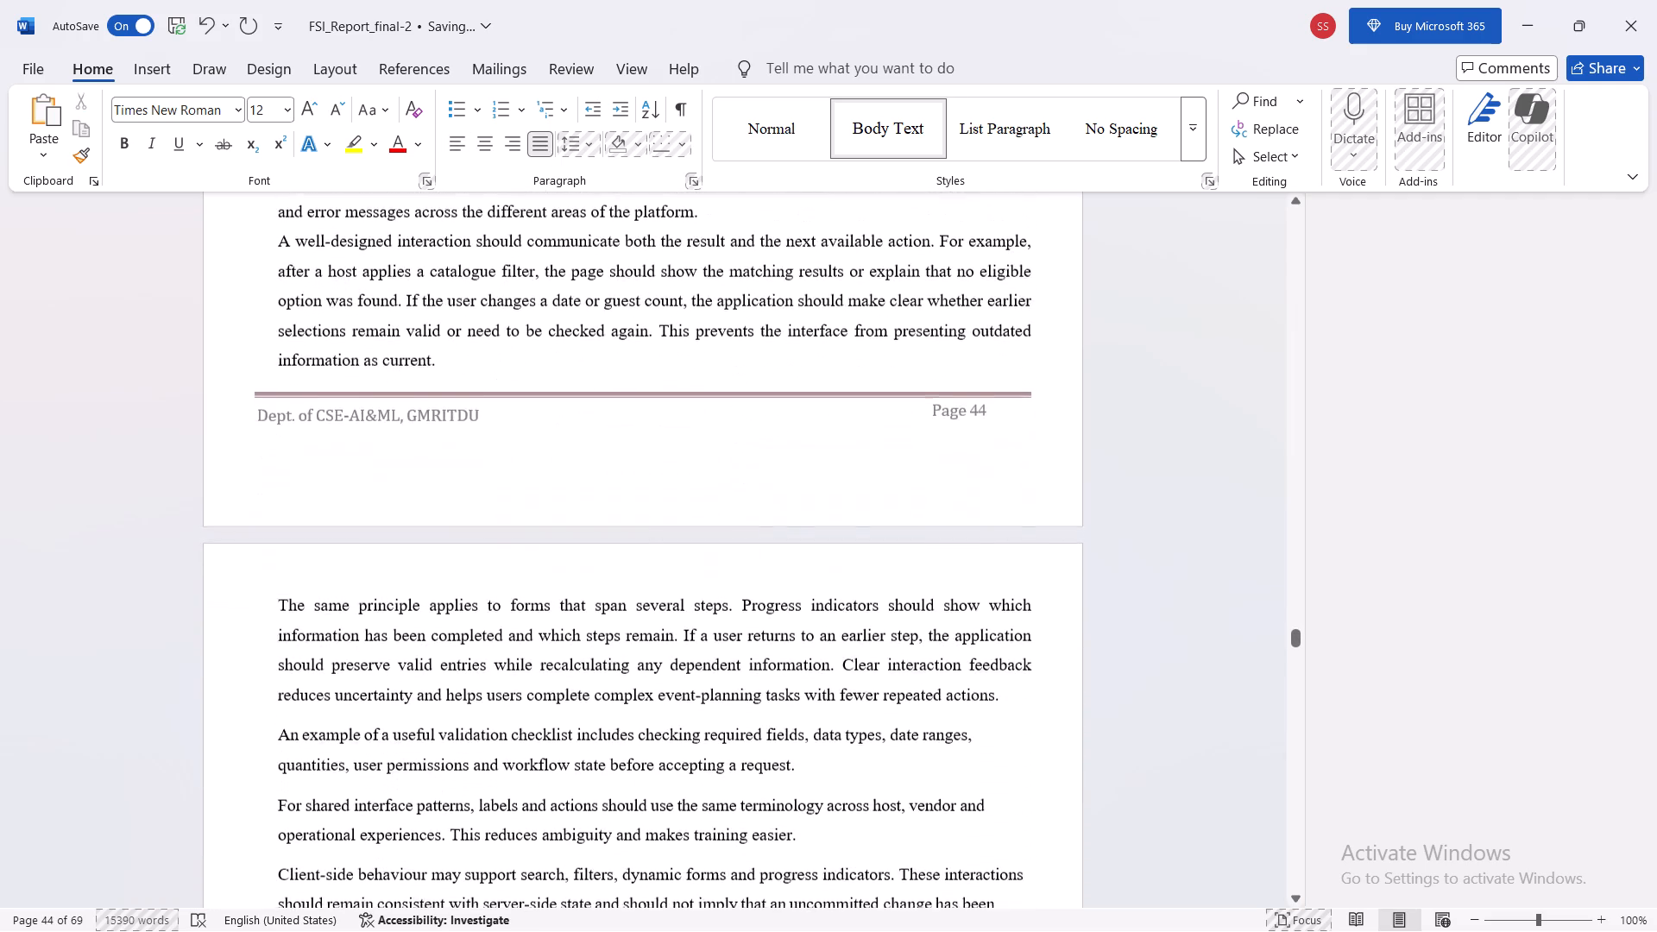
scroll(737, 472, "down", 2)
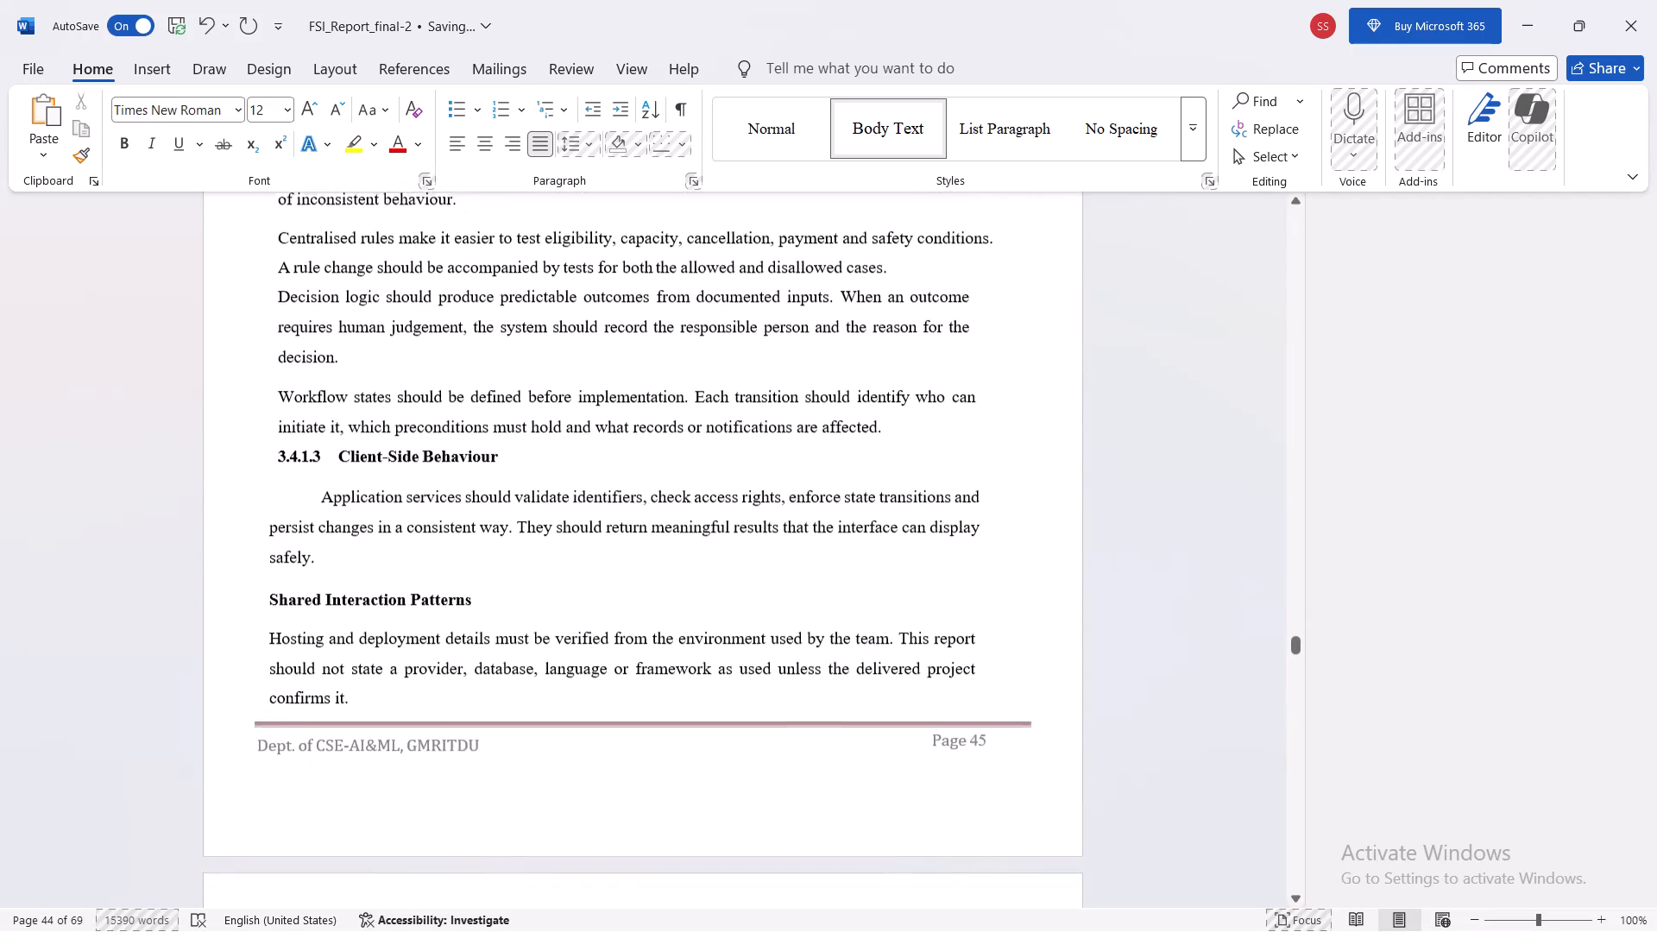
scroll(737, 472, "down", 1)
scroll(737, 472, "up", 2)
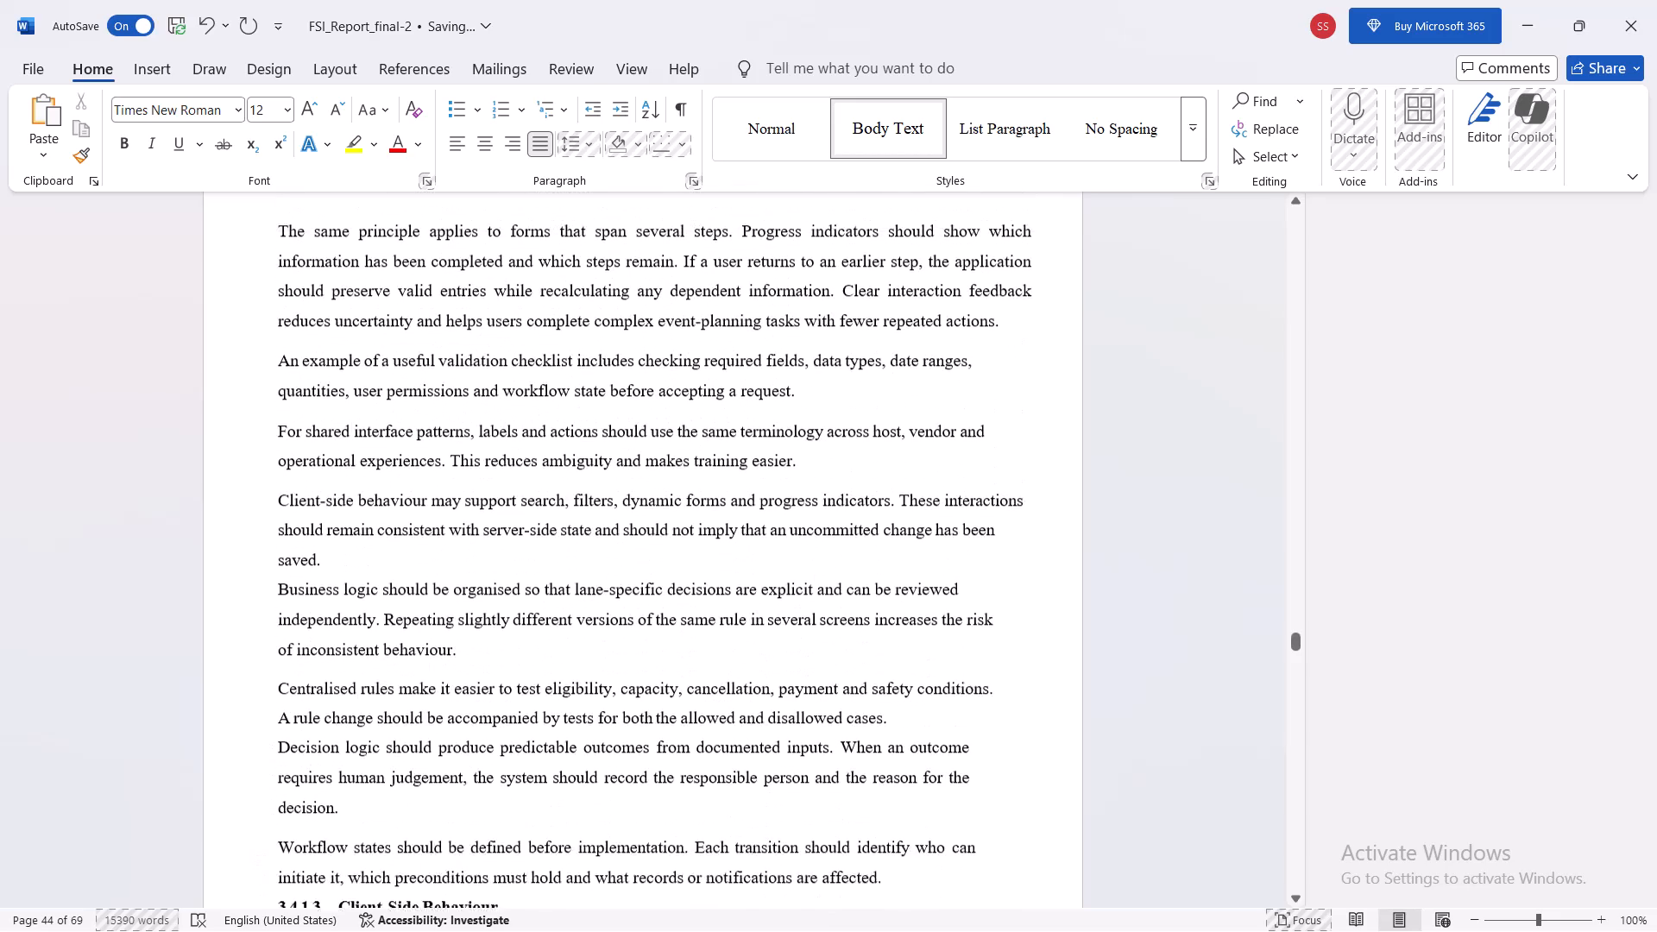
scroll(737, 472, "down", 1)
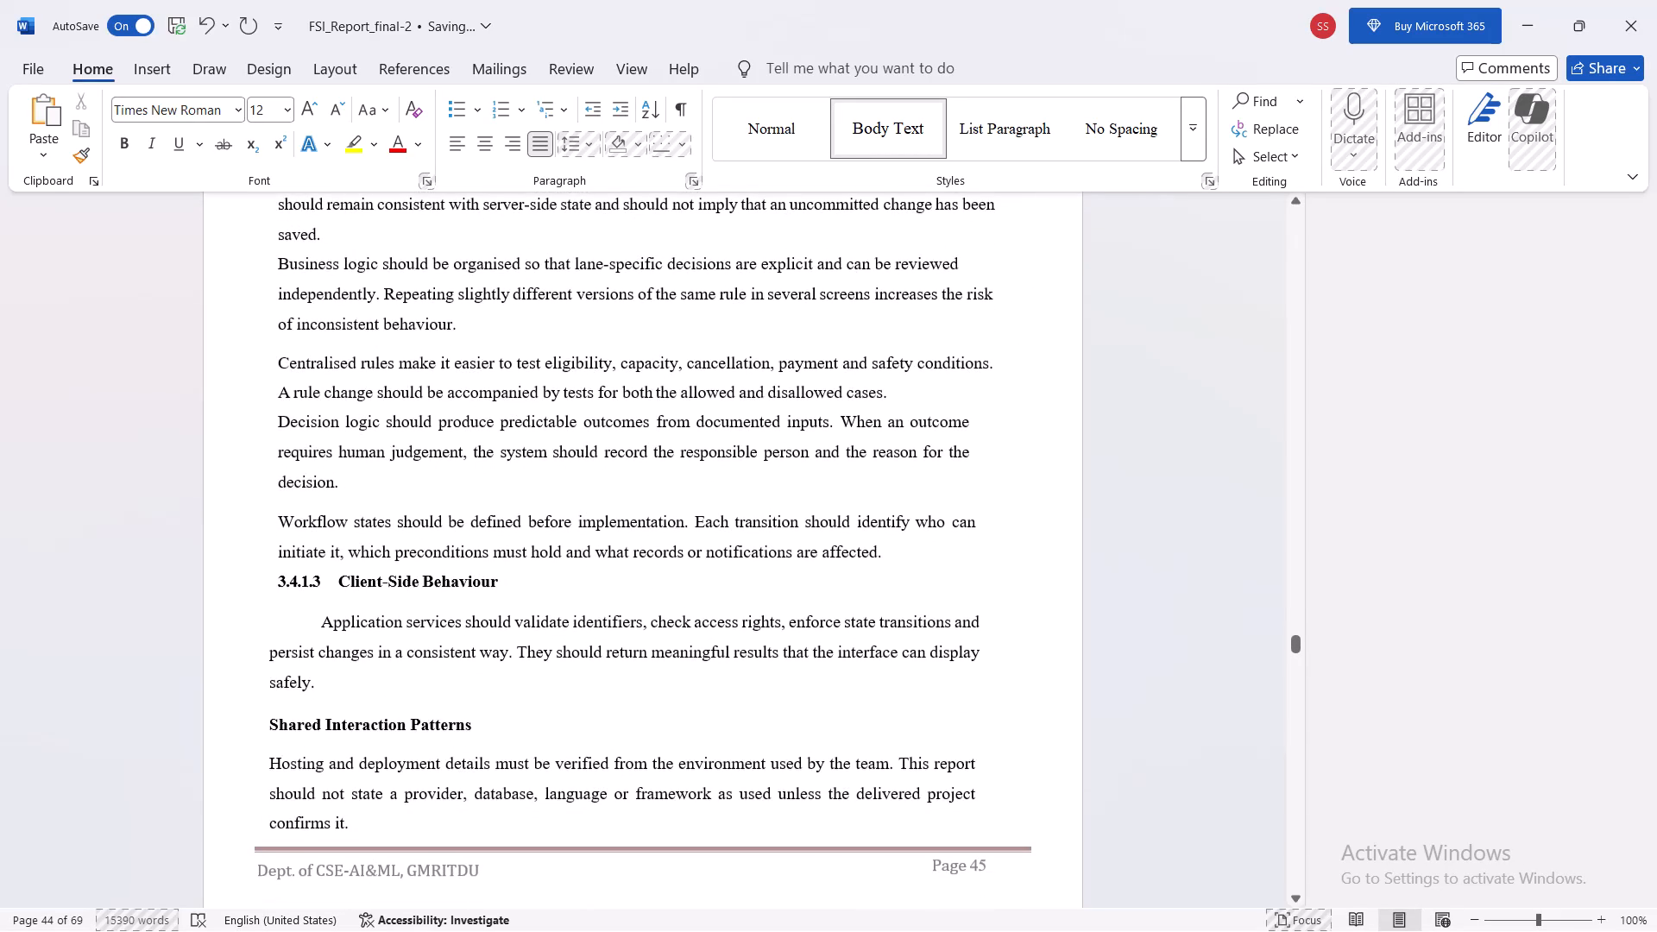
scroll(737, 472, "down", 2)
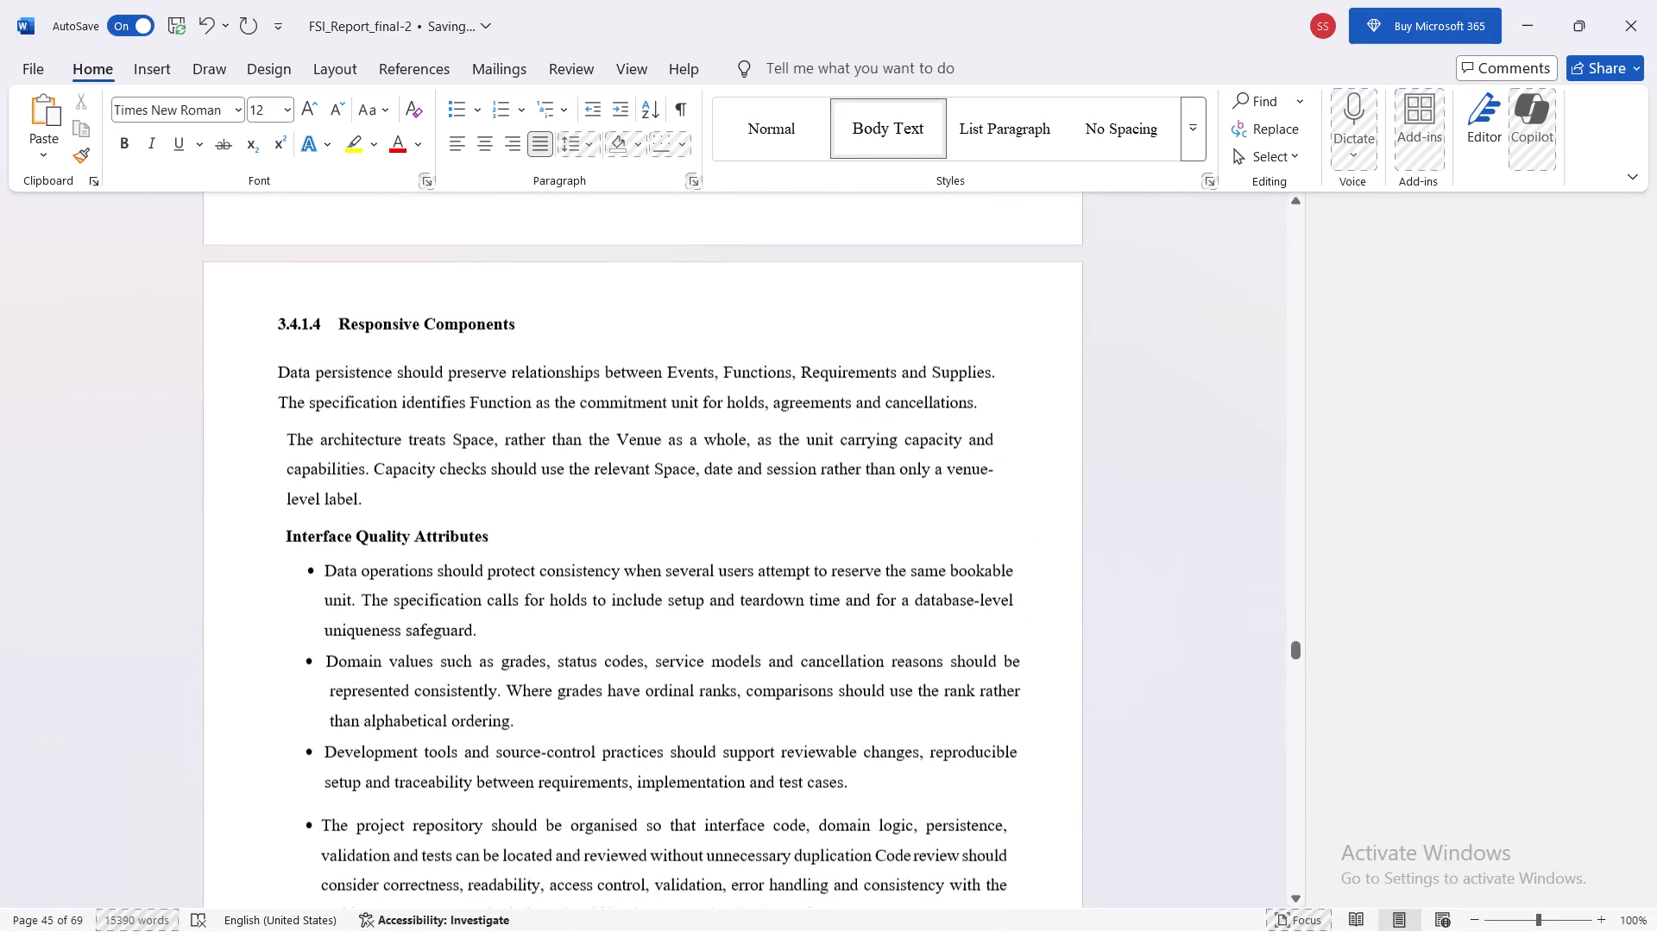
scroll(737, 472, "down", 4)
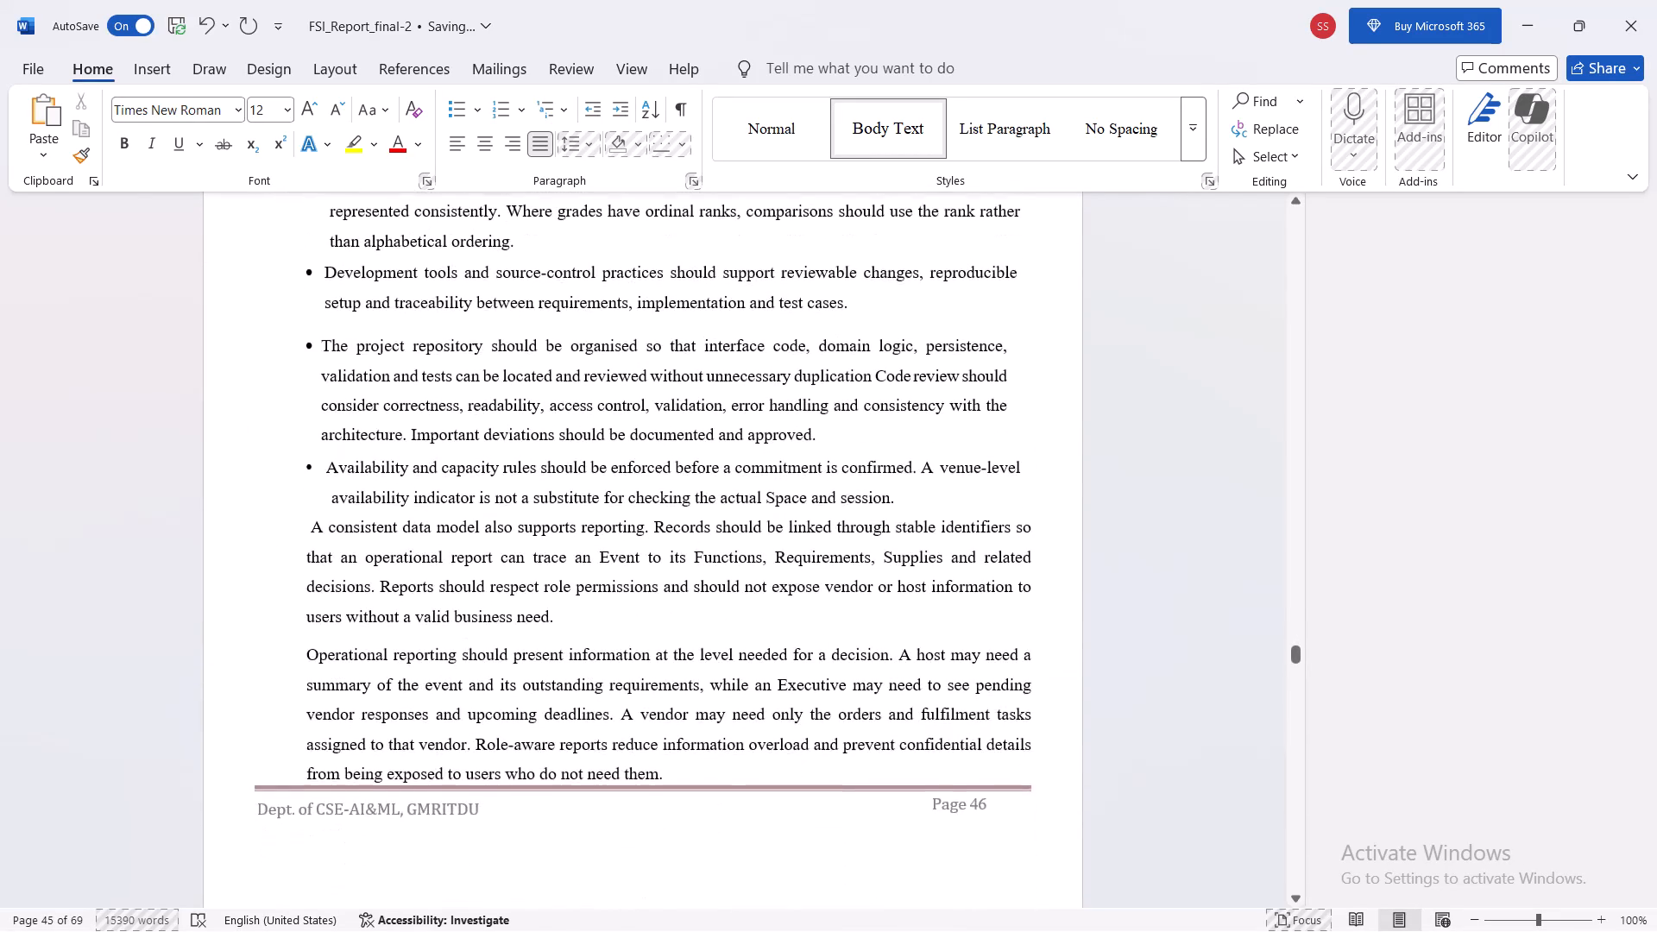
scroll(737, 472, "down", 1)
scroll(737, 472, "up", 2)
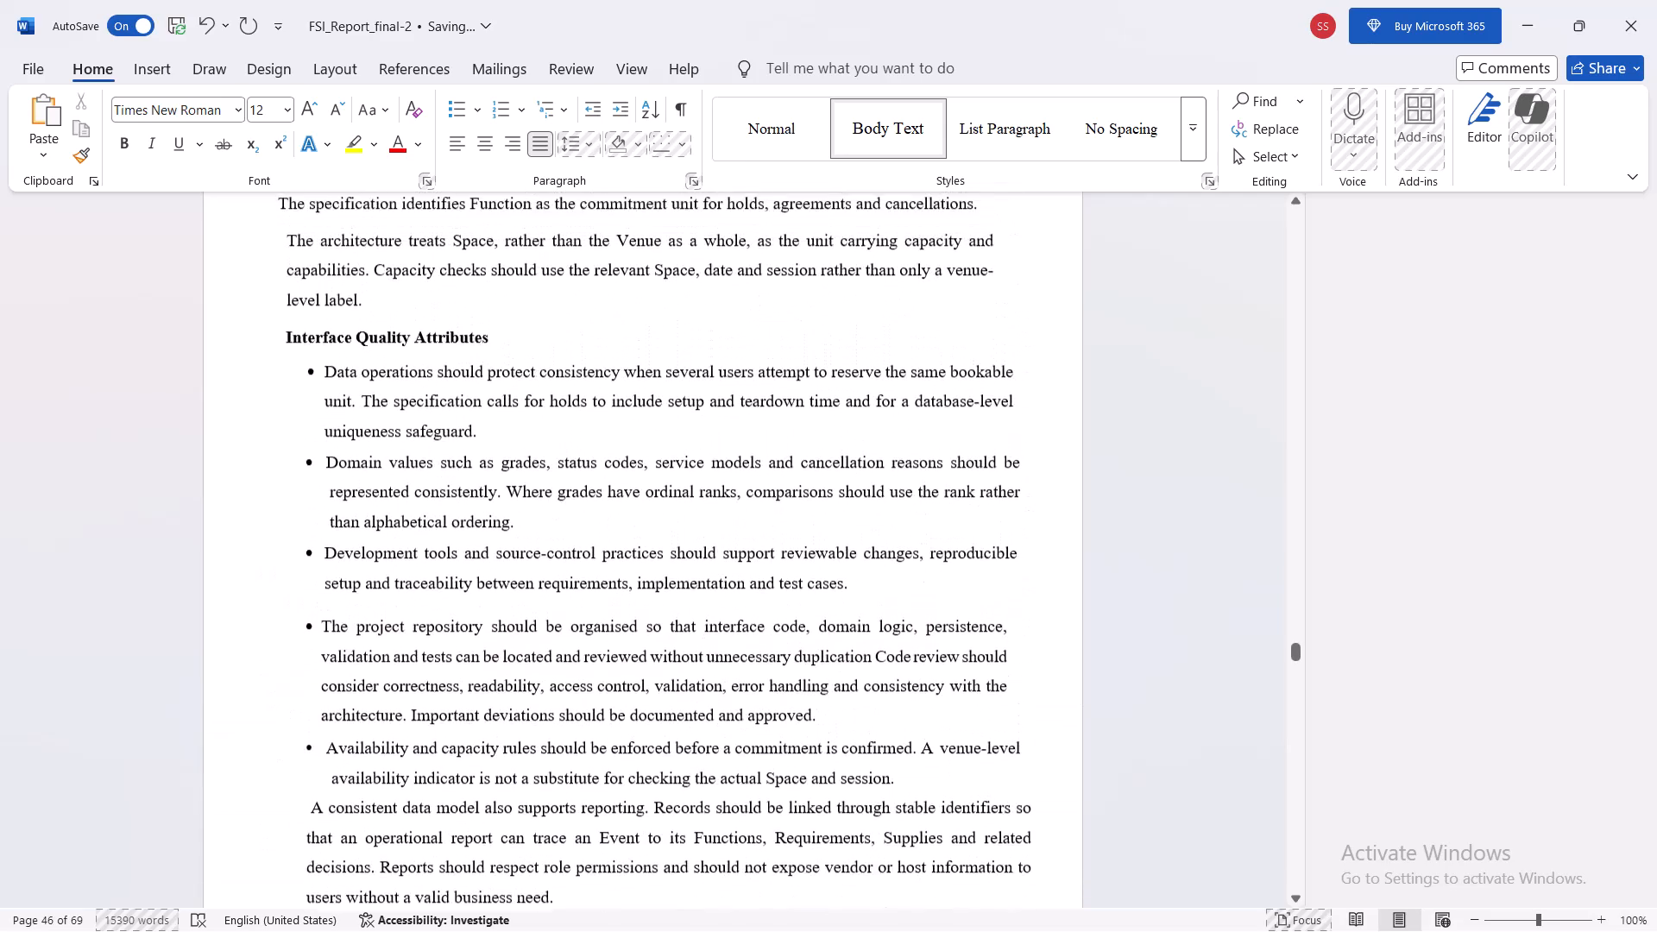
scroll(737, 472, "up", 2)
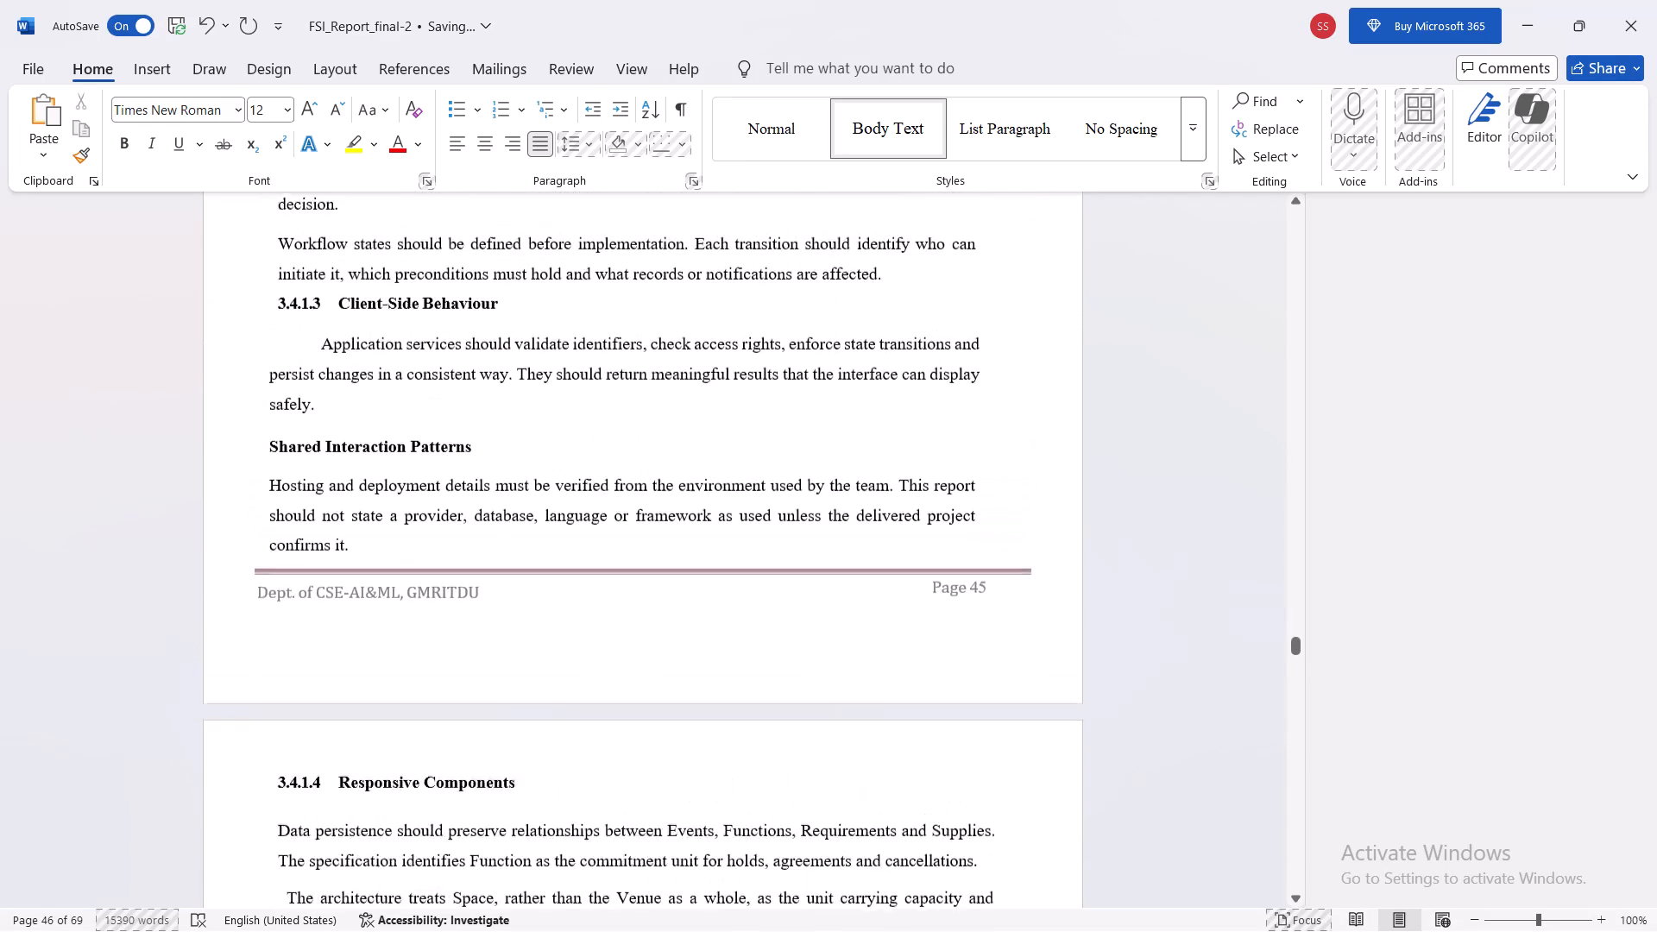
scroll(737, 472, "up", 1)
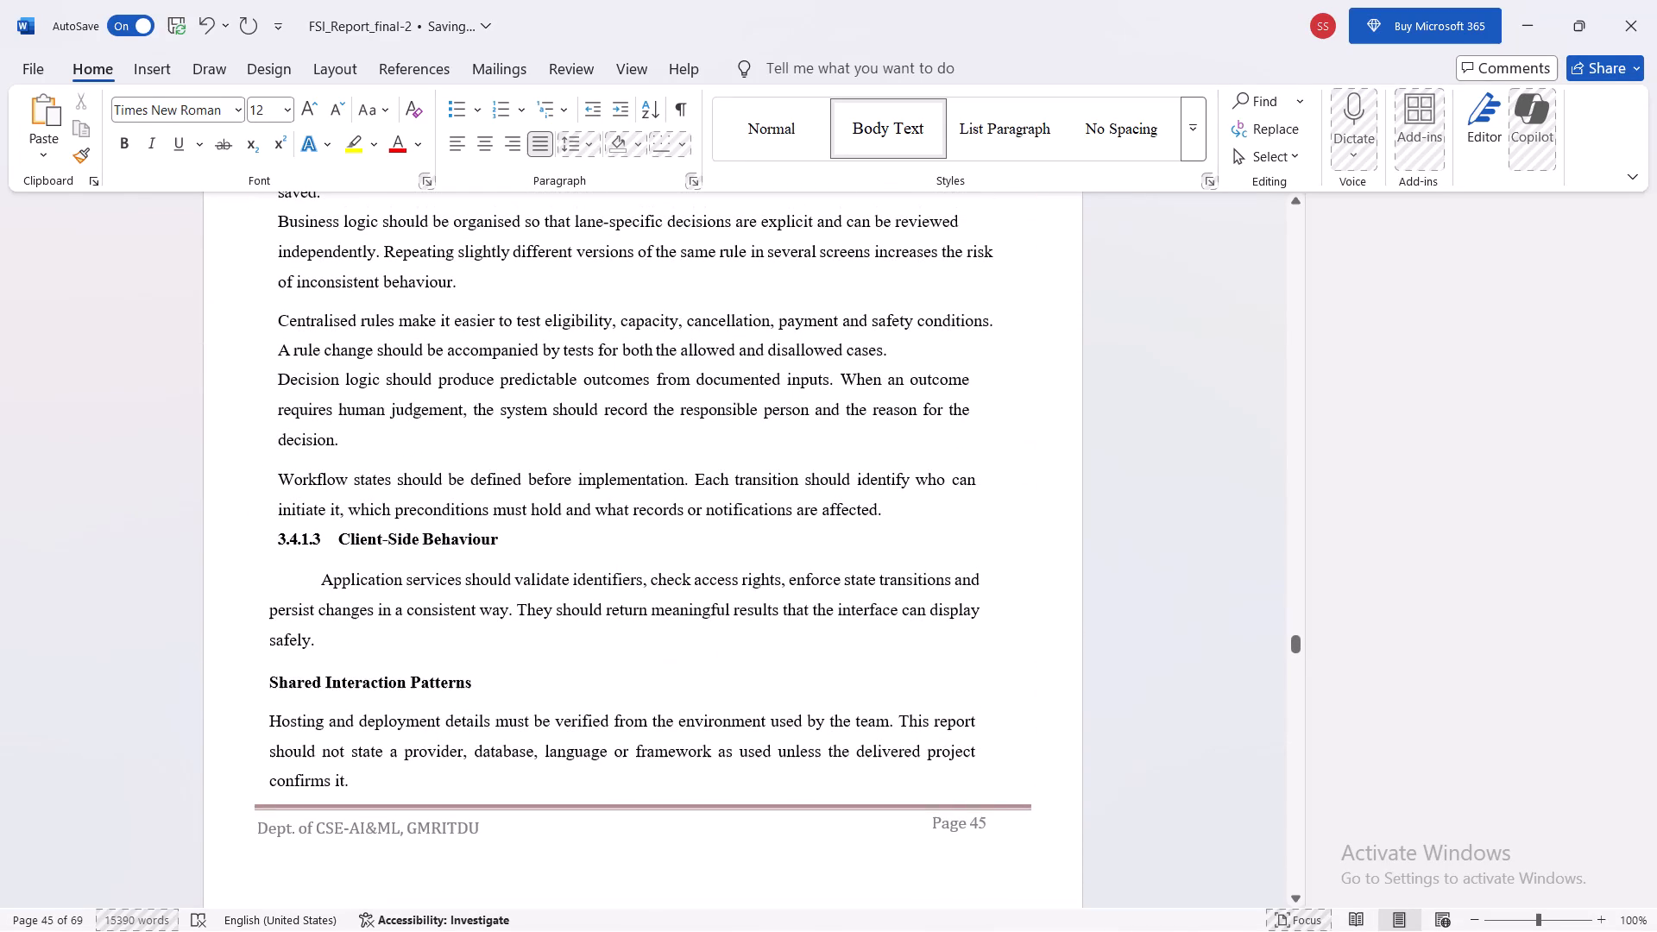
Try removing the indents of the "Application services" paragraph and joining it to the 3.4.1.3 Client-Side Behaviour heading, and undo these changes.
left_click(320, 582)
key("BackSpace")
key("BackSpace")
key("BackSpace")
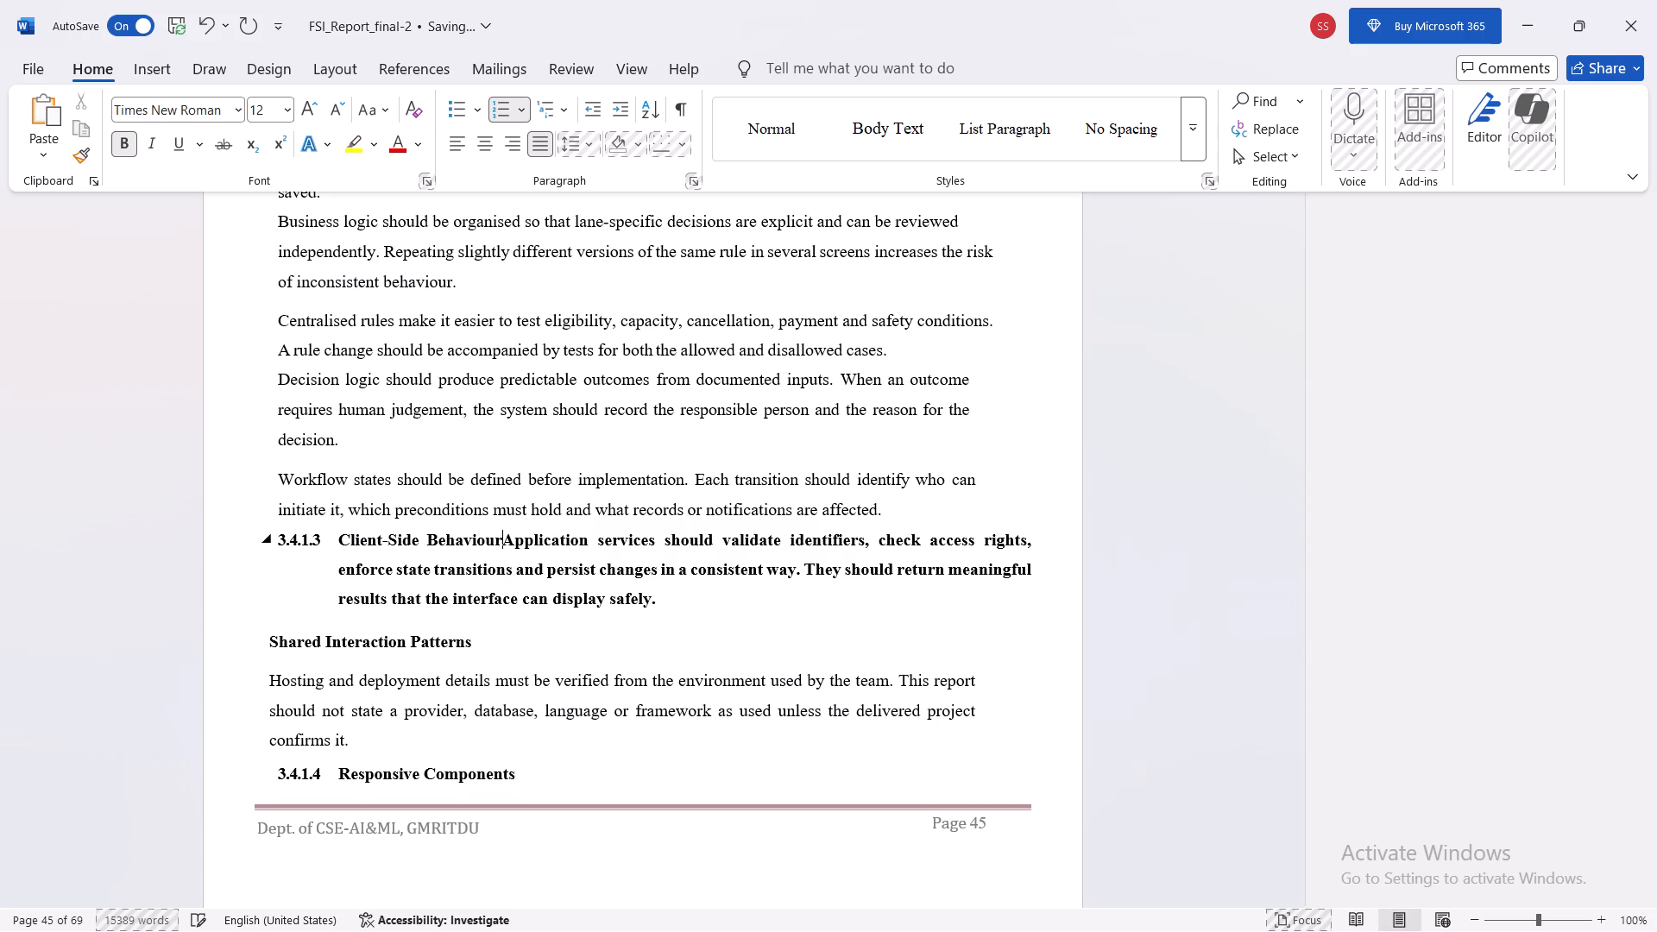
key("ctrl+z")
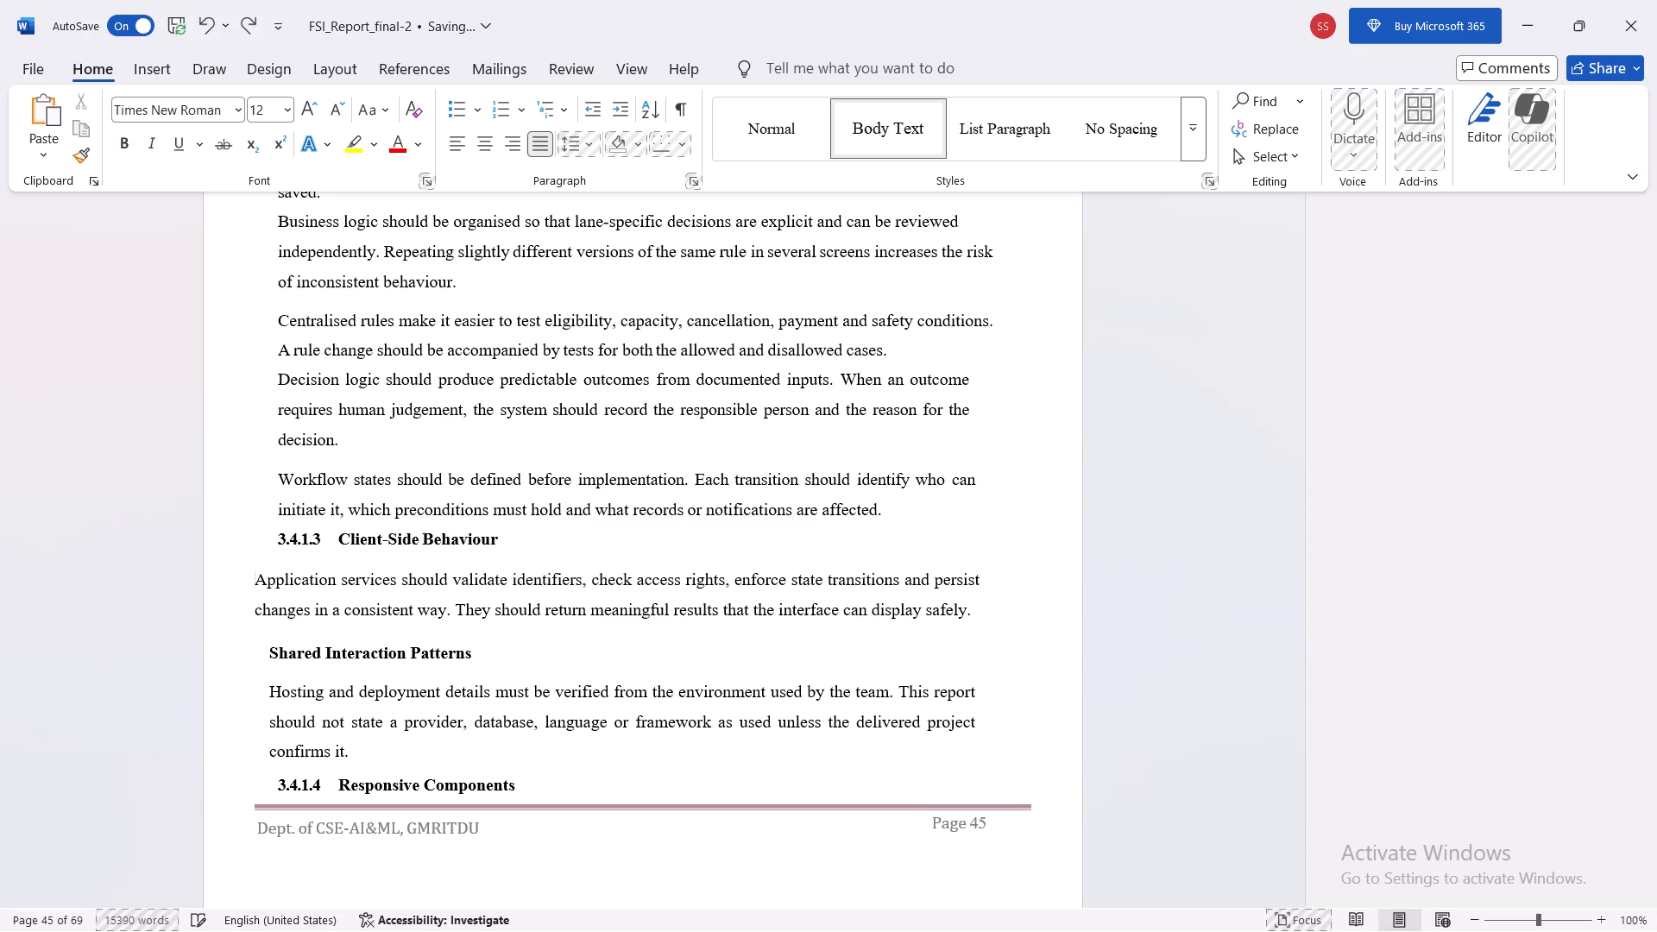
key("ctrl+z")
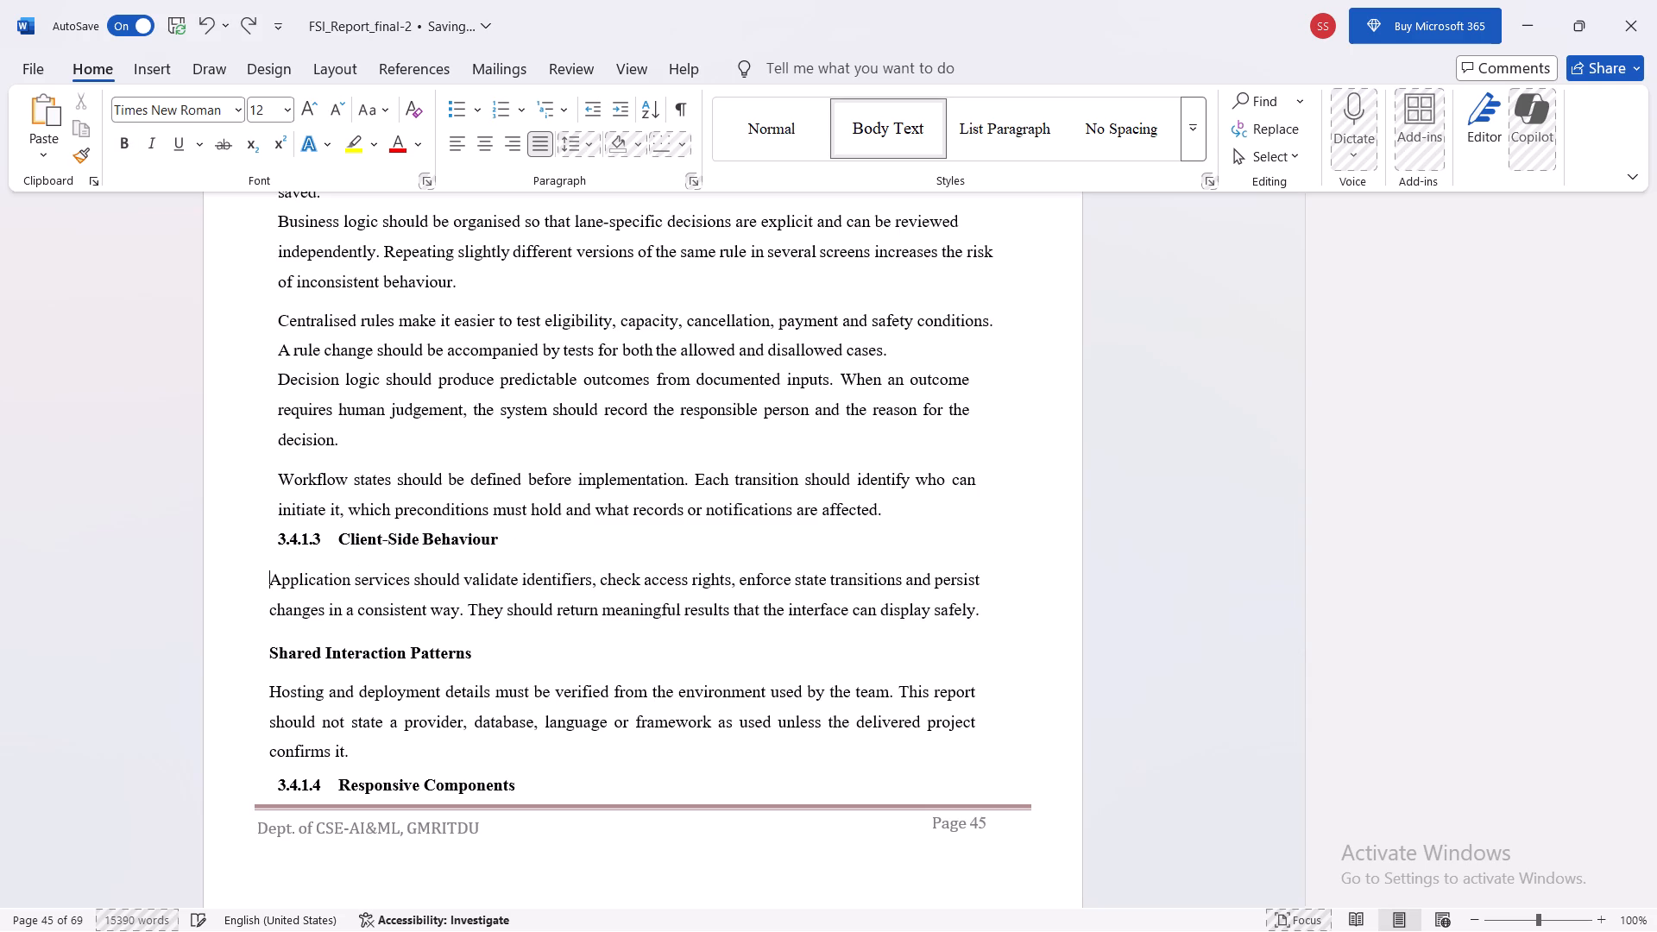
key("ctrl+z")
Examine pages 45 and 46 again, checking the spacing between the body text and the footer lines.
scroll(408, 765, "down", 1)
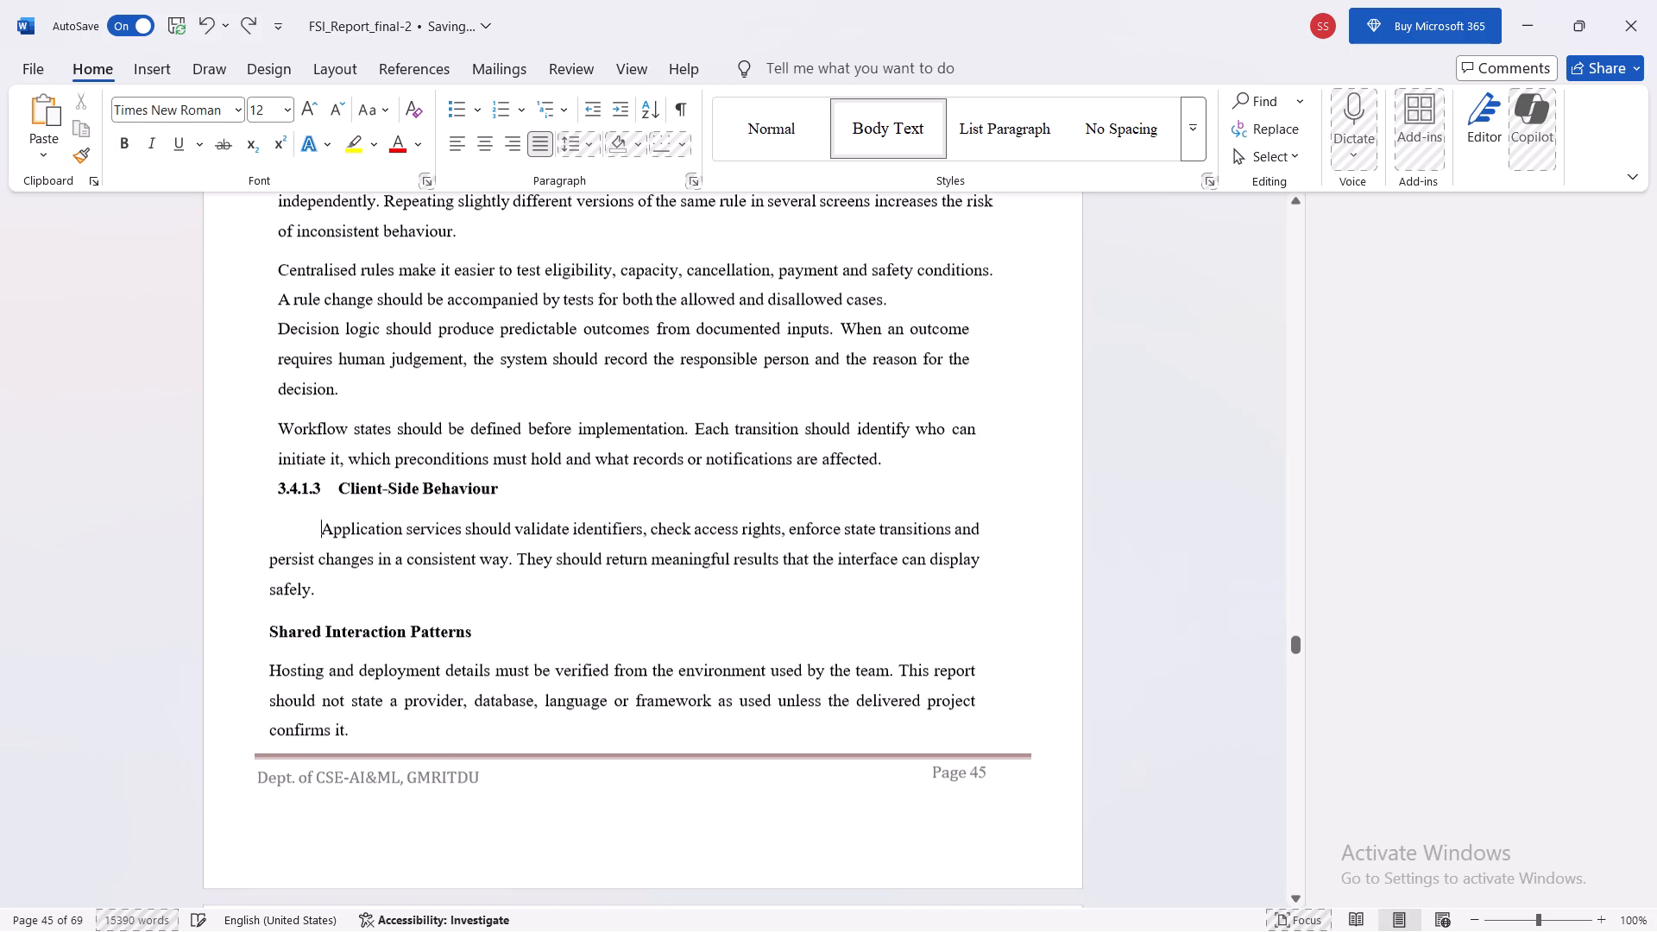
scroll(408, 765, "down", 2)
scroll(408, 765, "up", 3)
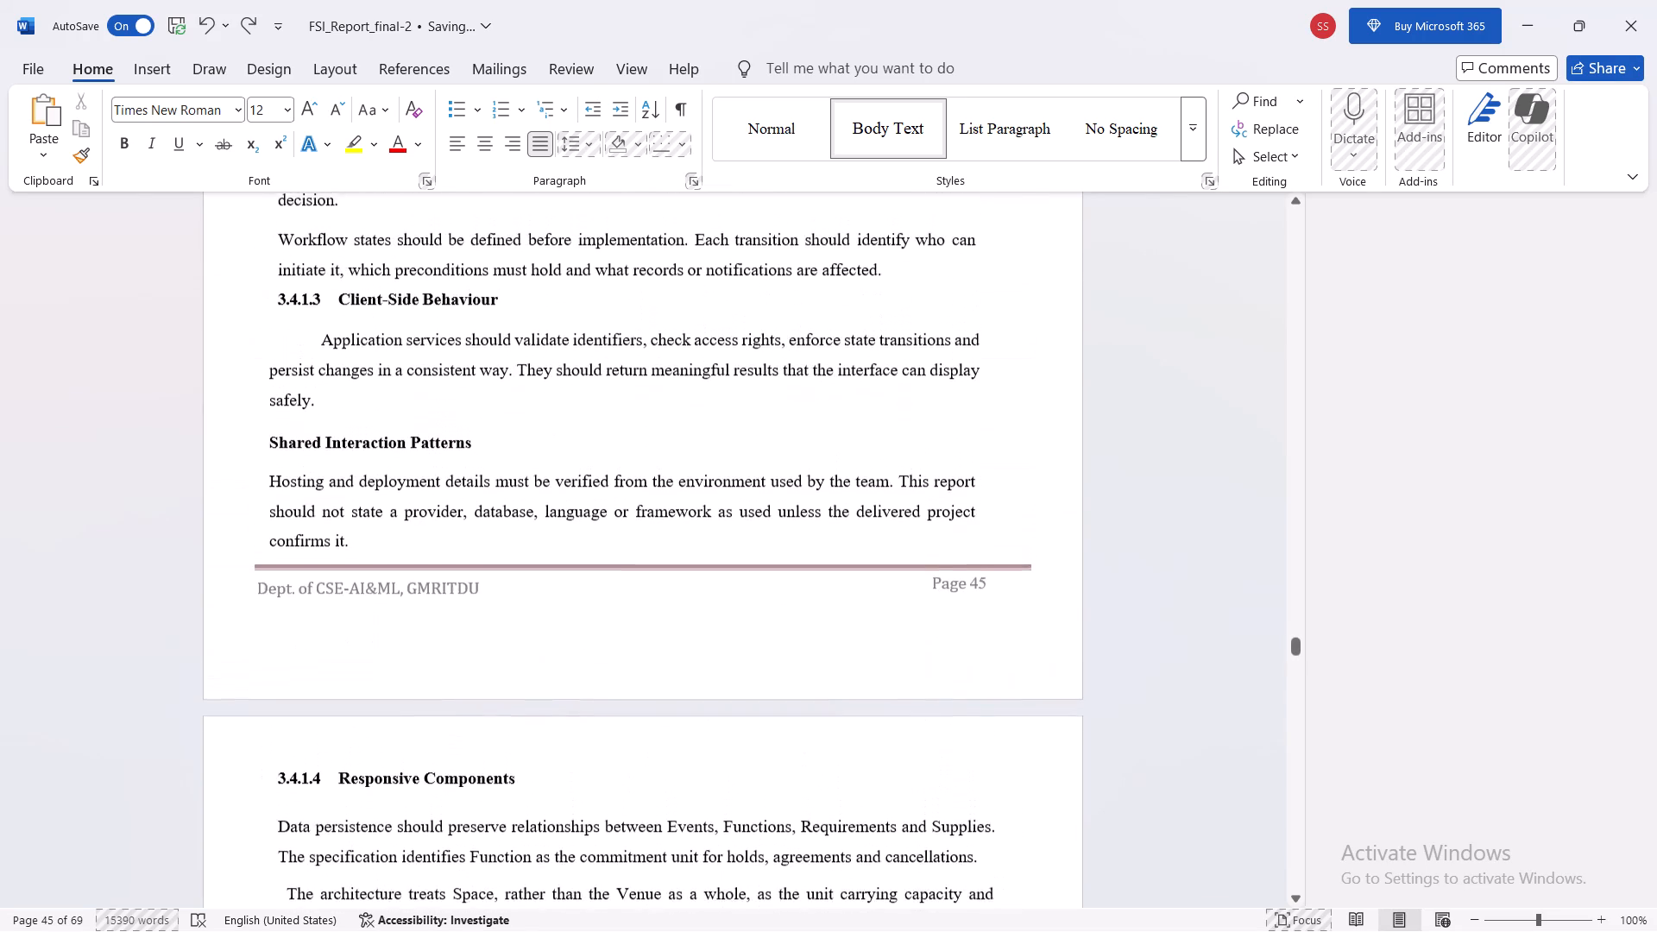
scroll(408, 765, "up", 4)
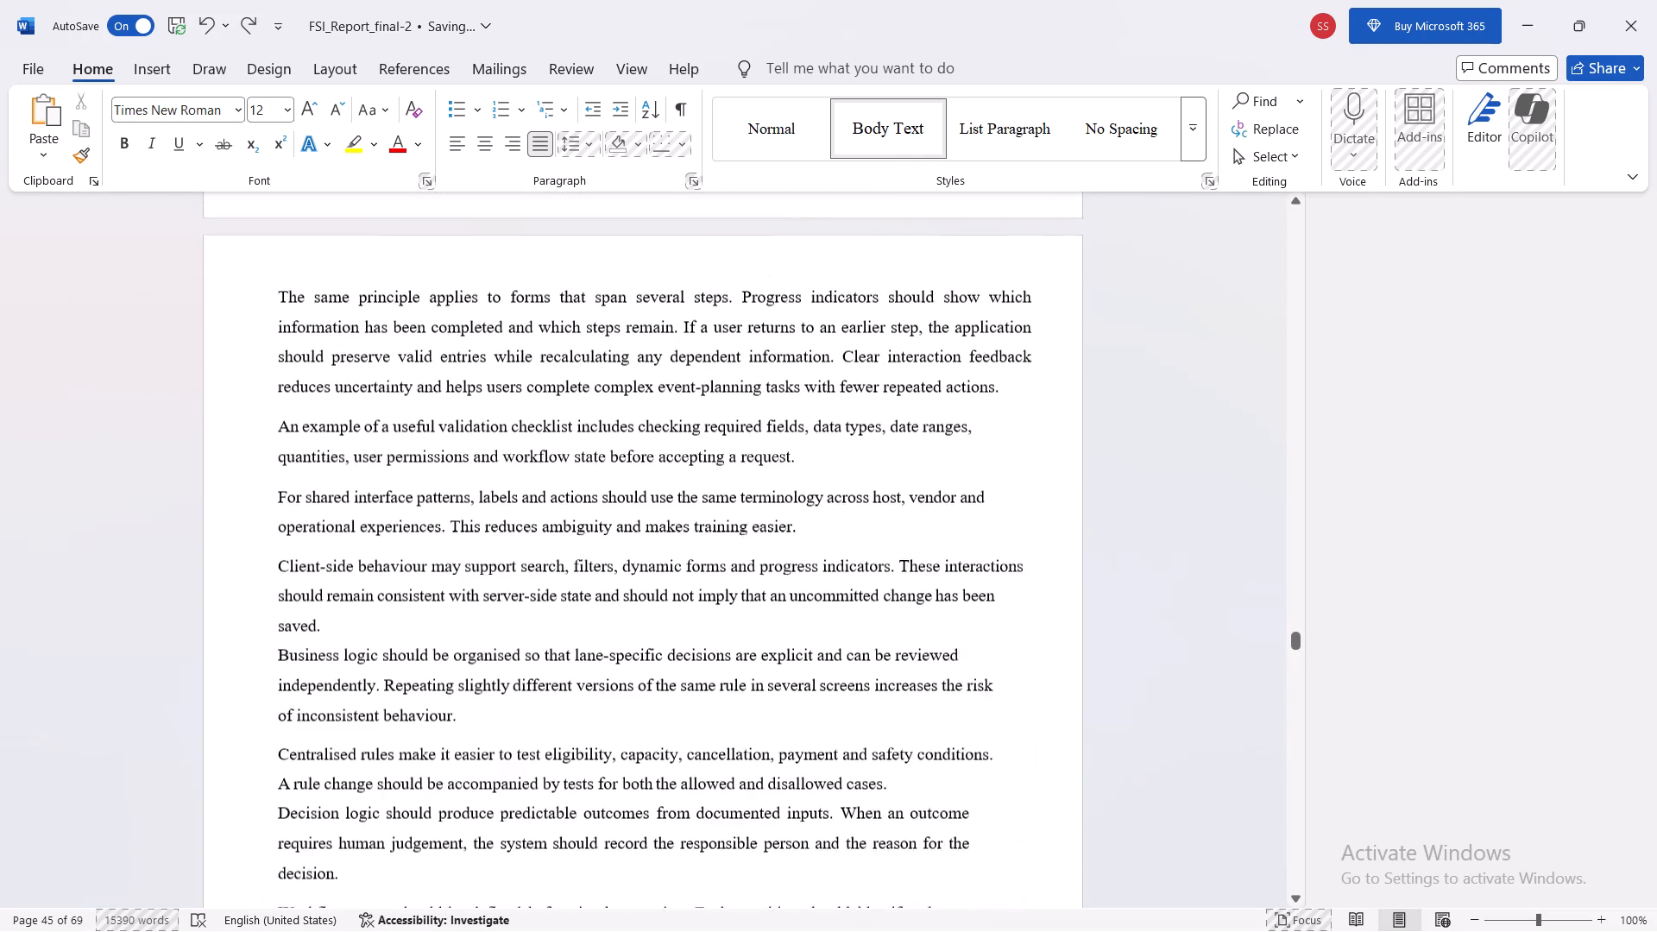
scroll(408, 765, "up", 1)
scroll(408, 765, "down", 2)
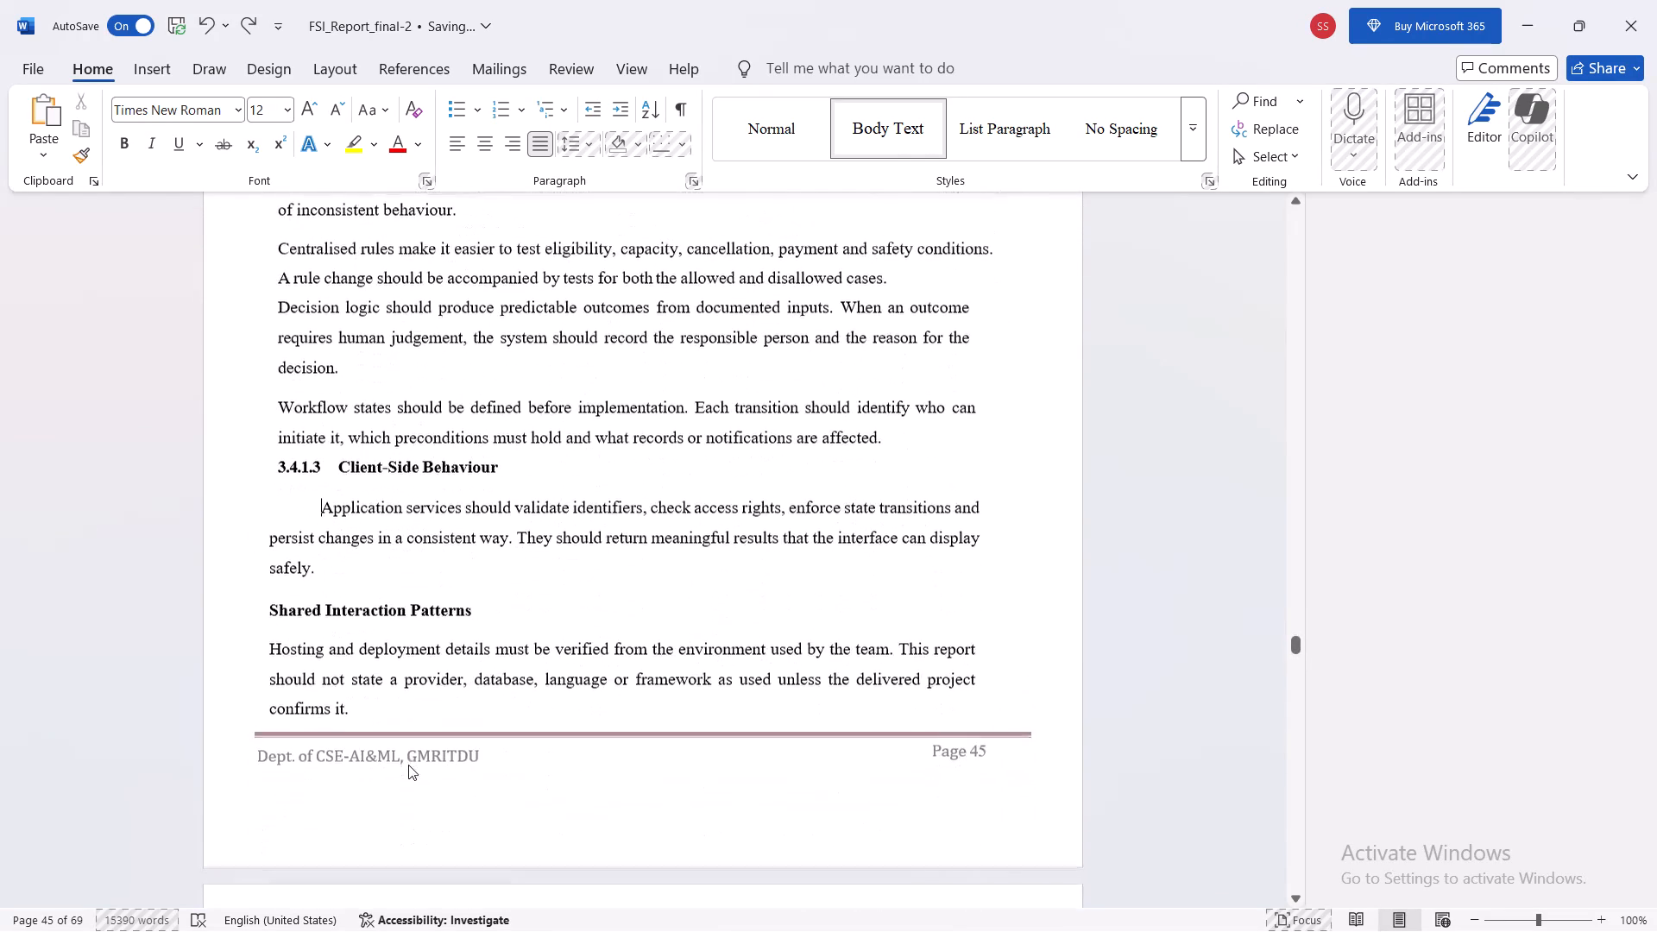
scroll(408, 765, "down", 3)
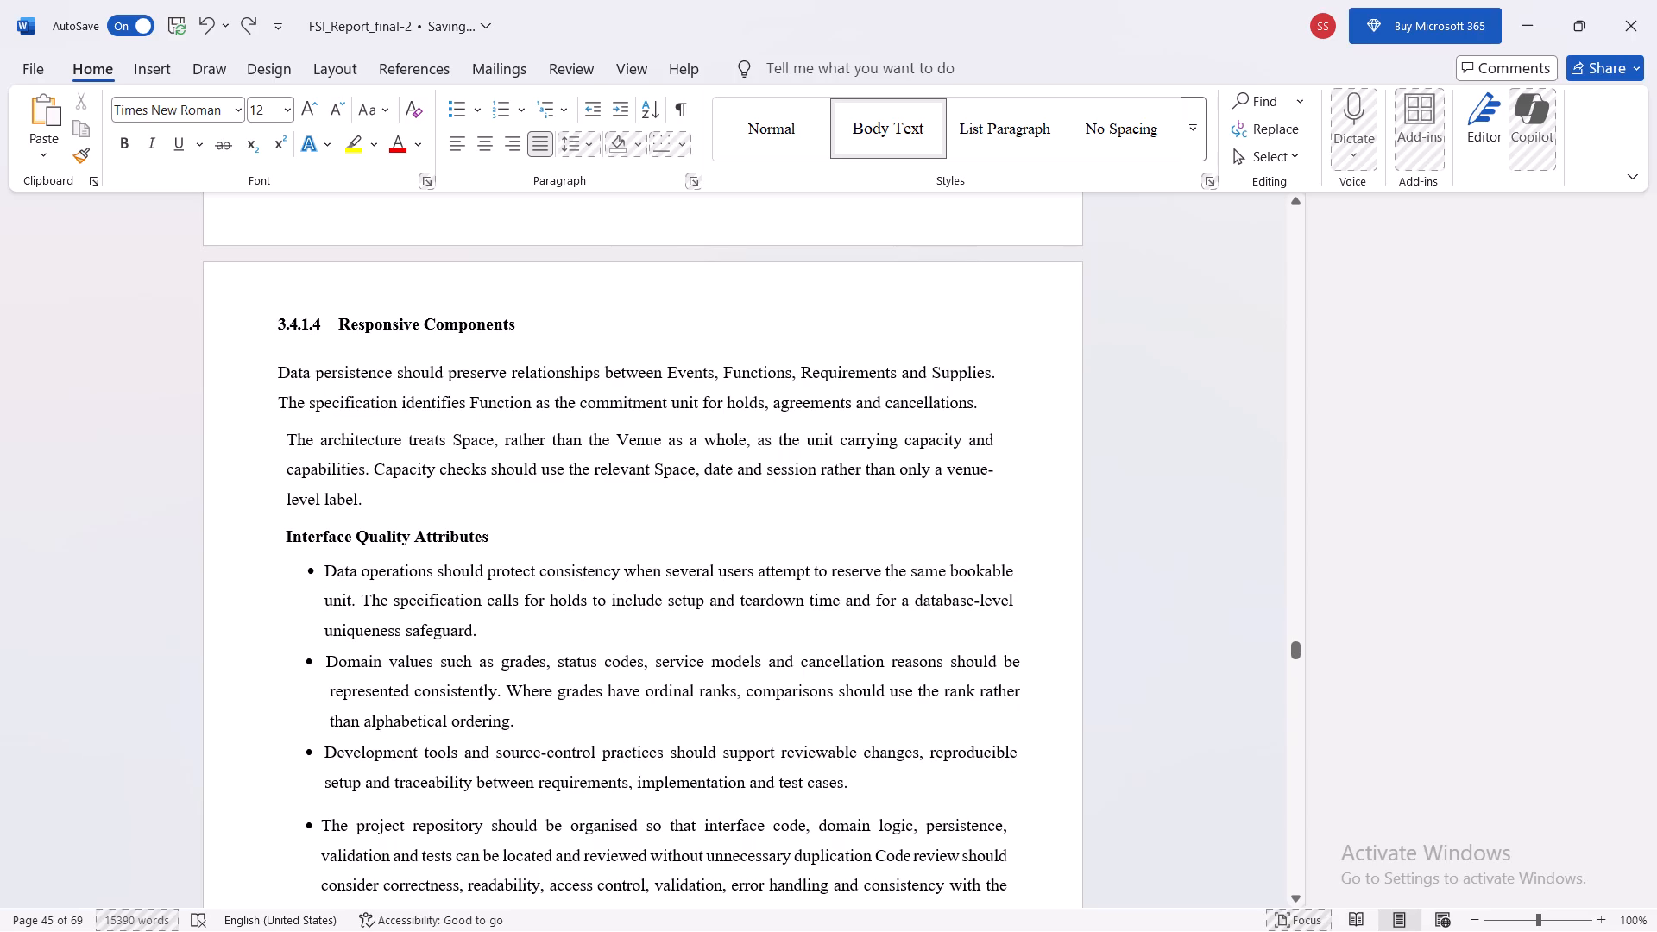
scroll(408, 765, "down", 3)
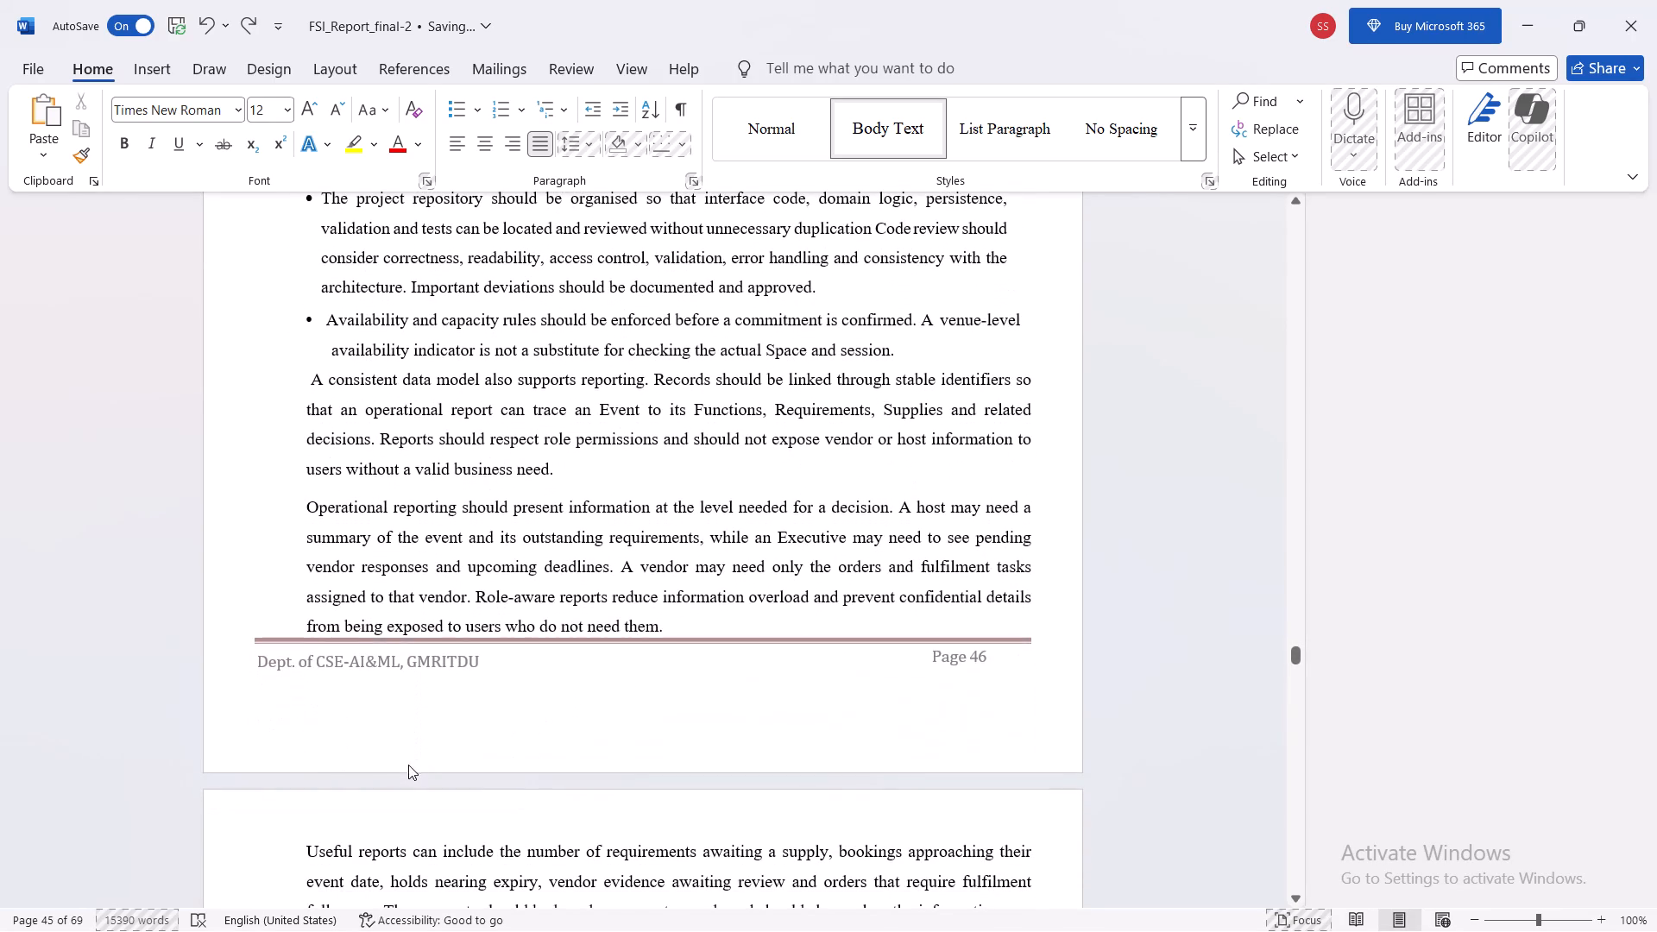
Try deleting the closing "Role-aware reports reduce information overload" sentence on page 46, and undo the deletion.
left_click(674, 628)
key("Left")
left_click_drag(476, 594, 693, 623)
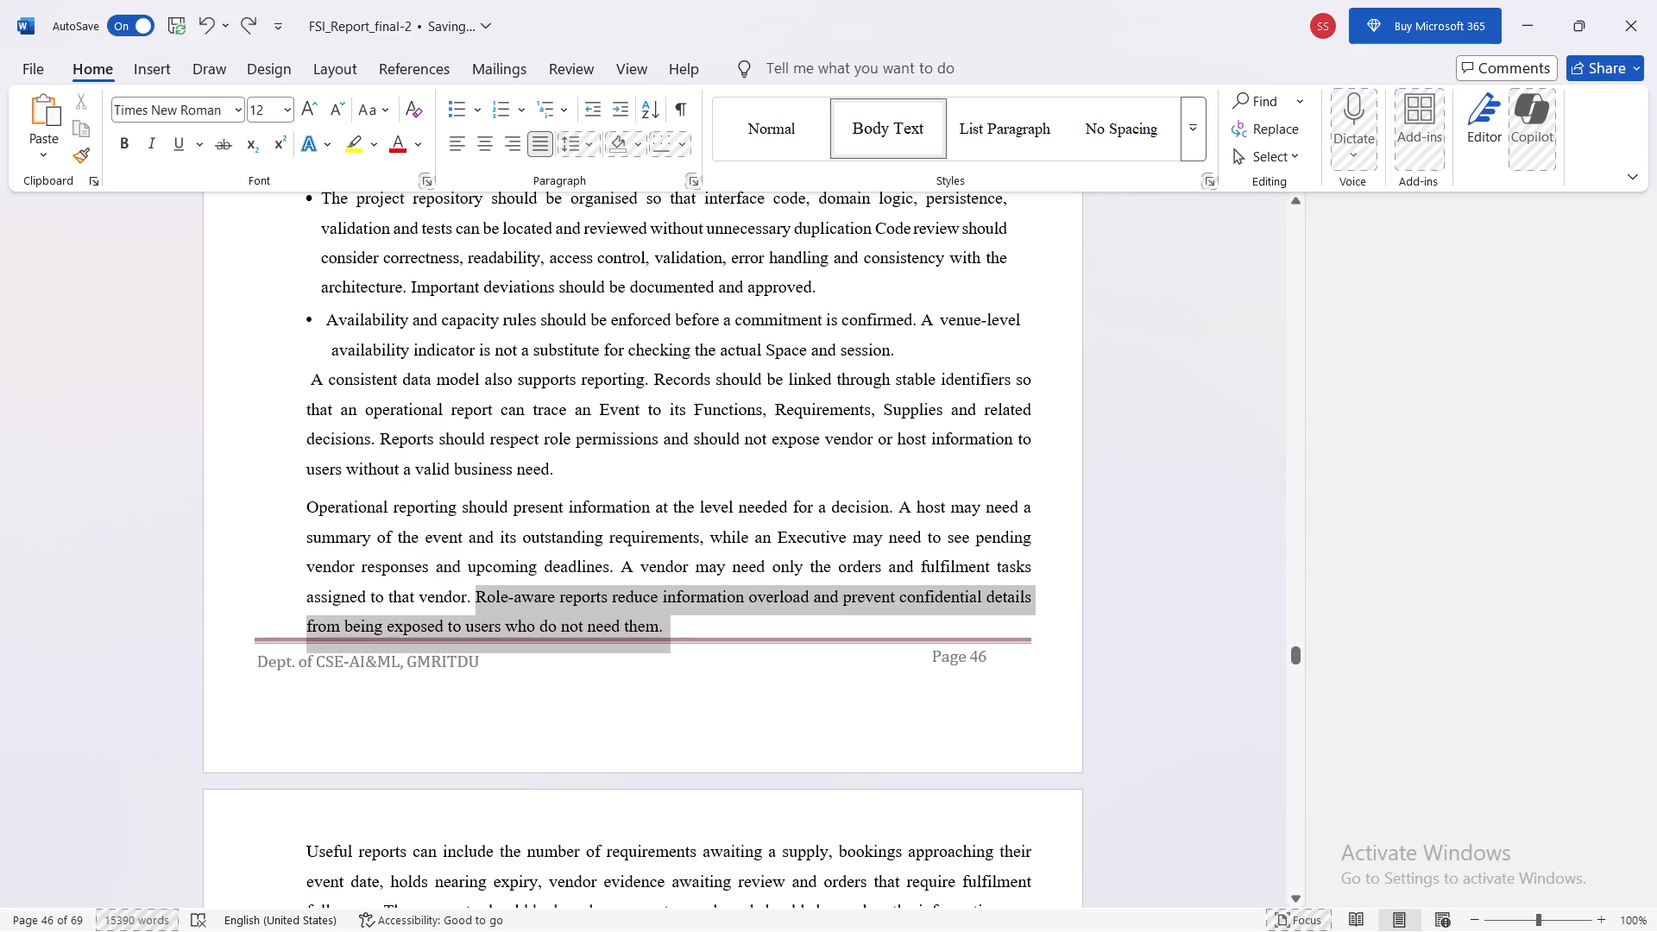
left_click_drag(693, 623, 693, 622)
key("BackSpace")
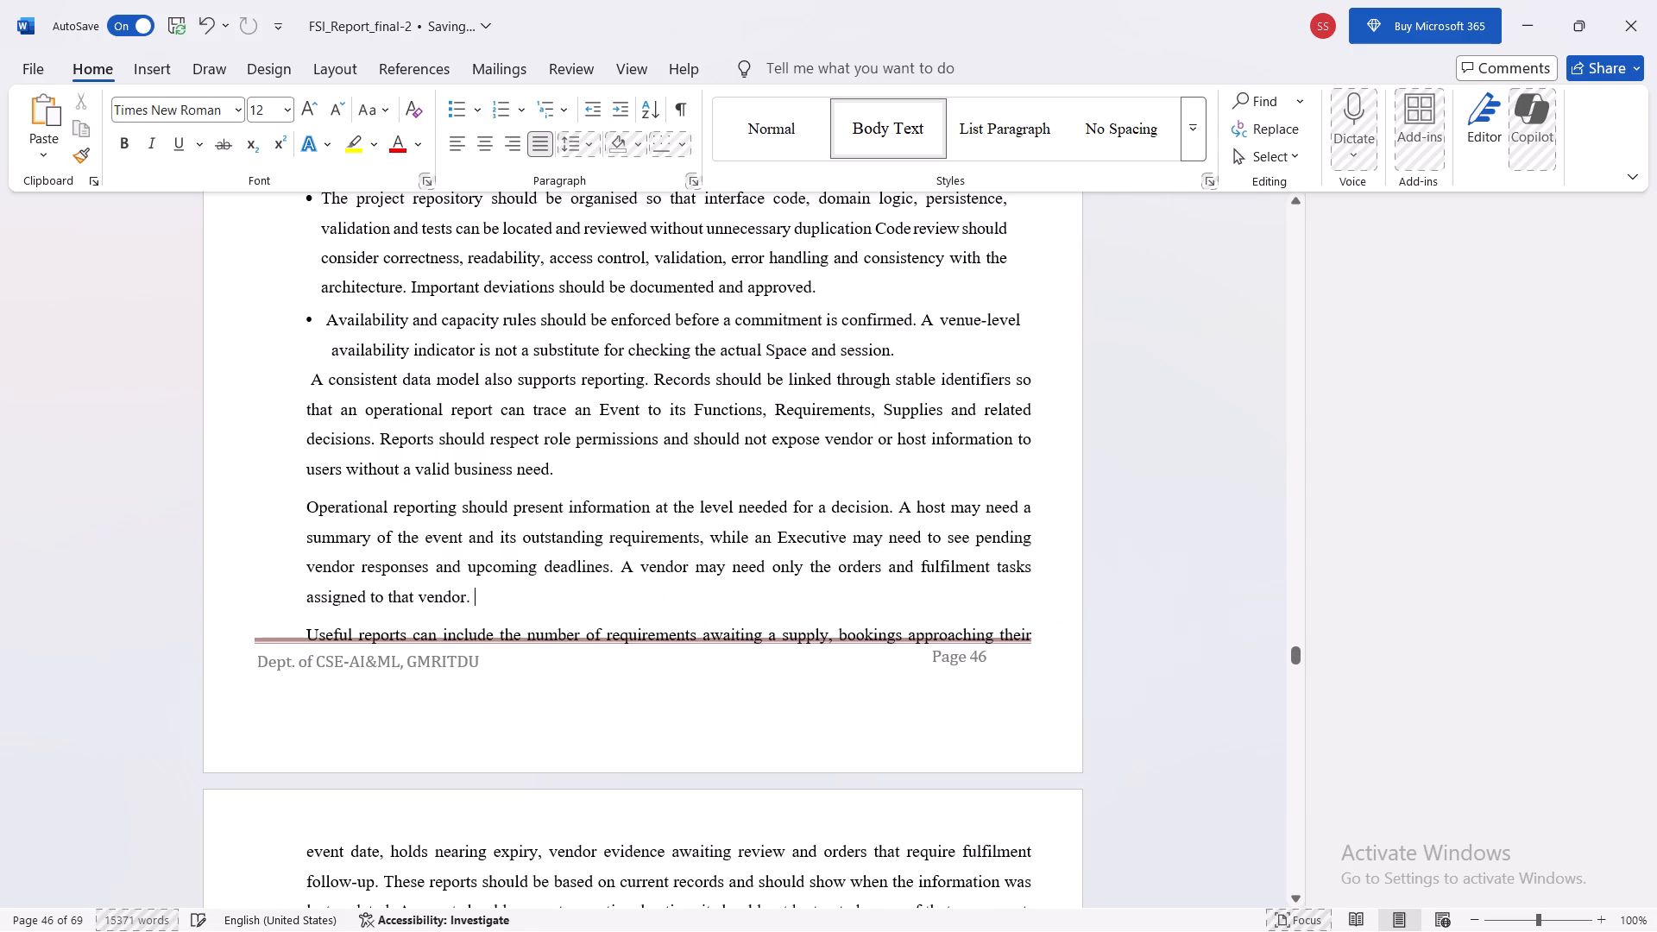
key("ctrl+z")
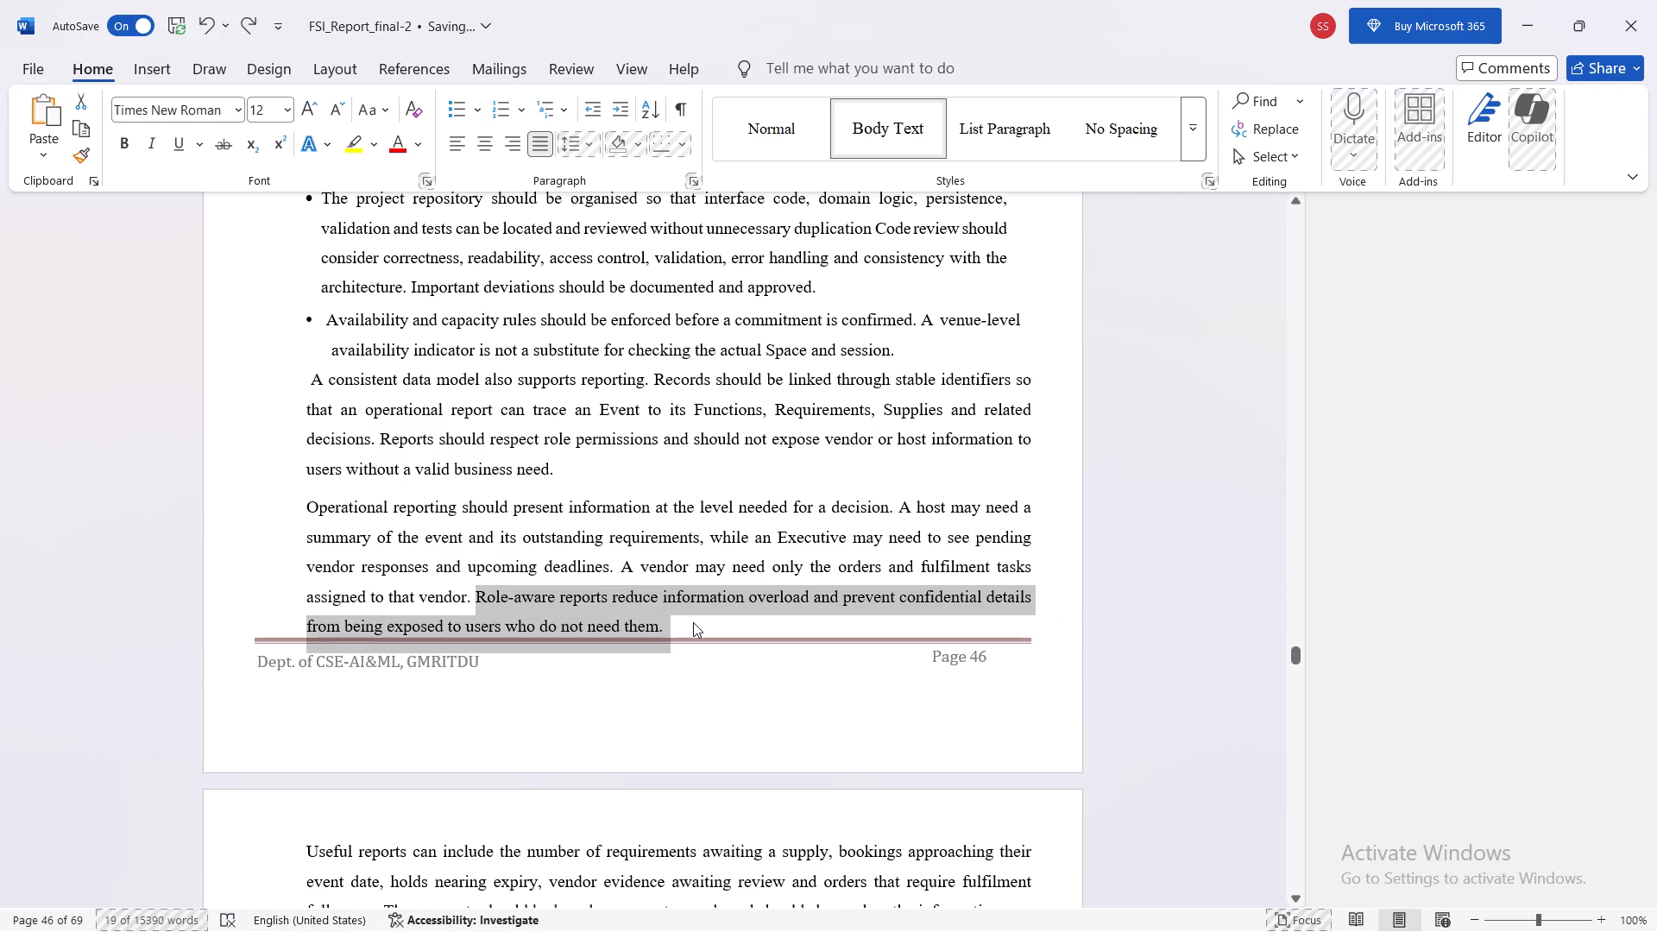
Delete the words "from being exposed to users who do not need them." ending the "Operational reporting" paragraph on page 46.
left_click(693, 622)
key("BackSpace")
key("BackSpace")
key("BackSpace")
key("BackSpace")
key("BackSpace")
key("BackSpace")
key("BackSpace")
key("BackSpace")
key("BackSpace")
key("BackSpace")
key("BackSpace")
key("BackSpace")
key("BackSpace")
key("BackSpace")
key("BackSpace")
key("BackSpace")
key("BackSpace")
key("BackSpace")
key("BackSpace")
key("BackSpace")
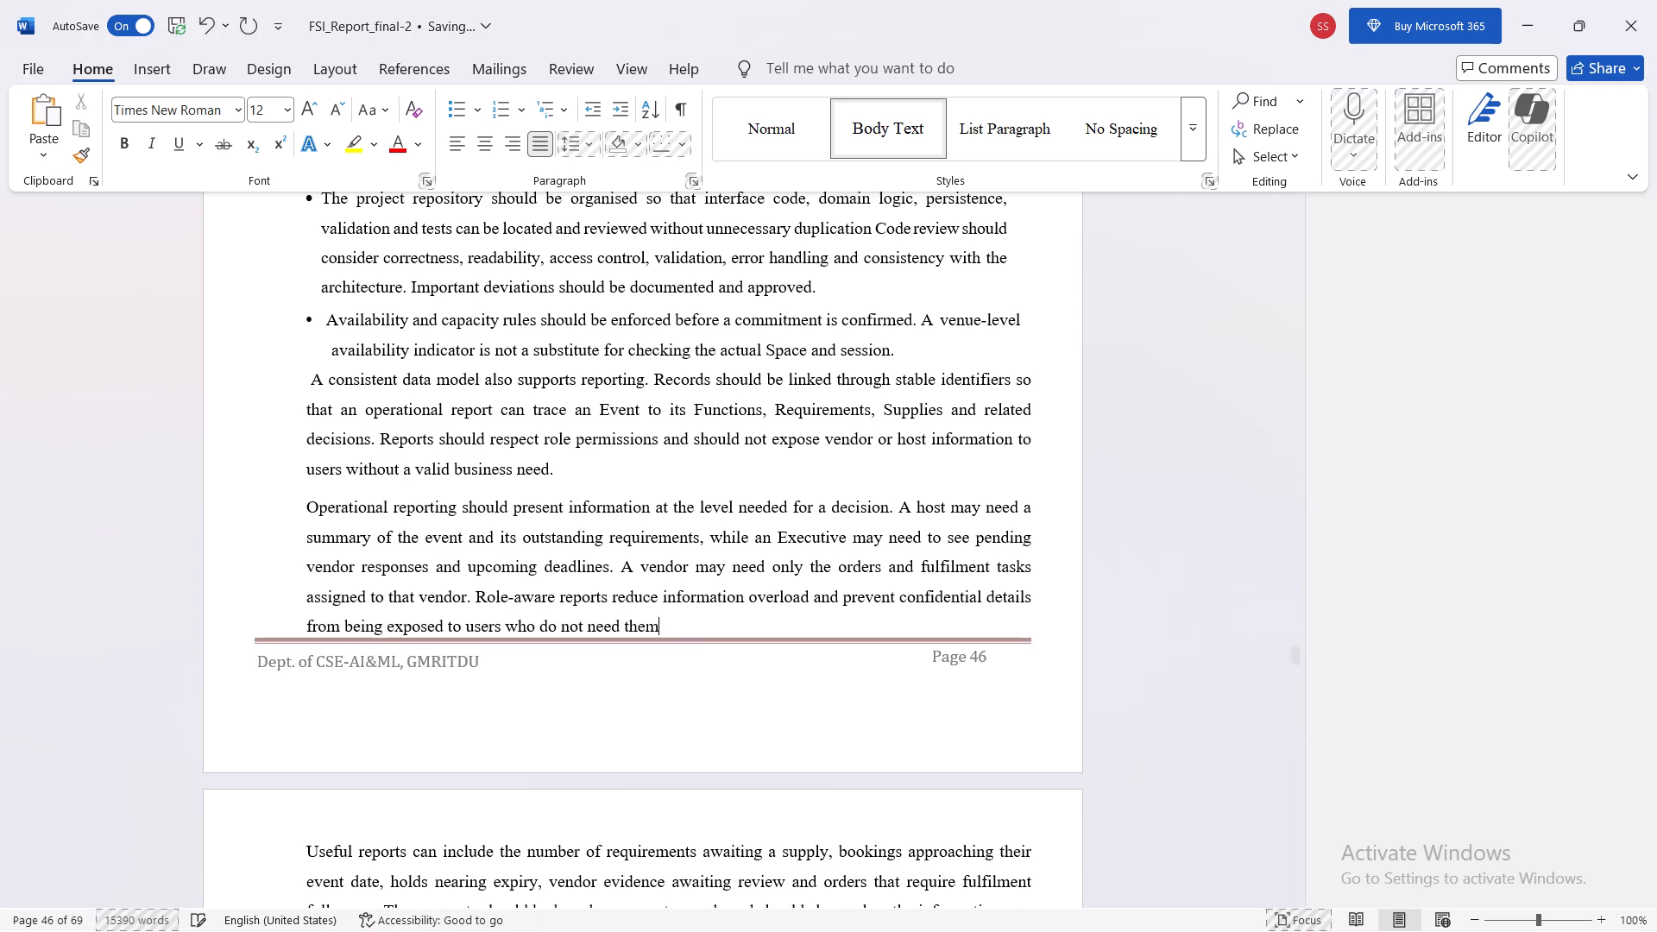
key("BackSpace")
key("BackSpace")
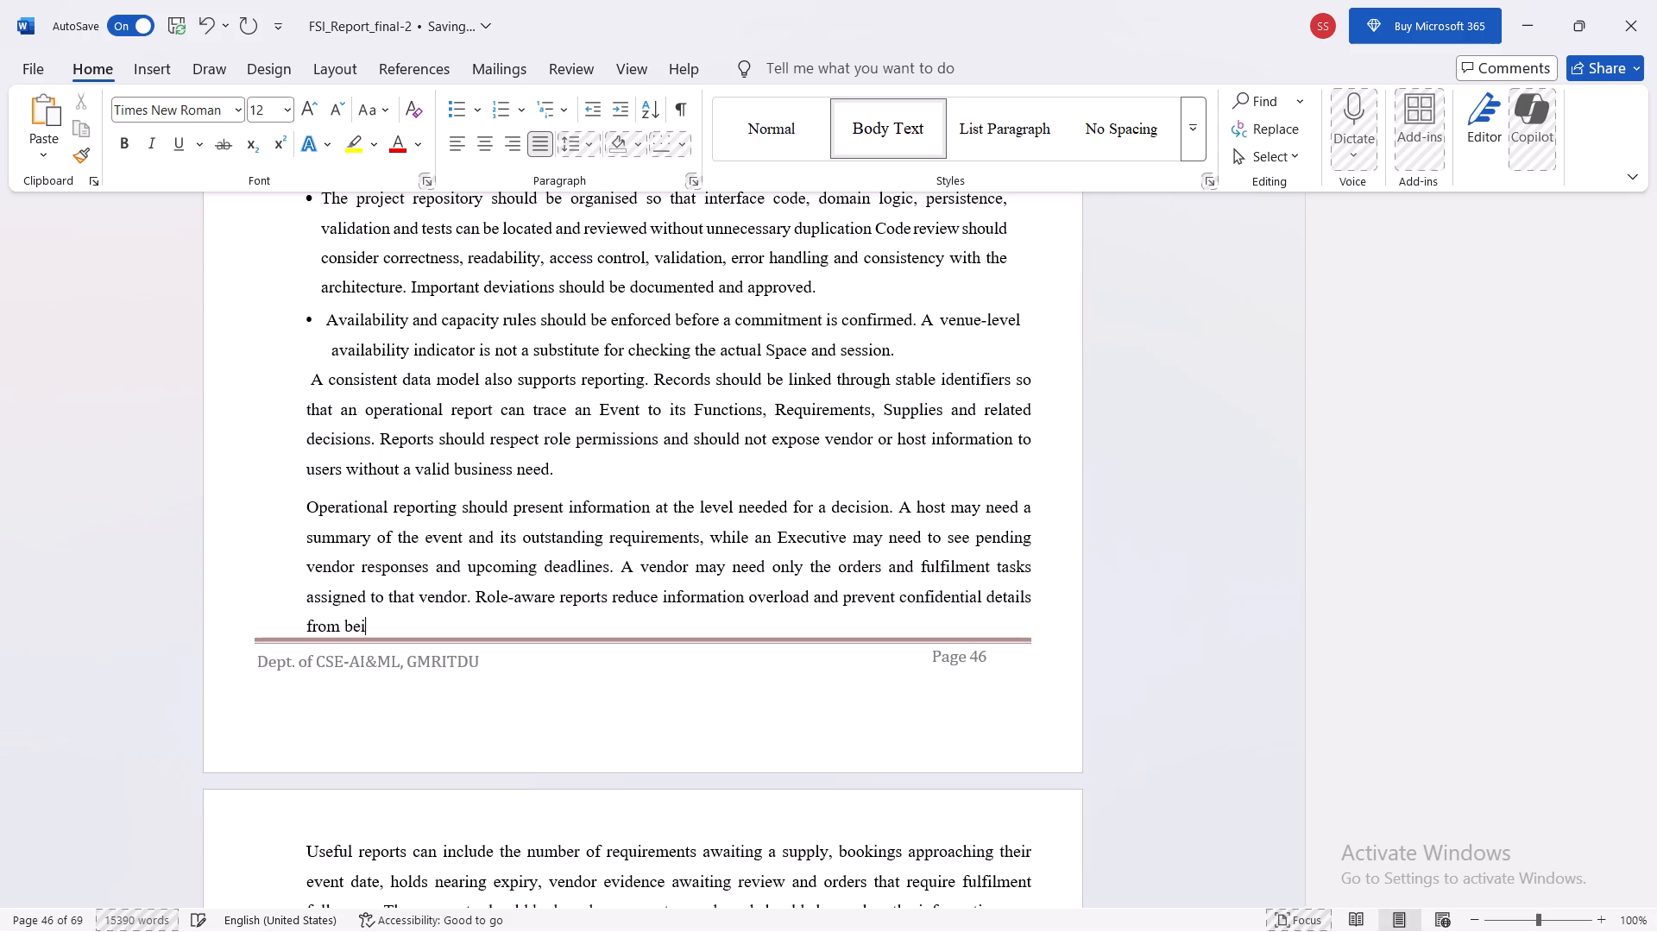
key("BackSpace")
key("BackSpace")
key("BackSpace")
key("BackSpace")
key("BackSpace")
key("BackSpace")
key("BackSpace")
key("BackSpace")
key("BackSpace")
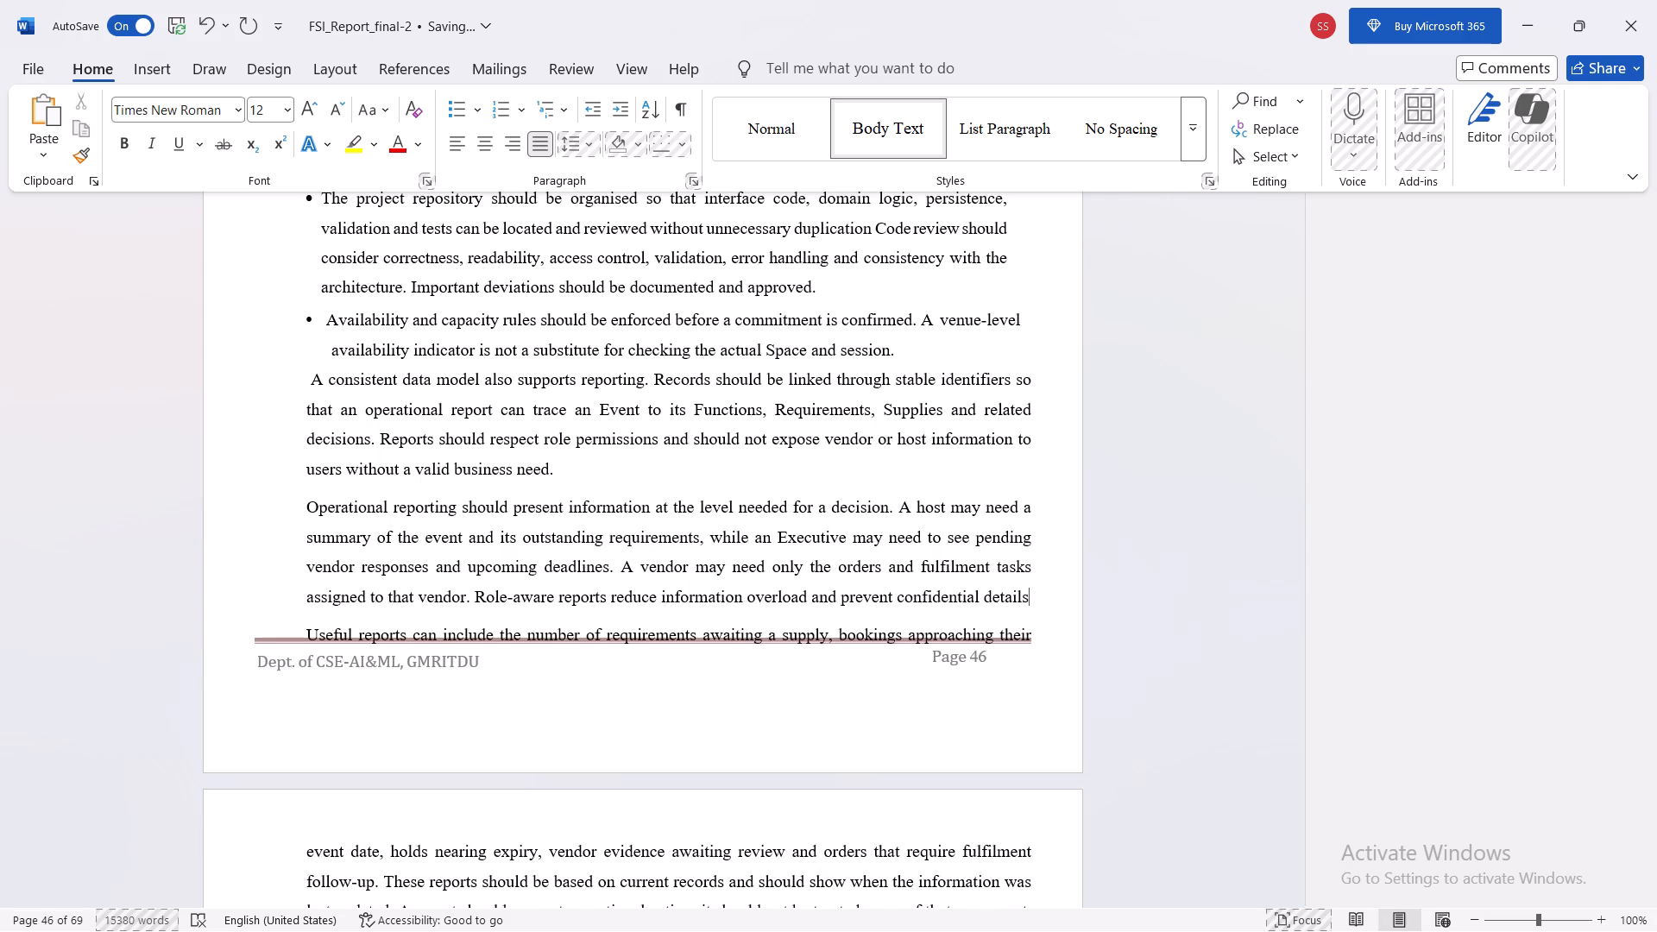
key("ctrl+z")
key("ctrl+z")
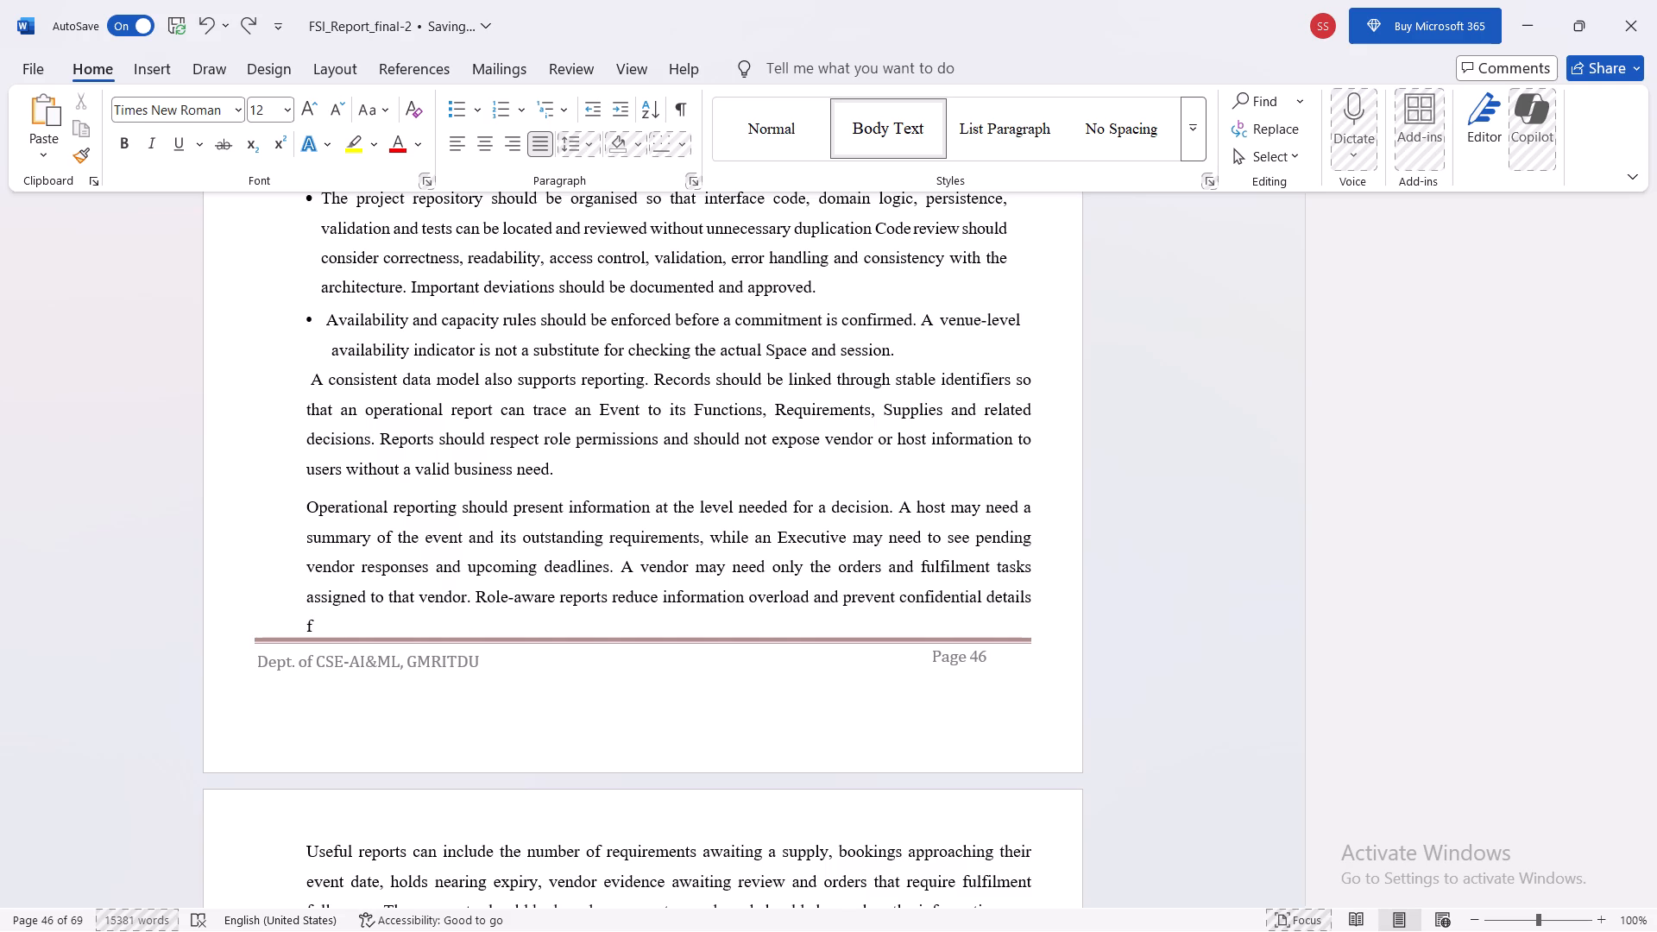
key("BackSpace")
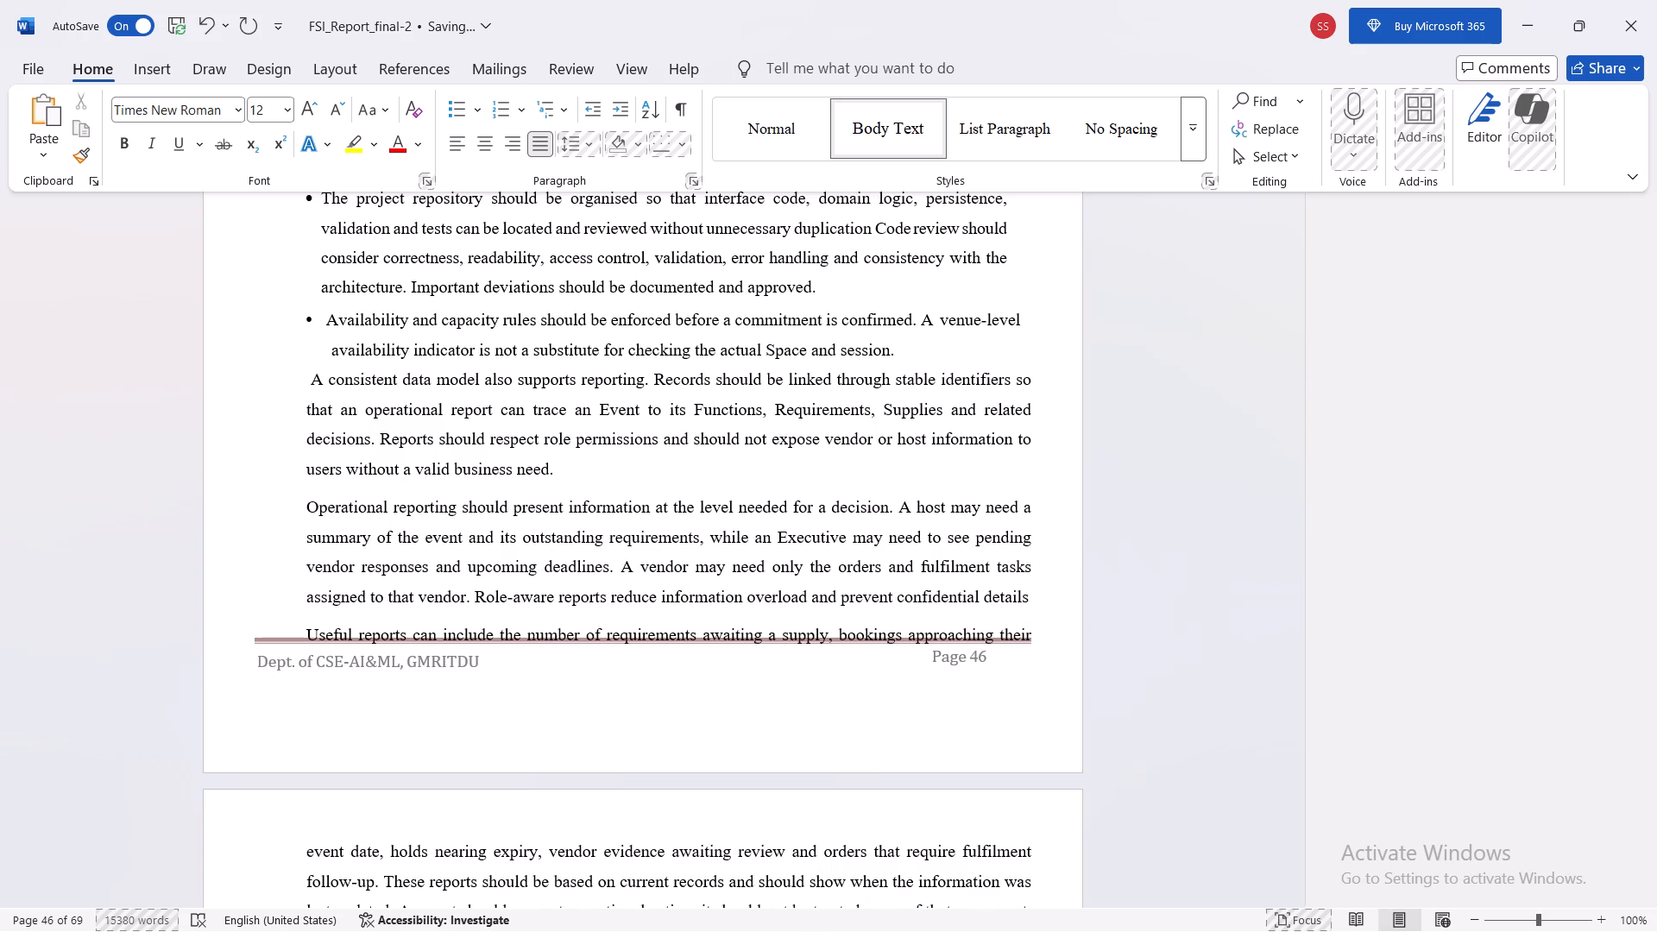
Add an empty line after "confidential details" on page 46 so the "Useful reports" paragraph starts on page 47.
key("Return")
Examine pages 44 to 51, checking the page breaks and the spacing between the body text and the footer lines.
scroll(712, 645, "up", 1)
scroll(712, 645, "down", 1, "ctrl")
scroll(712, 645, "up", 1, "ctrl")
scroll(712, 645, "down", 3, "ctrl")
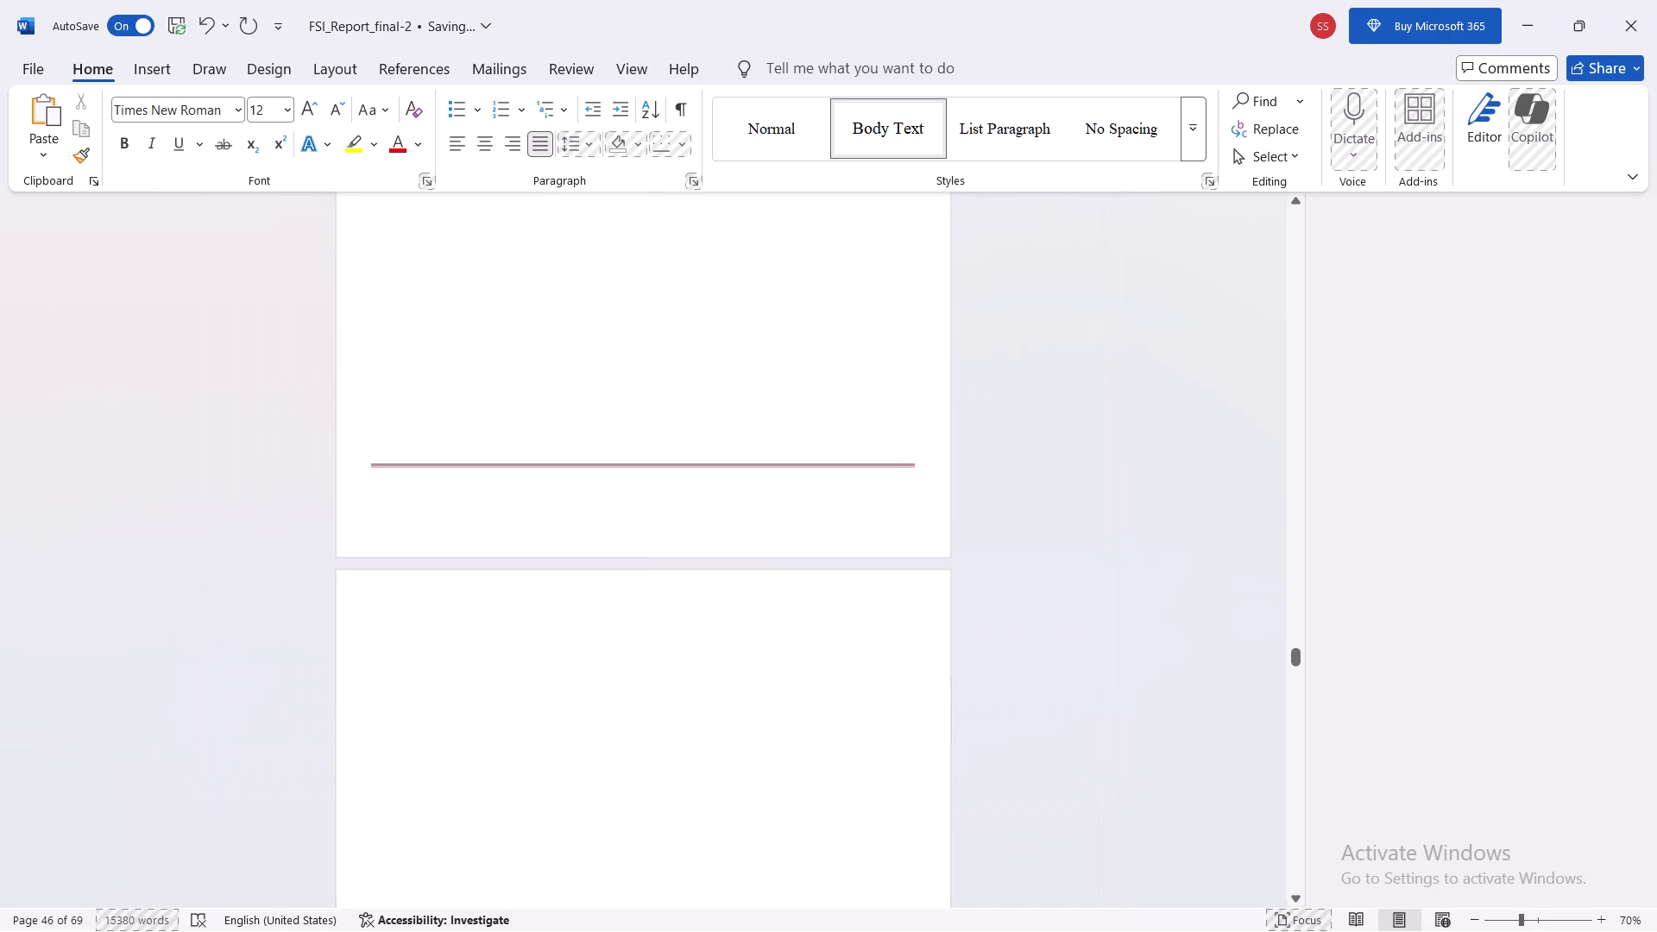
scroll(712, 645, "up", 4)
scroll(712, 645, "up", 3, "ctrl")
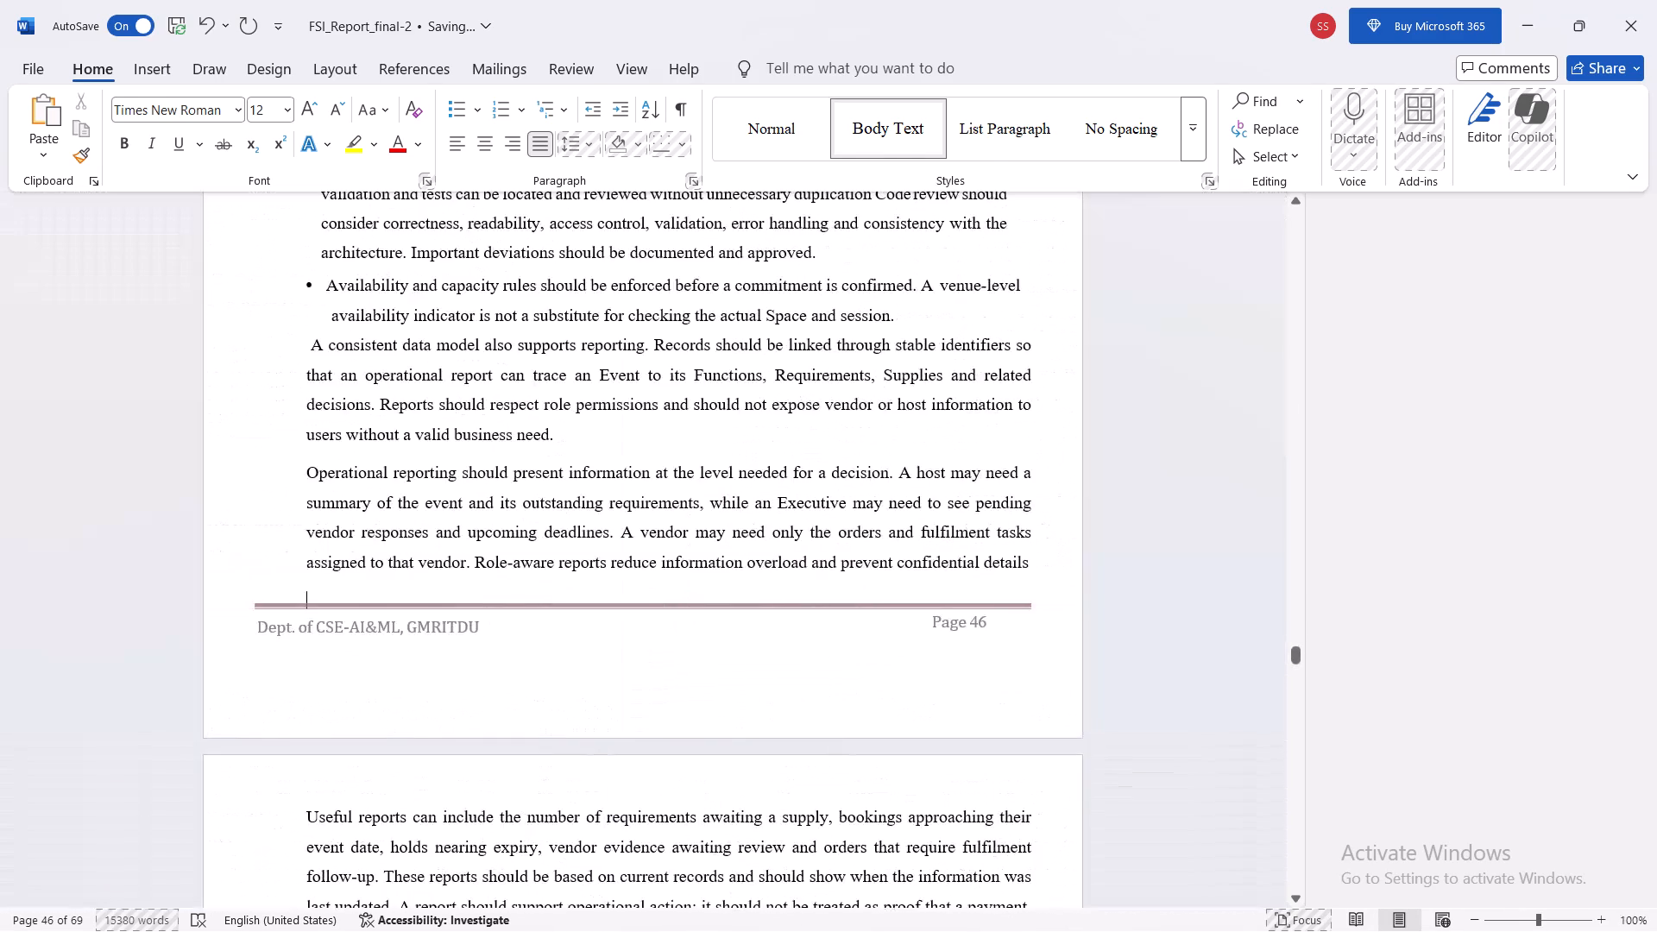
scroll(712, 645, "up", 4)
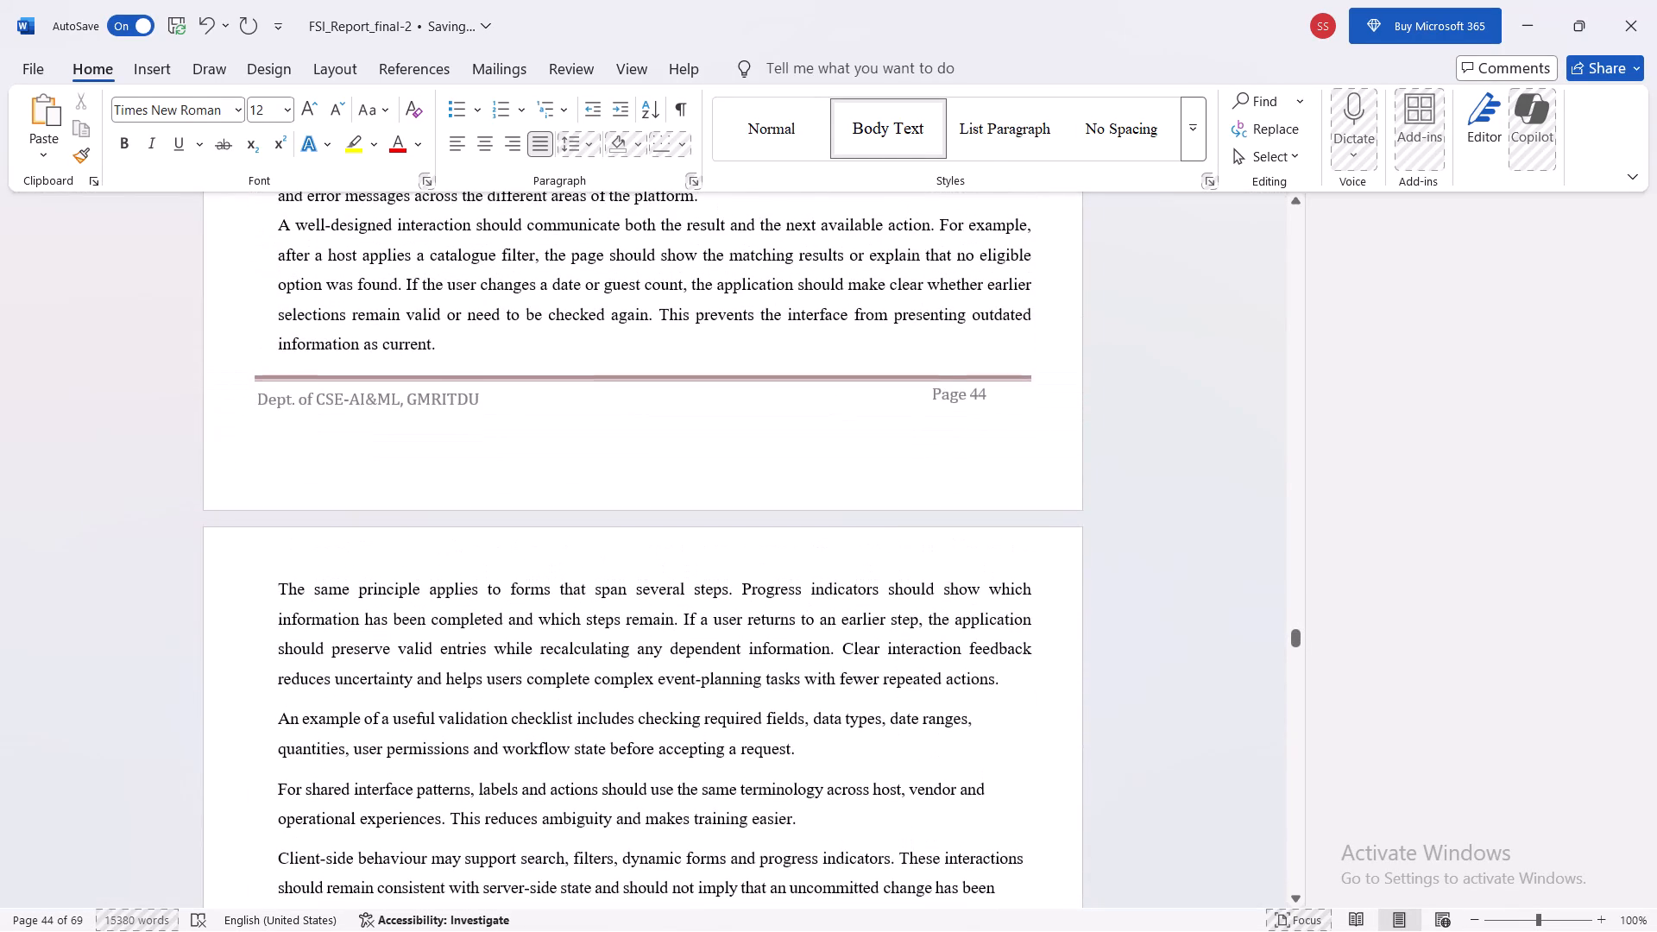
scroll(681, 768, "down", 2)
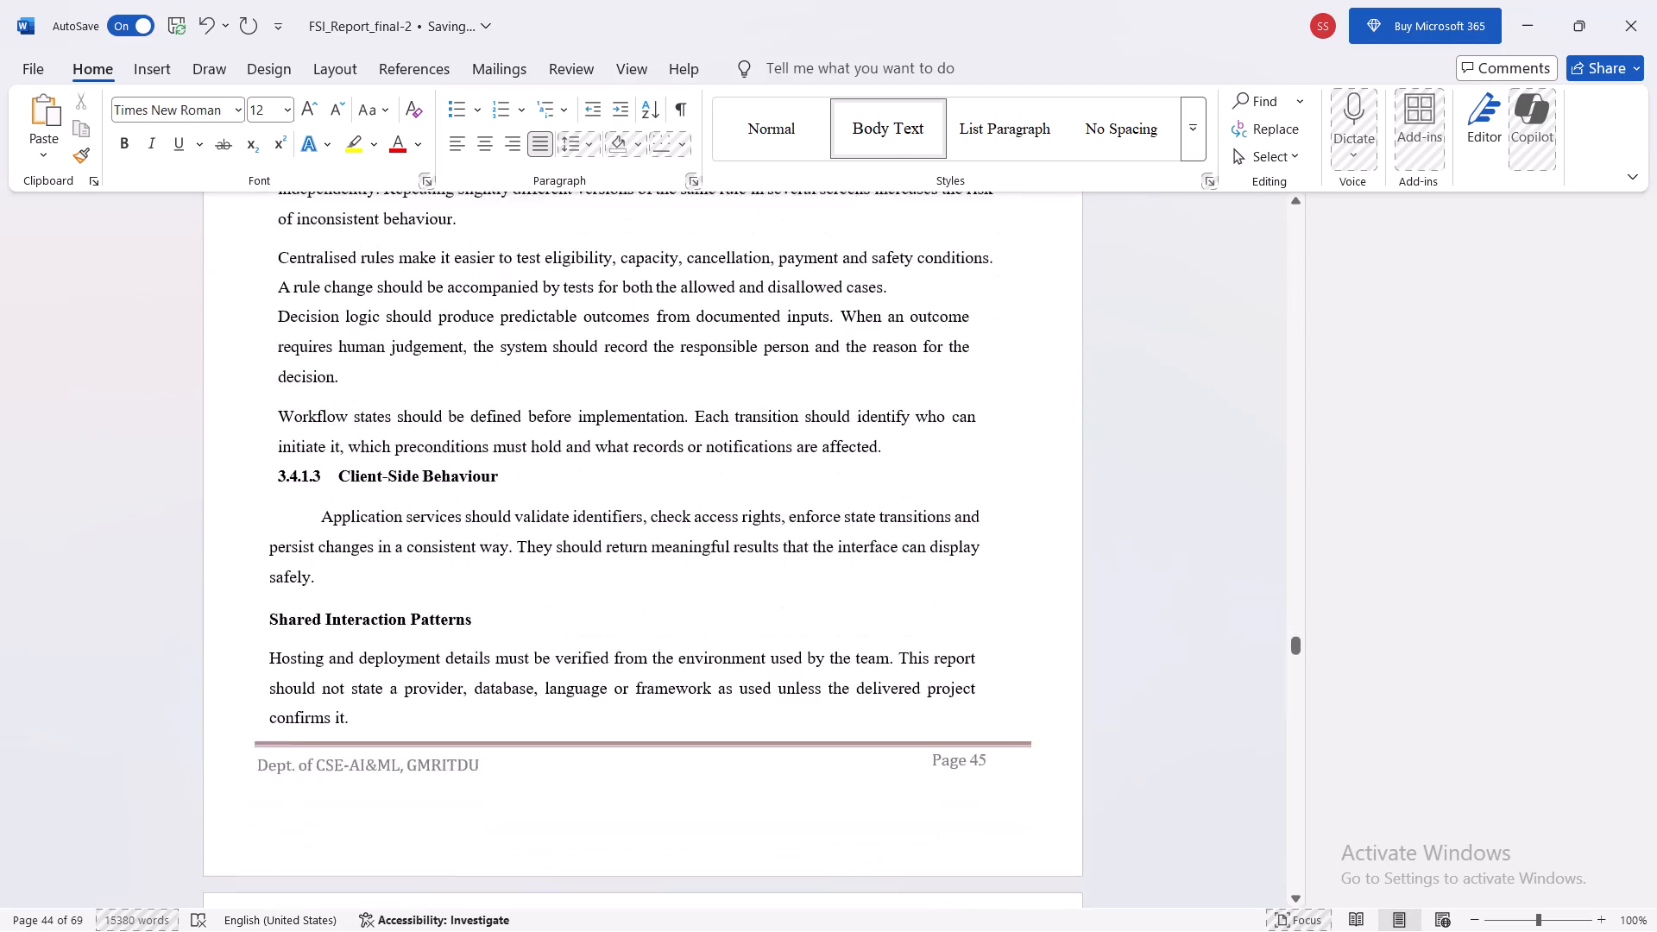
scroll(681, 768, "down", 4)
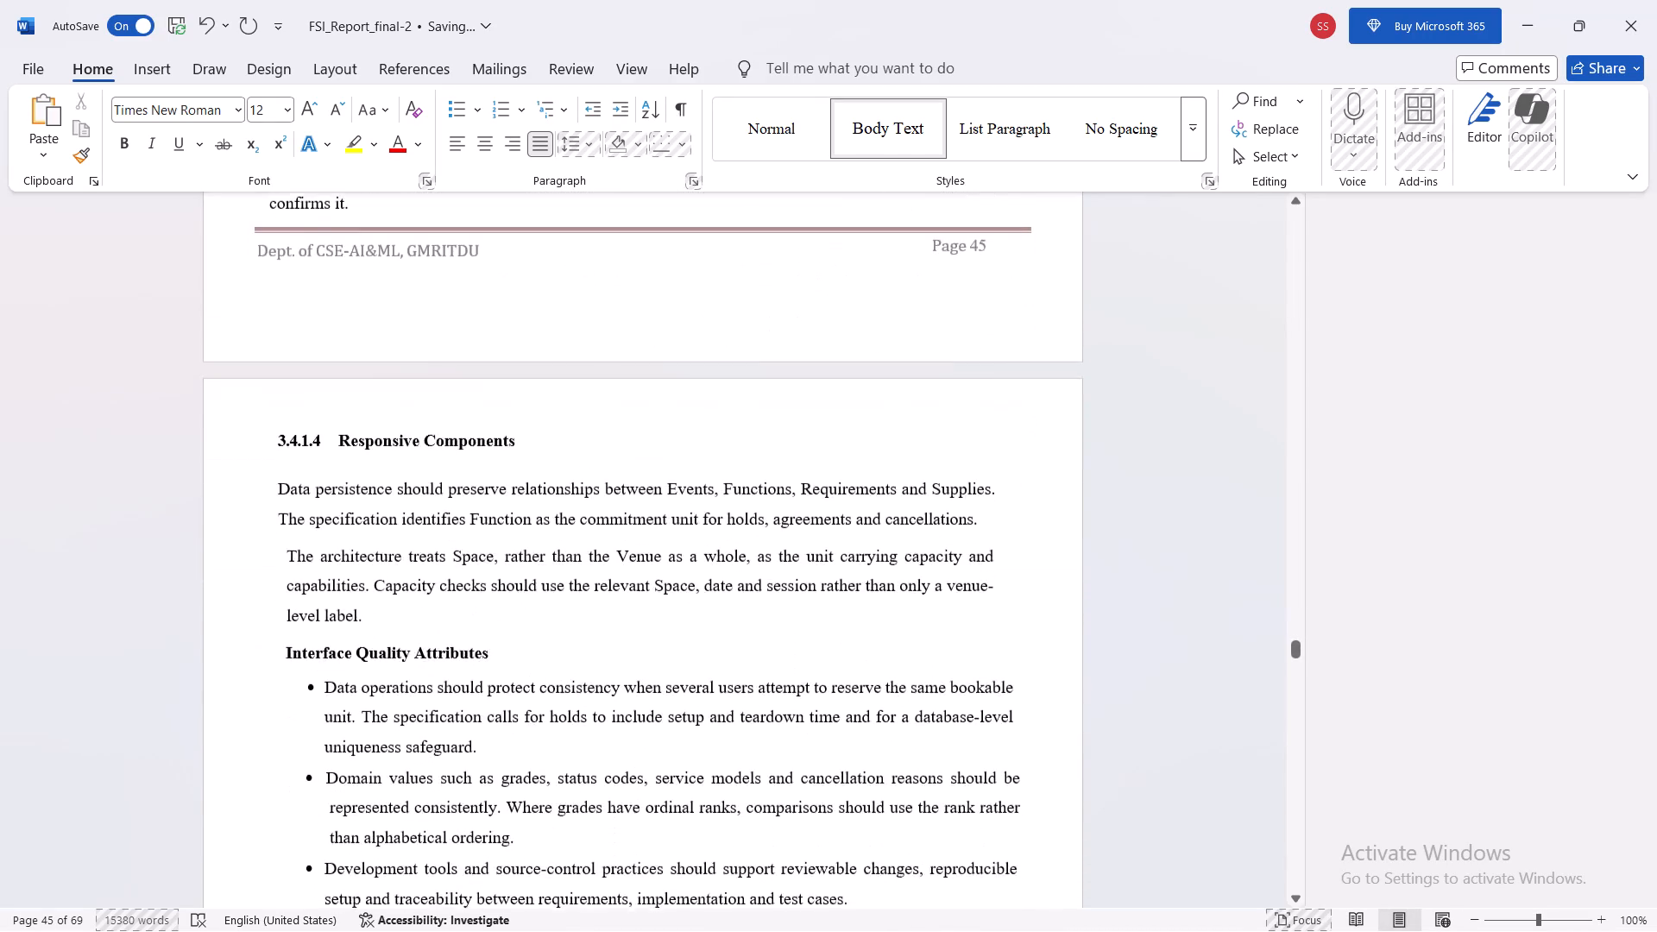
scroll(681, 768, "down", 2)
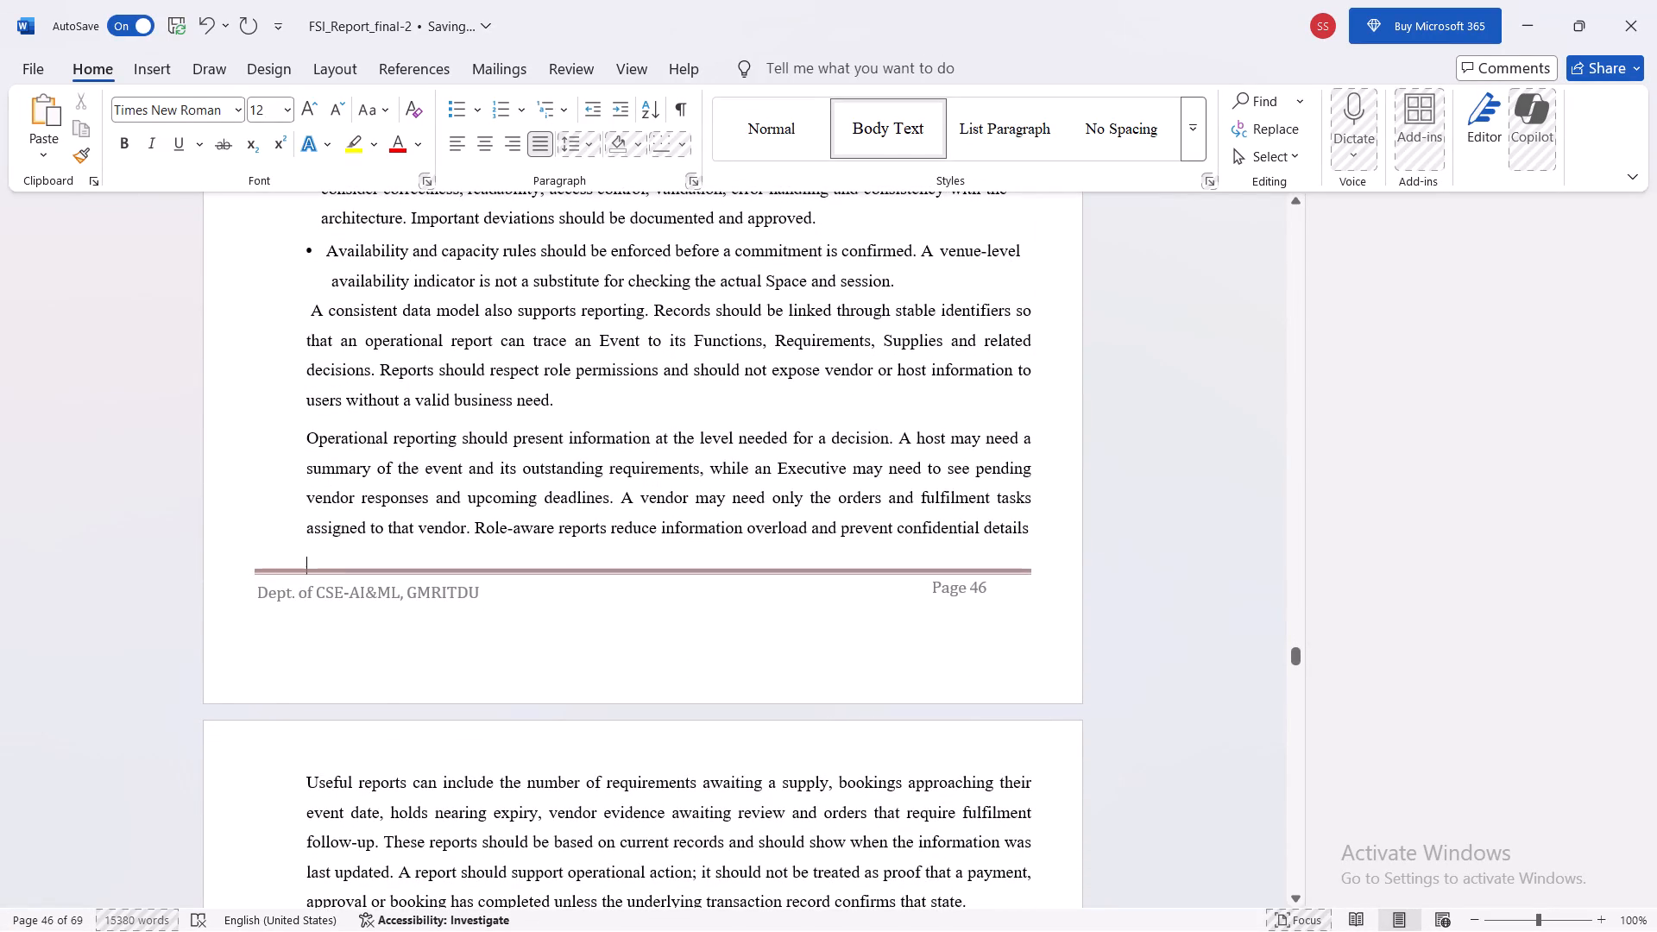
scroll(594, 642, "down", 2)
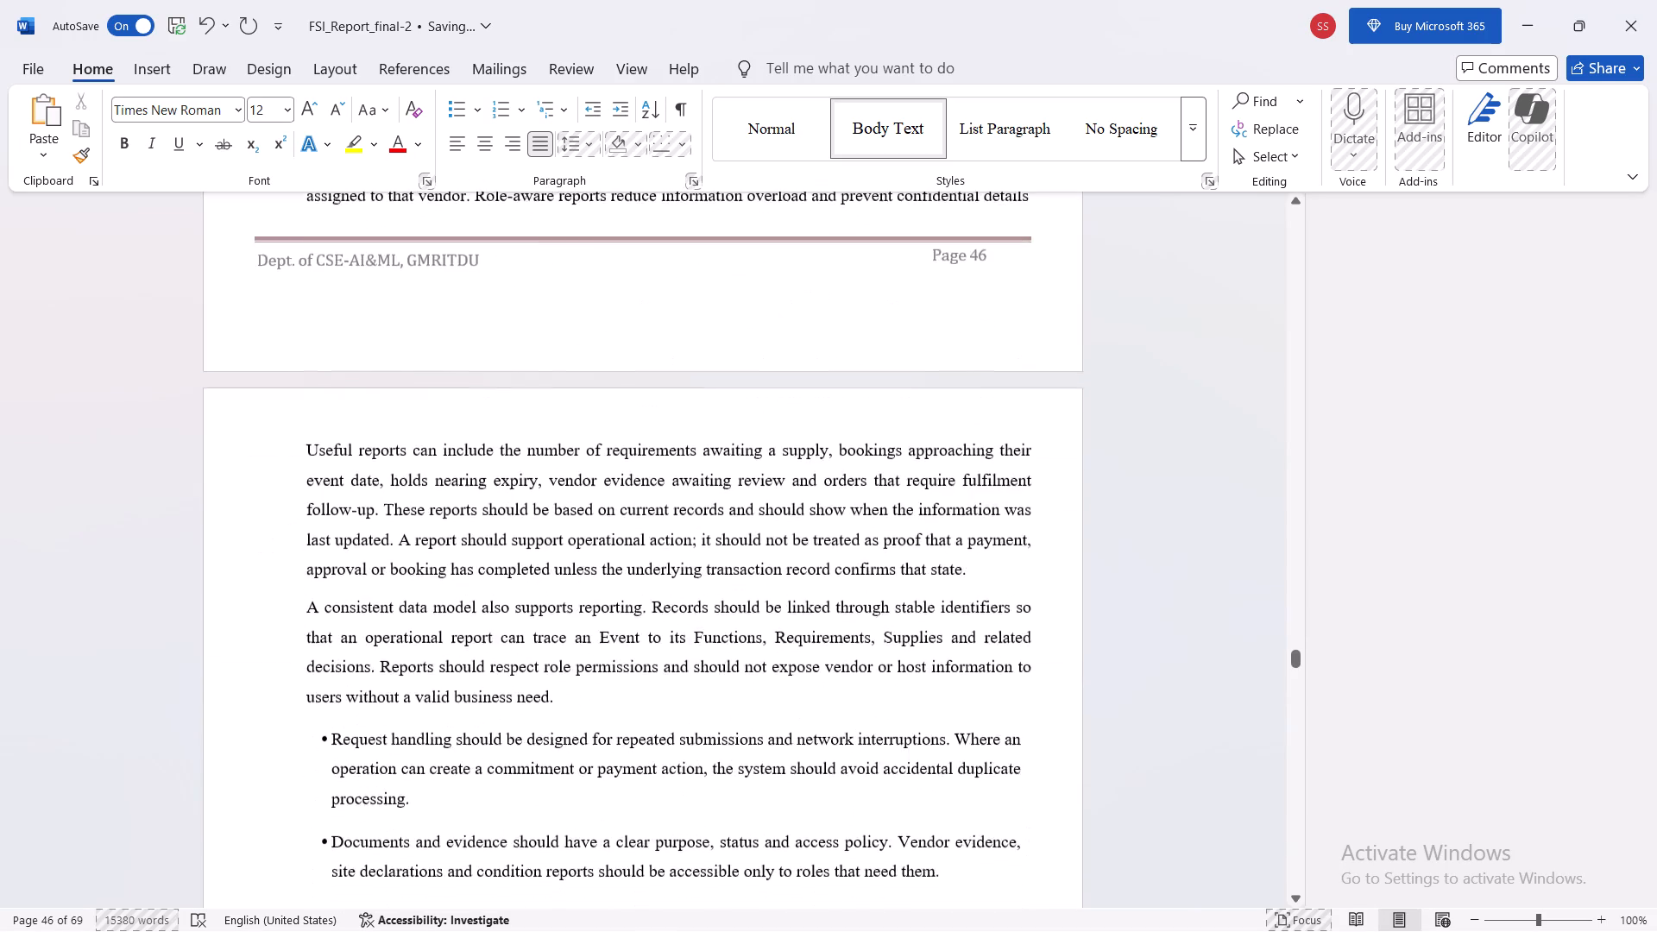
scroll(594, 642, "down", 4)
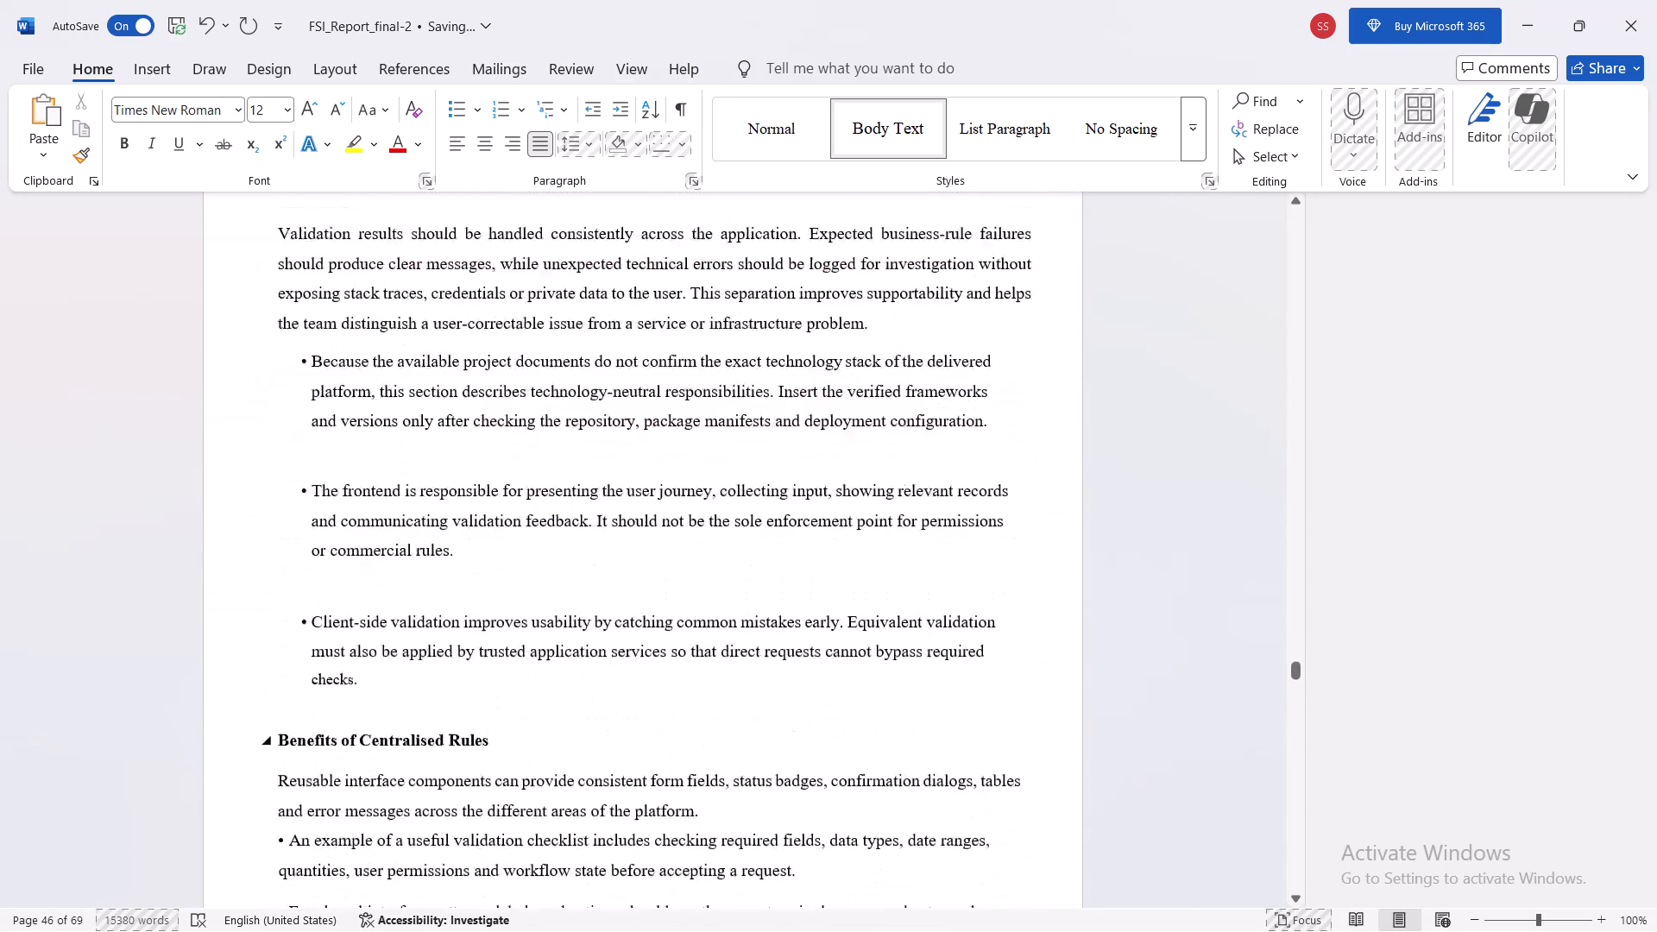
scroll(594, 642, "down", 4)
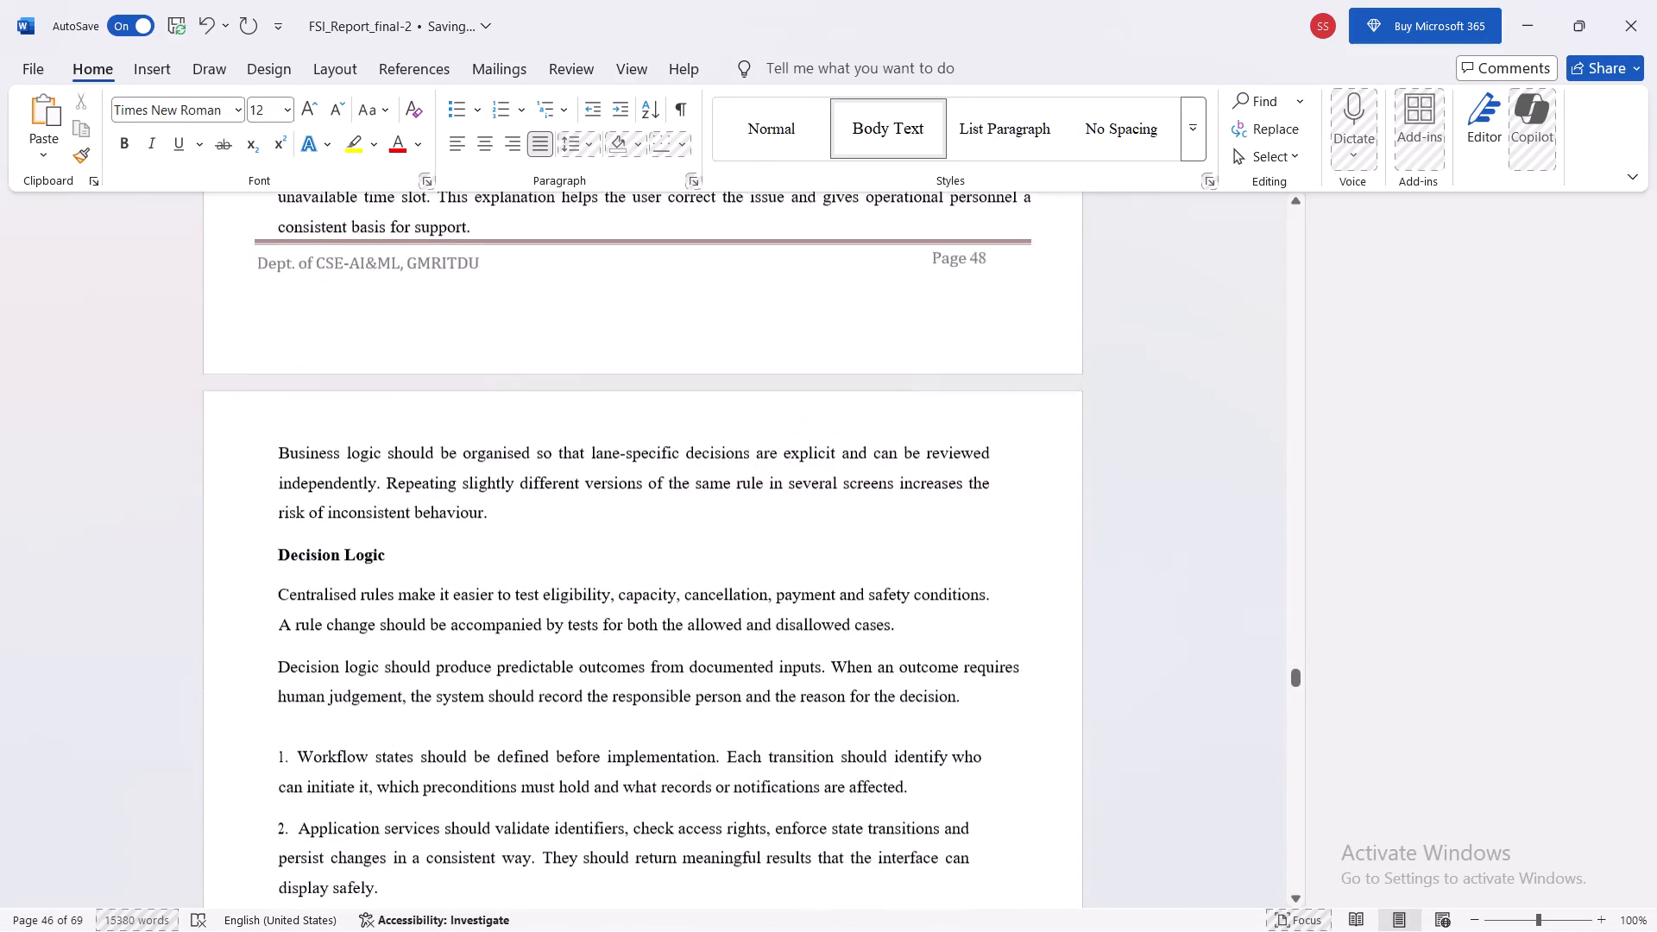
scroll(594, 642, "down", 4)
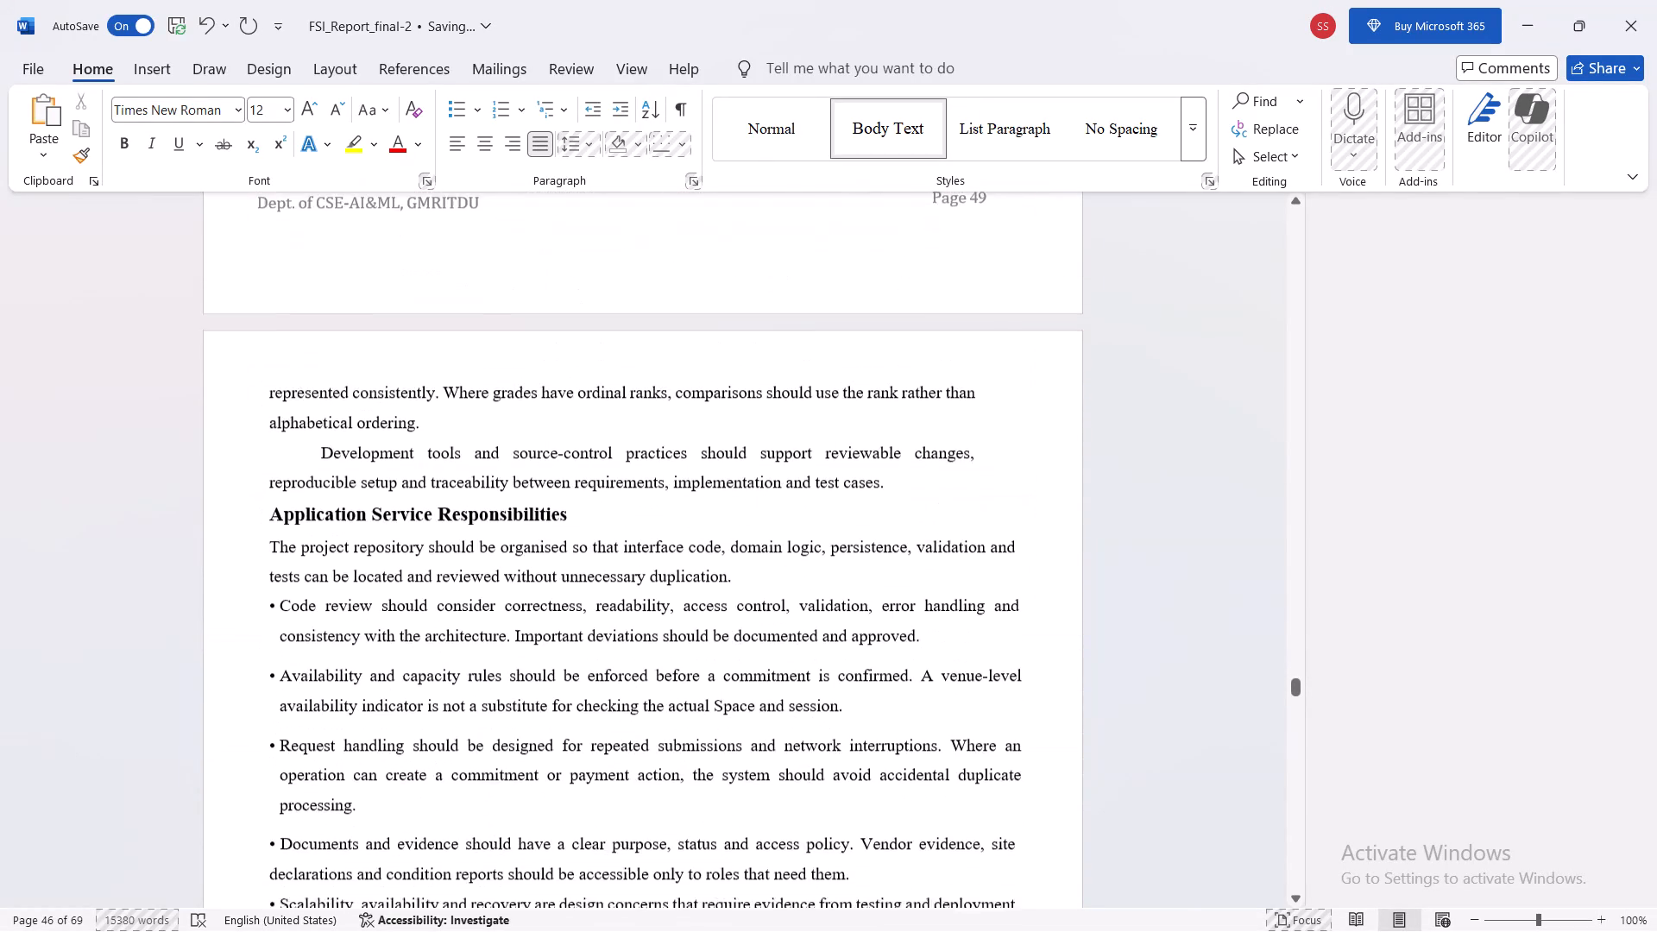
scroll(594, 642, "down", 4)
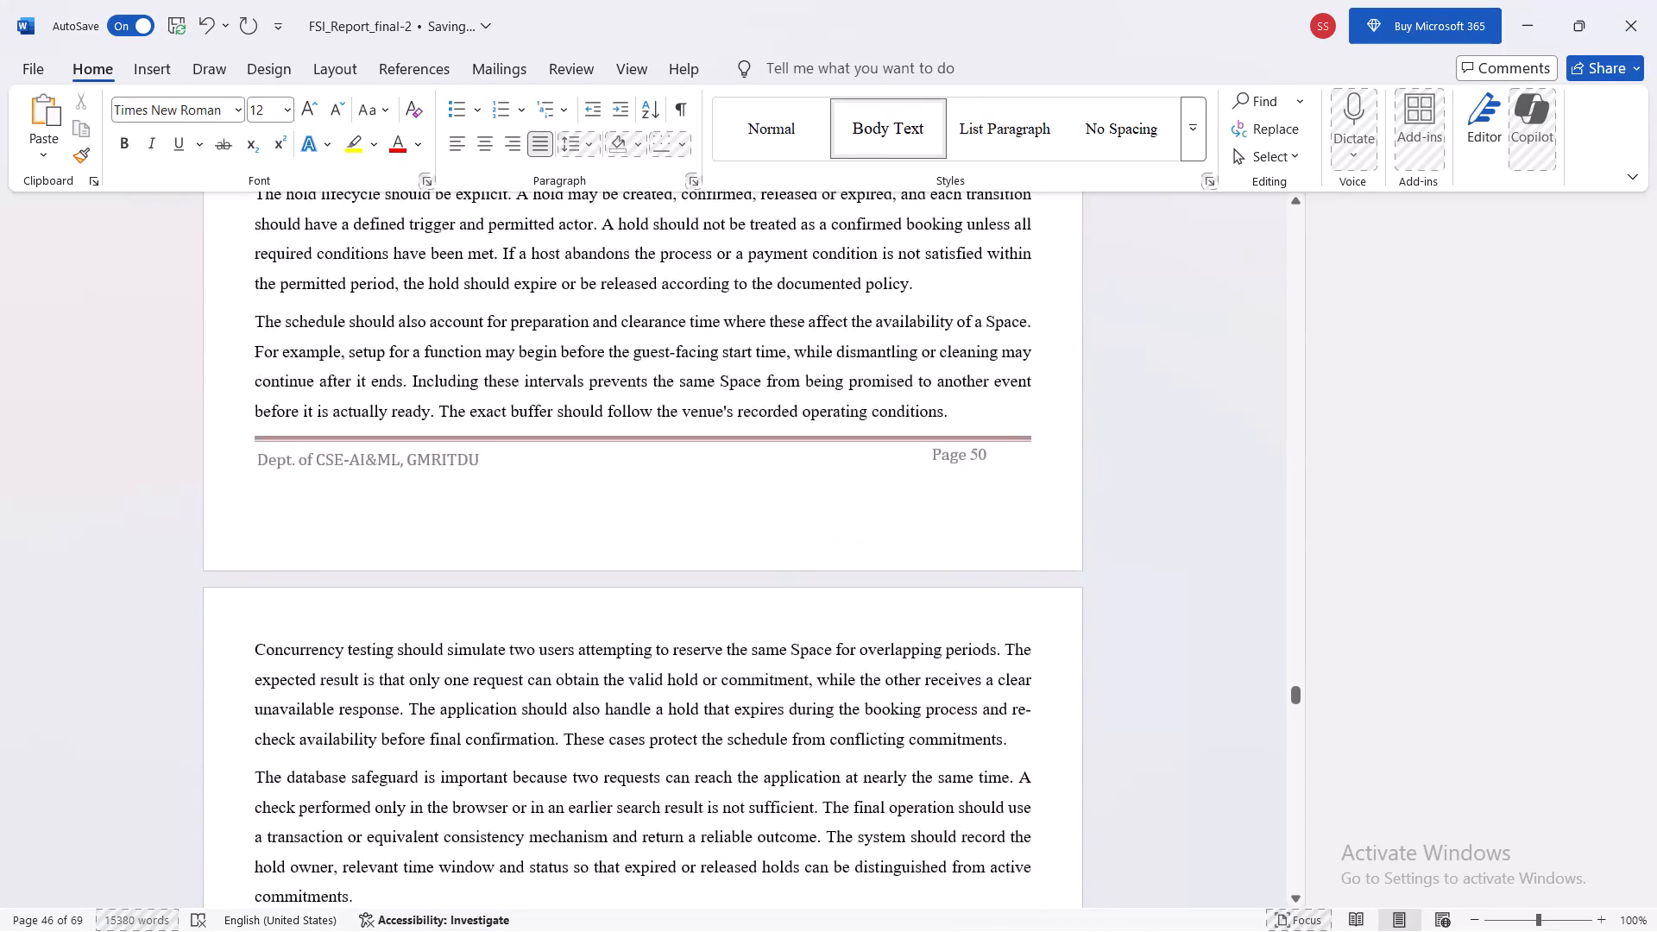
scroll(594, 642, "down", 4)
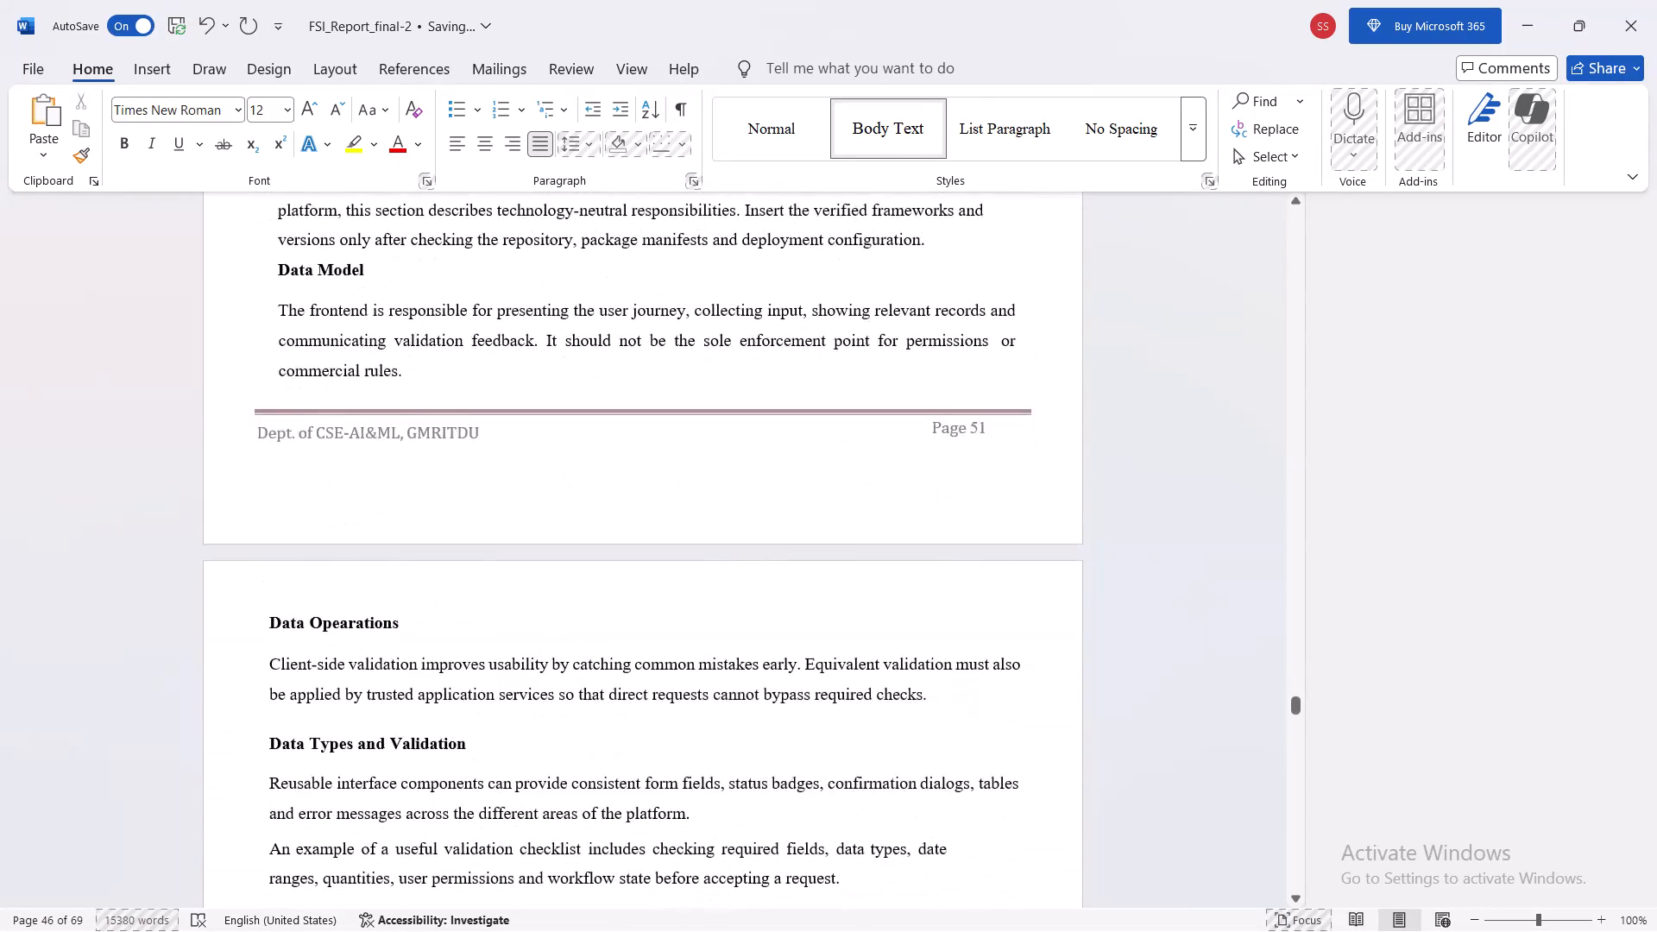
Insert two empty lines after the "Workflow states" paragraph on page 52 to move the Project Structure heading onto page 53.
scroll(594, 642, "down", 3)
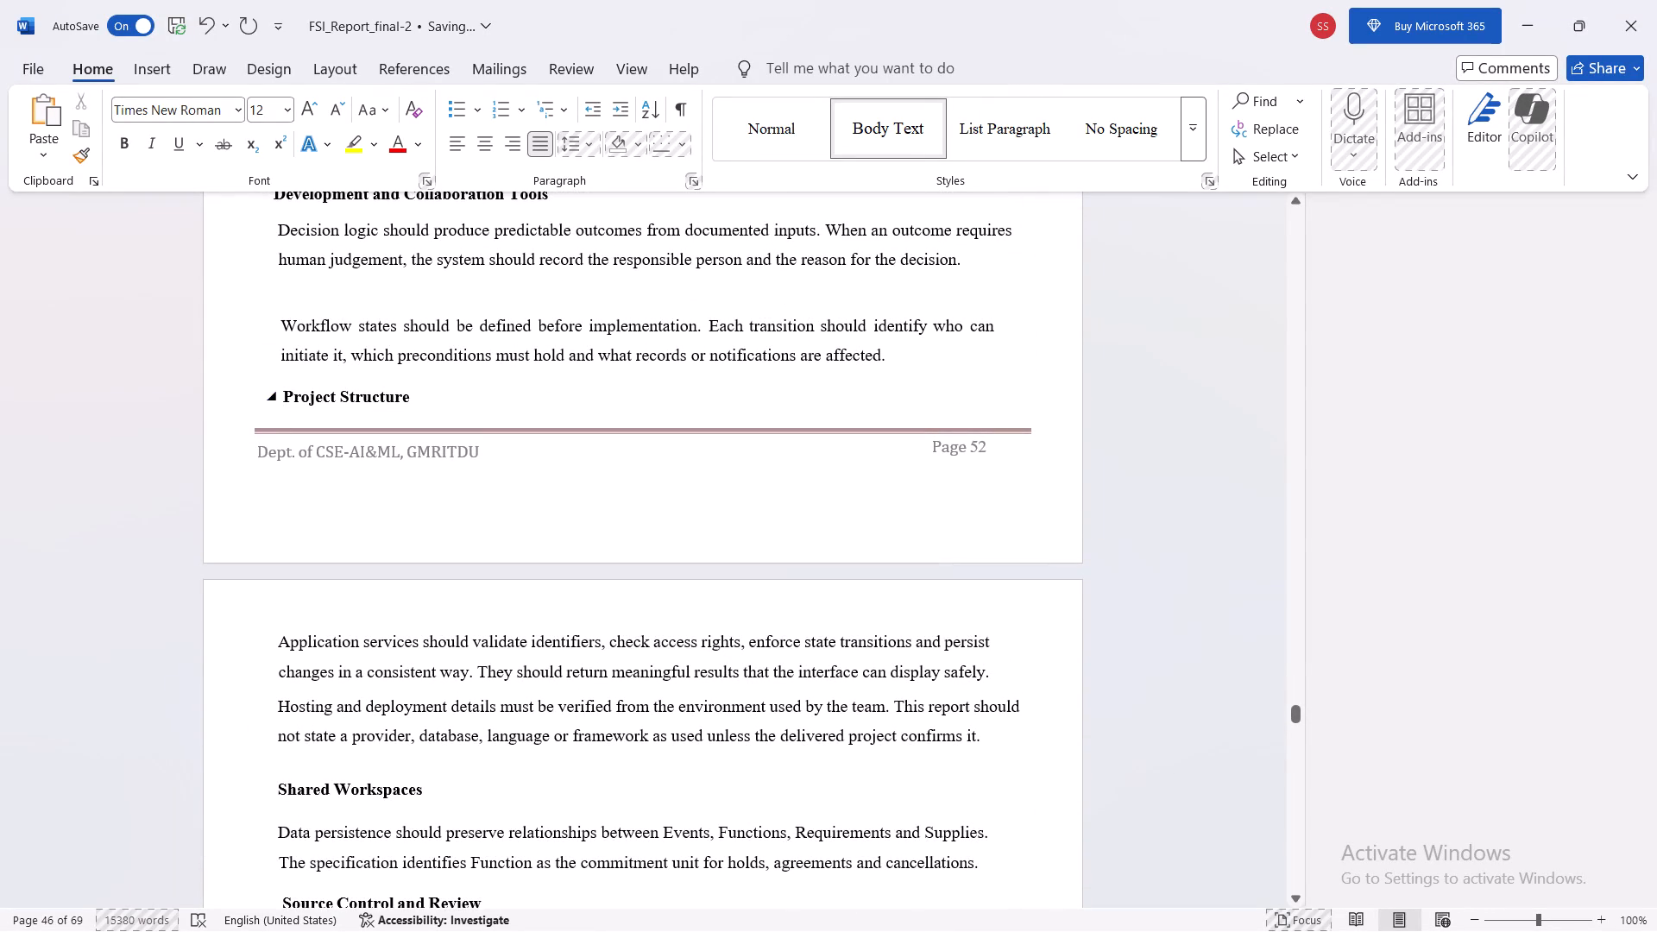
left_click(905, 358)
key("Return")
key("Return")
Delete the whole "Application services should validate identifiers" paragraph that overlaps the footer line on page 55, including its final full stop.
scroll(1005, 544, "down", 1)
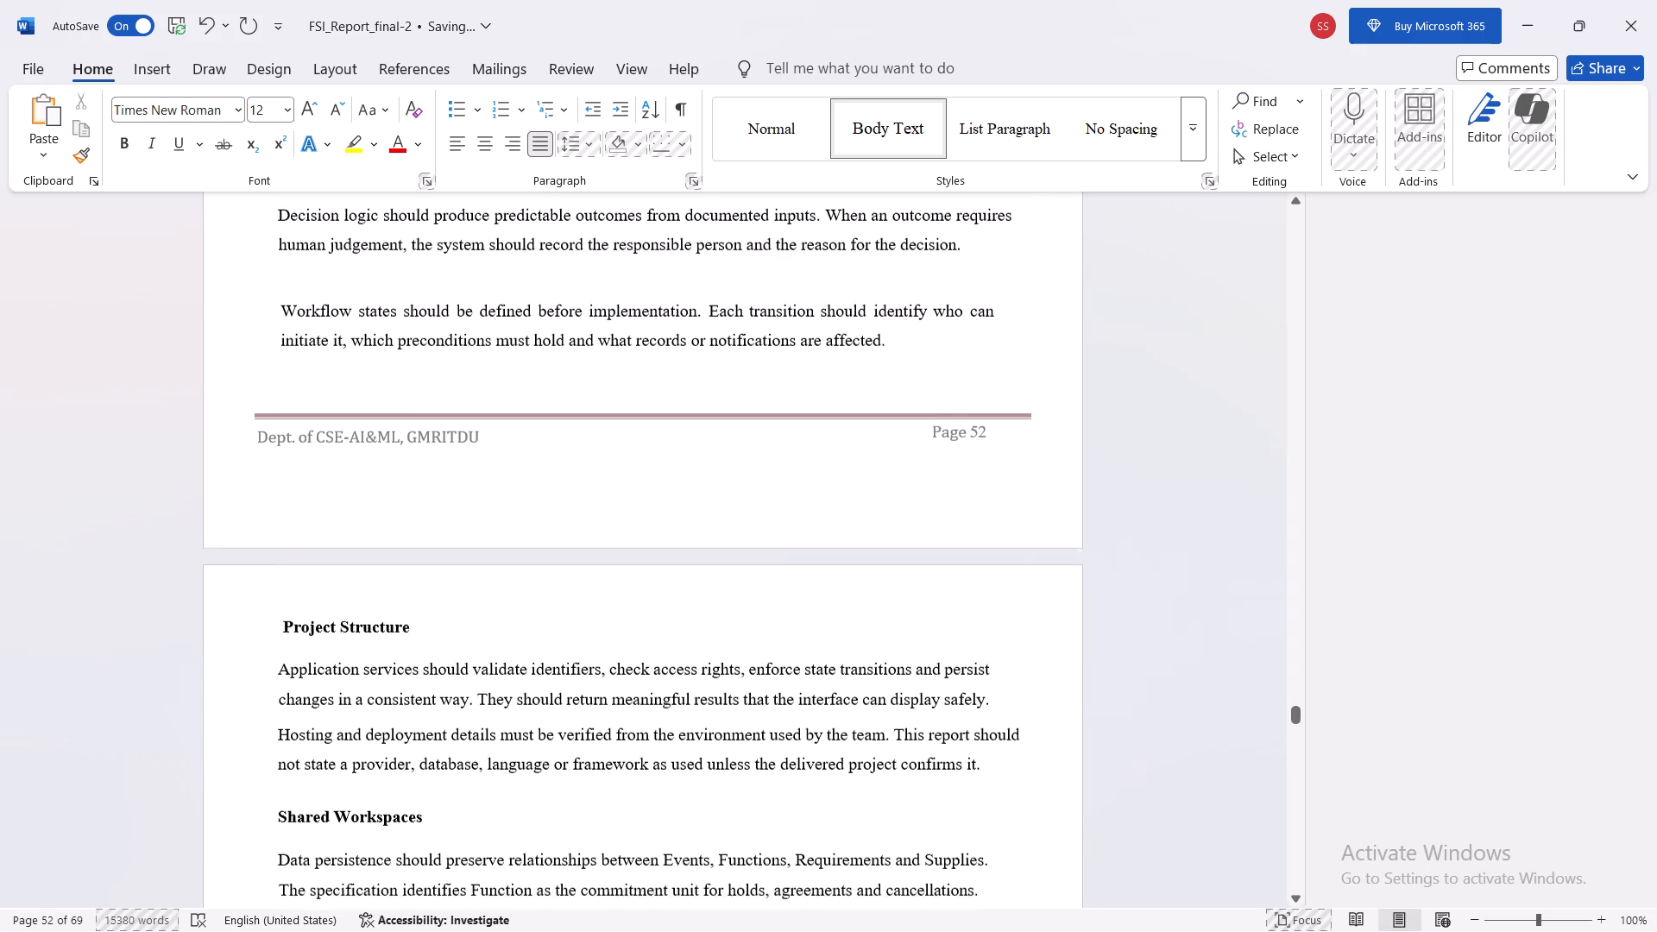
scroll(1005, 544, "down", 5)
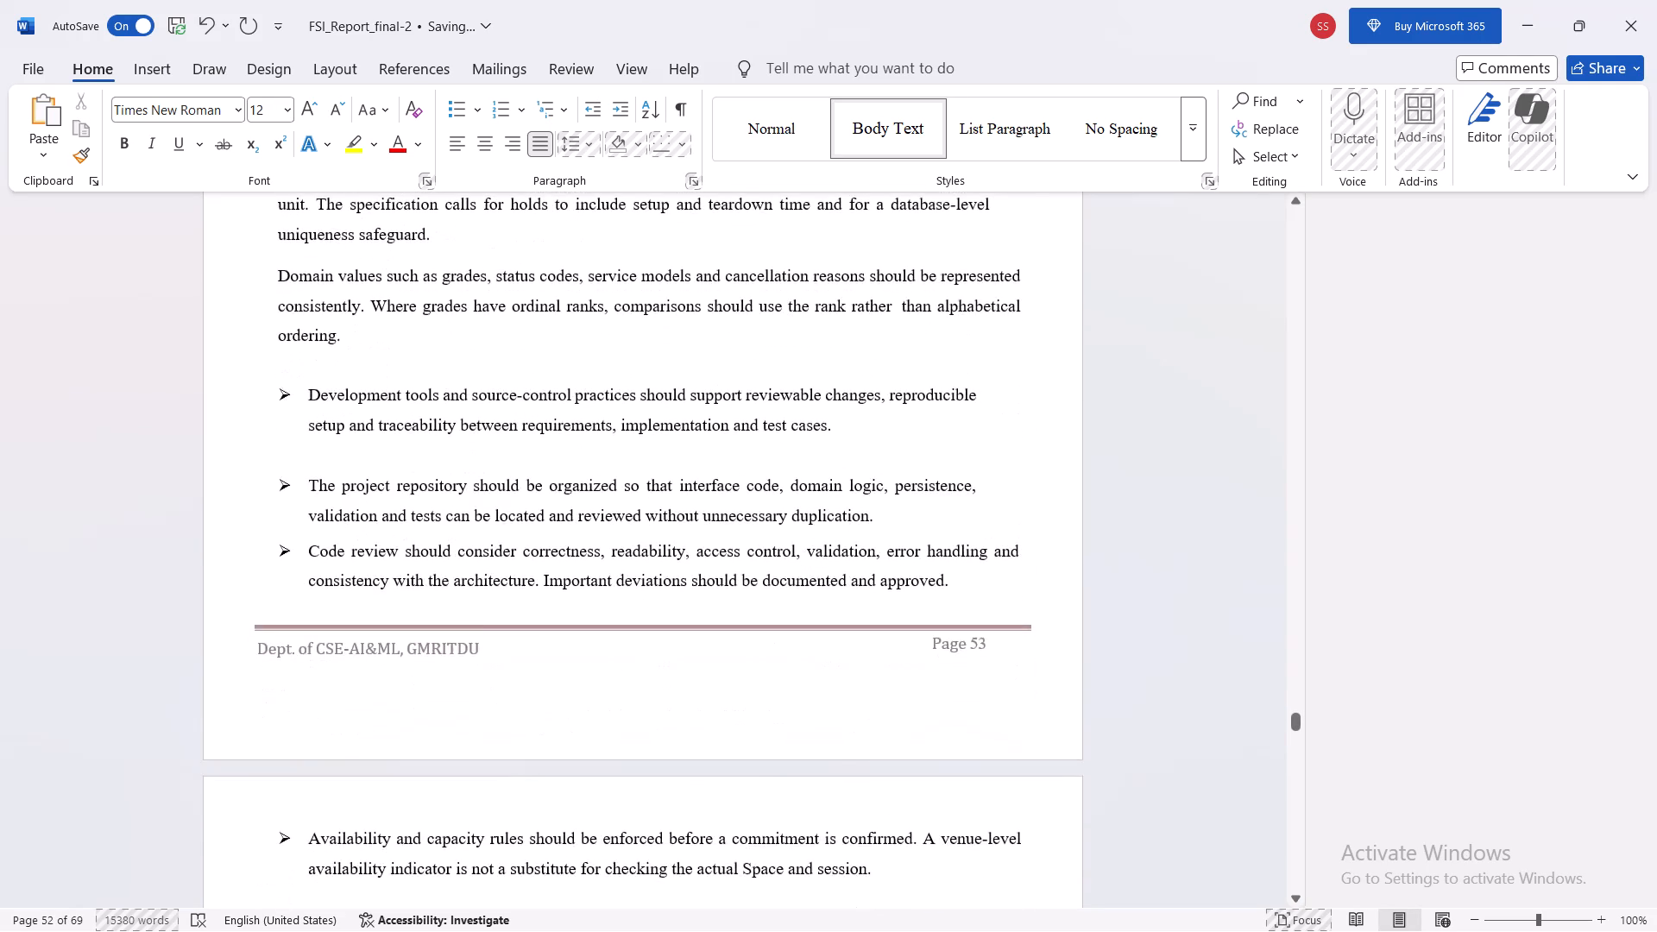
scroll(1005, 544, "down", 4)
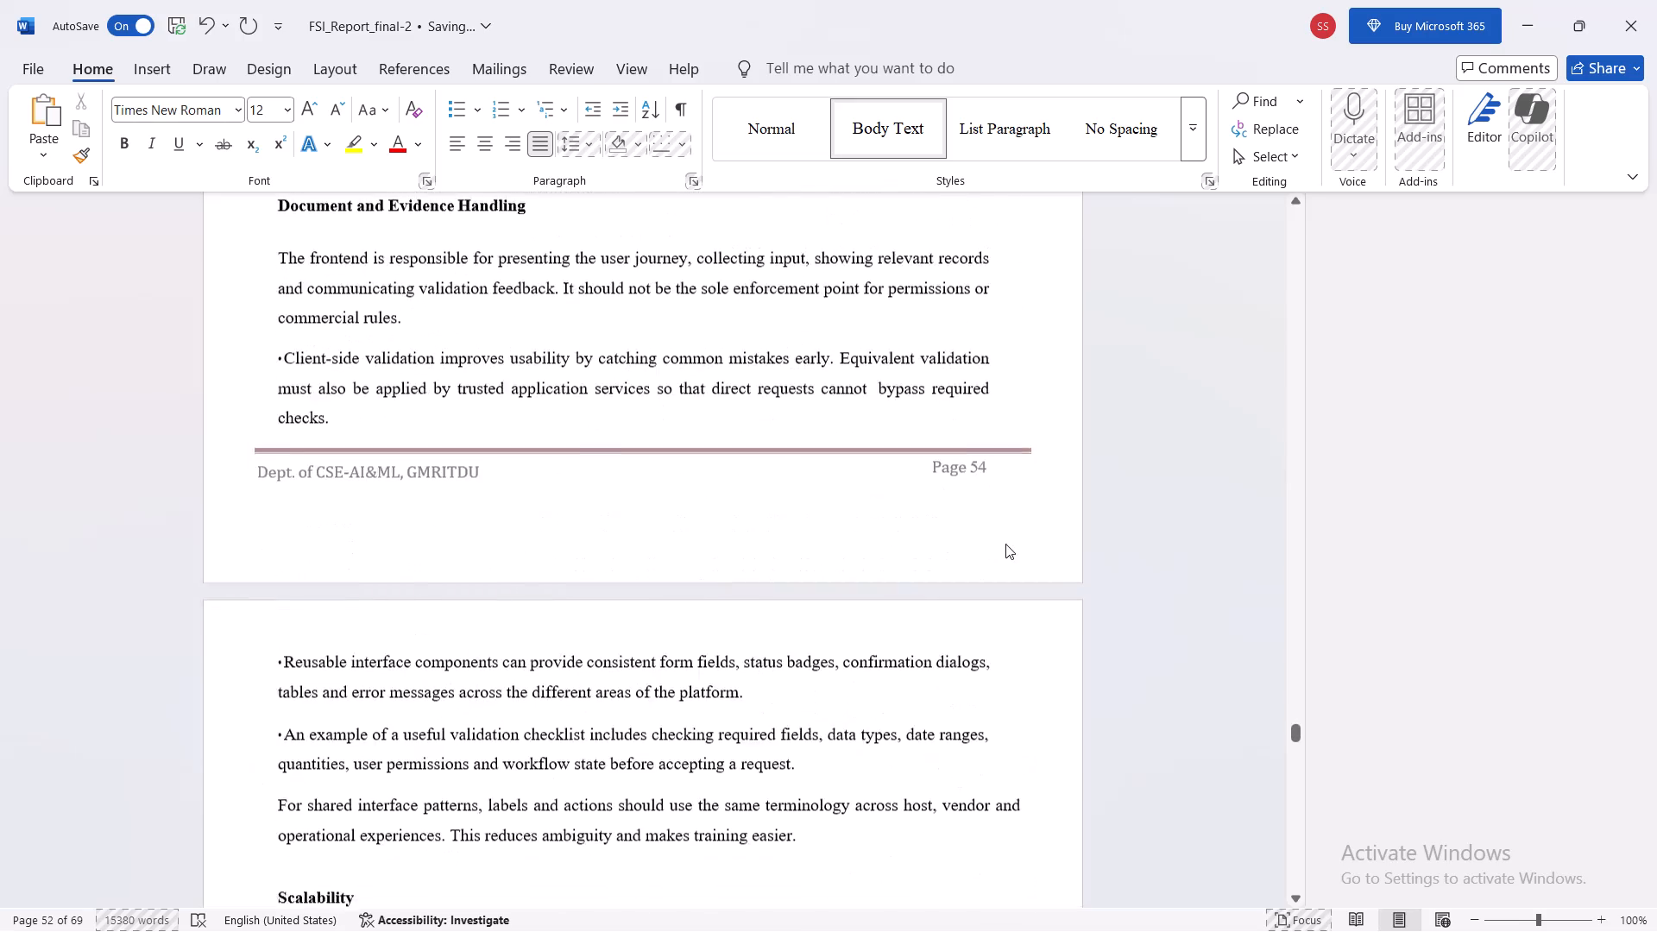
scroll(1005, 544, "down", 4)
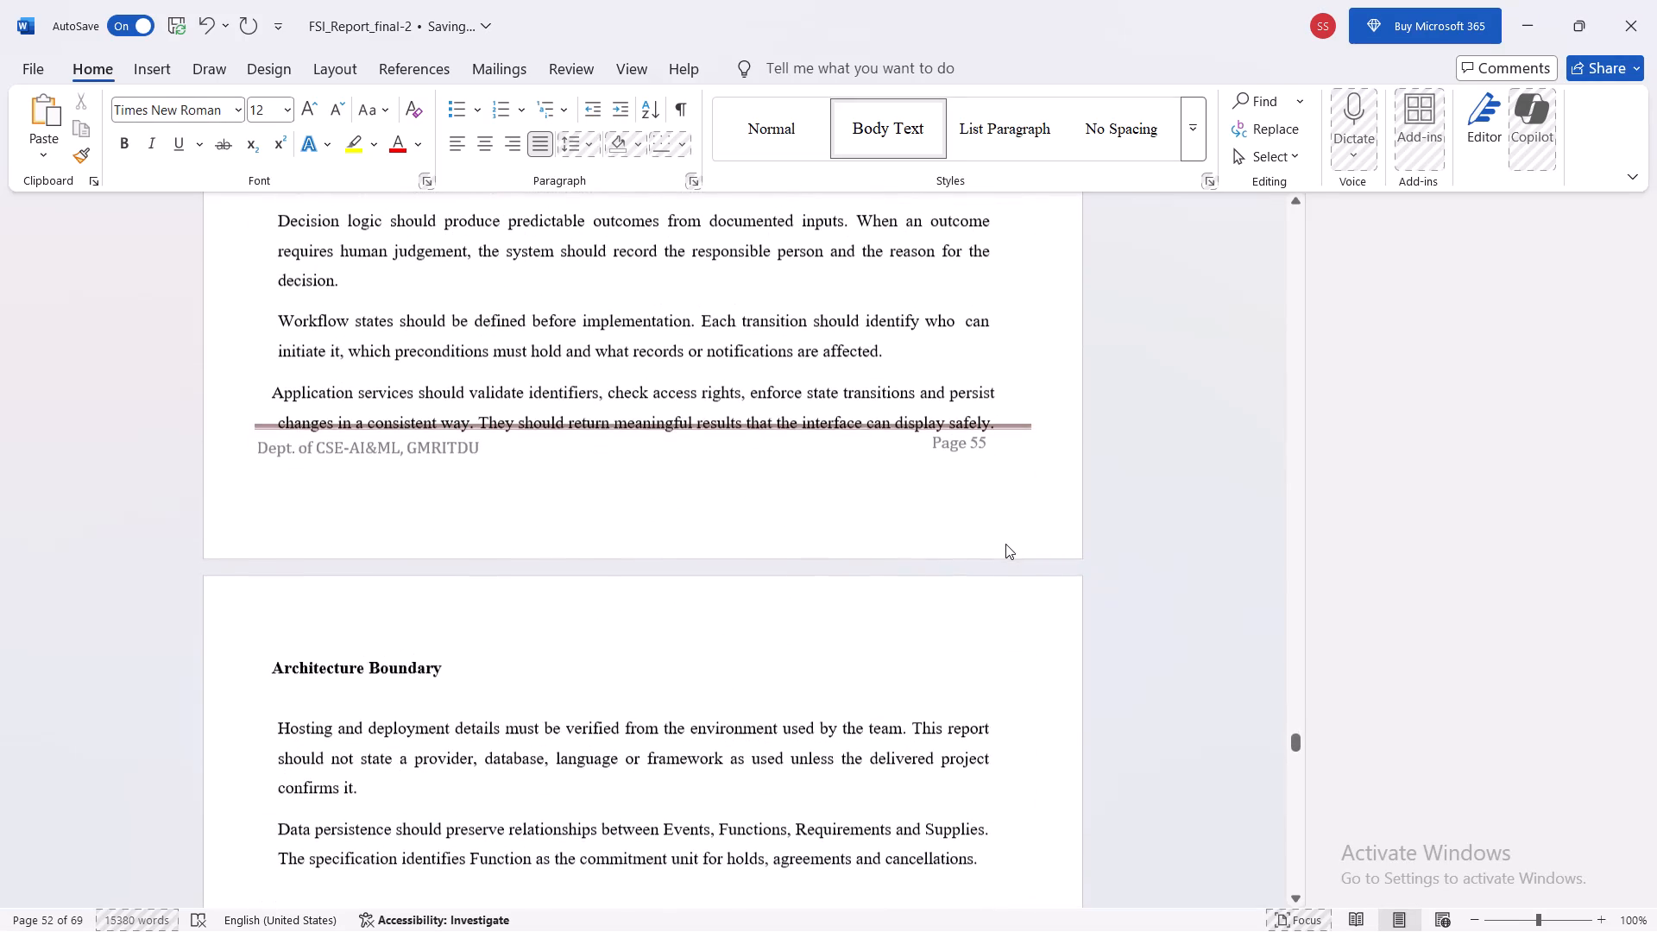
scroll(1005, 544, "up", 1)
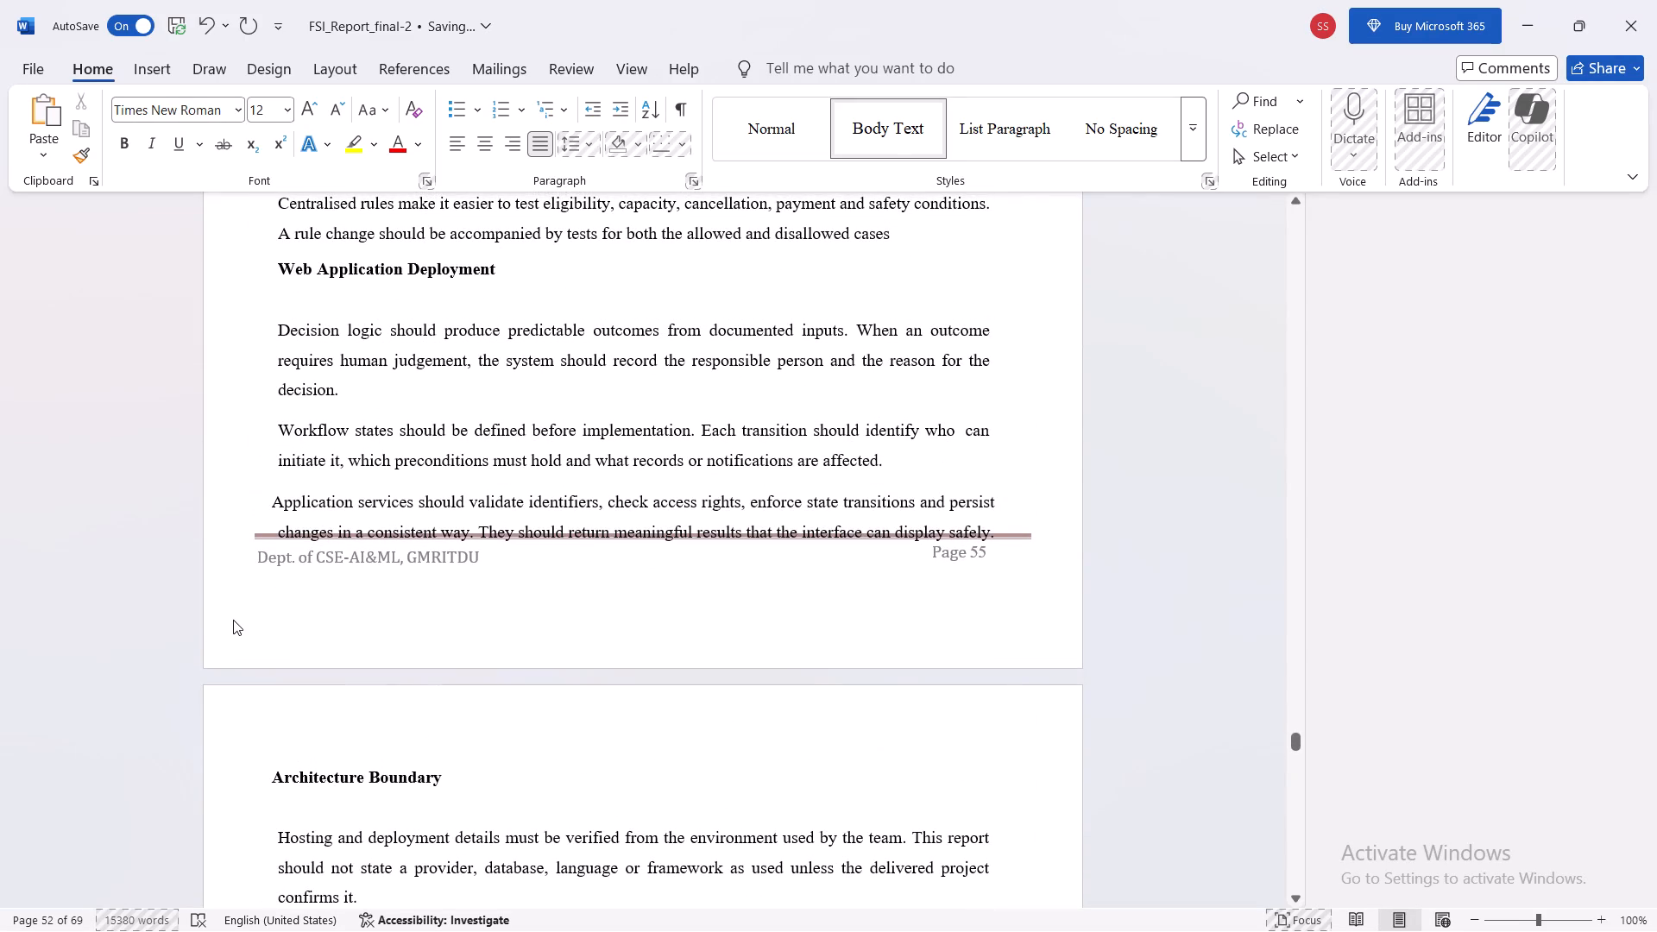
left_click(268, 501)
left_click_drag(990, 530, 473, 503)
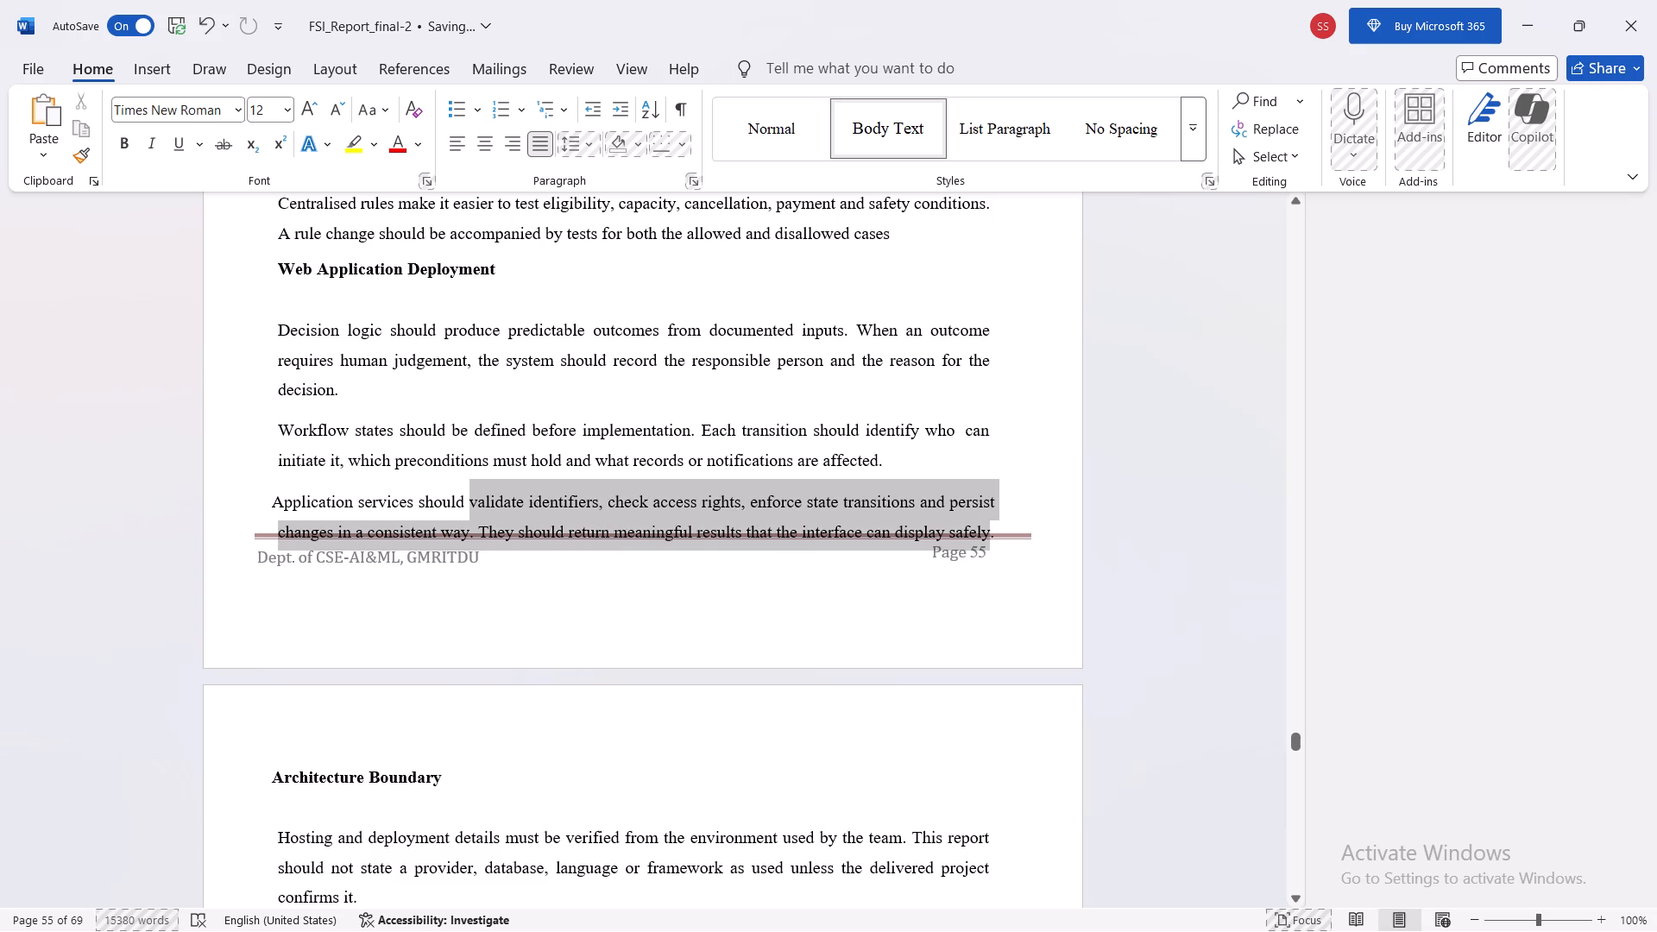
left_click_drag(473, 503, 281, 504)
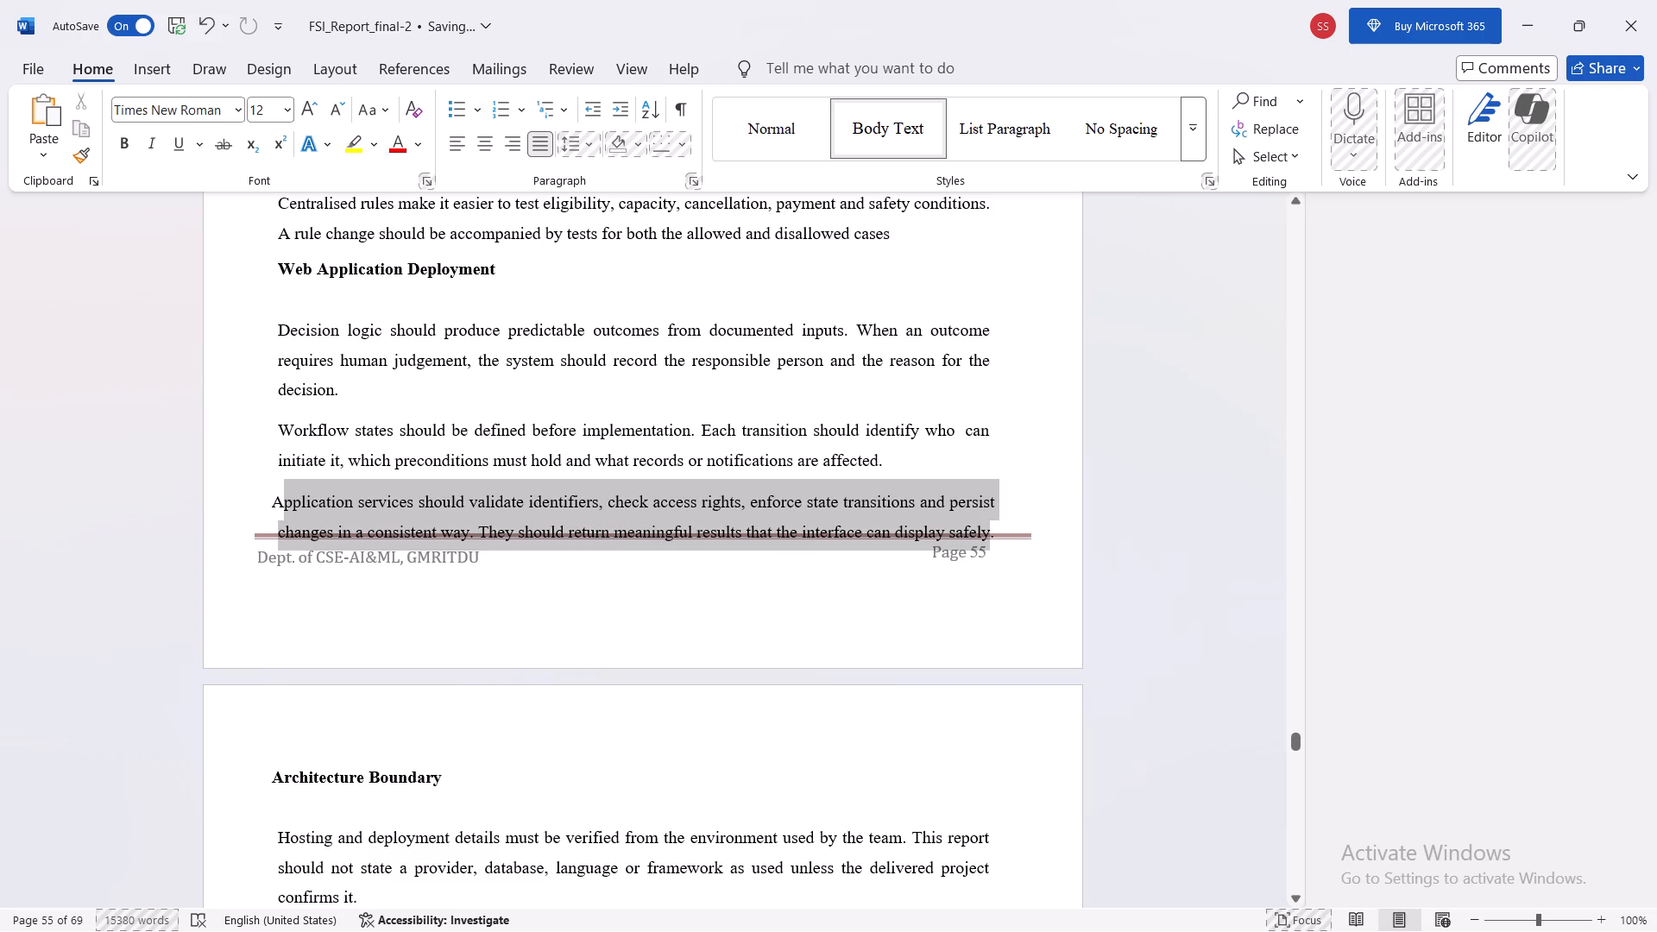
left_click_drag(281, 504, 274, 506)
key("BackSpace")
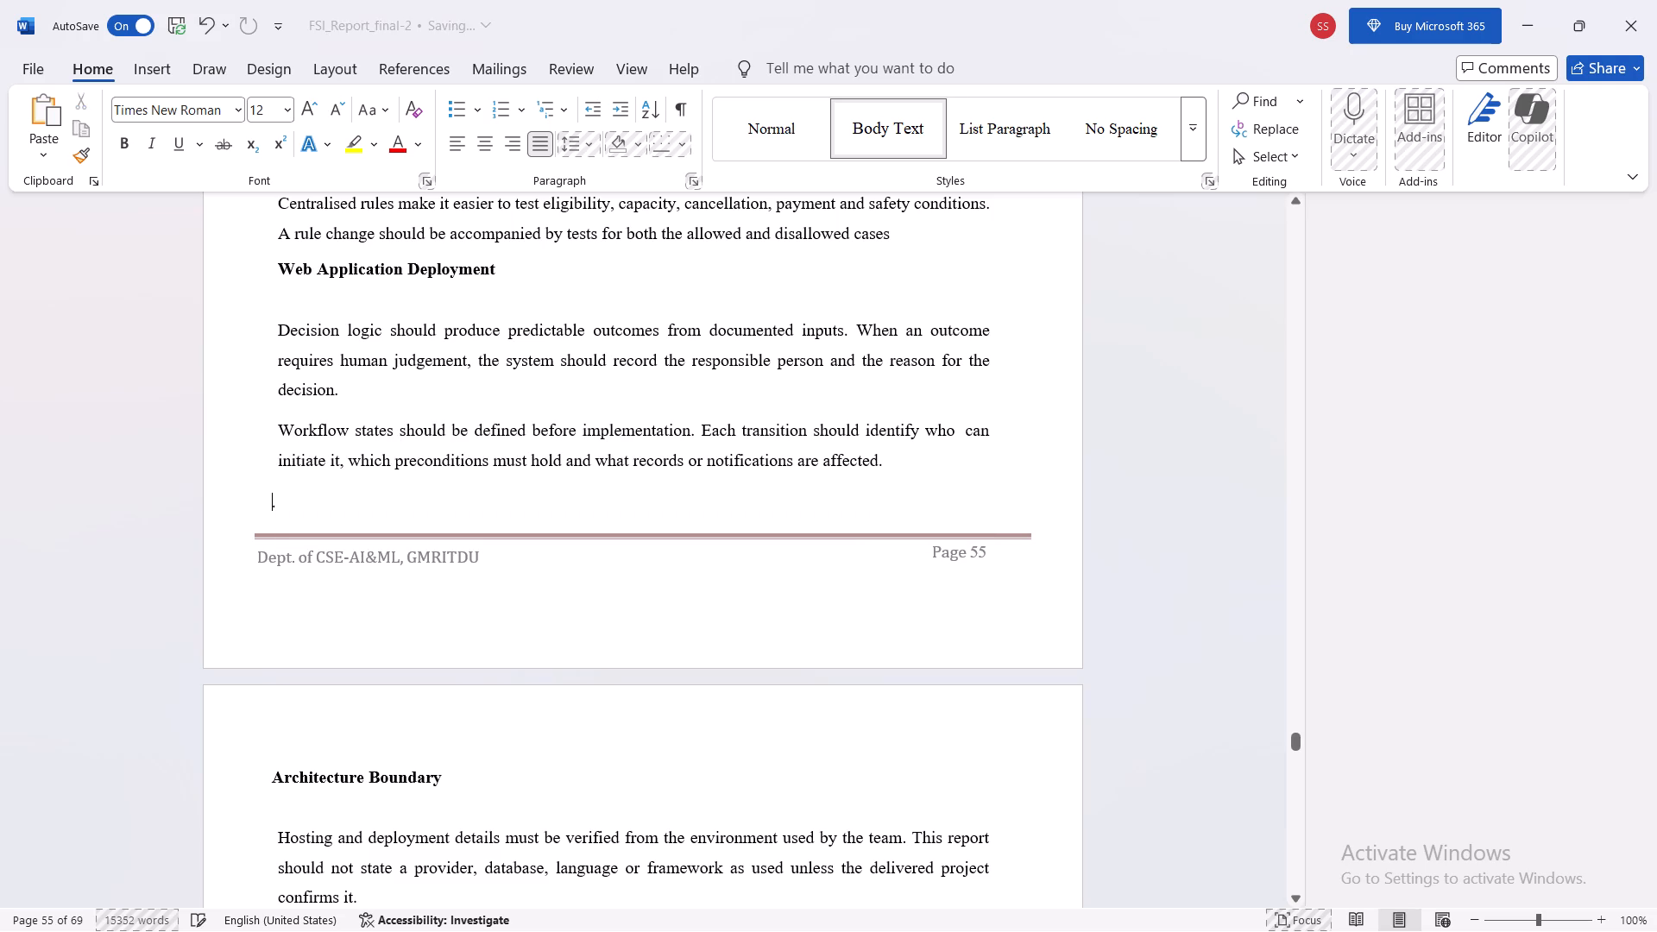
scroll(455, 760, "down", 1)
scroll(455, 760, "up", 1)
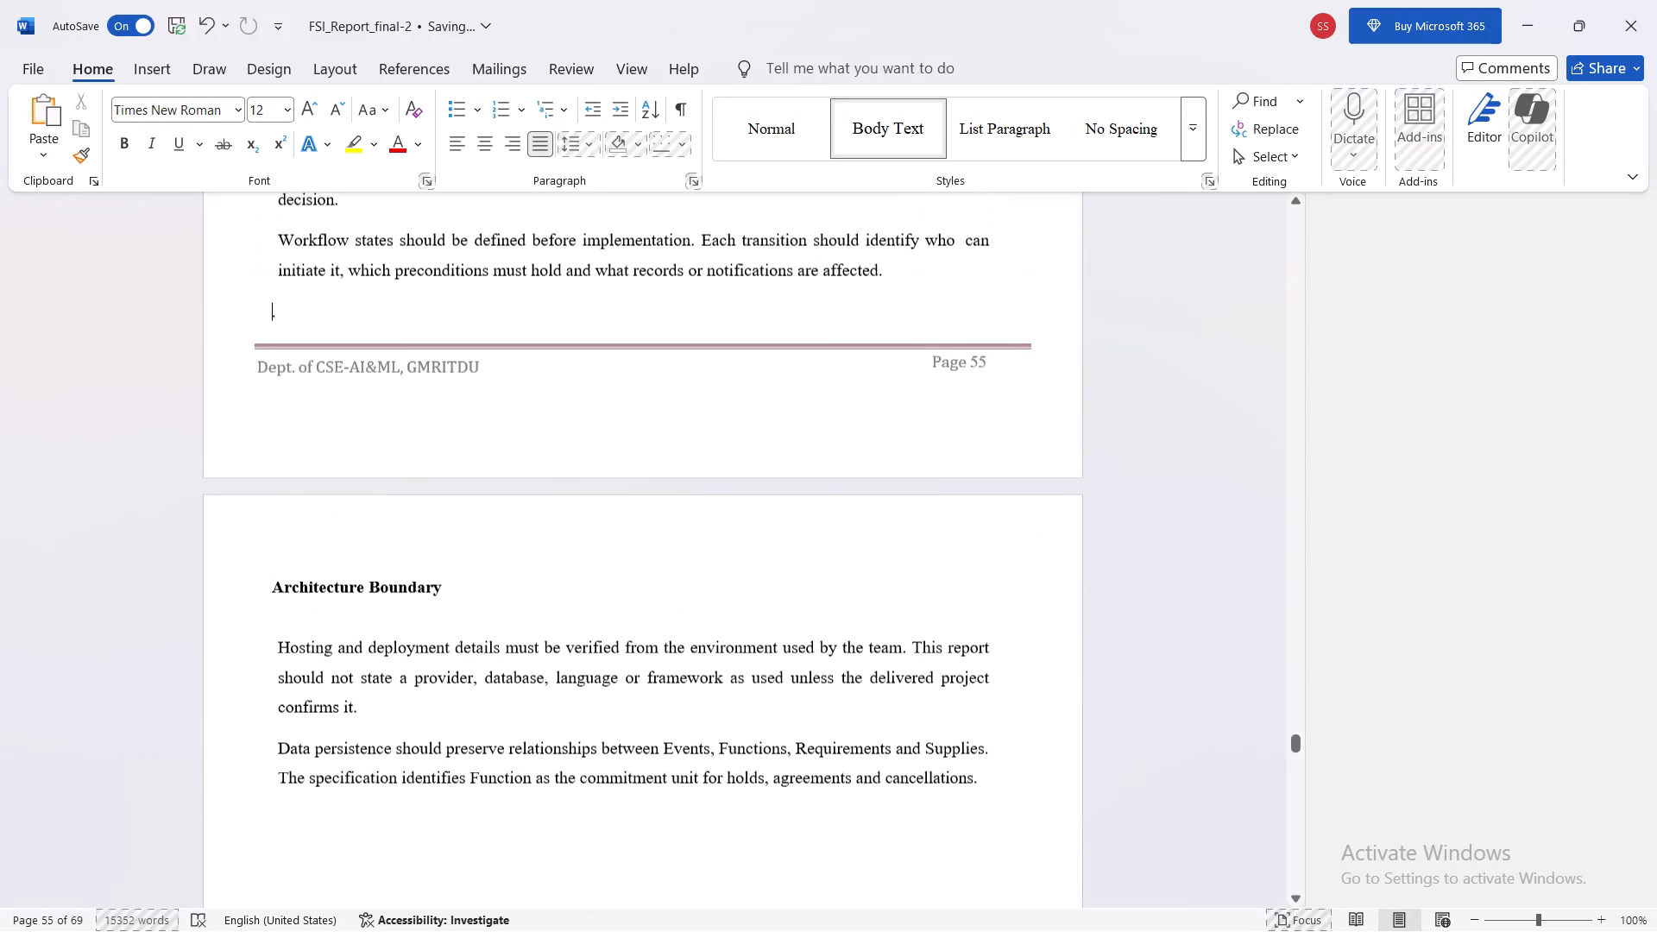
scroll(455, 760, "up", 1)
key("Delete")
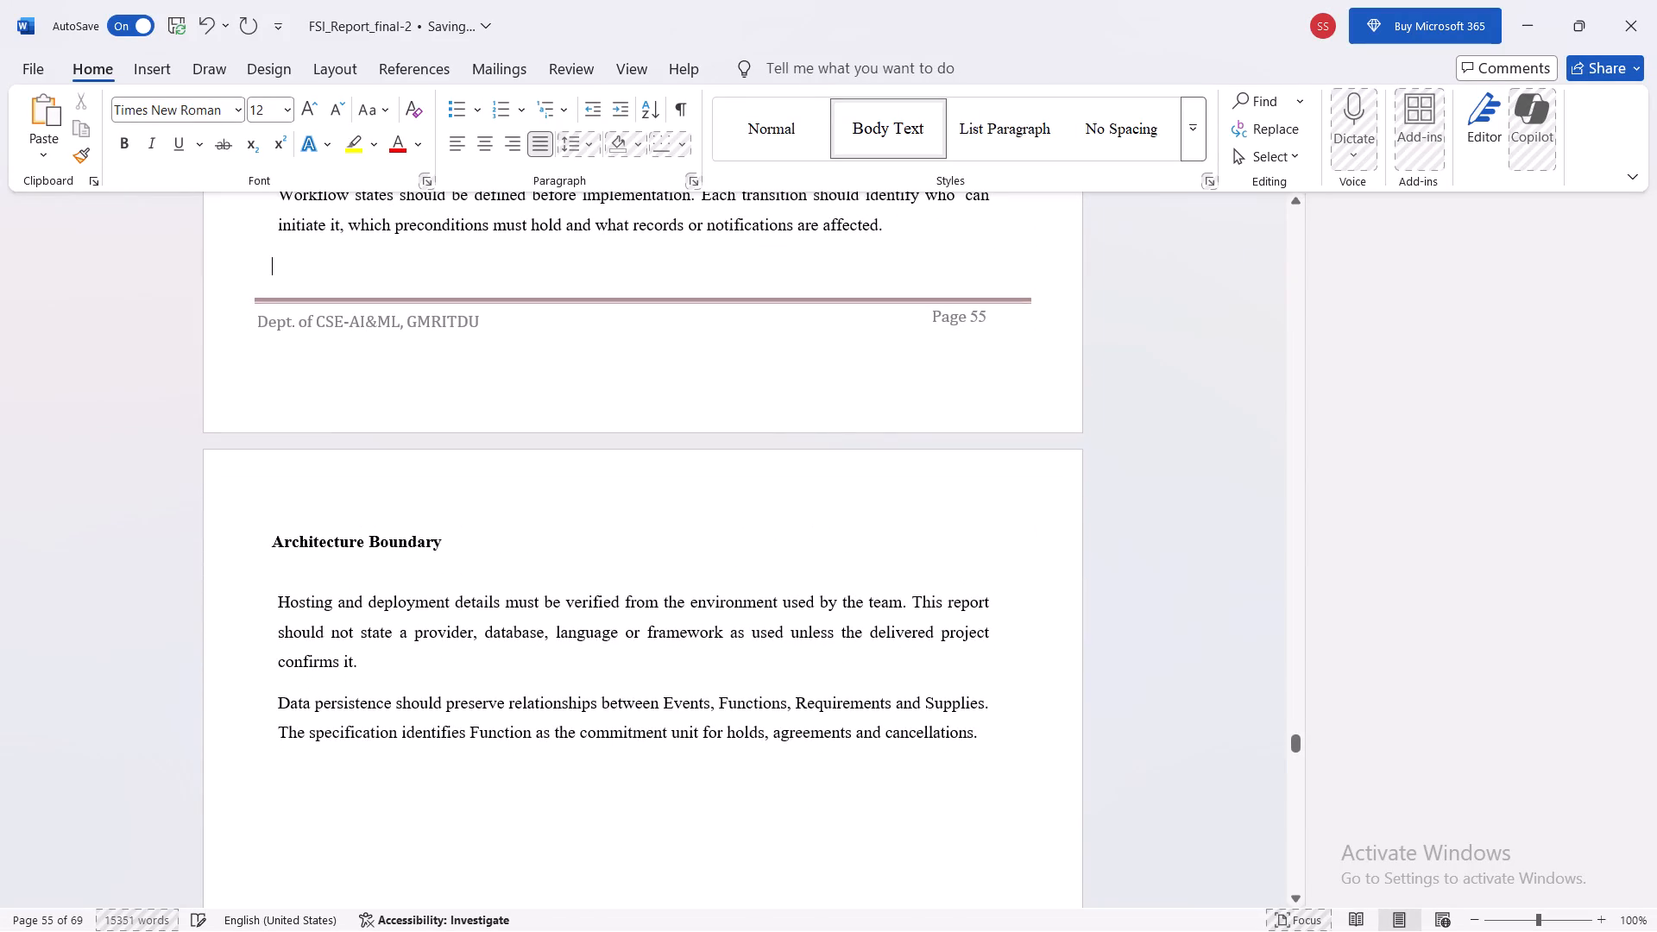
Examine pages 56 and 57, checking the page breaks and how the numbered list on page 57 meets the footer line.
scroll(561, 916, "down", 1)
scroll(653, 809, "down", 1)
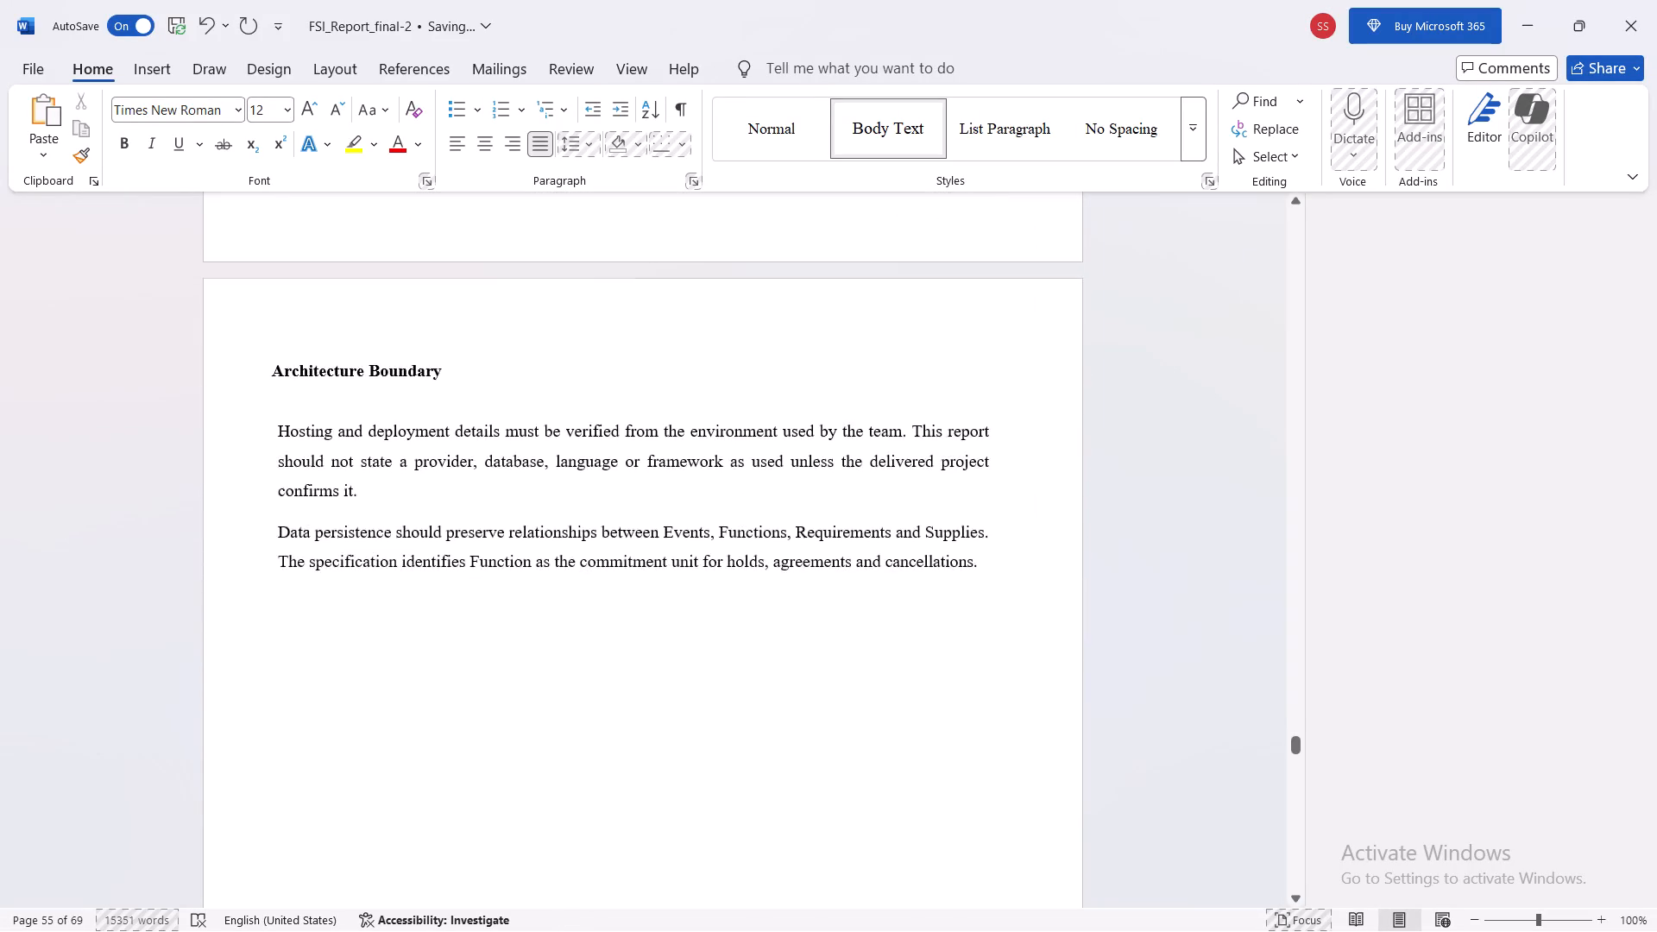
scroll(653, 809, "down", 1)
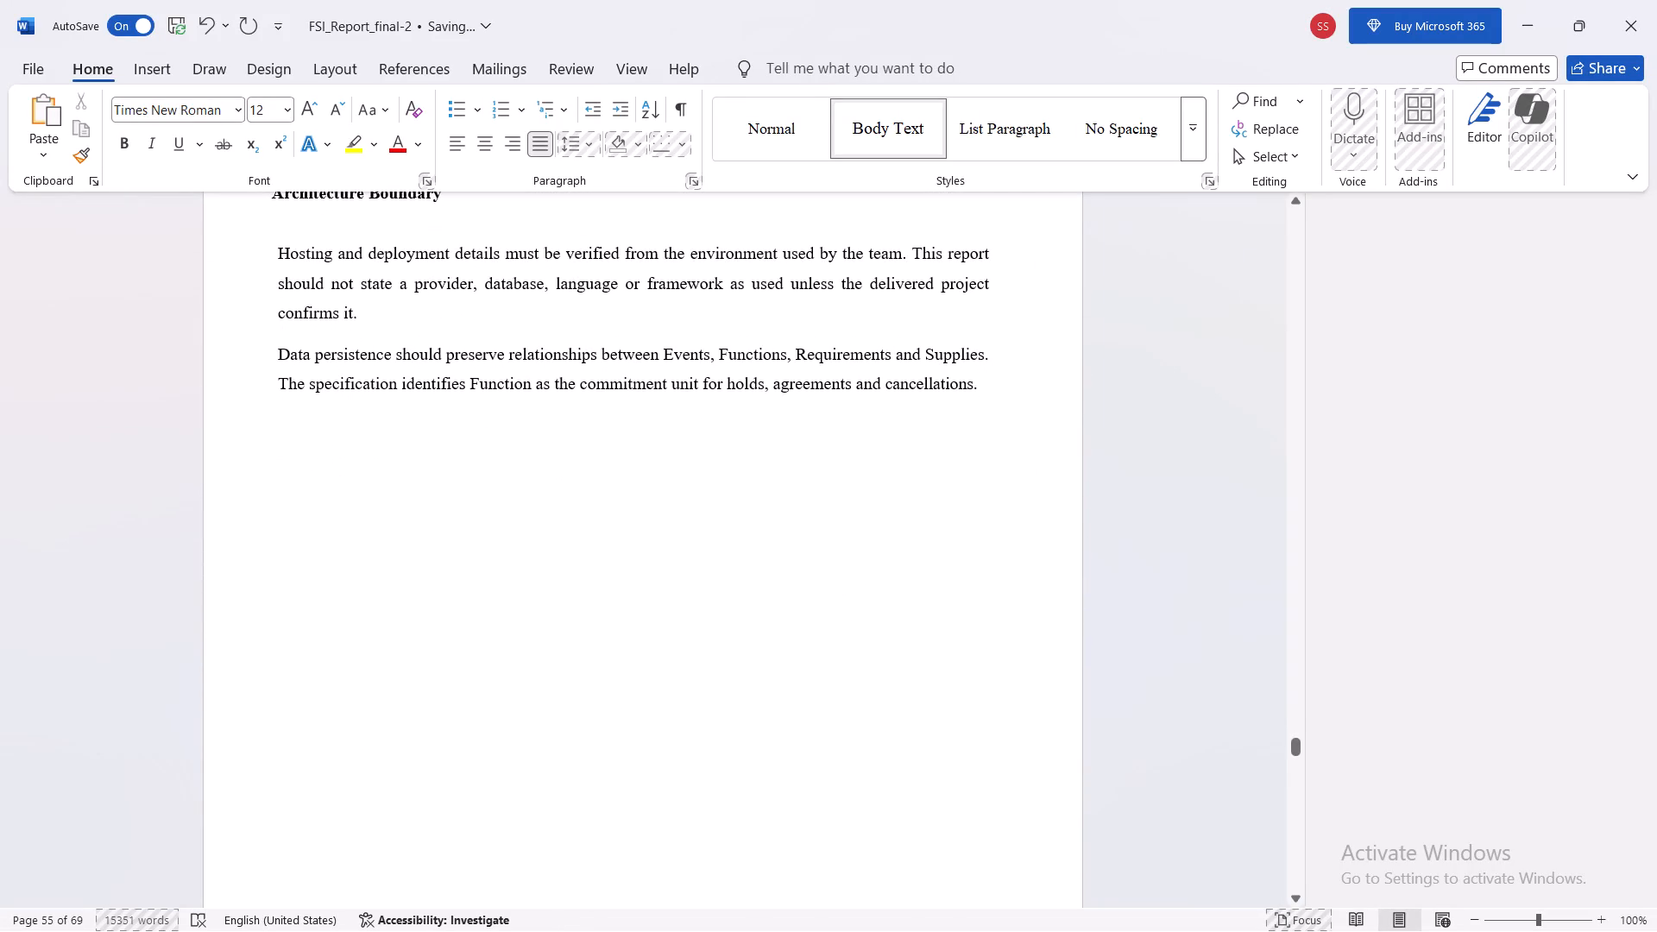
scroll(653, 809, "down", 2)
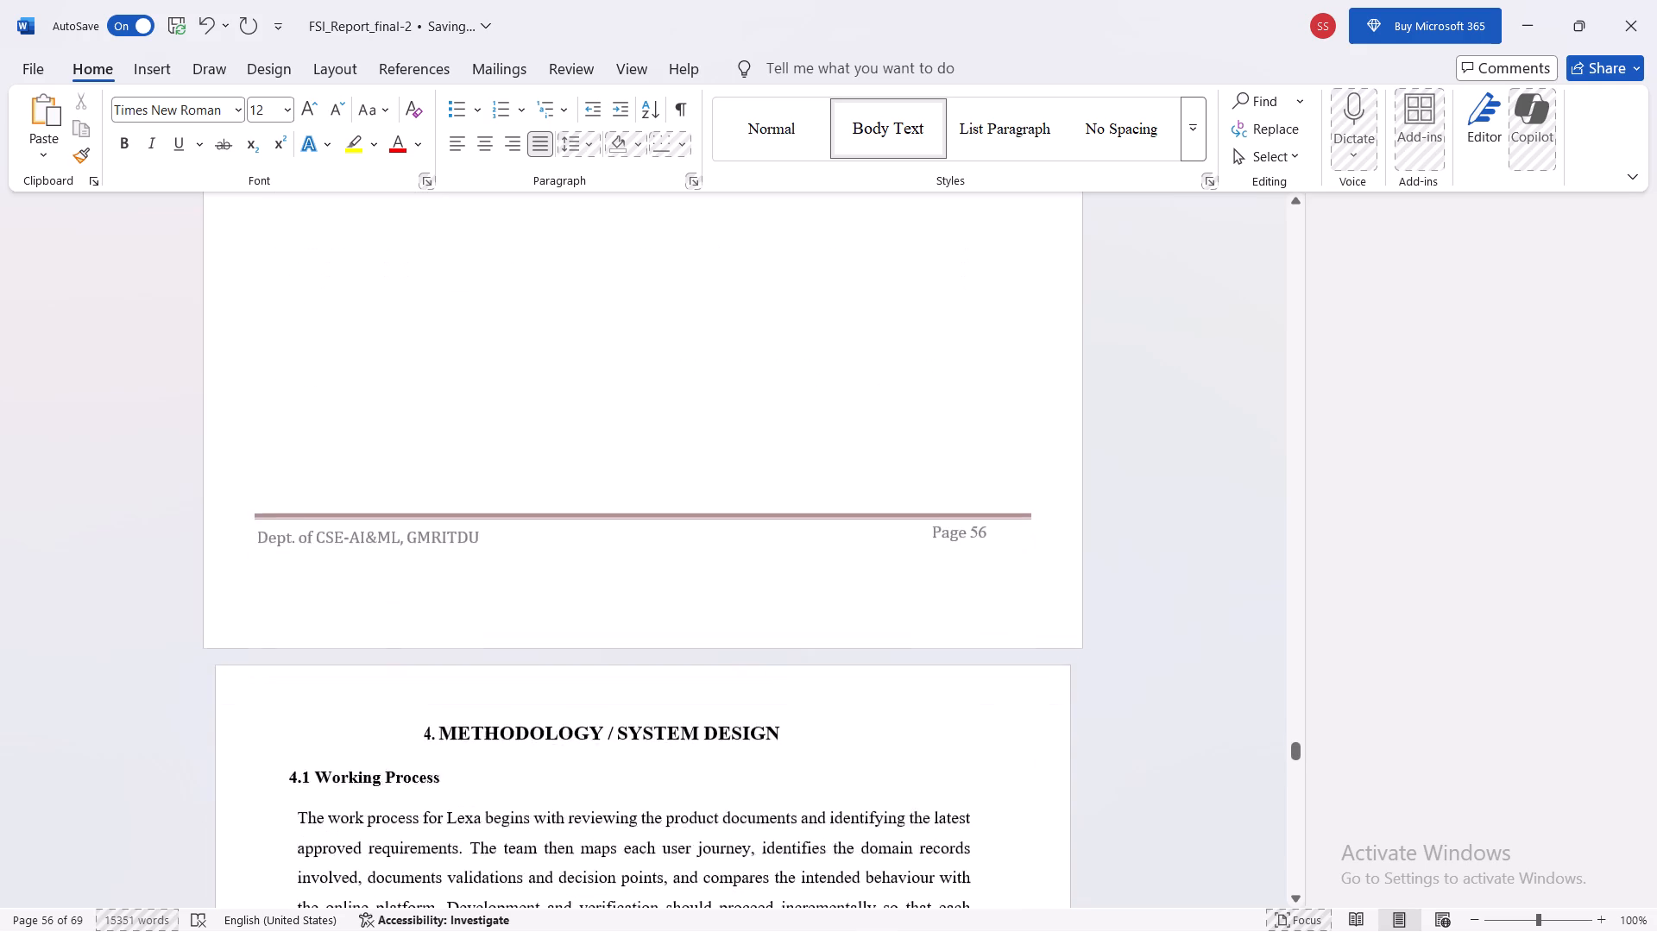
scroll(653, 809, "down", 3)
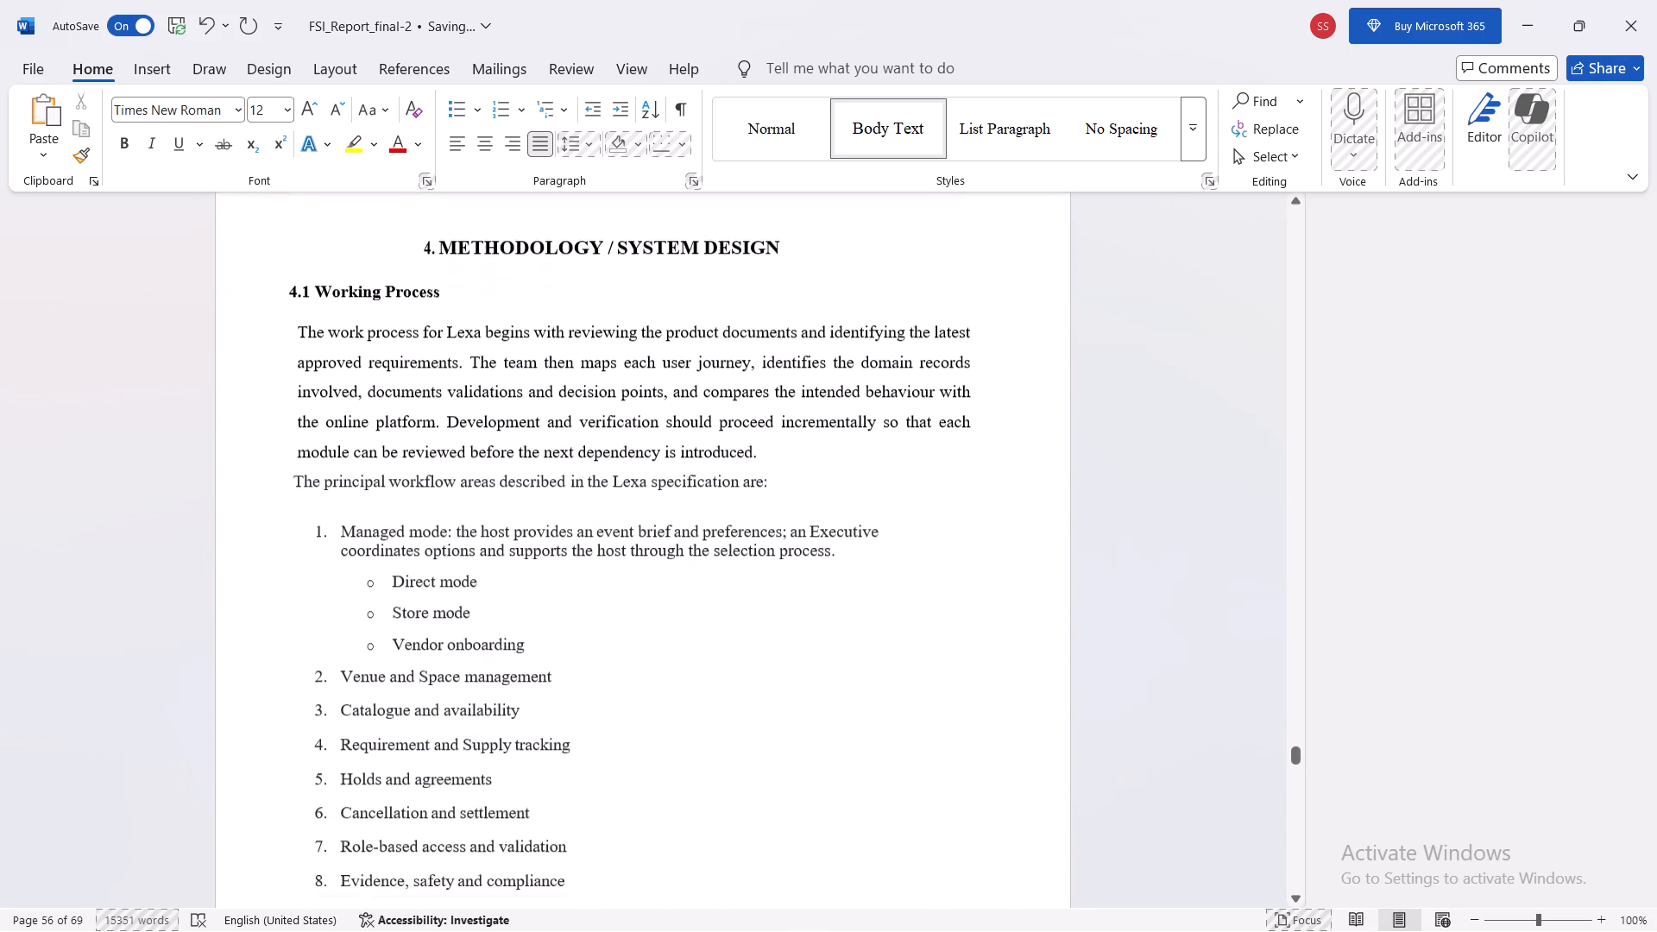
scroll(653, 809, "down", 2)
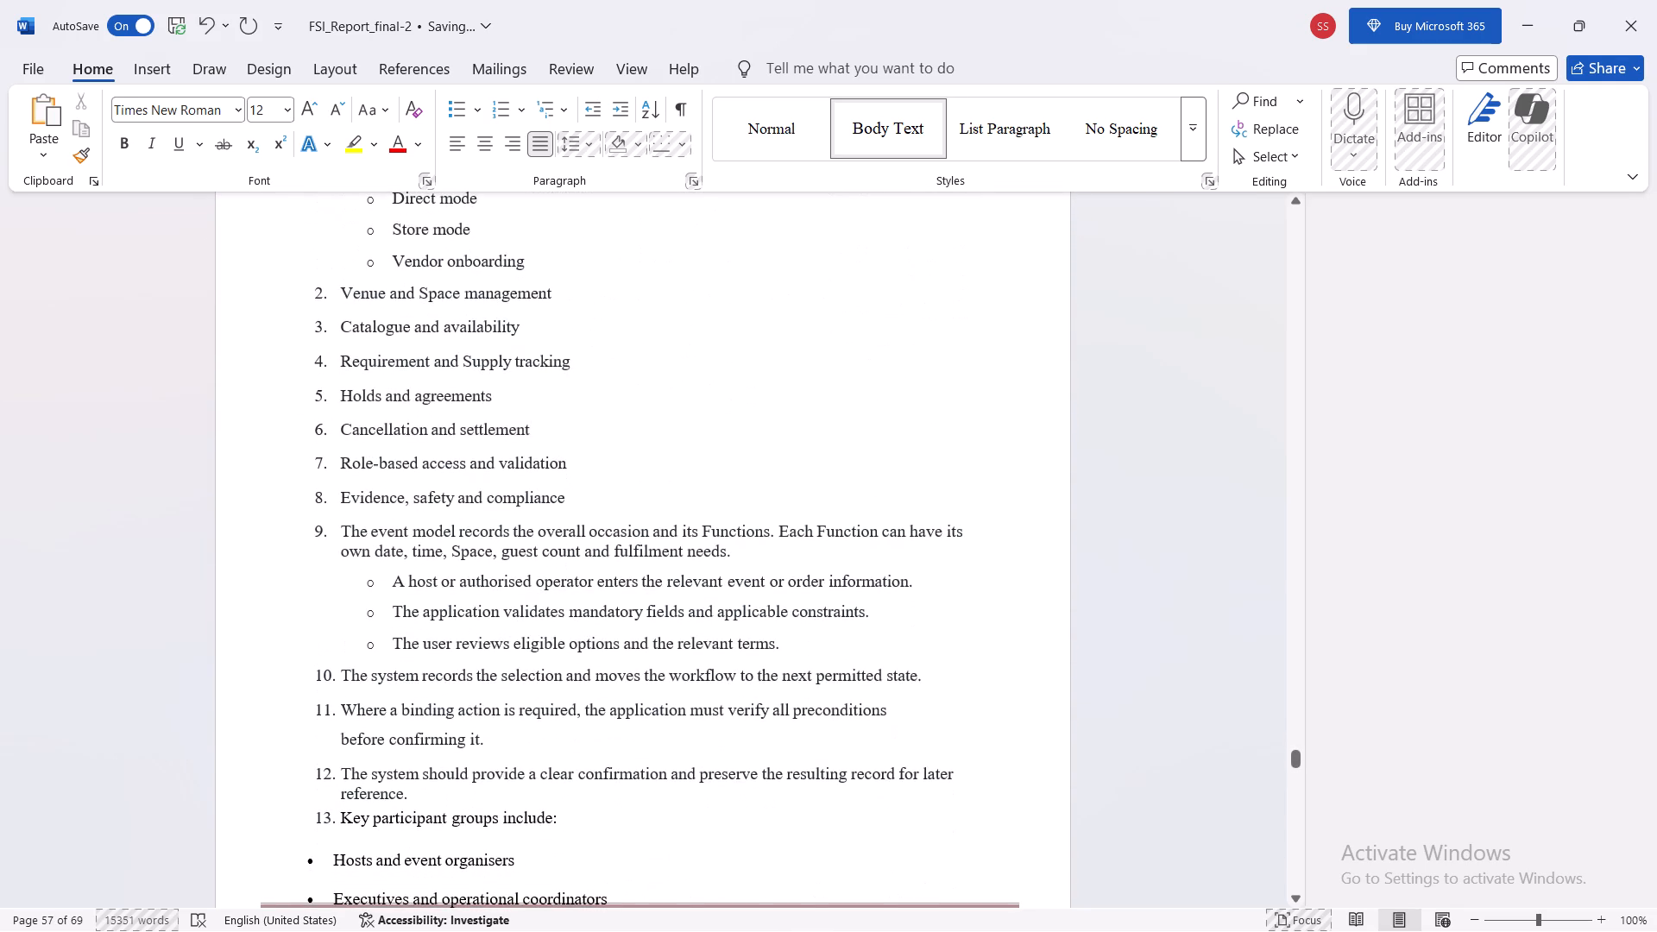
scroll(653, 809, "down", 2)
scroll(653, 809, "up", 1)
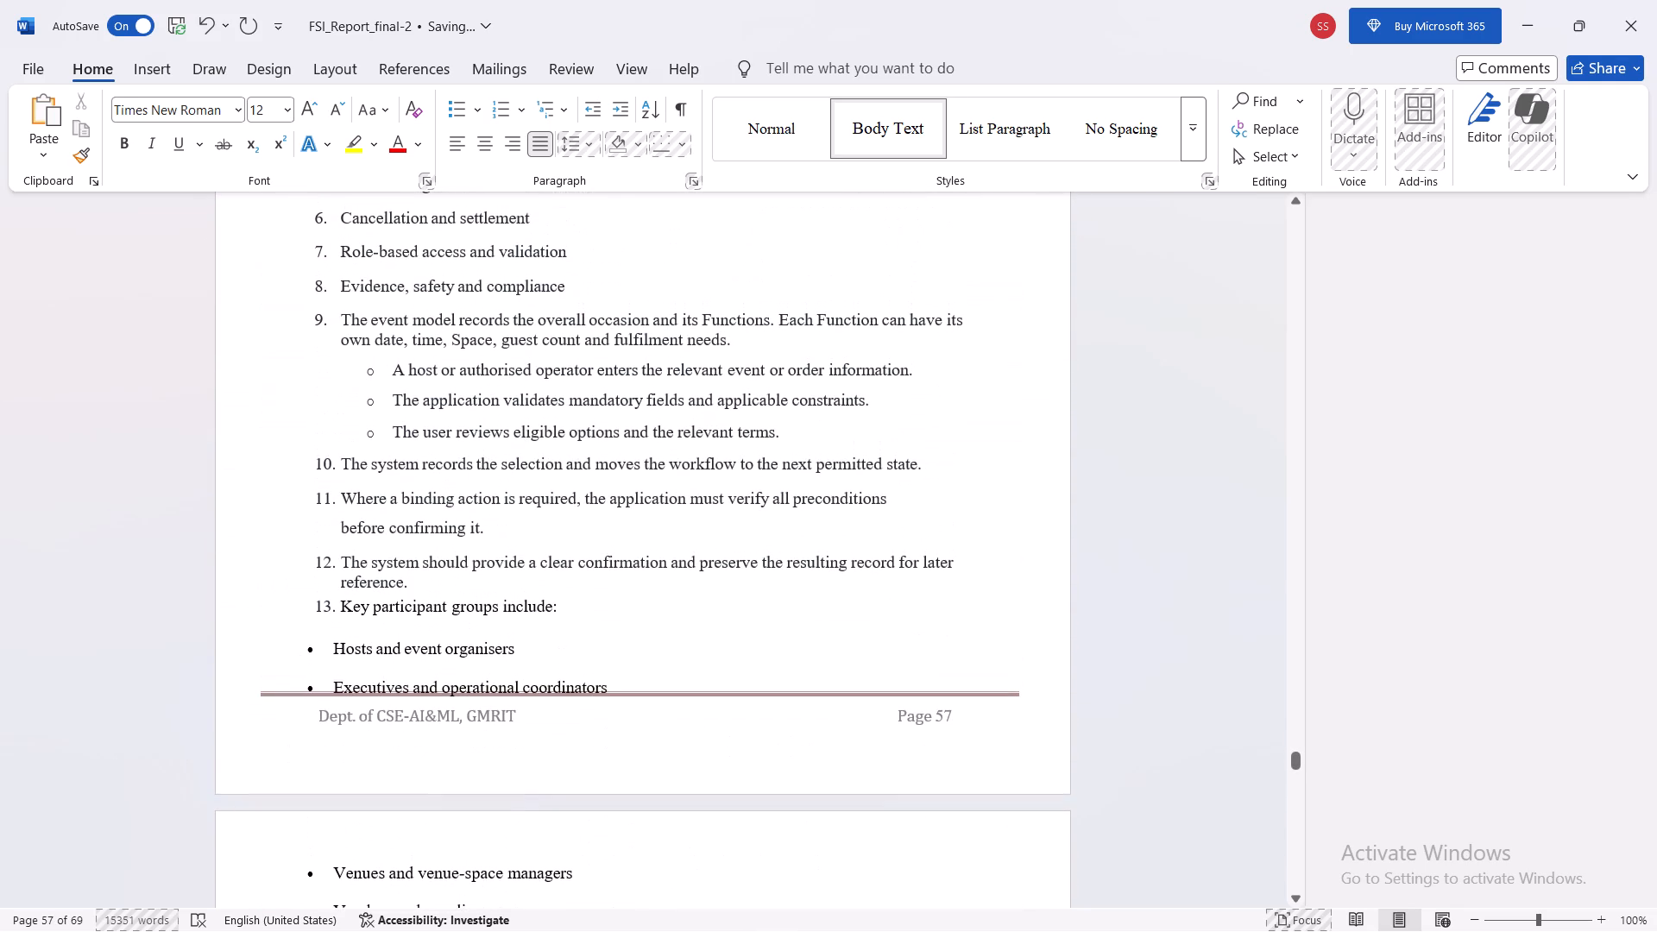
scroll(653, 809, "up", 2)
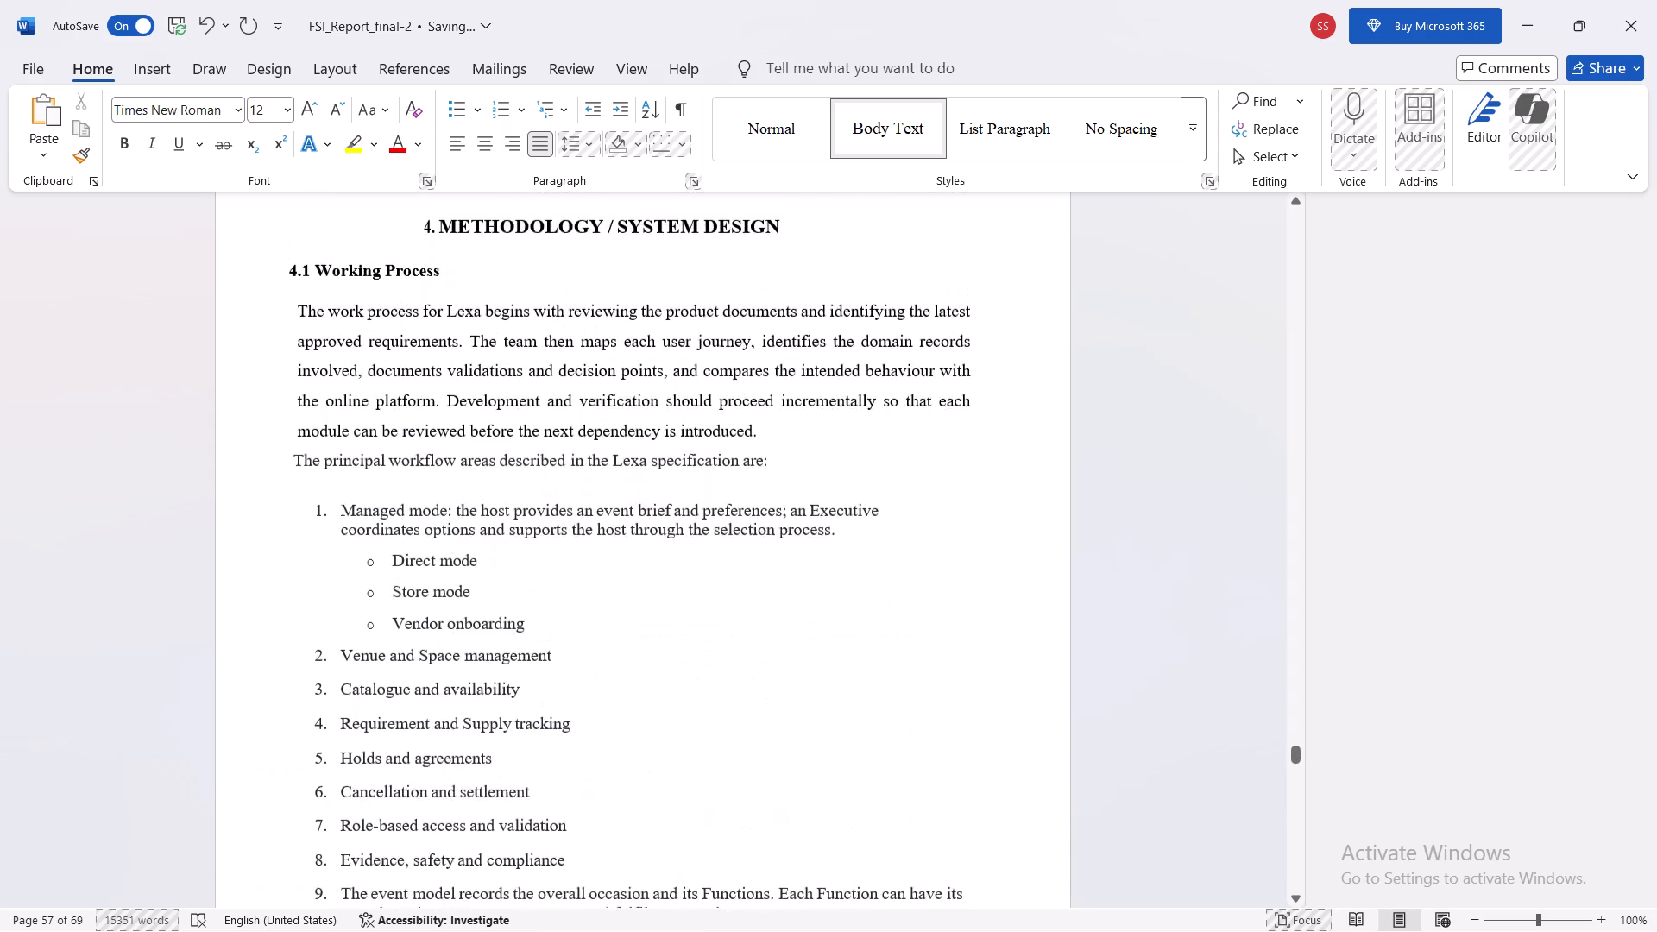
scroll(644, 853, "down", 1)
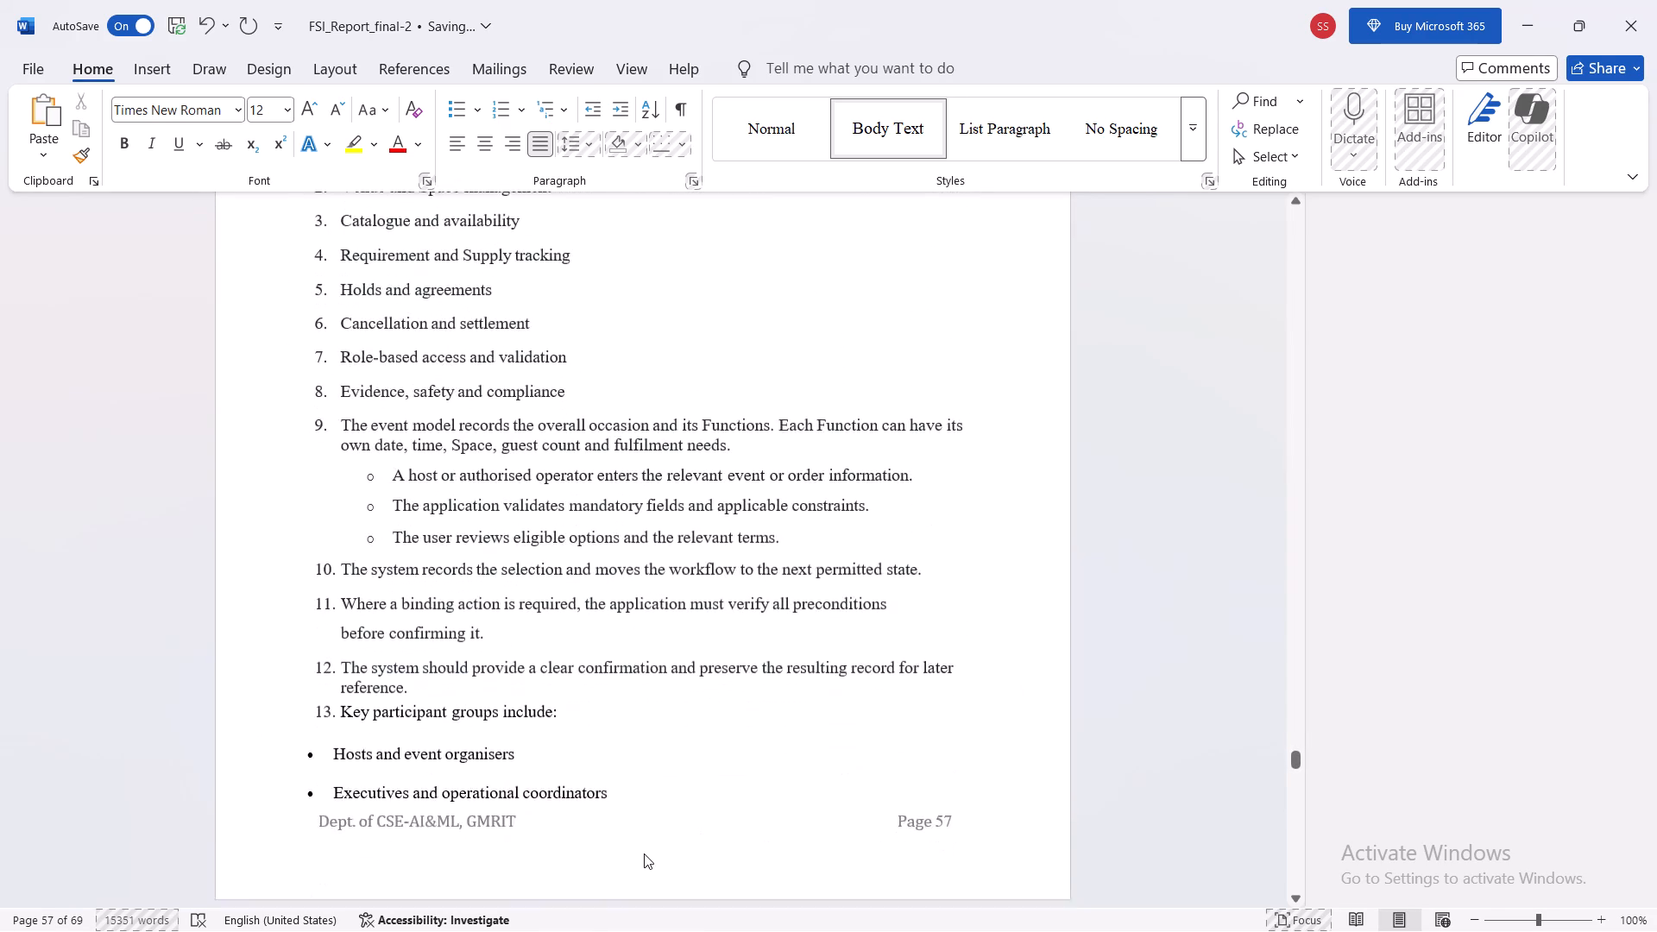
Insert an unbulleted empty line above "Executives and operational coordinators" on page 57 to push that bullet onto page 58.
scroll(644, 853, "down", 1)
left_click(614, 595)
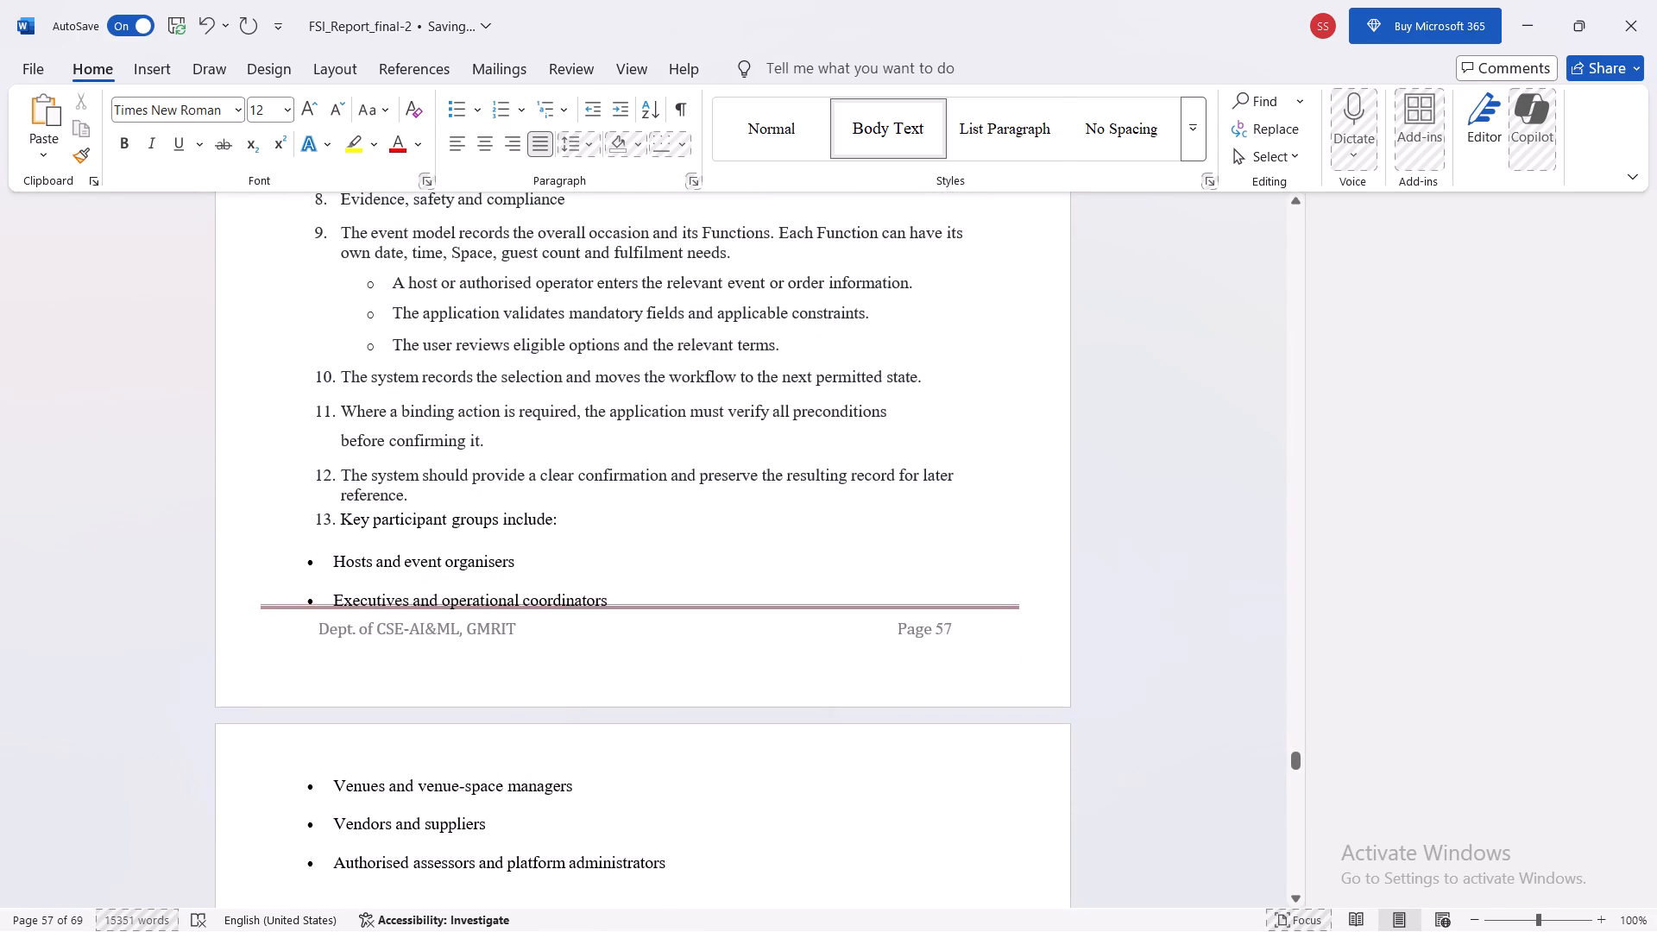
left_click(301, 595)
key("Return")
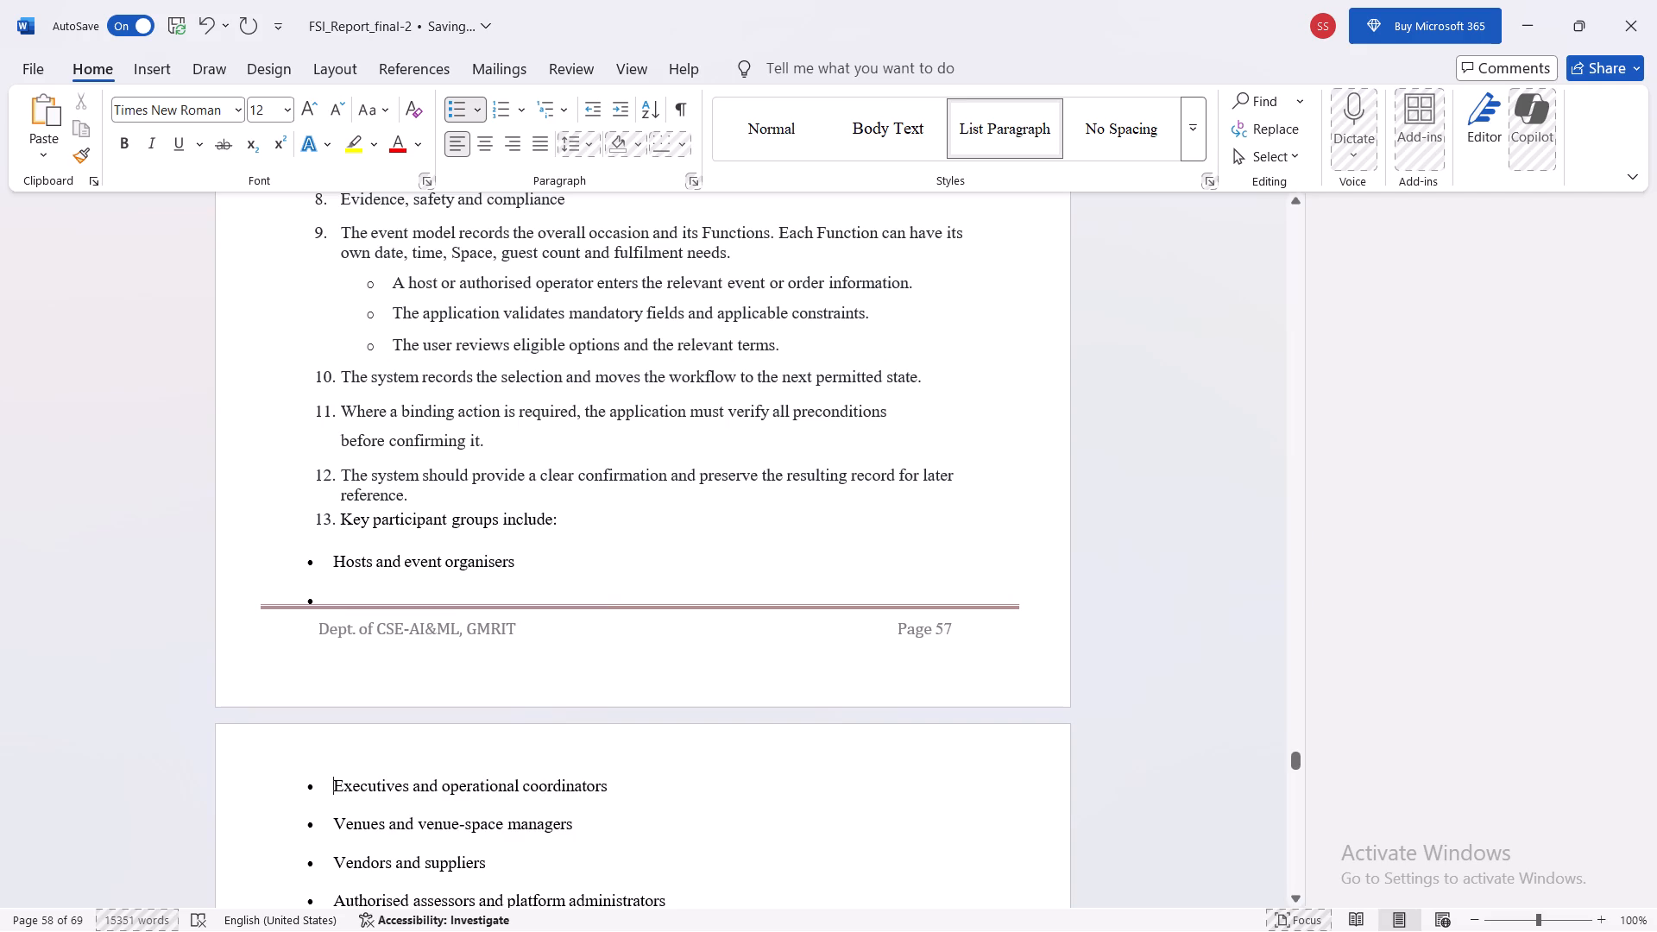
left_click(337, 596)
key("BackSpace")
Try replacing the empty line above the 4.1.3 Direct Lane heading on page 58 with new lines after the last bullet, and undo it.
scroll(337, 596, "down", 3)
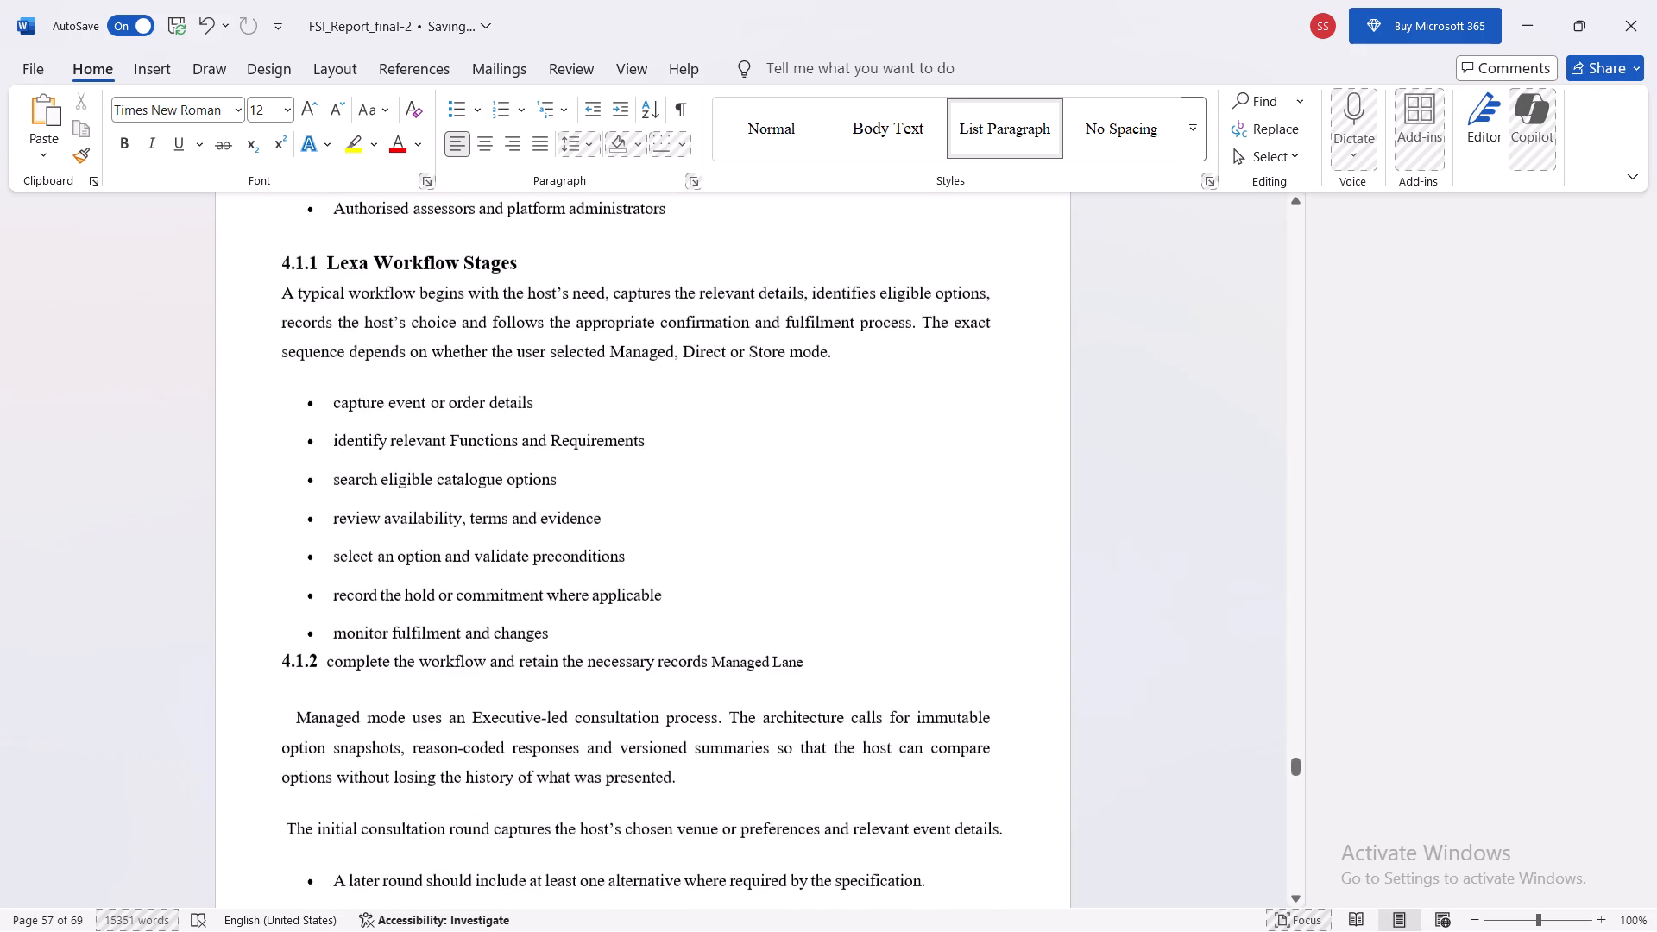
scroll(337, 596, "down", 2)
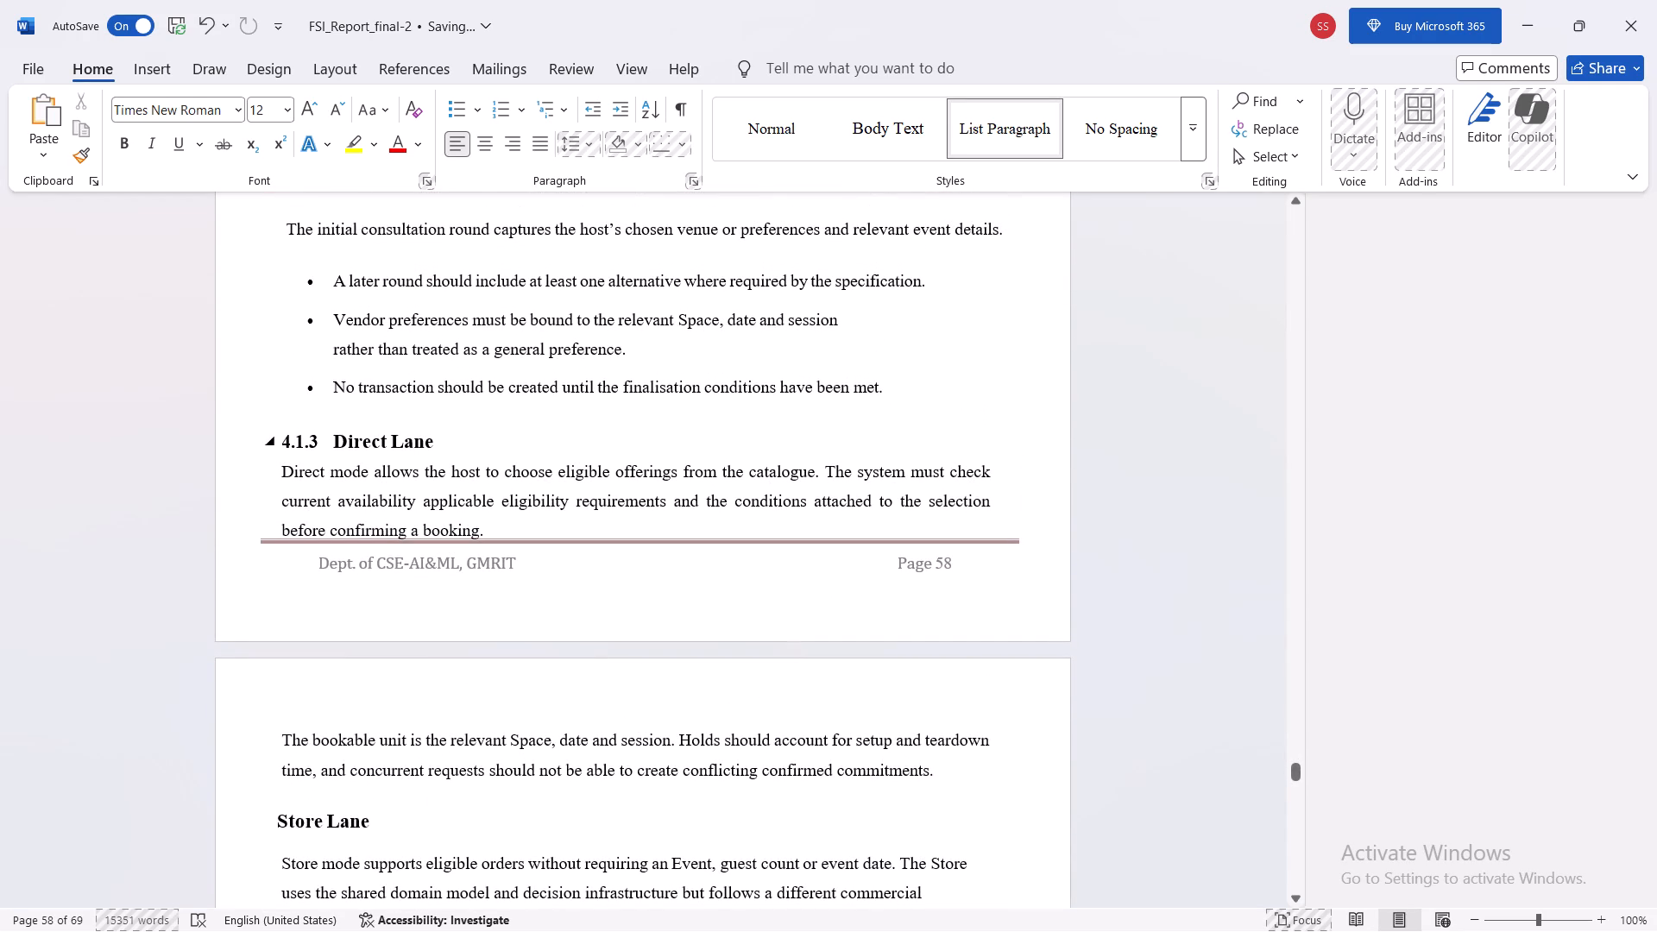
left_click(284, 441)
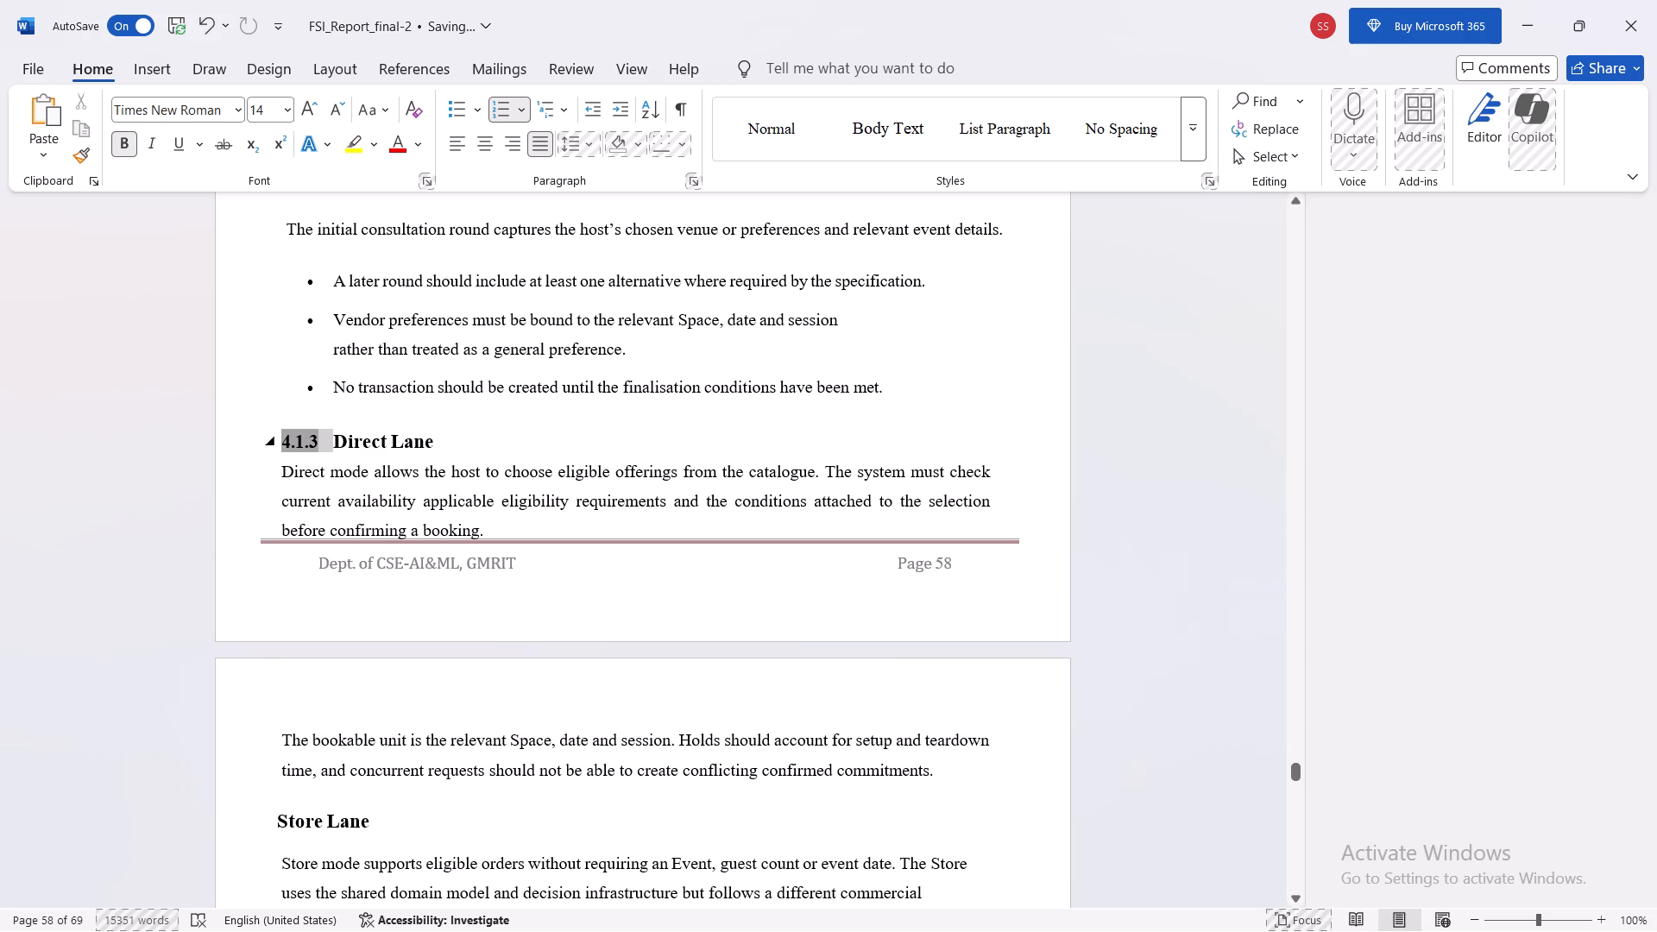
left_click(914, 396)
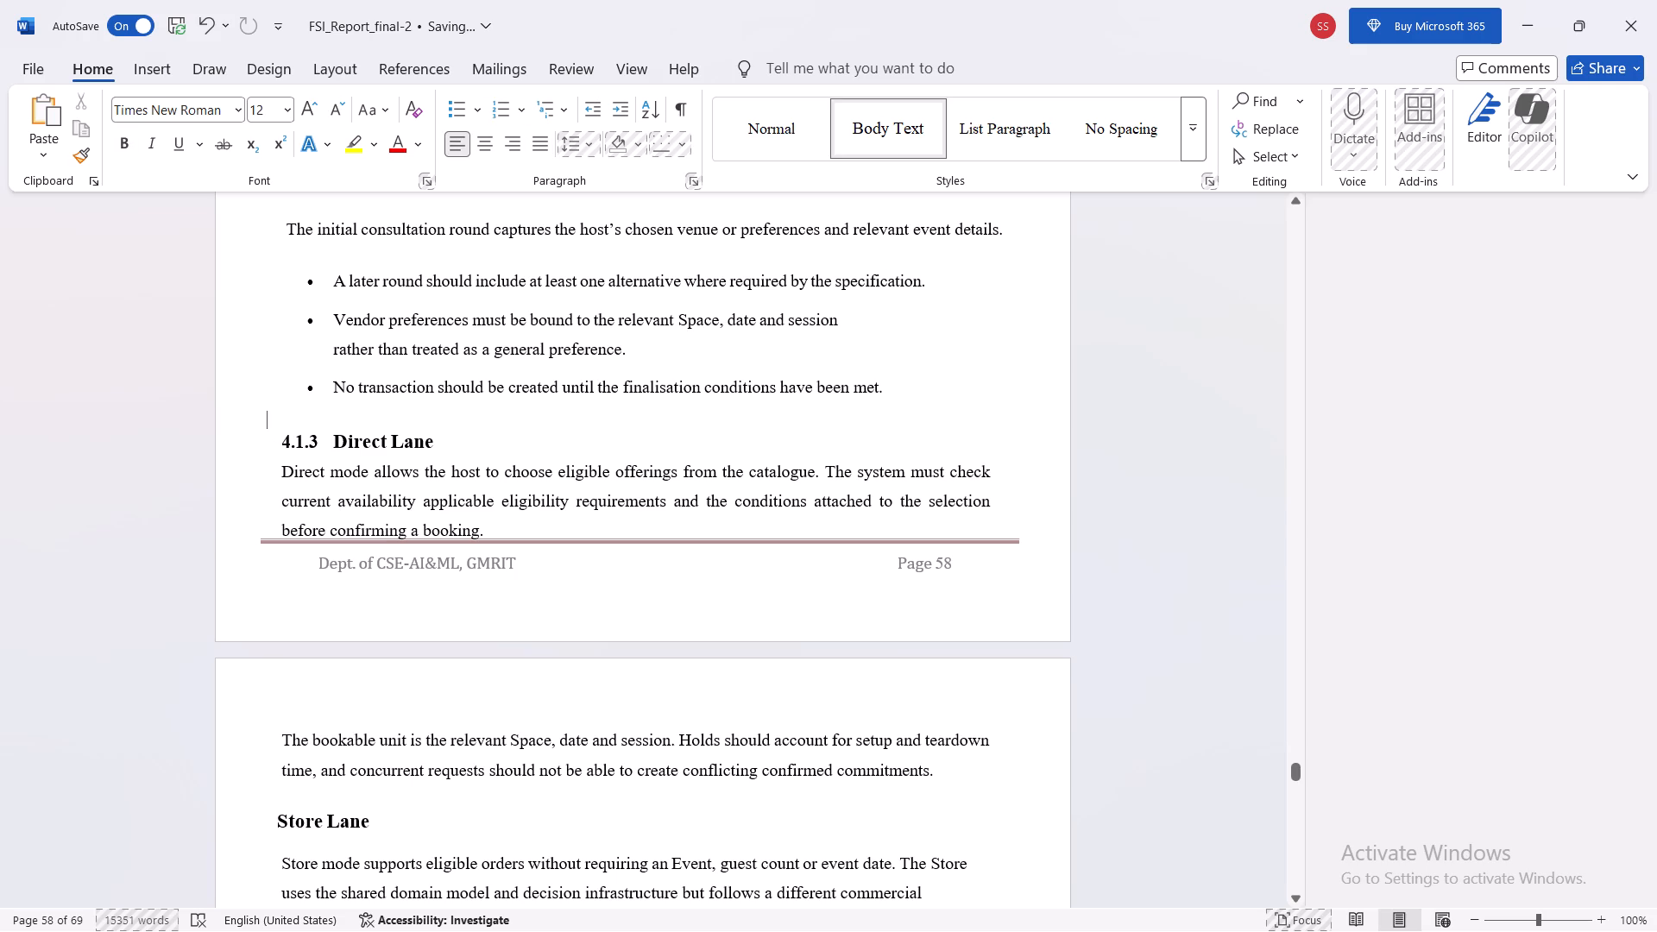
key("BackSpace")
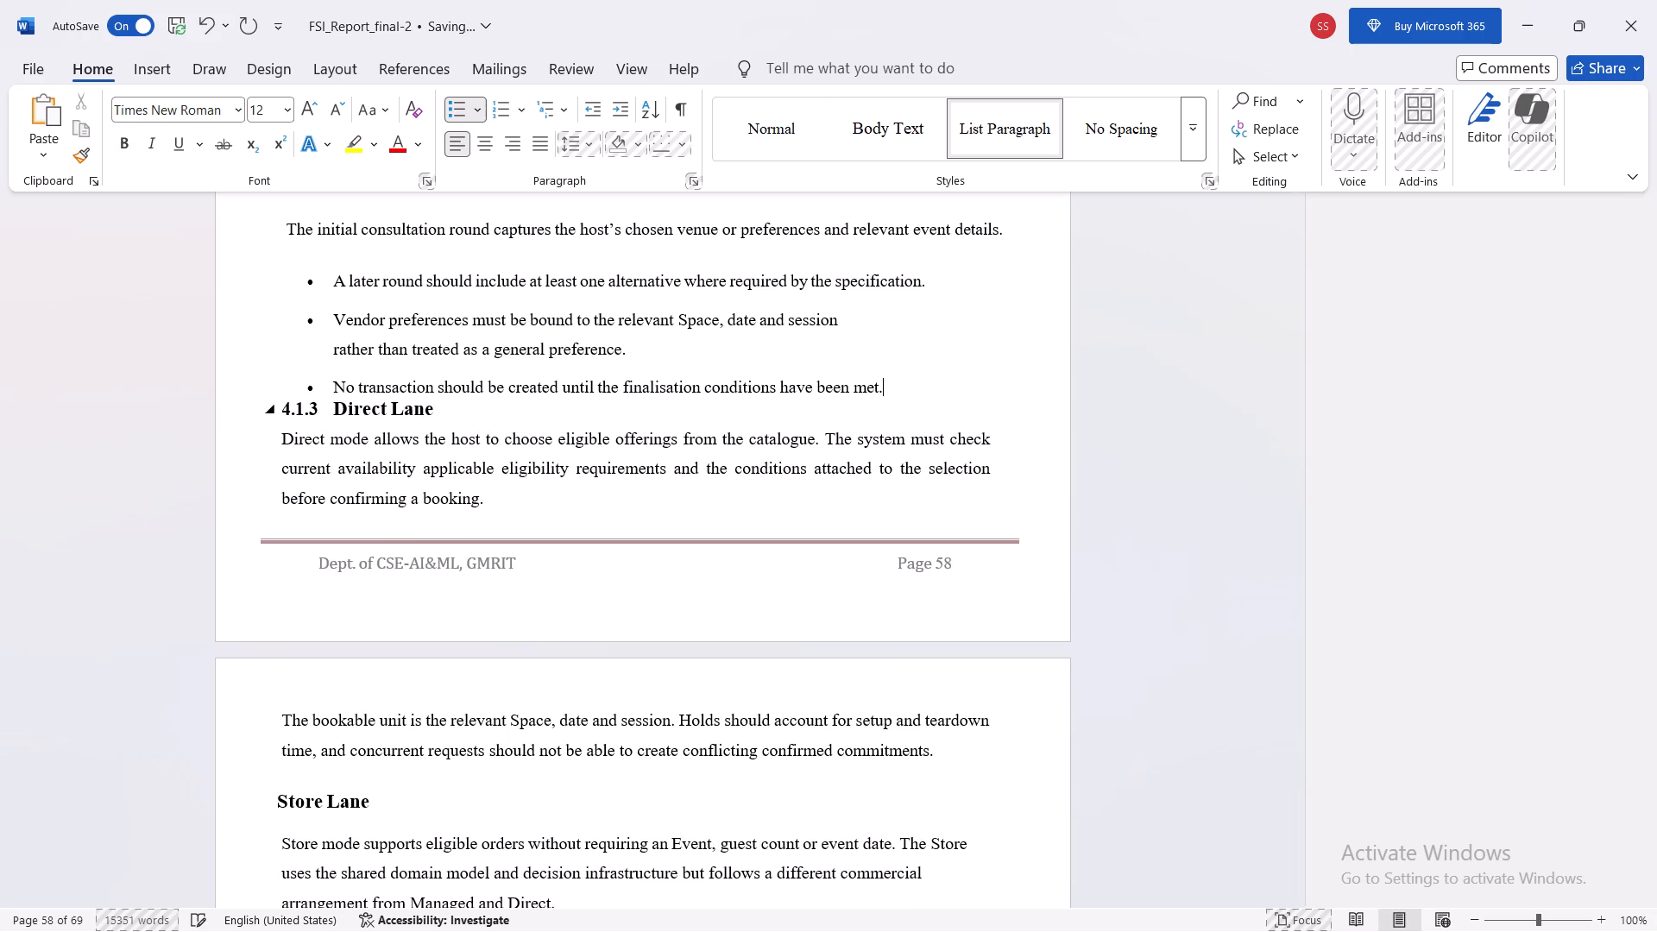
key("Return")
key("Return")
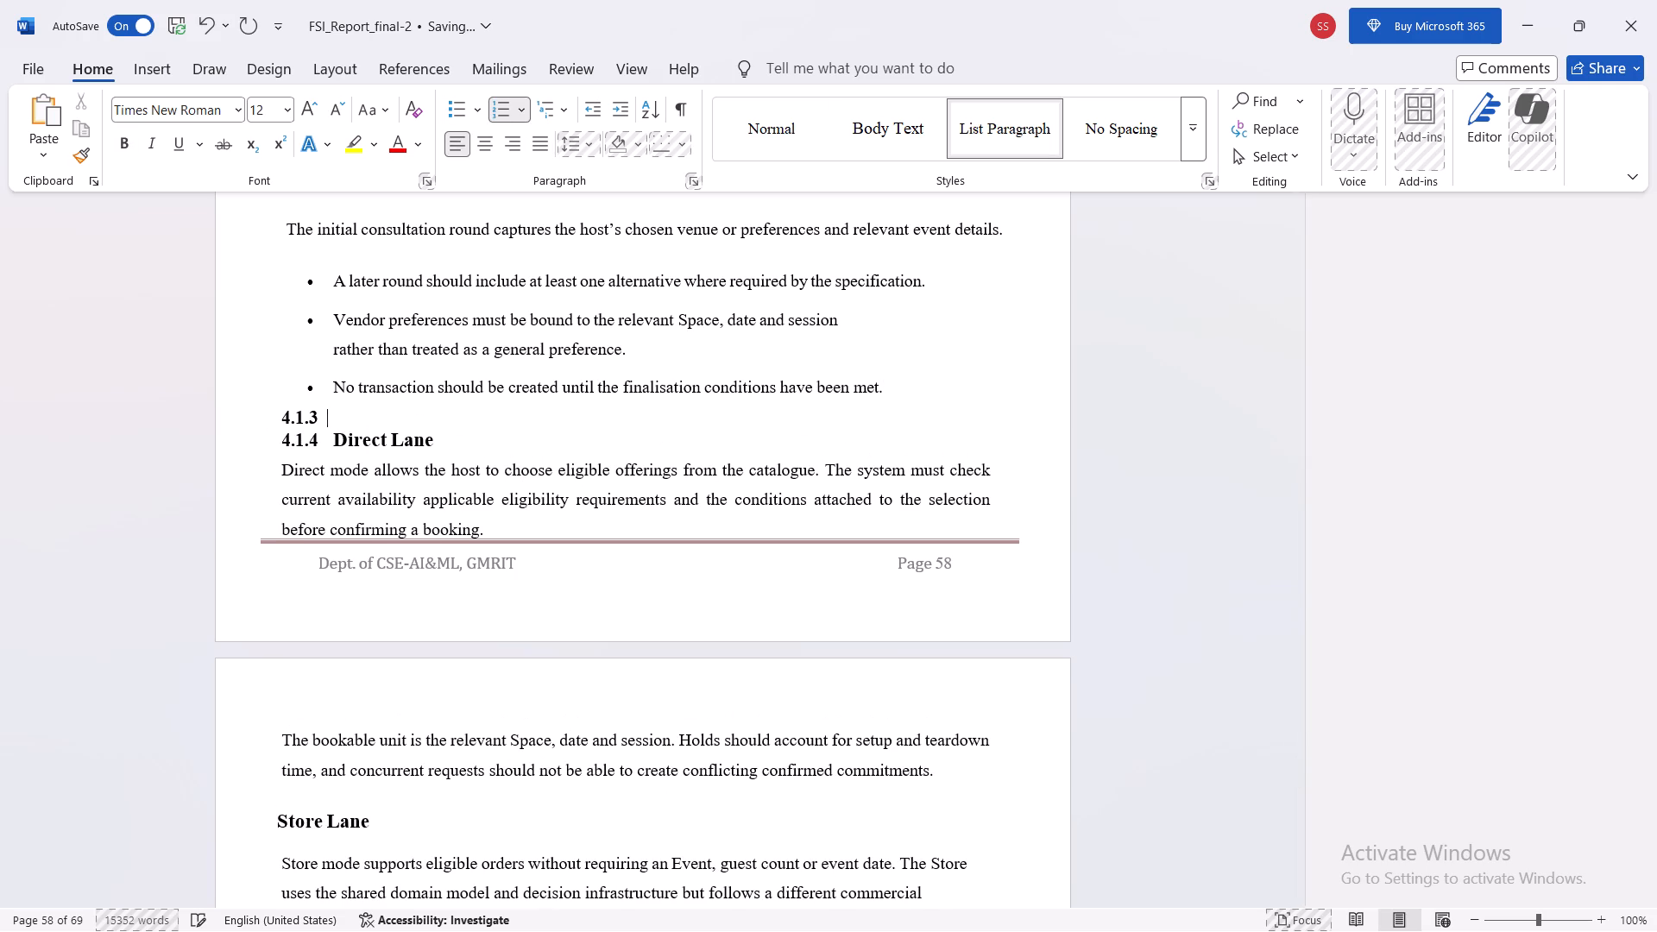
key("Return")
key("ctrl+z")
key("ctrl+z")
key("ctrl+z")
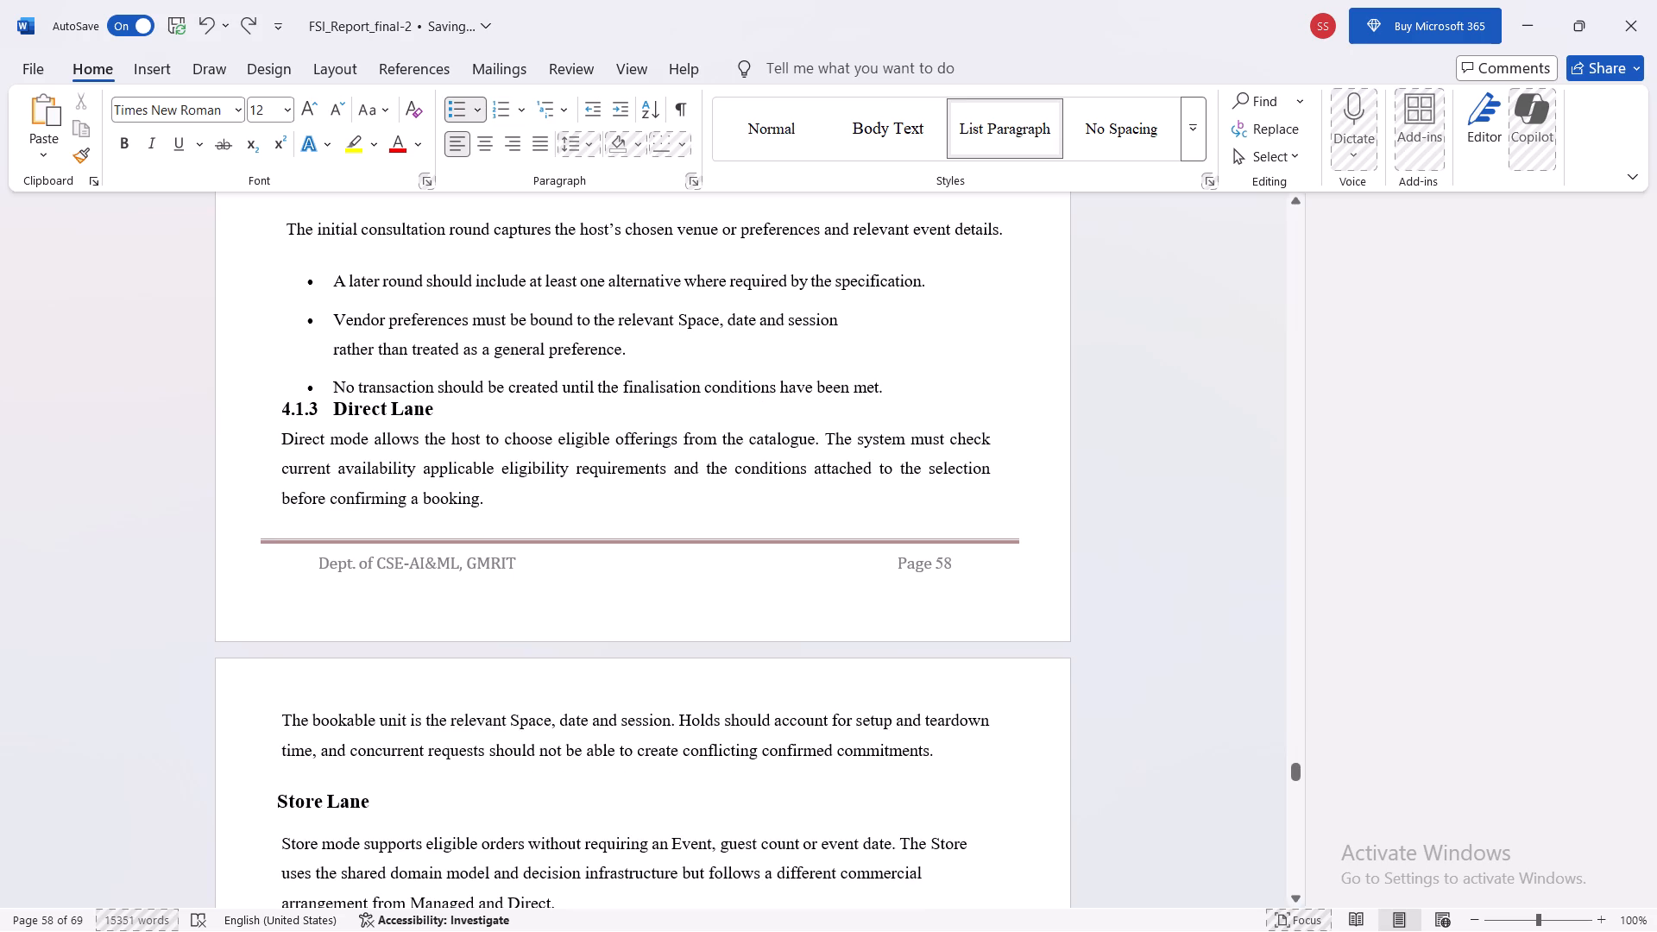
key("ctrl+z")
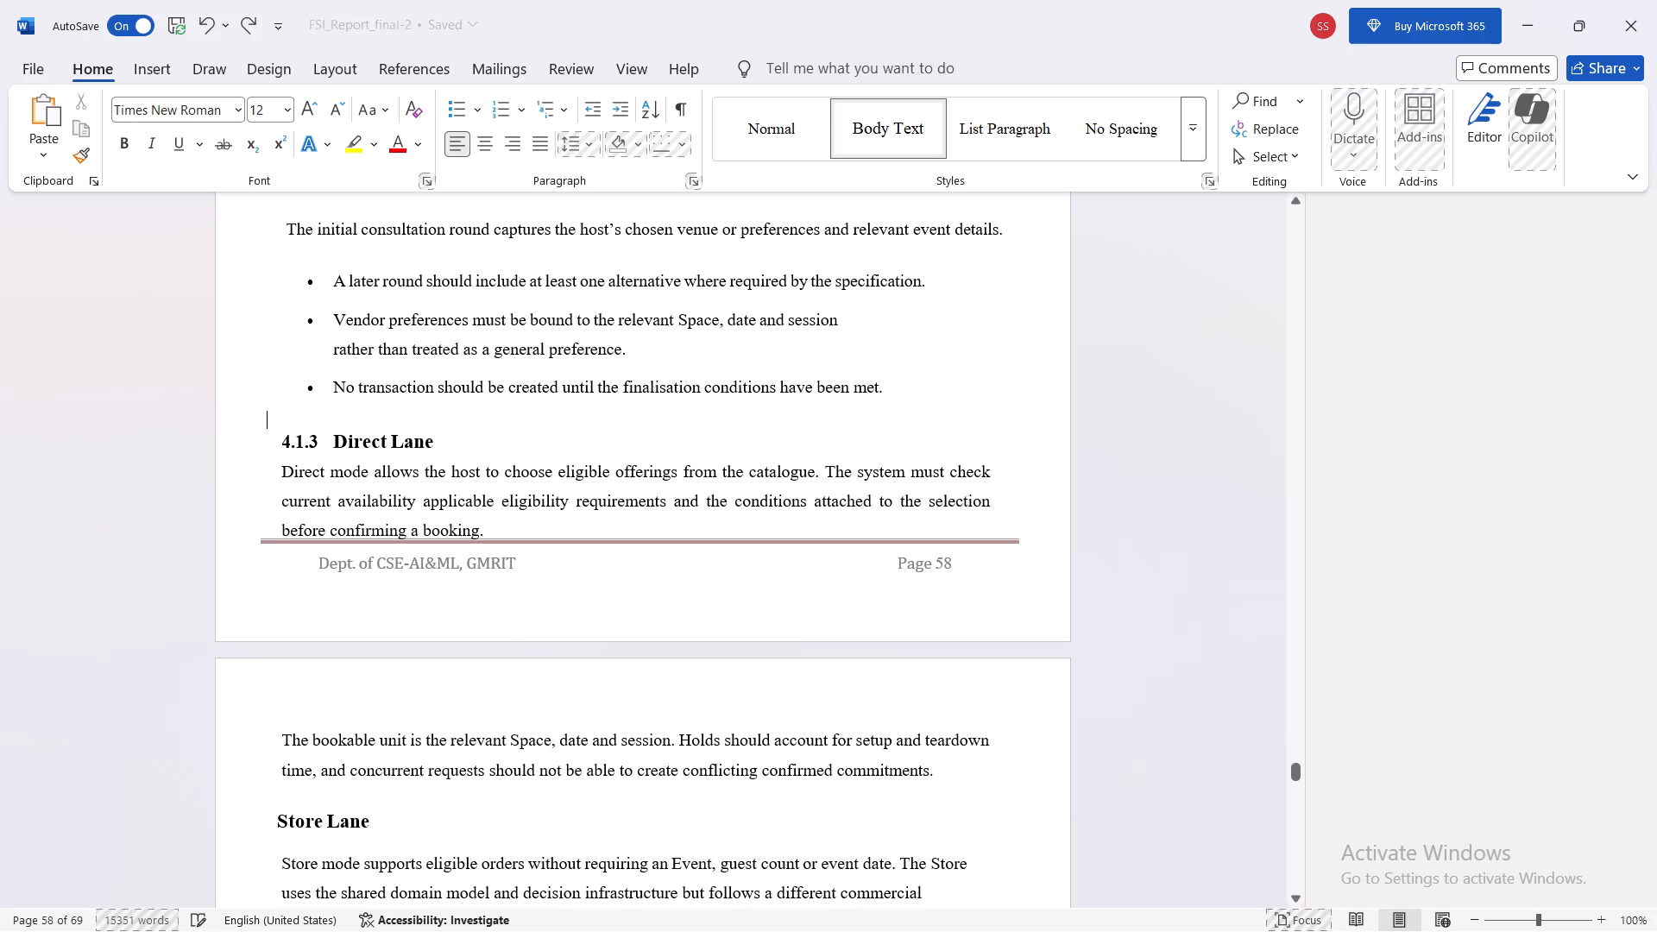
Insert four empty lines above the 4.1.3 Direct Lane heading on page 58 to move it onto page 59.
key("Return")
key("Return")
key("Return")
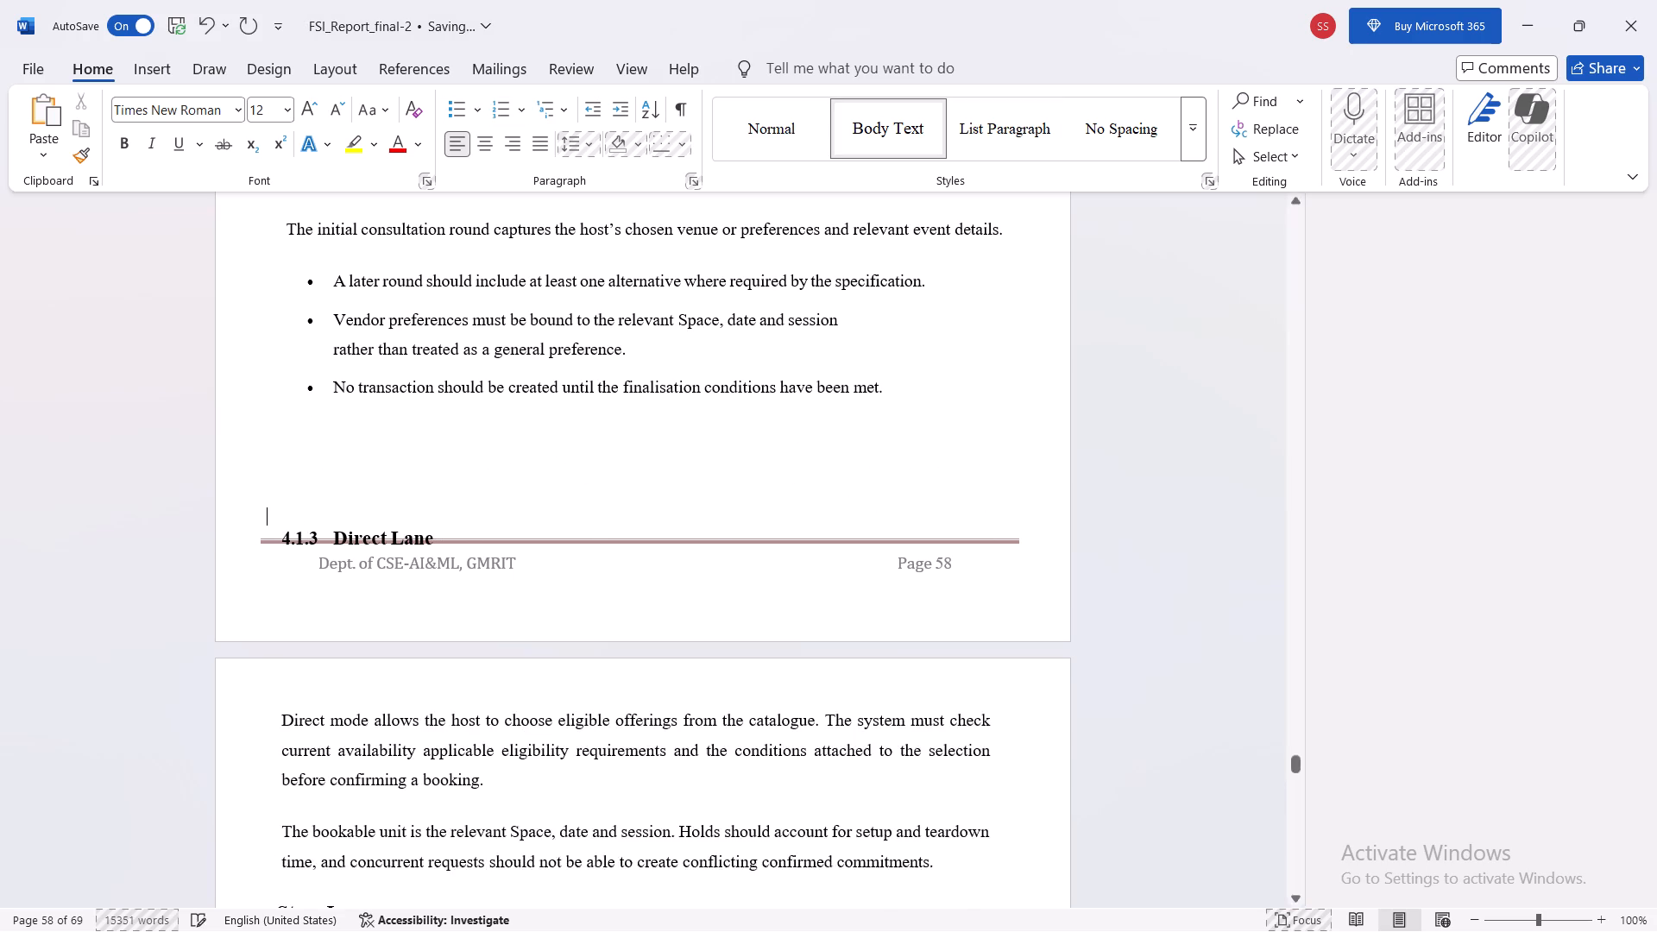
key("Return")
Insert an empty line before the "Applicable hazardous equipment" paragraph on page 59 so it starts on page 60.
scroll(1010, 462, "down", 2)
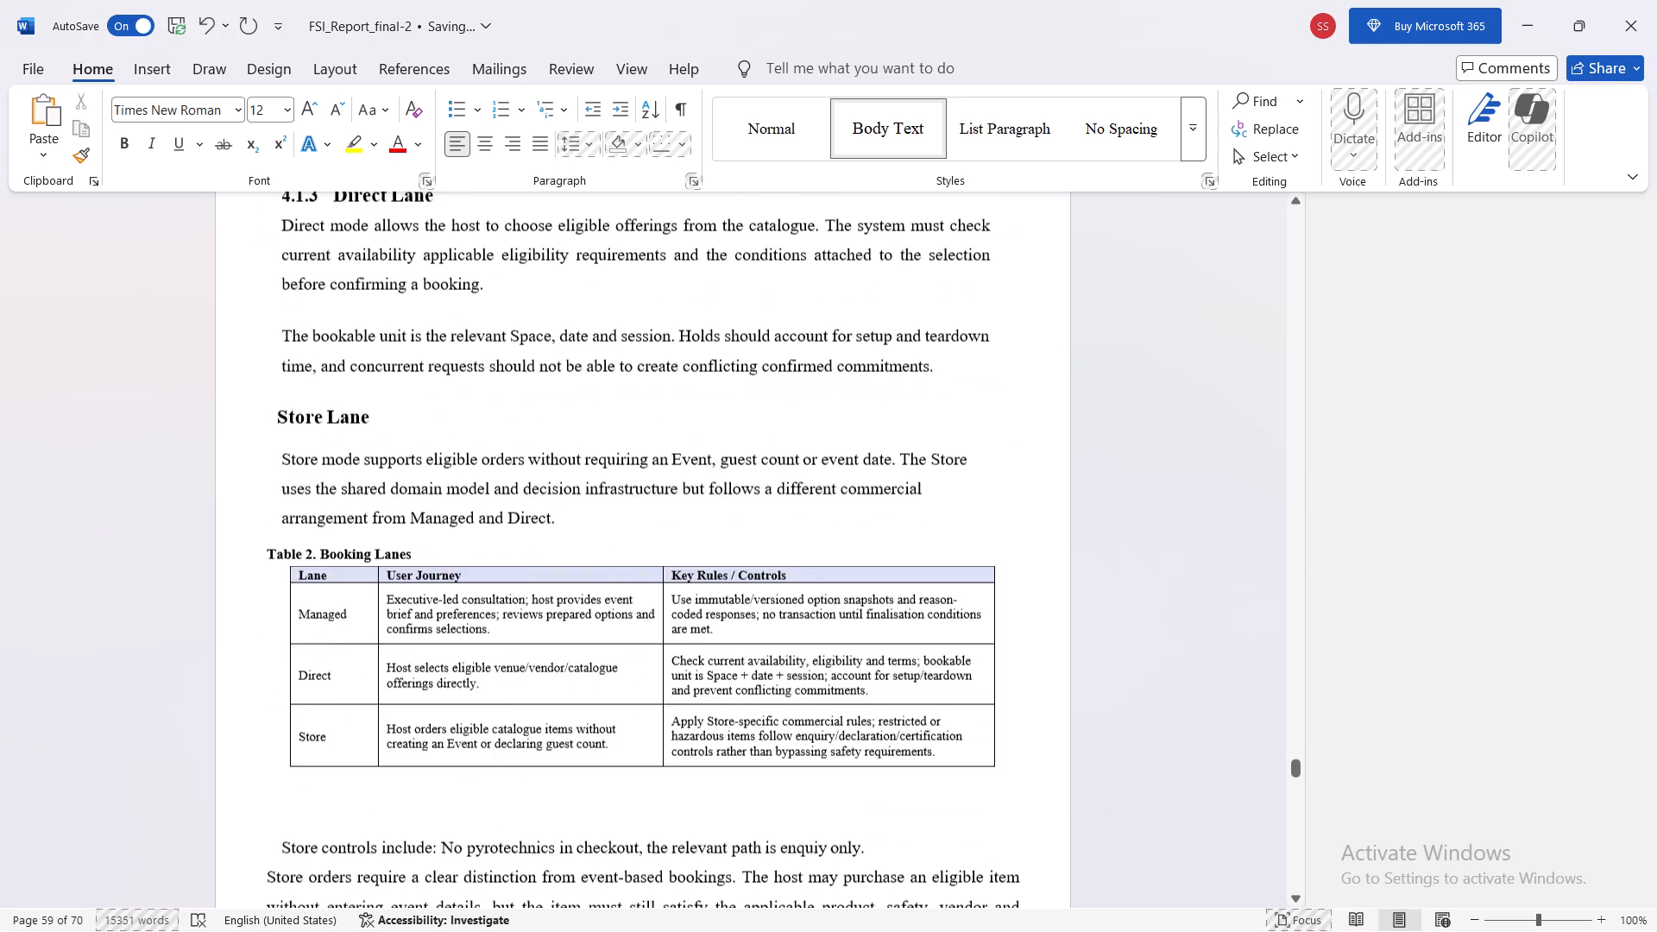
scroll(1010, 462, "down", 3)
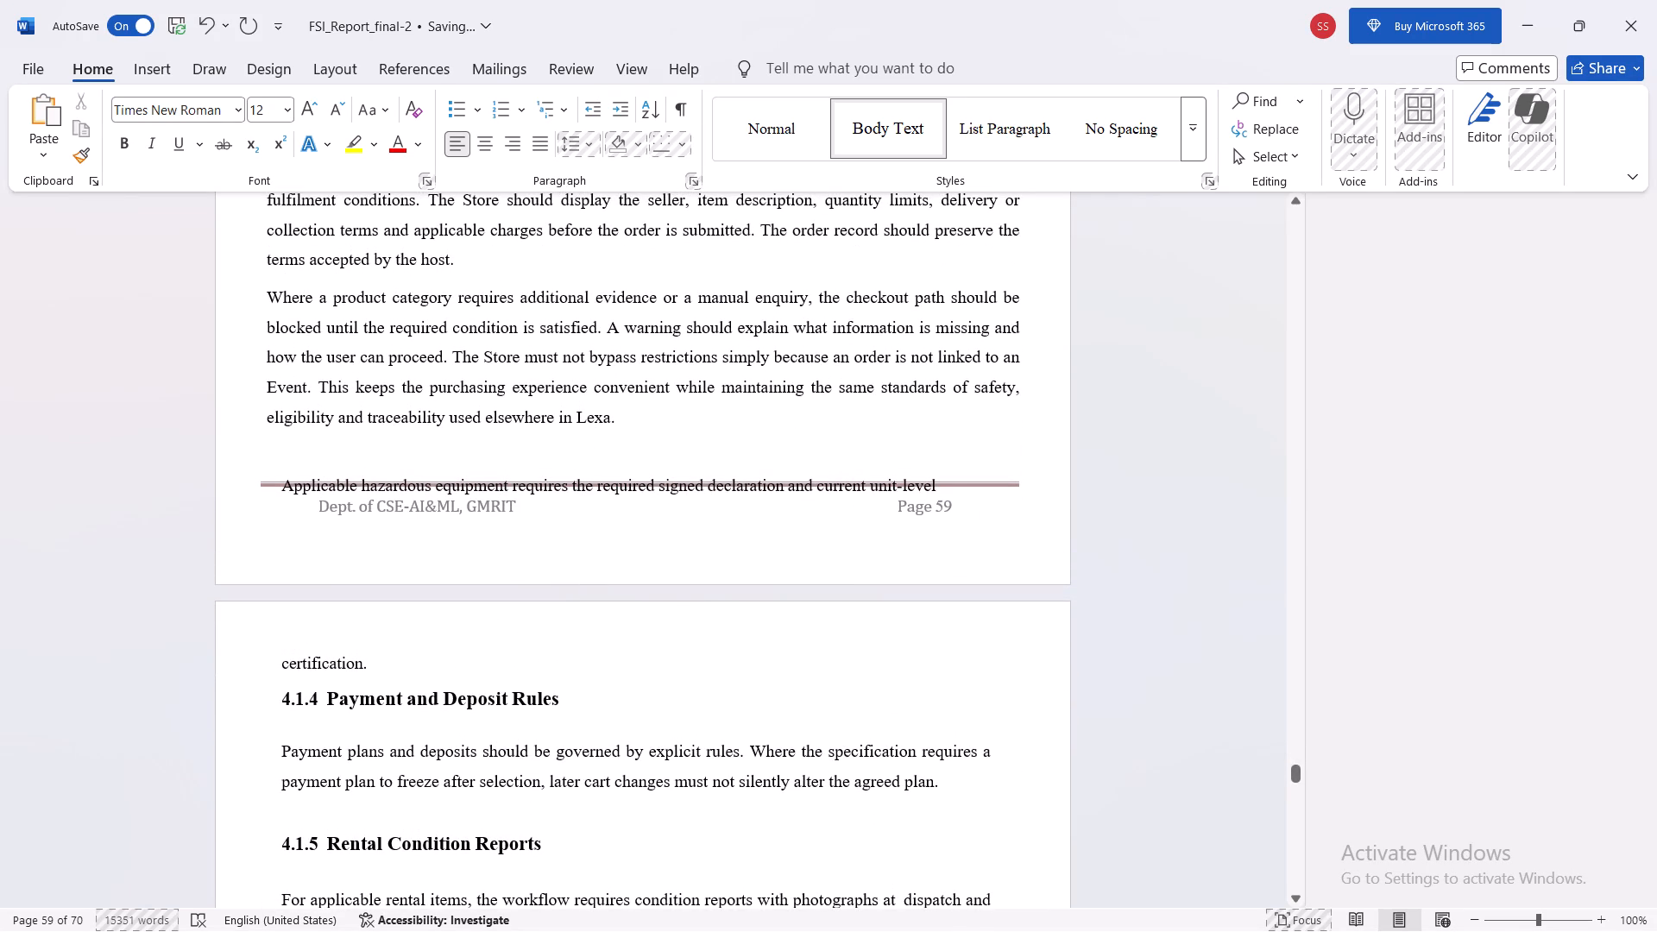
left_click(277, 480)
key("Return")
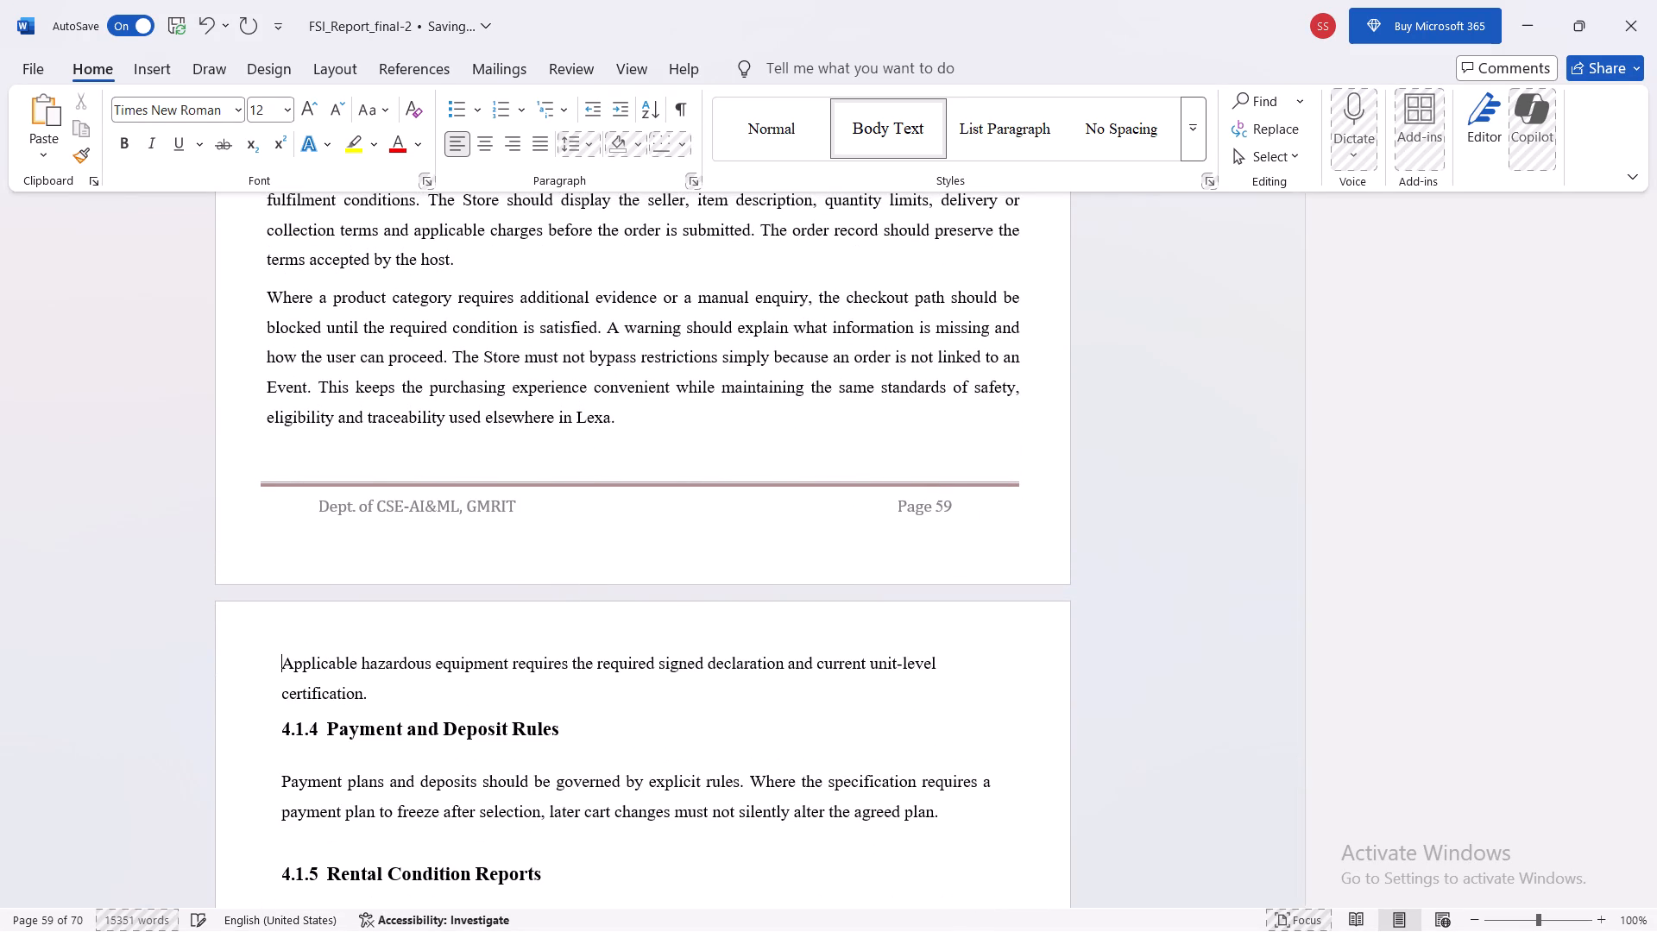
Delete three empty lines between the screenshot and the Figure 4.1 caption on page 60.
scroll(425, 689, "down", 3)
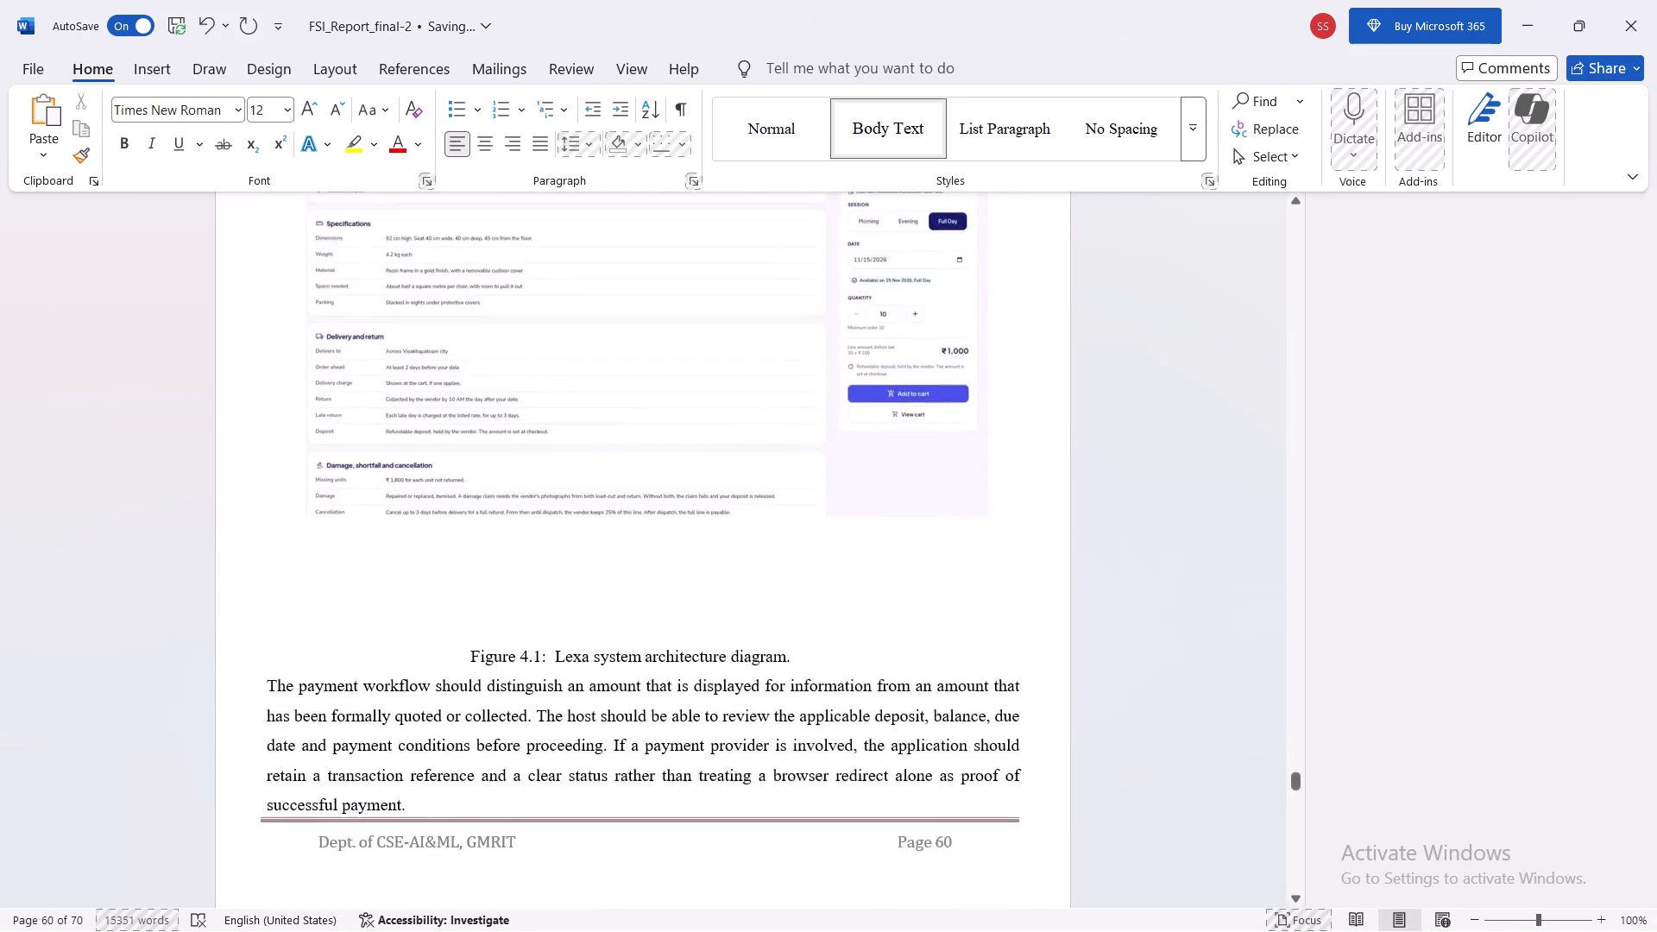
scroll(425, 689, "down", 2)
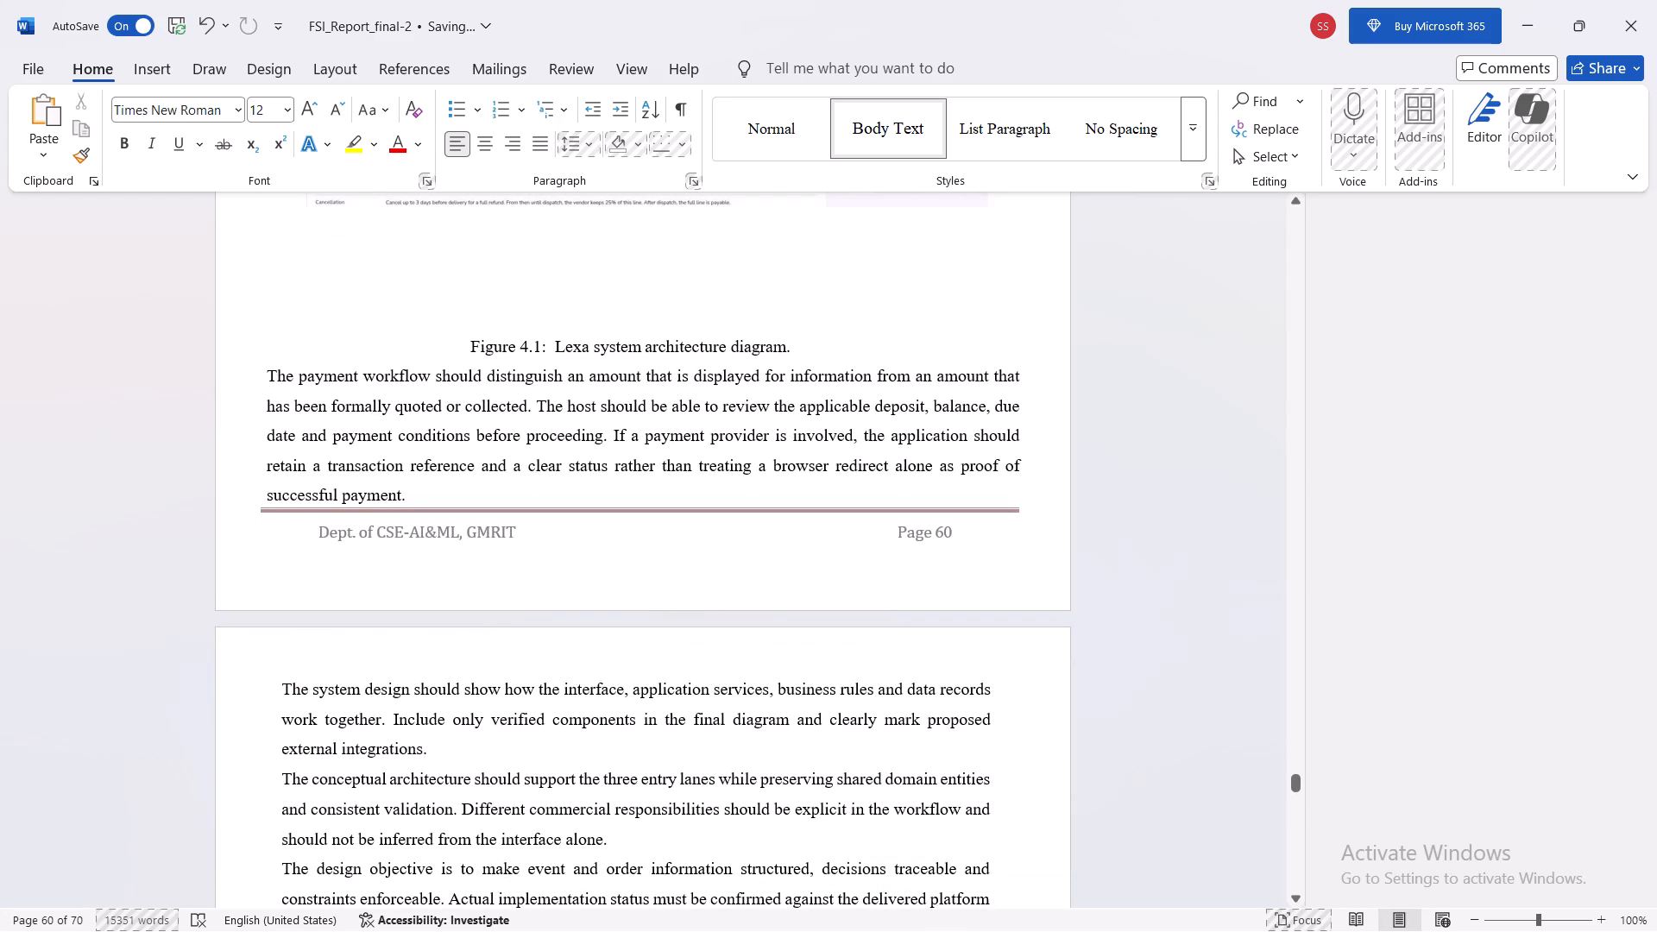
scroll(694, 777, "up", 1)
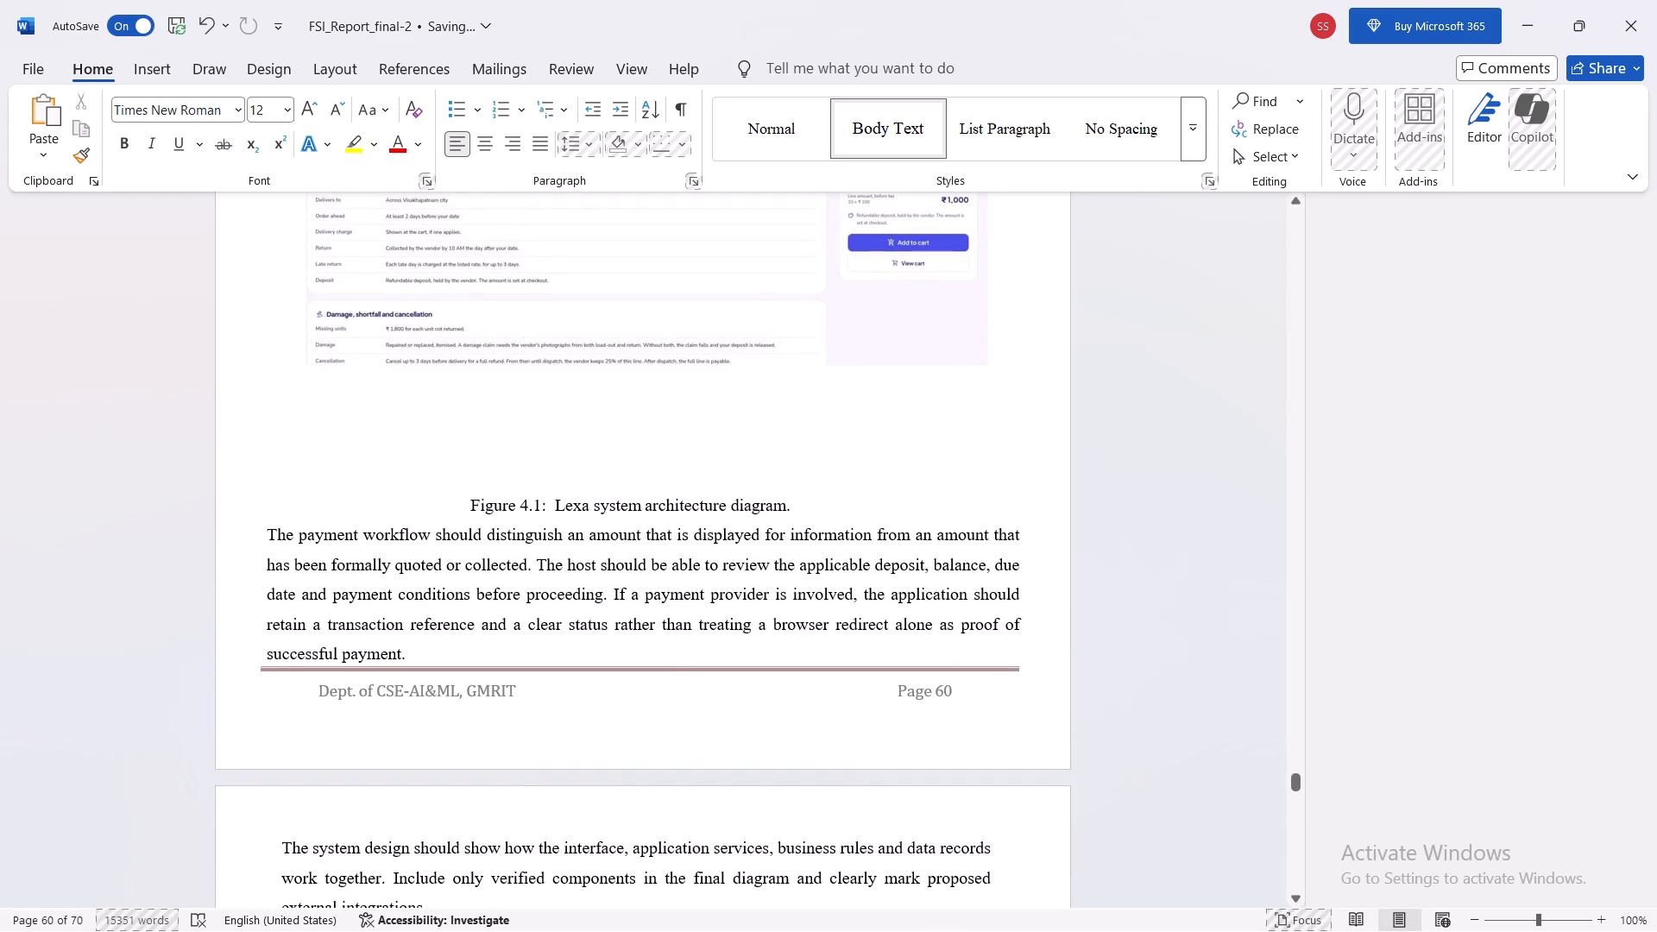
left_click(464, 441)
key("Down")
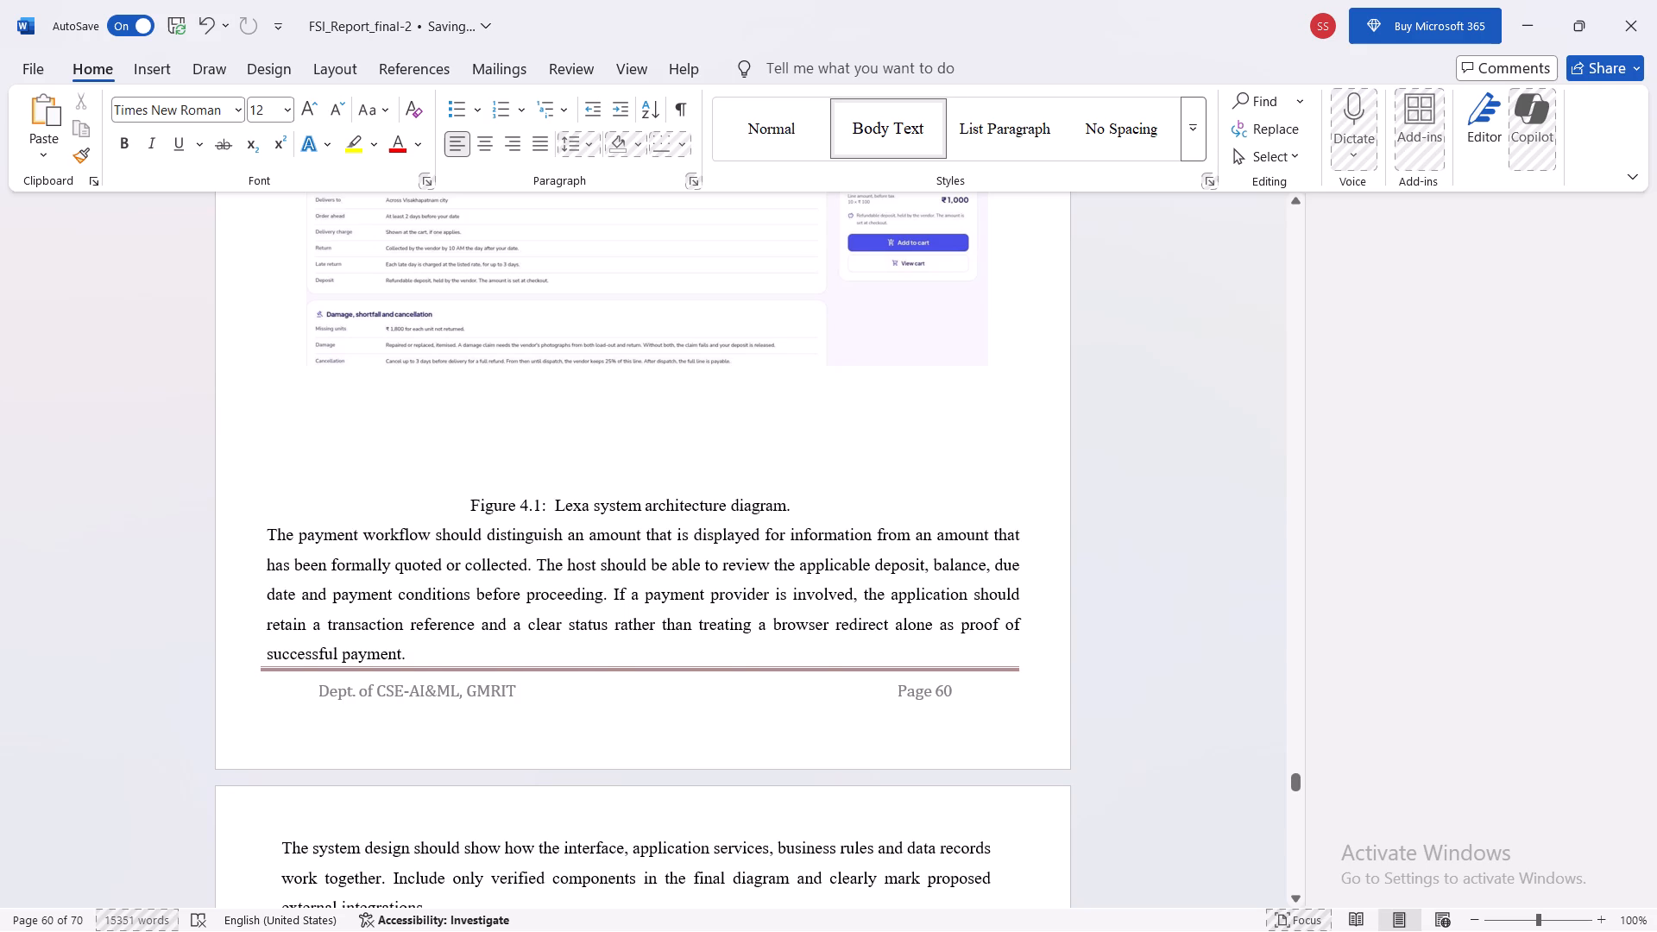
key("BackSpace")
key("BackSpace")
key("BackSpace")
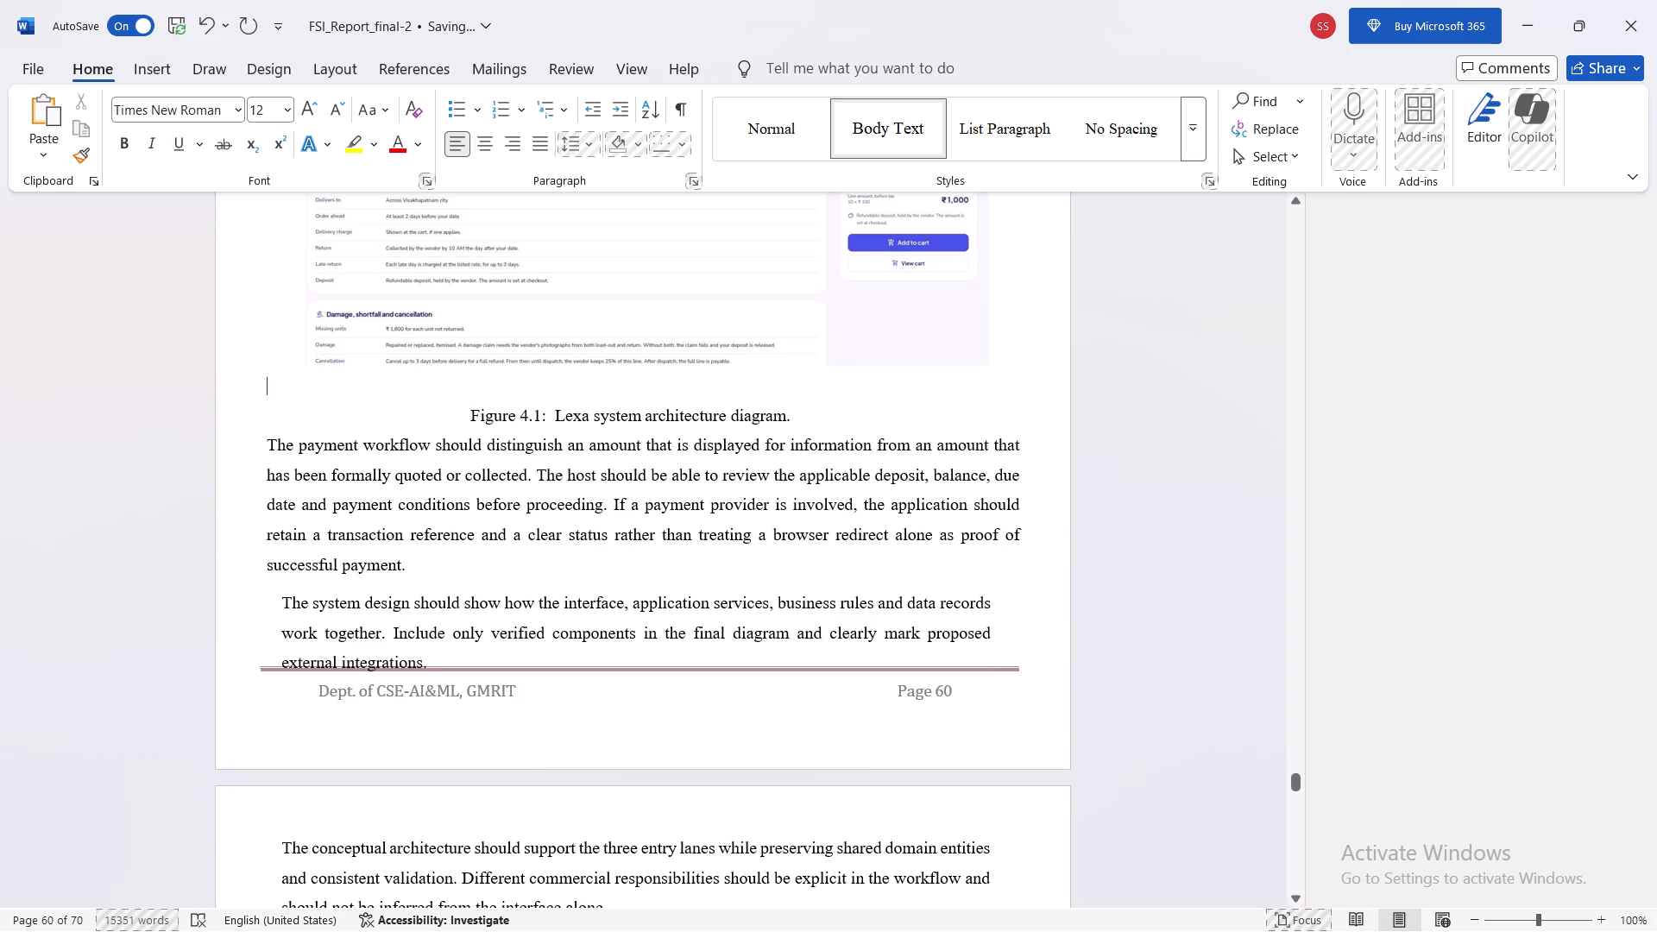
Insert two empty lines before the "The system design should show" paragraph on page 60 to move it onto page 61.
left_click(283, 605)
key("Return")
key("Return")
Insert two empty lines before the "Operational feasibility depends" paragraph on page 62 to move it onto page 63.
scroll(435, 667, "down", 1)
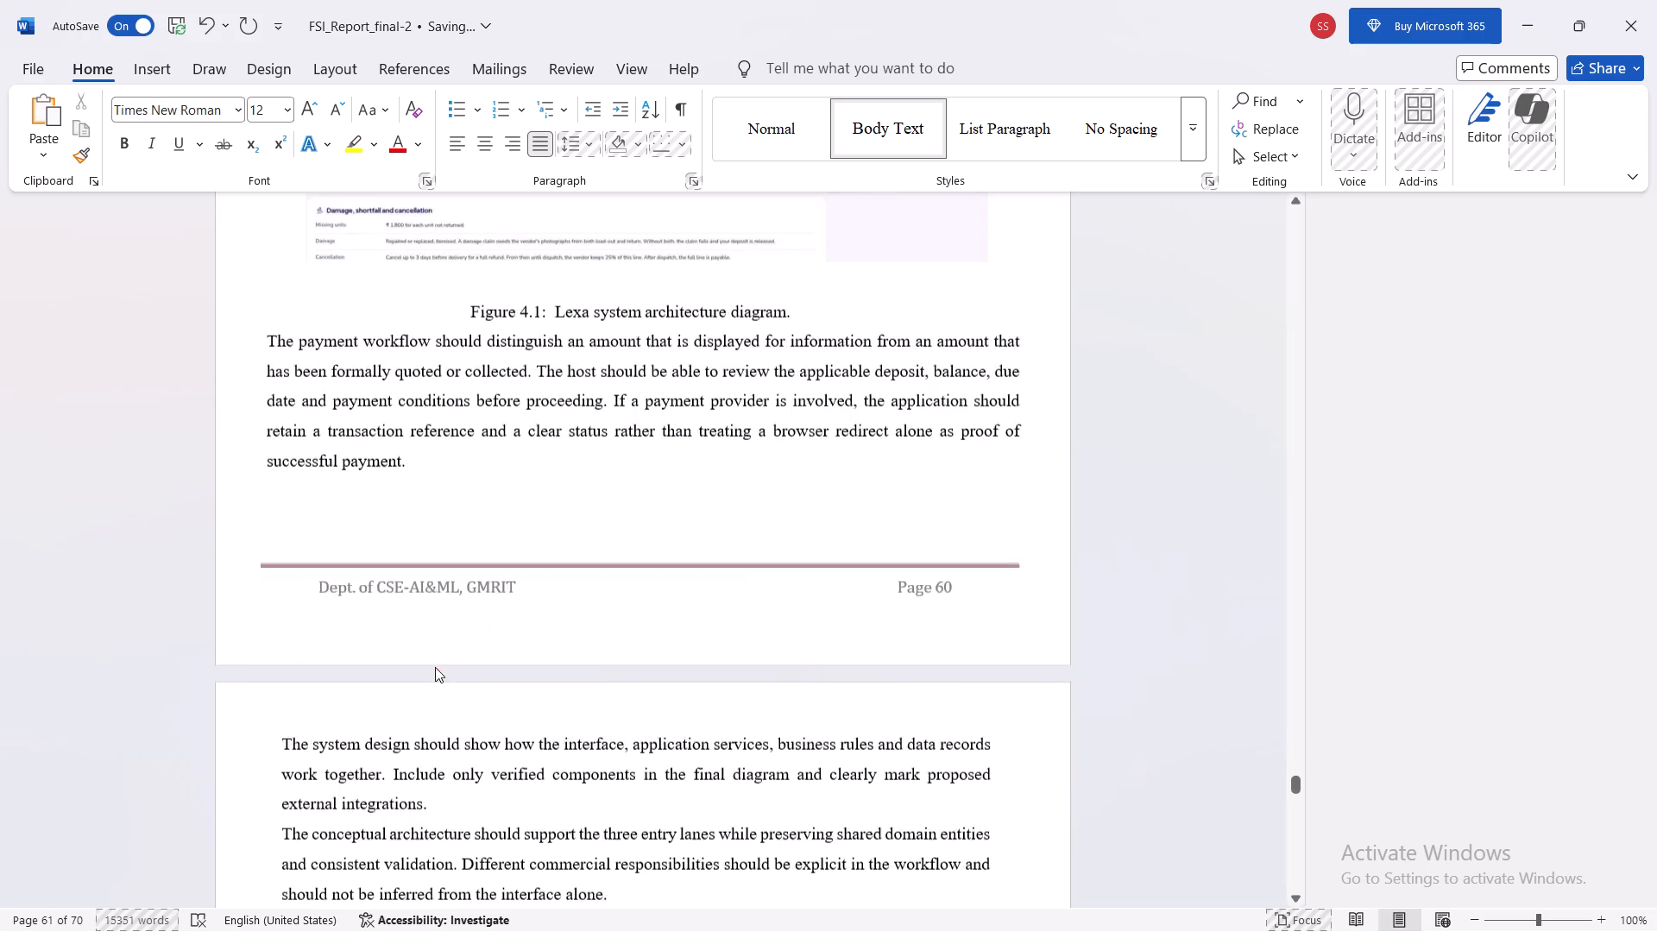
scroll(435, 667, "down", 2)
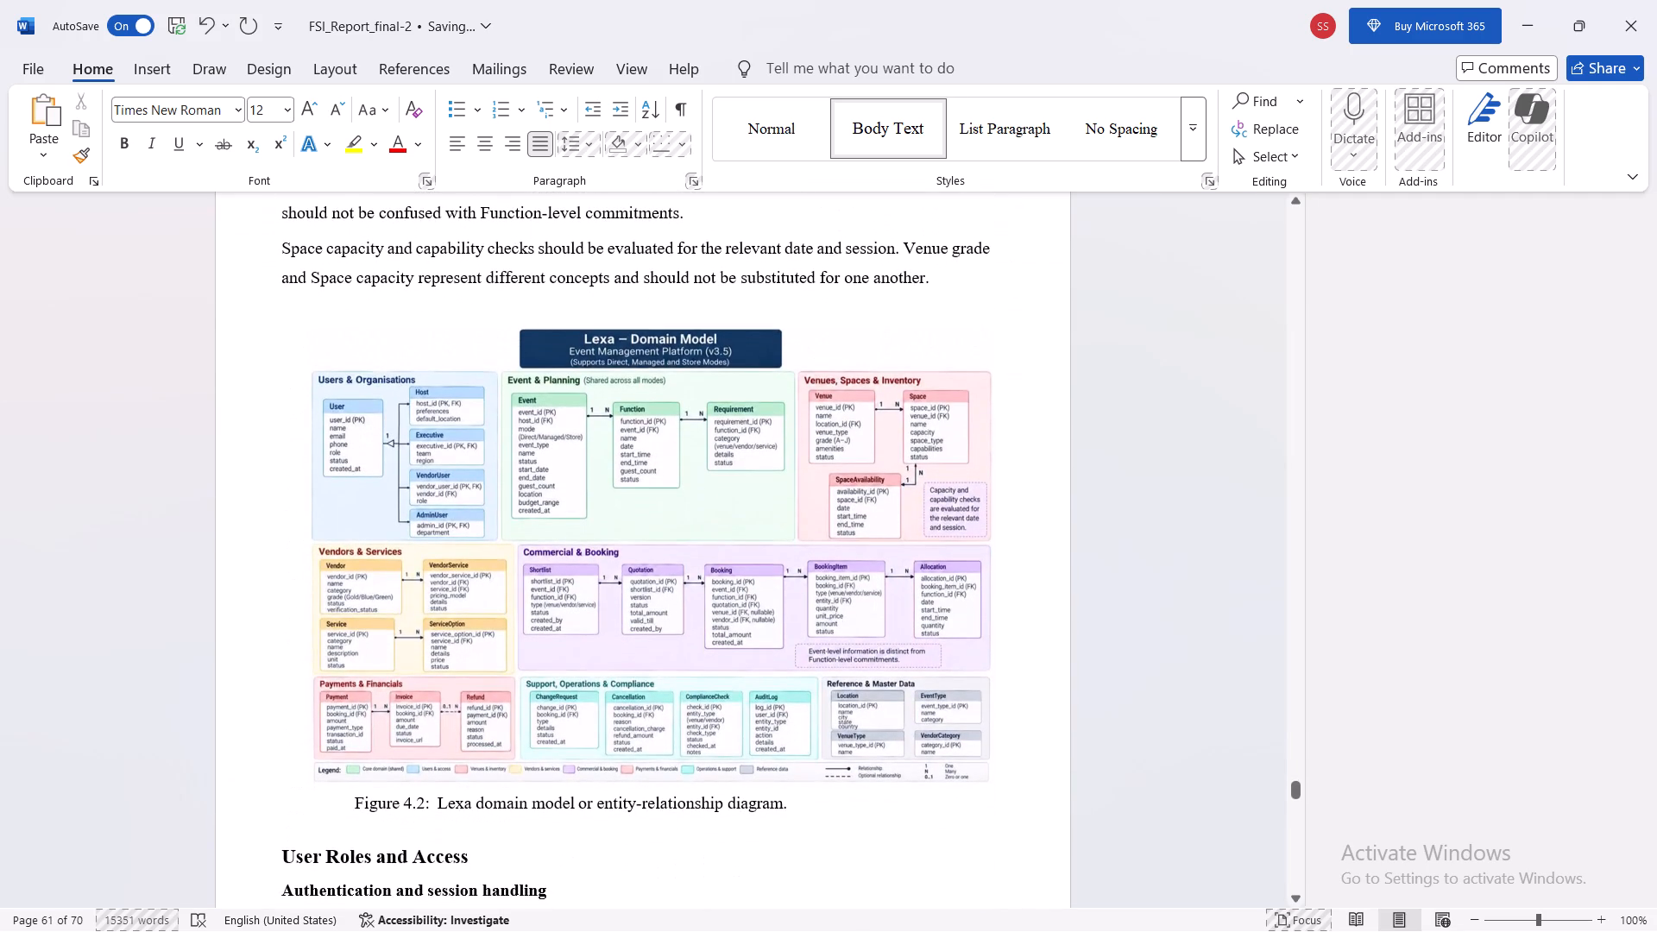
scroll(435, 667, "down", 1)
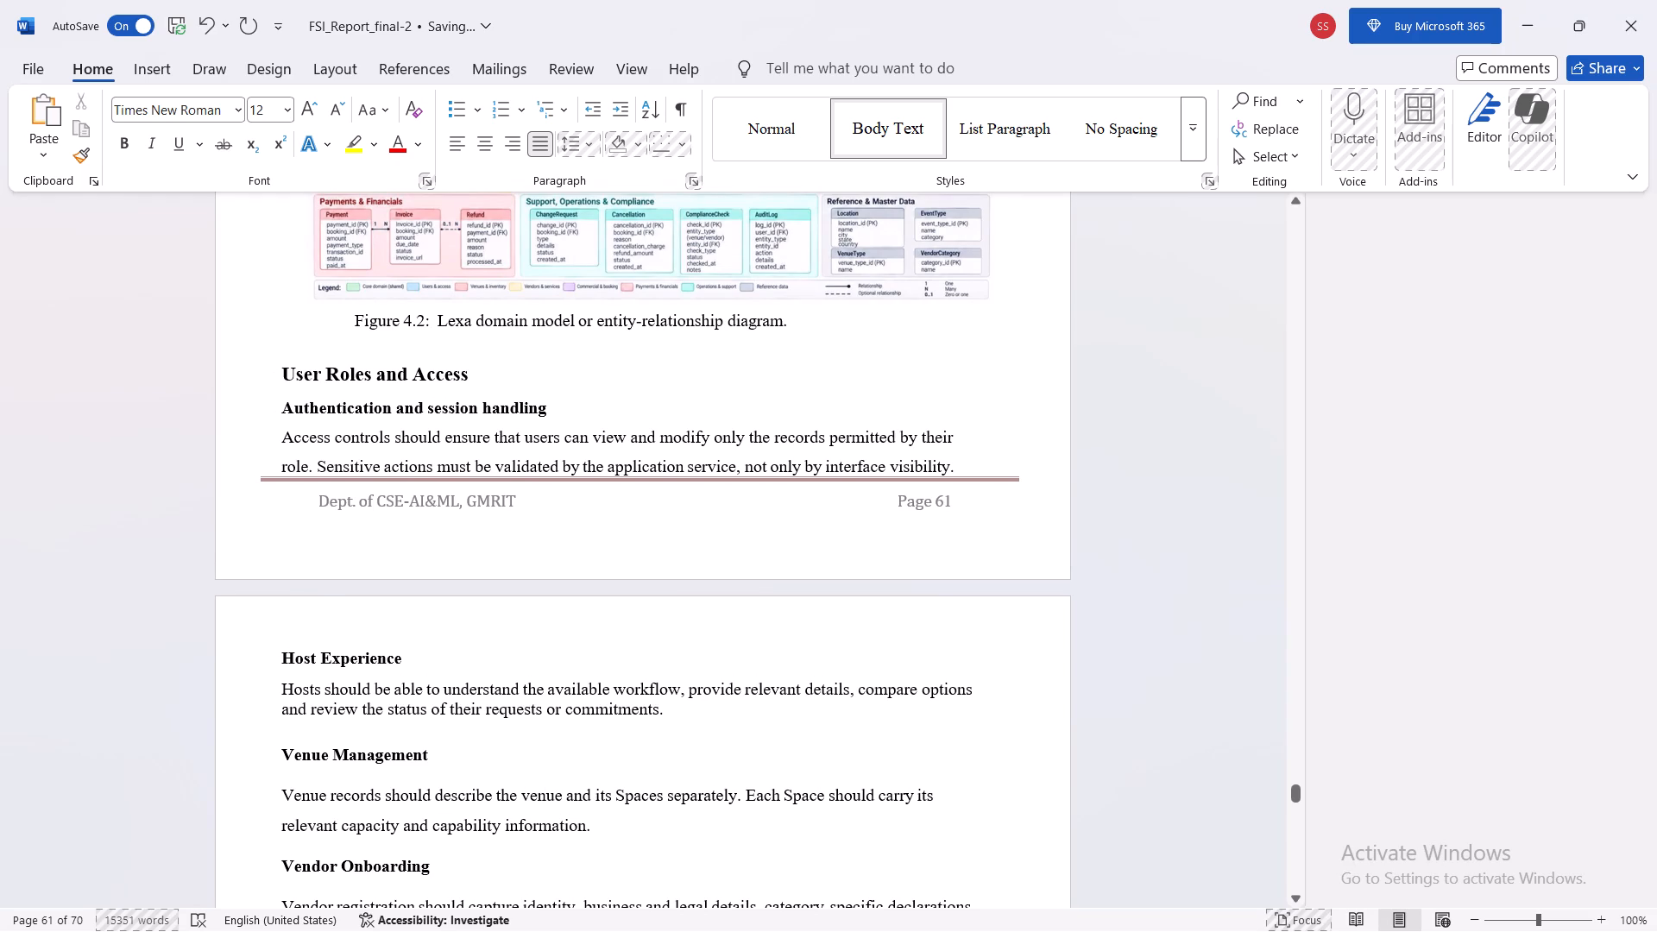
scroll(413, 627, "down", 4)
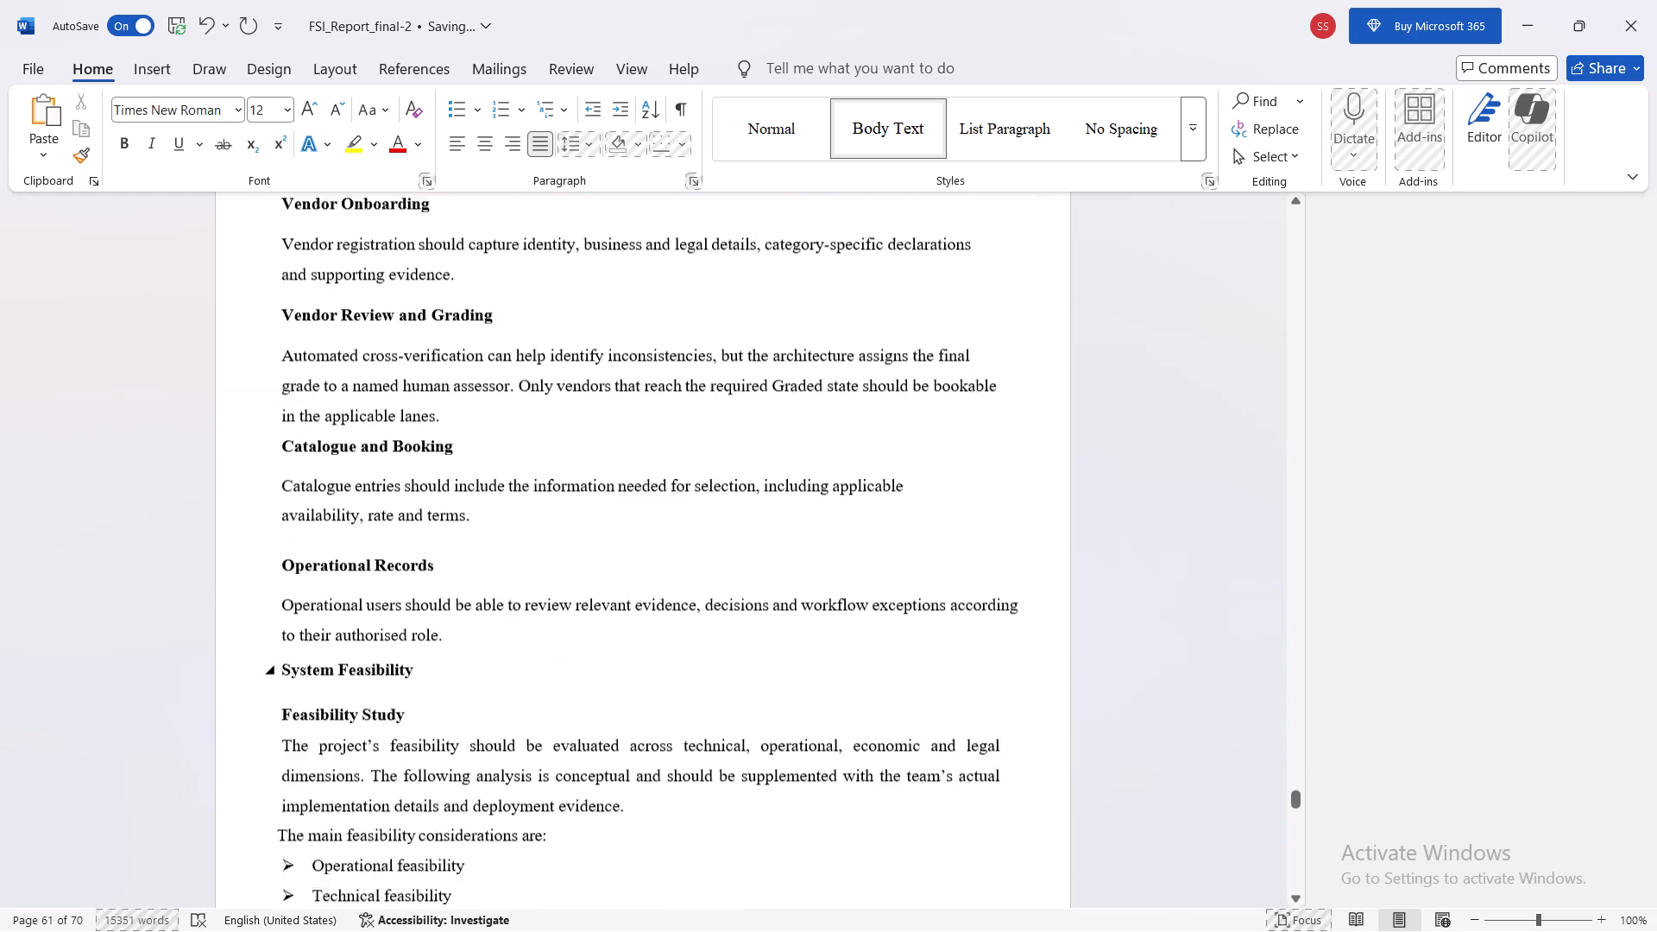
scroll(413, 627, "down", 4)
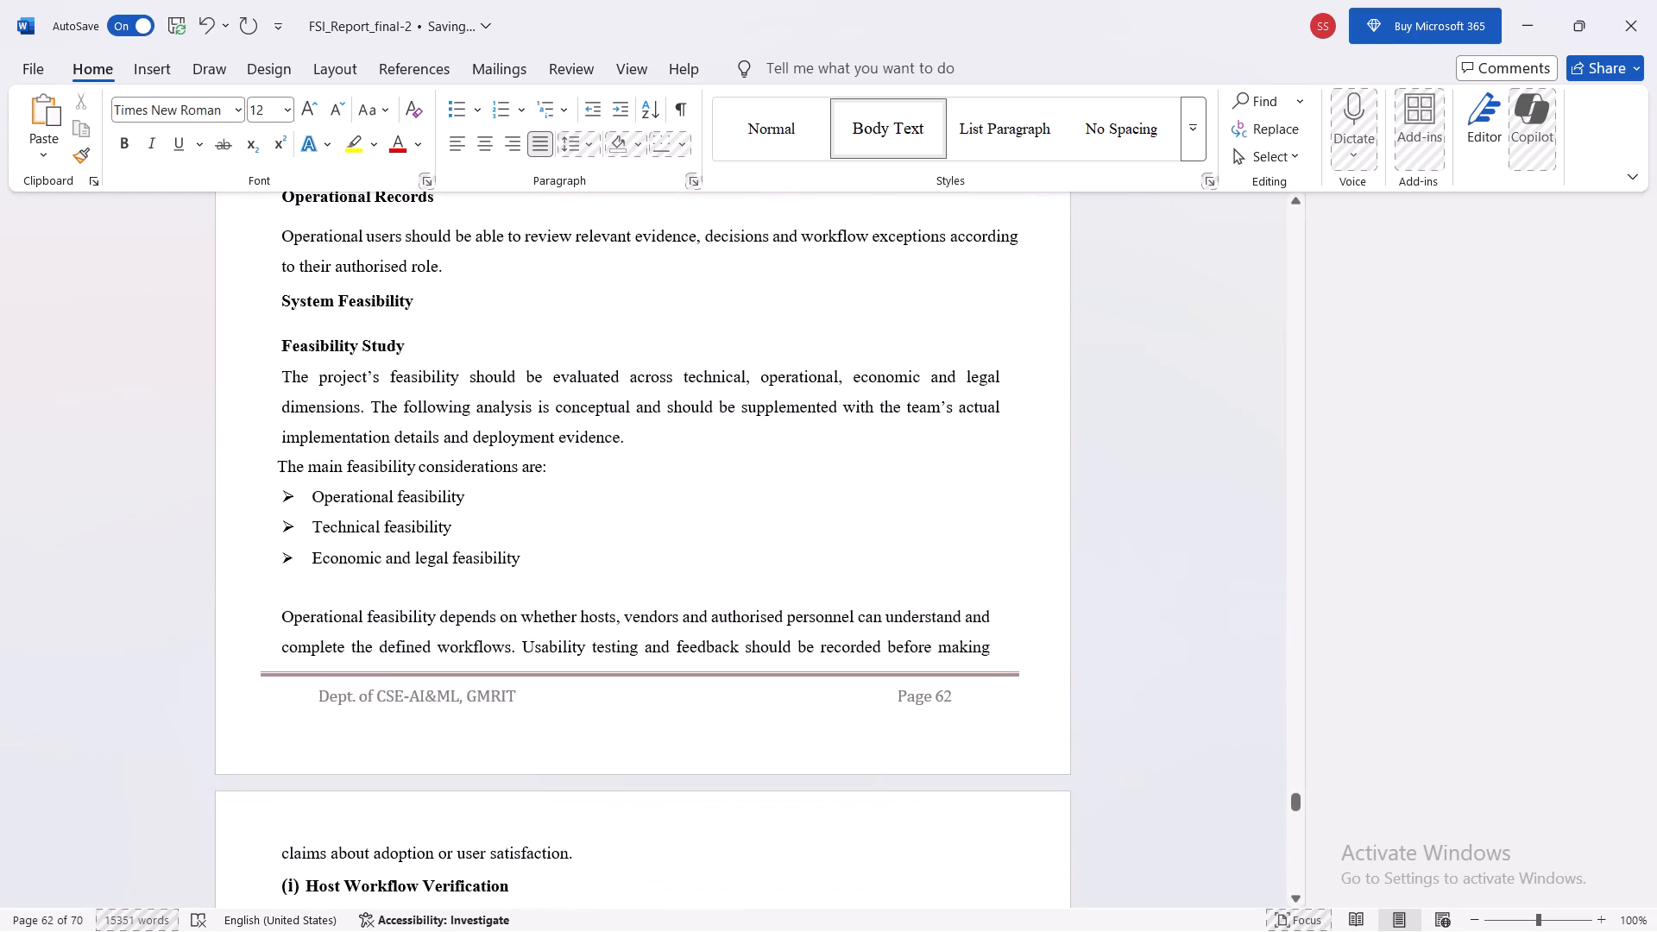
scroll(413, 627, "down", 1)
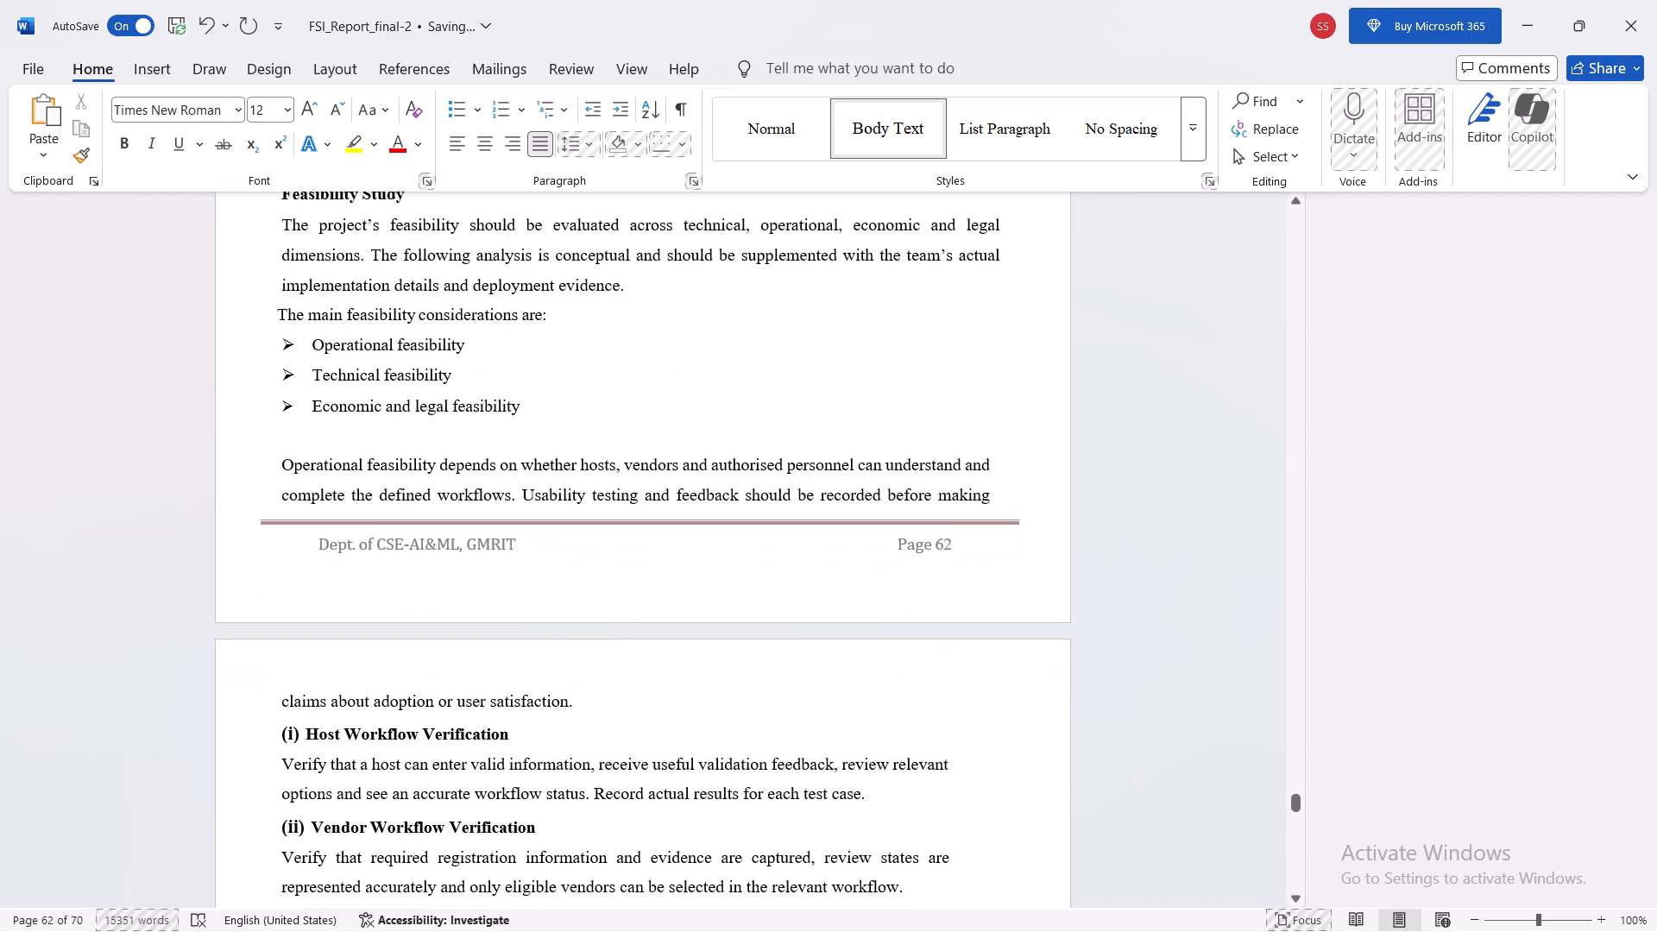
left_click(285, 463)
scroll(285, 463, "down", 1)
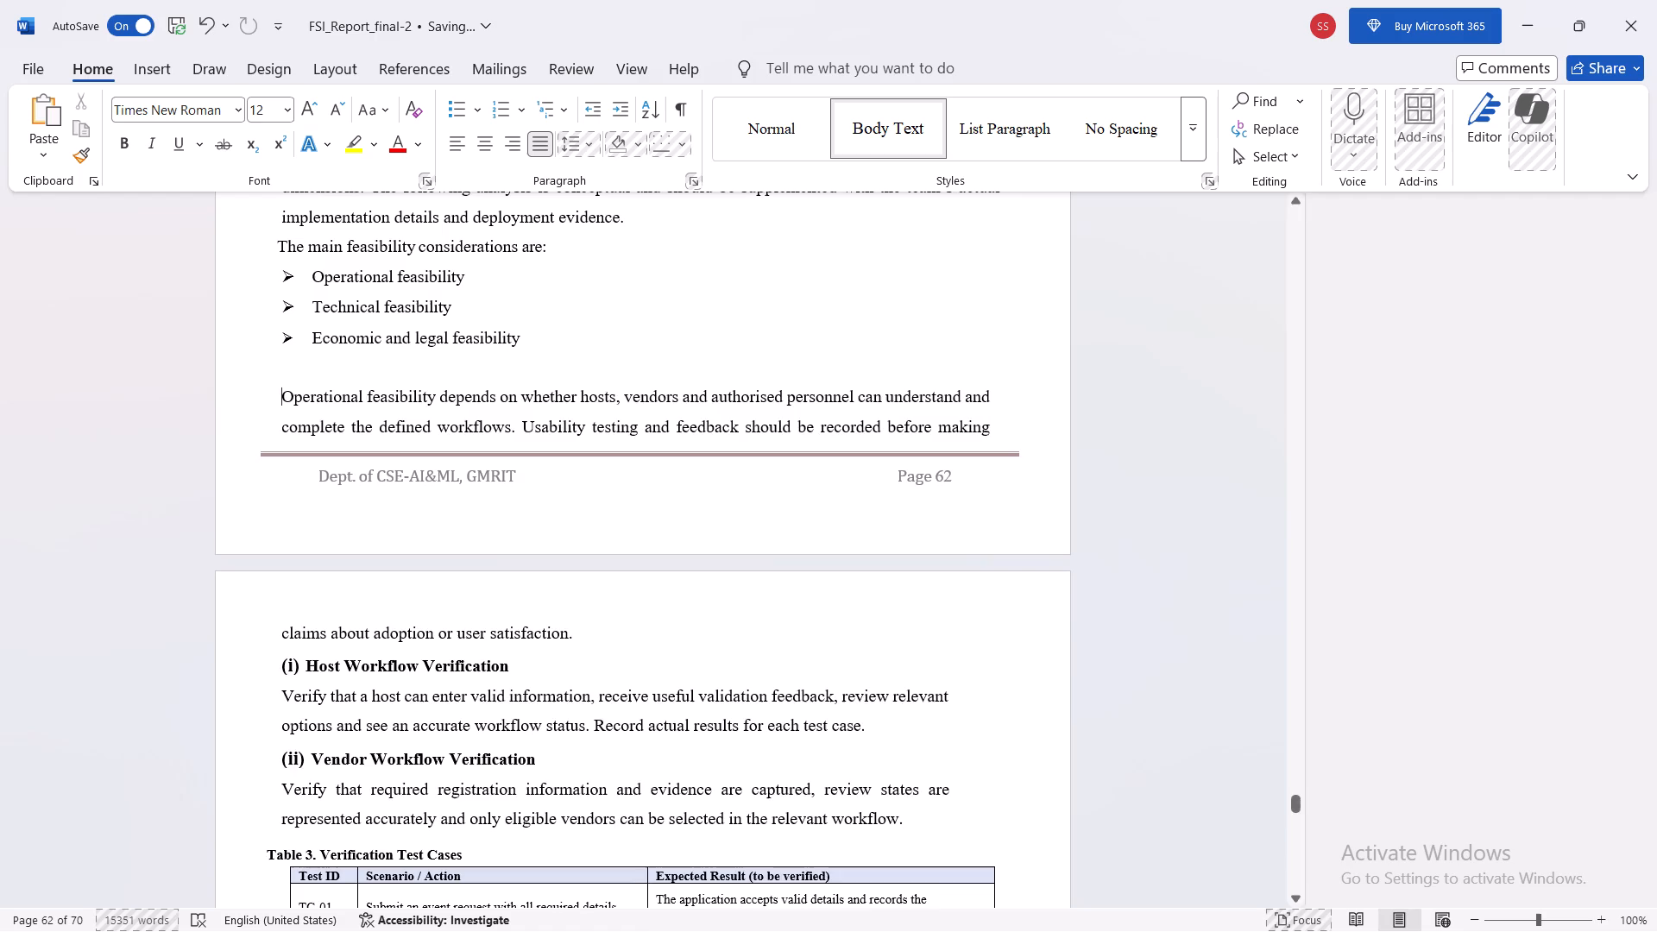
key("Return")
key("Return")
Delete the empty lines above the "5. CONCLUSION AND FUTURE SCOPE" heading so it starts at the top of page 64.
scroll(285, 463, "down", 2)
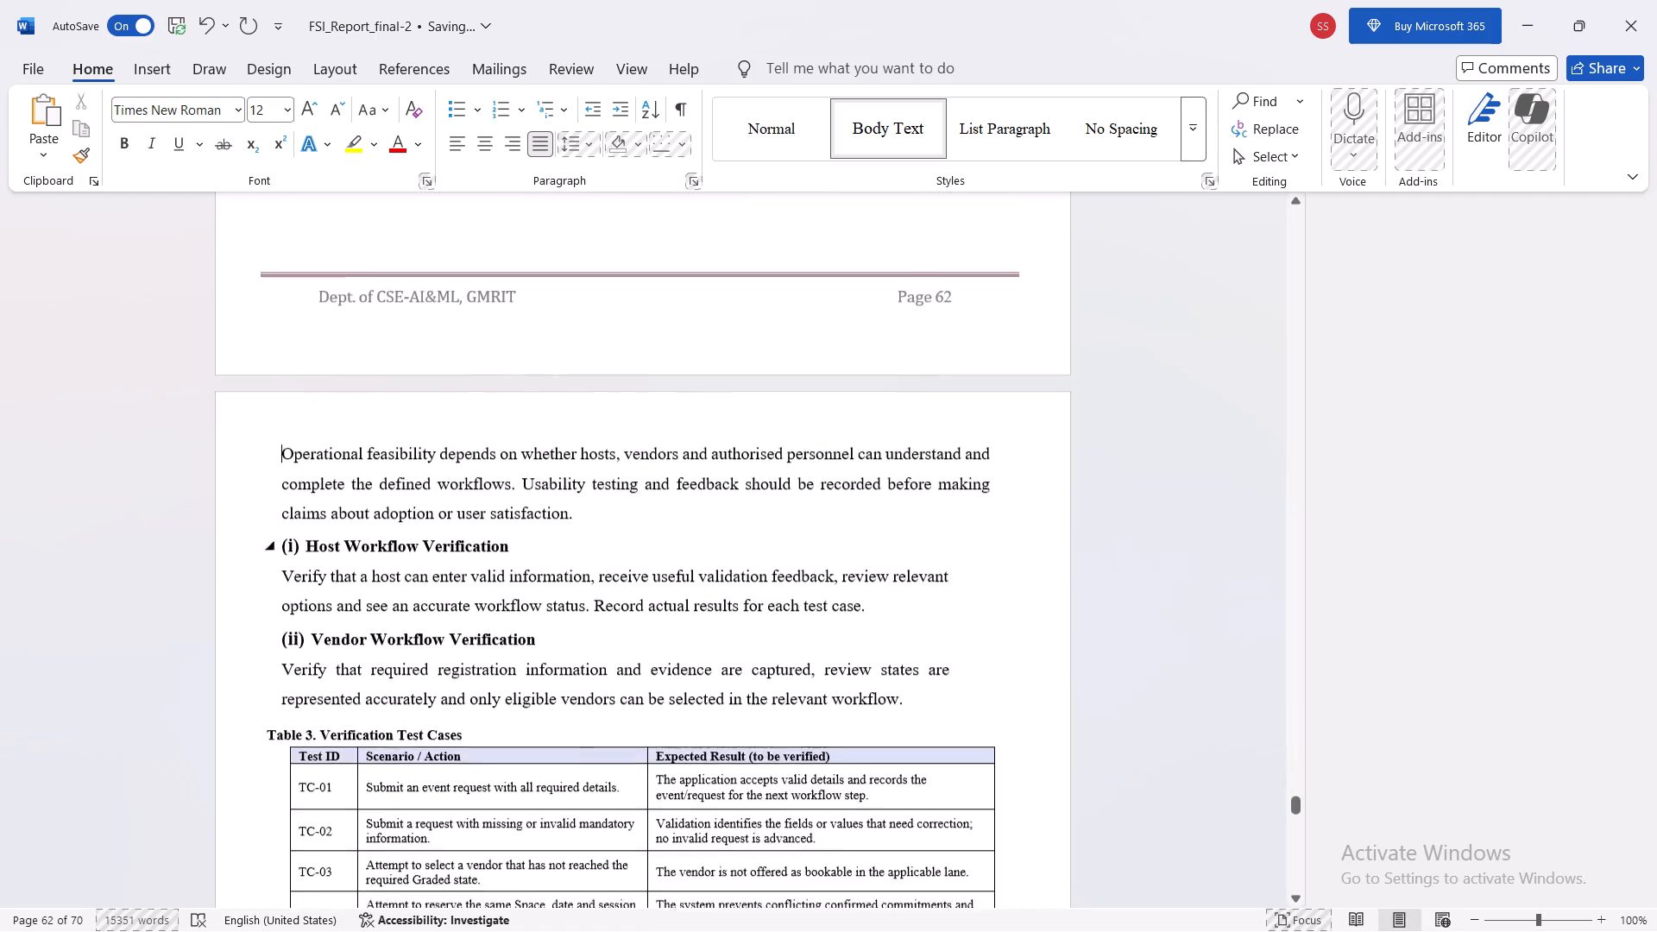
scroll(285, 463, "down", 3)
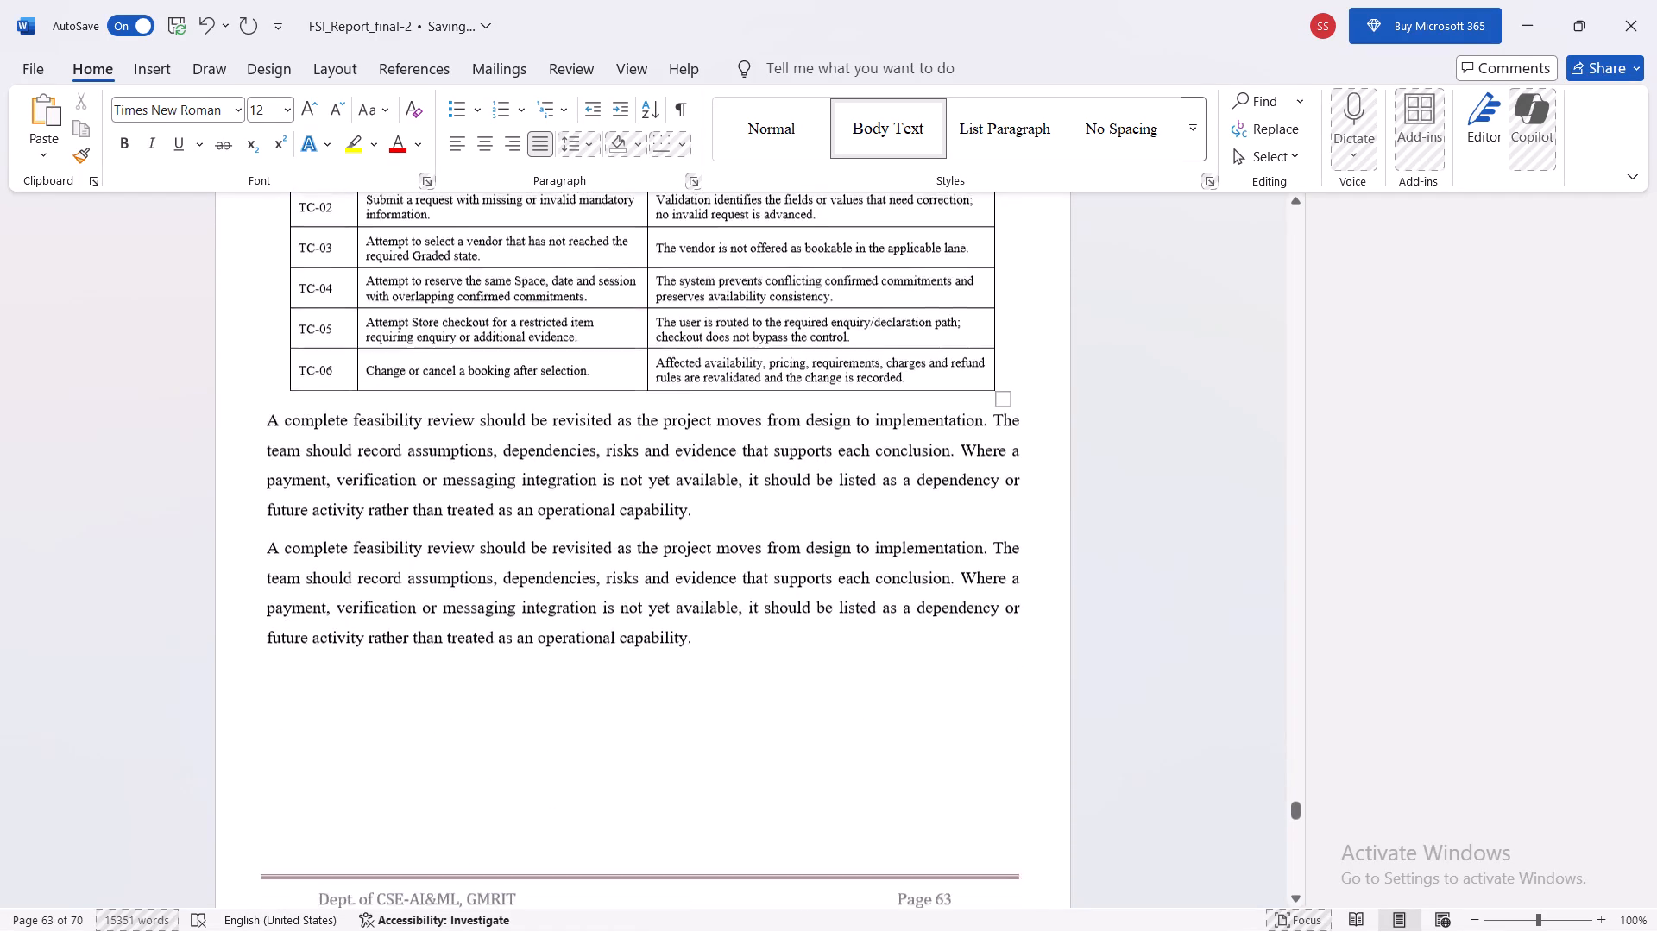
scroll(317, 368, "down", 3)
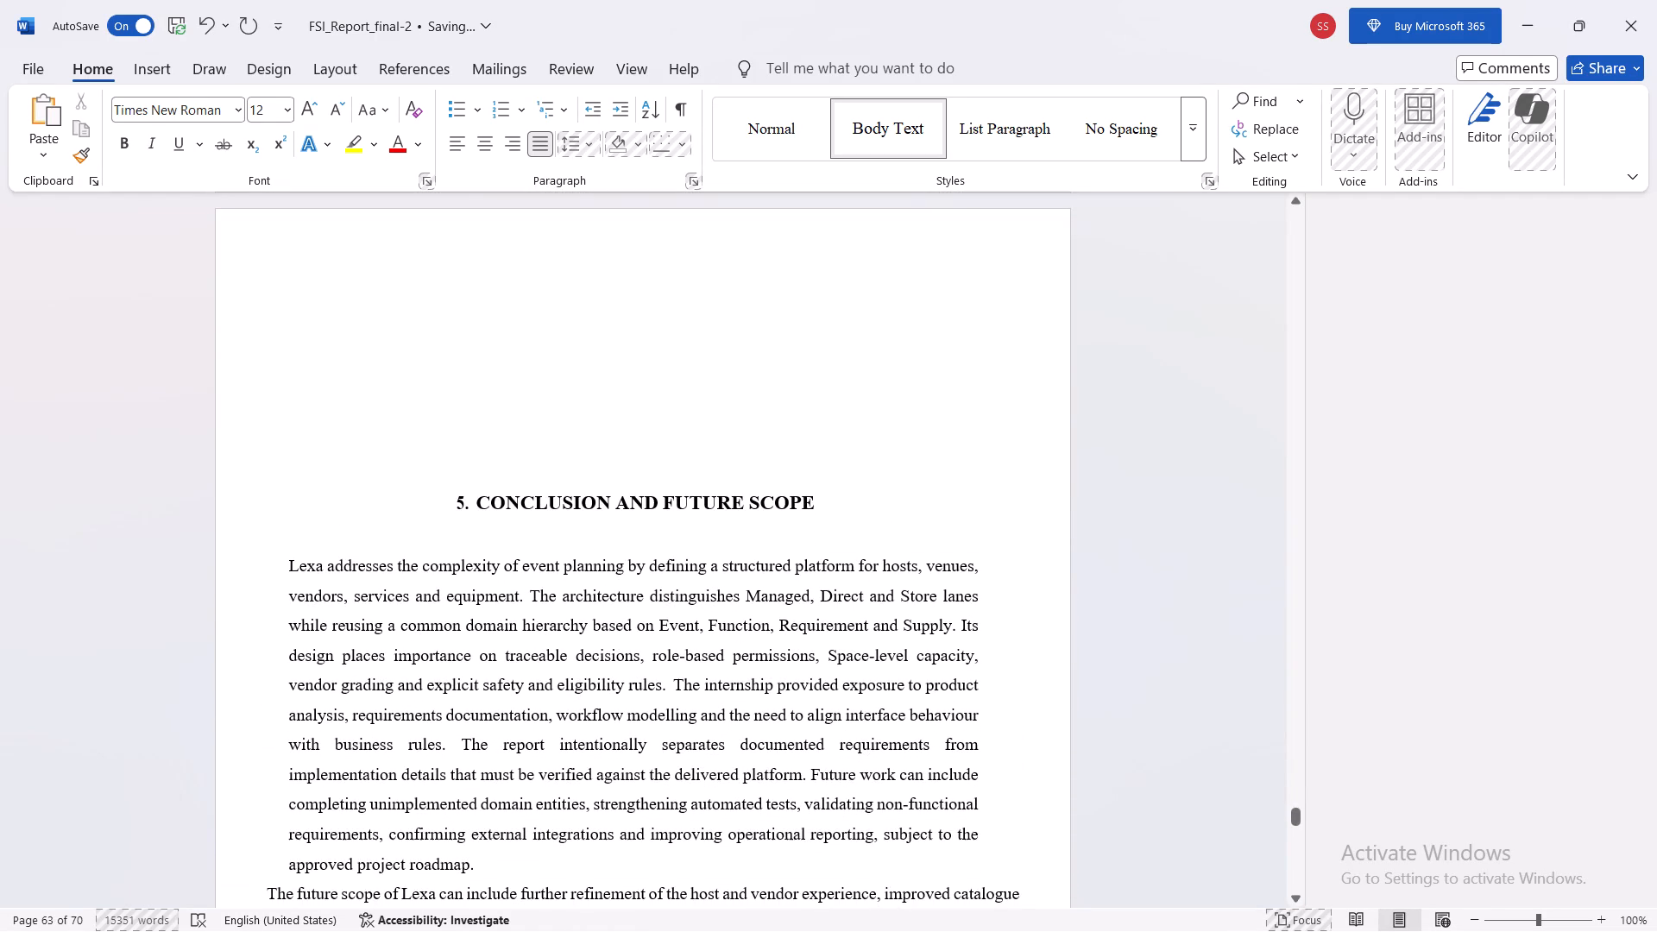
left_click(438, 437)
key("BackSpace")
key("BackSpace")
key("BackSpace")
key("BackSpace")
key("BackSpace")
key("BackSpace")
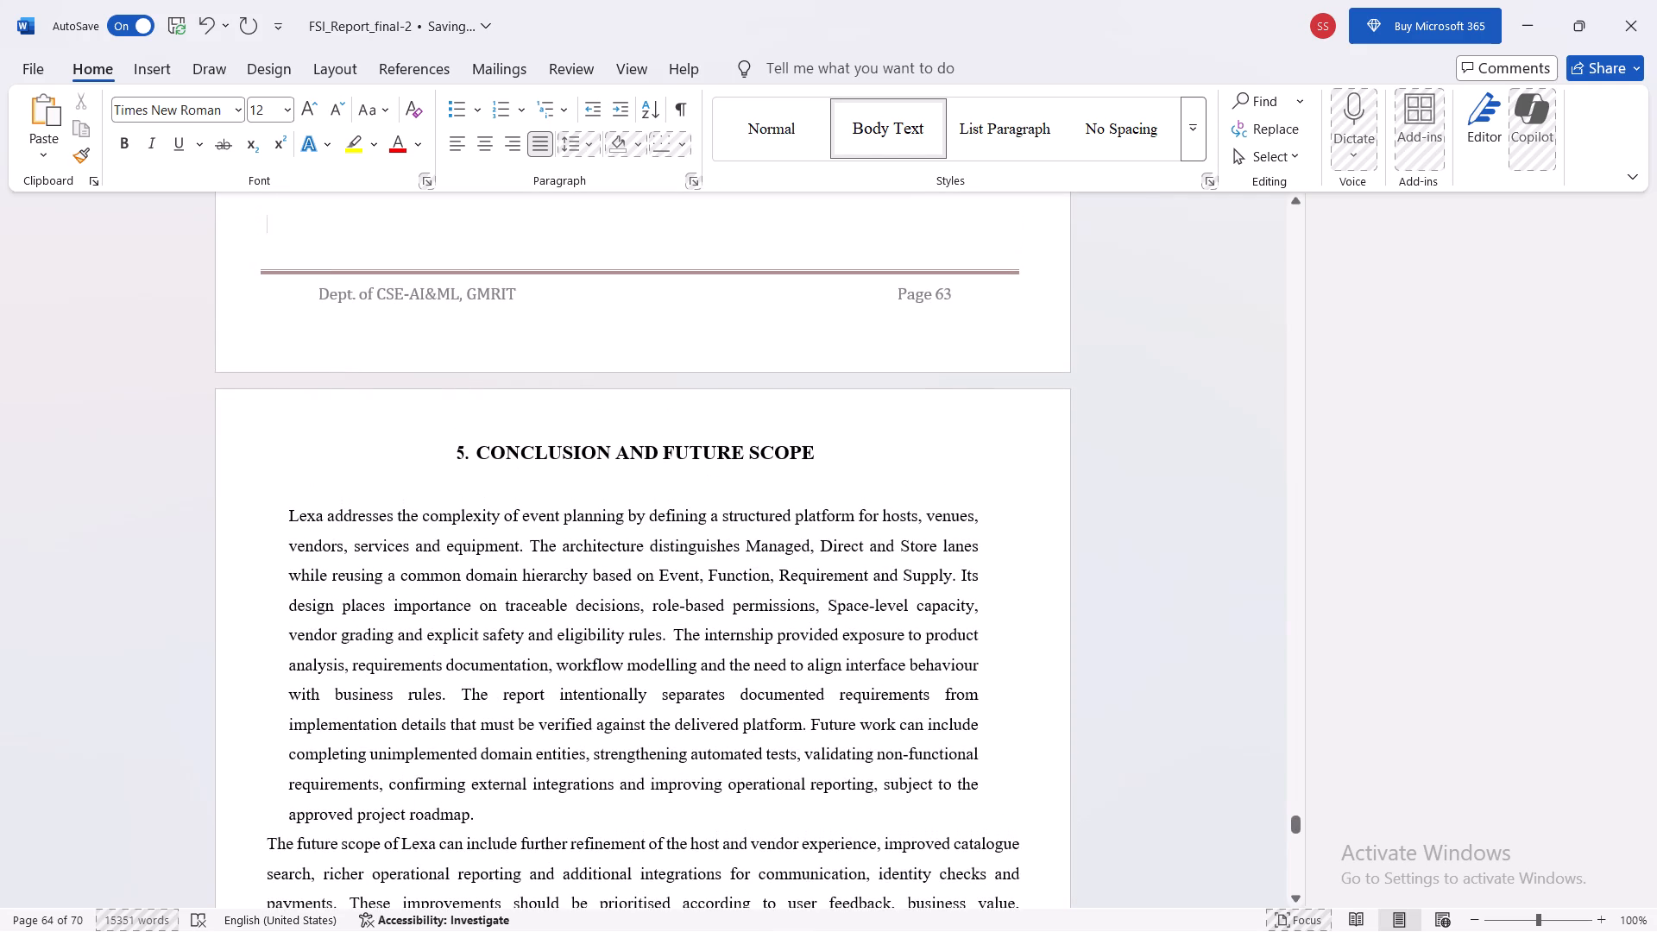
Insert an empty line before the "The landing page screenshot" paragraph on page 64 to move it onto page 65.
scroll(438, 437, "down", 1)
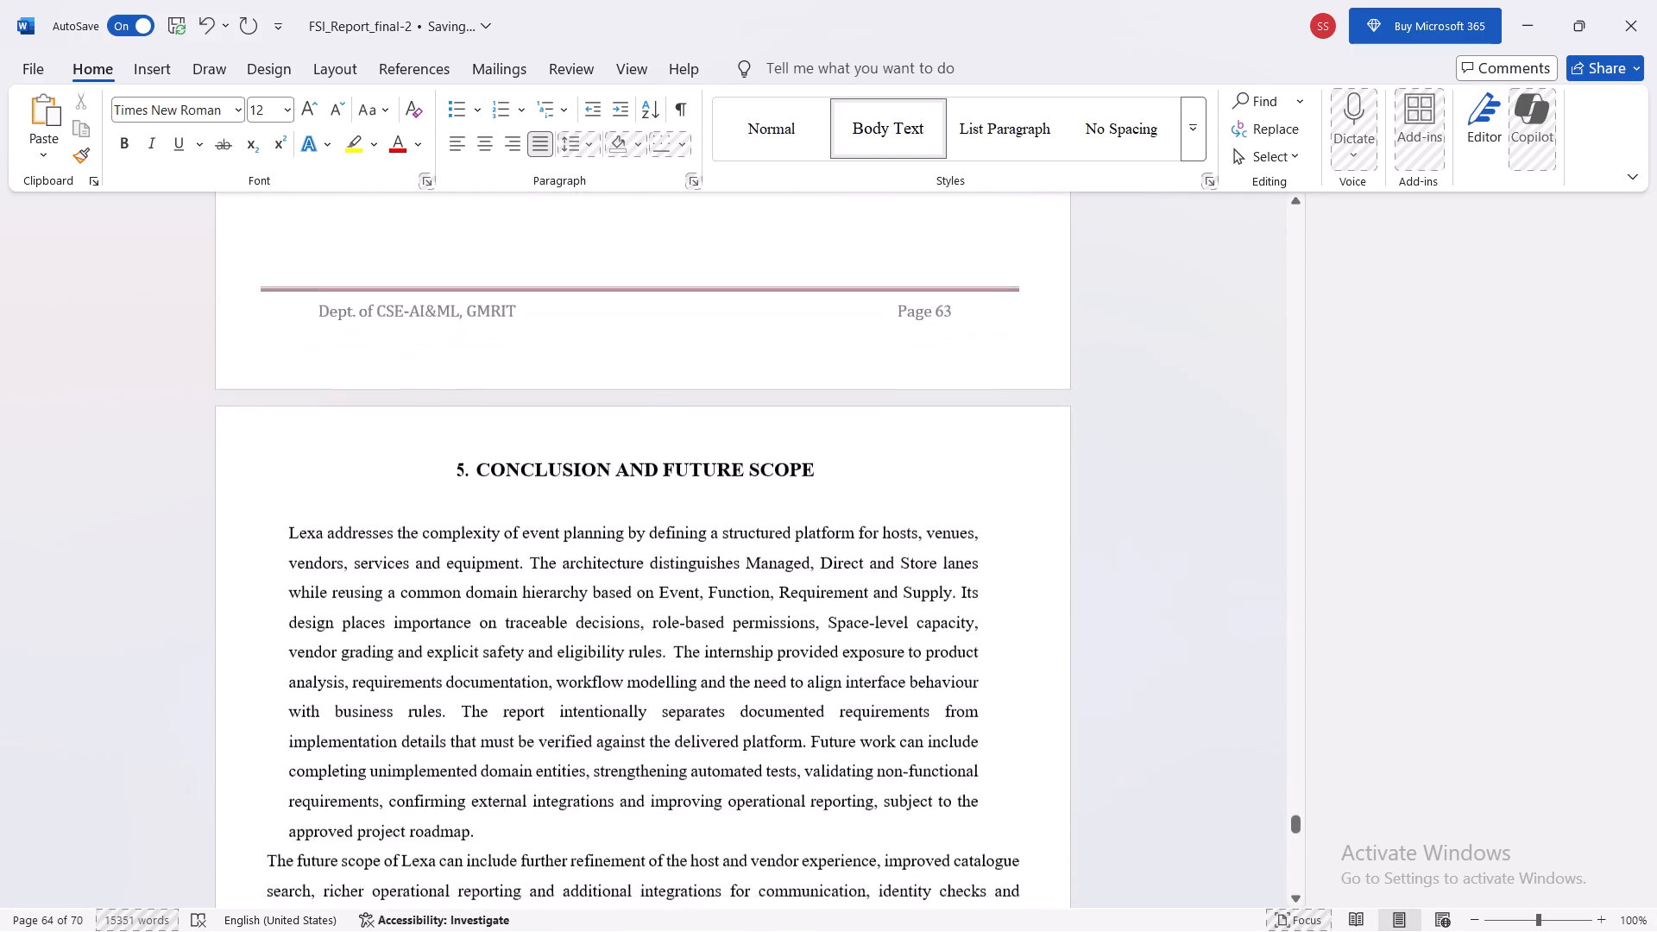
scroll(438, 437, "down", 1)
scroll(650, 668, "down", 3)
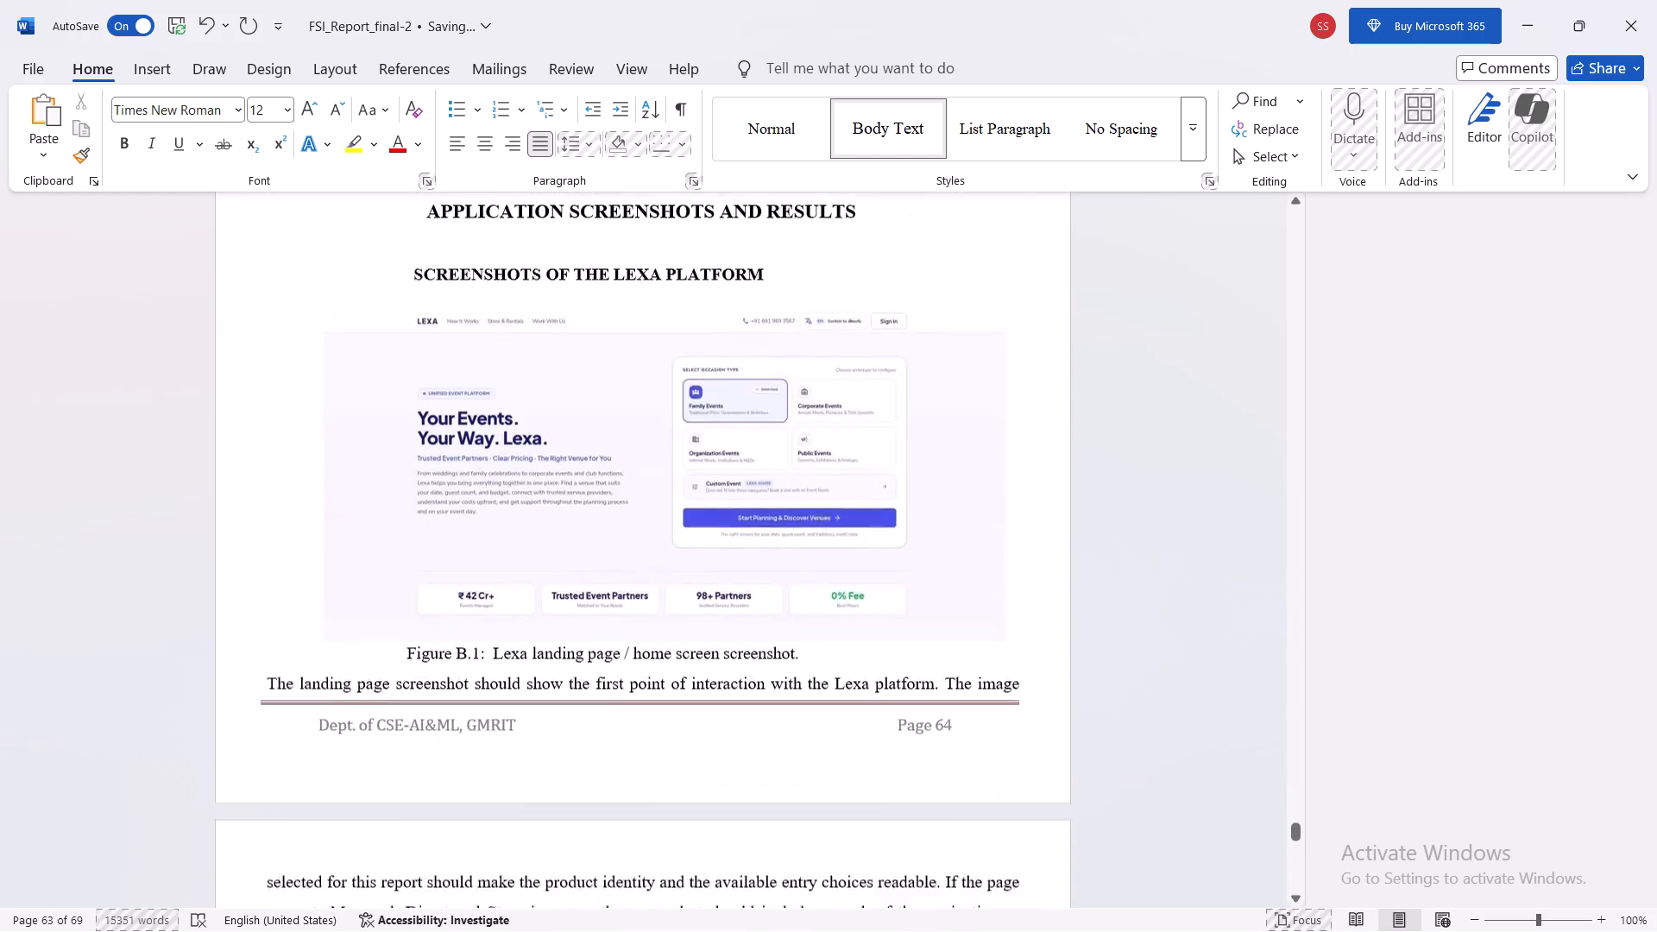
scroll(650, 668, "down", 3)
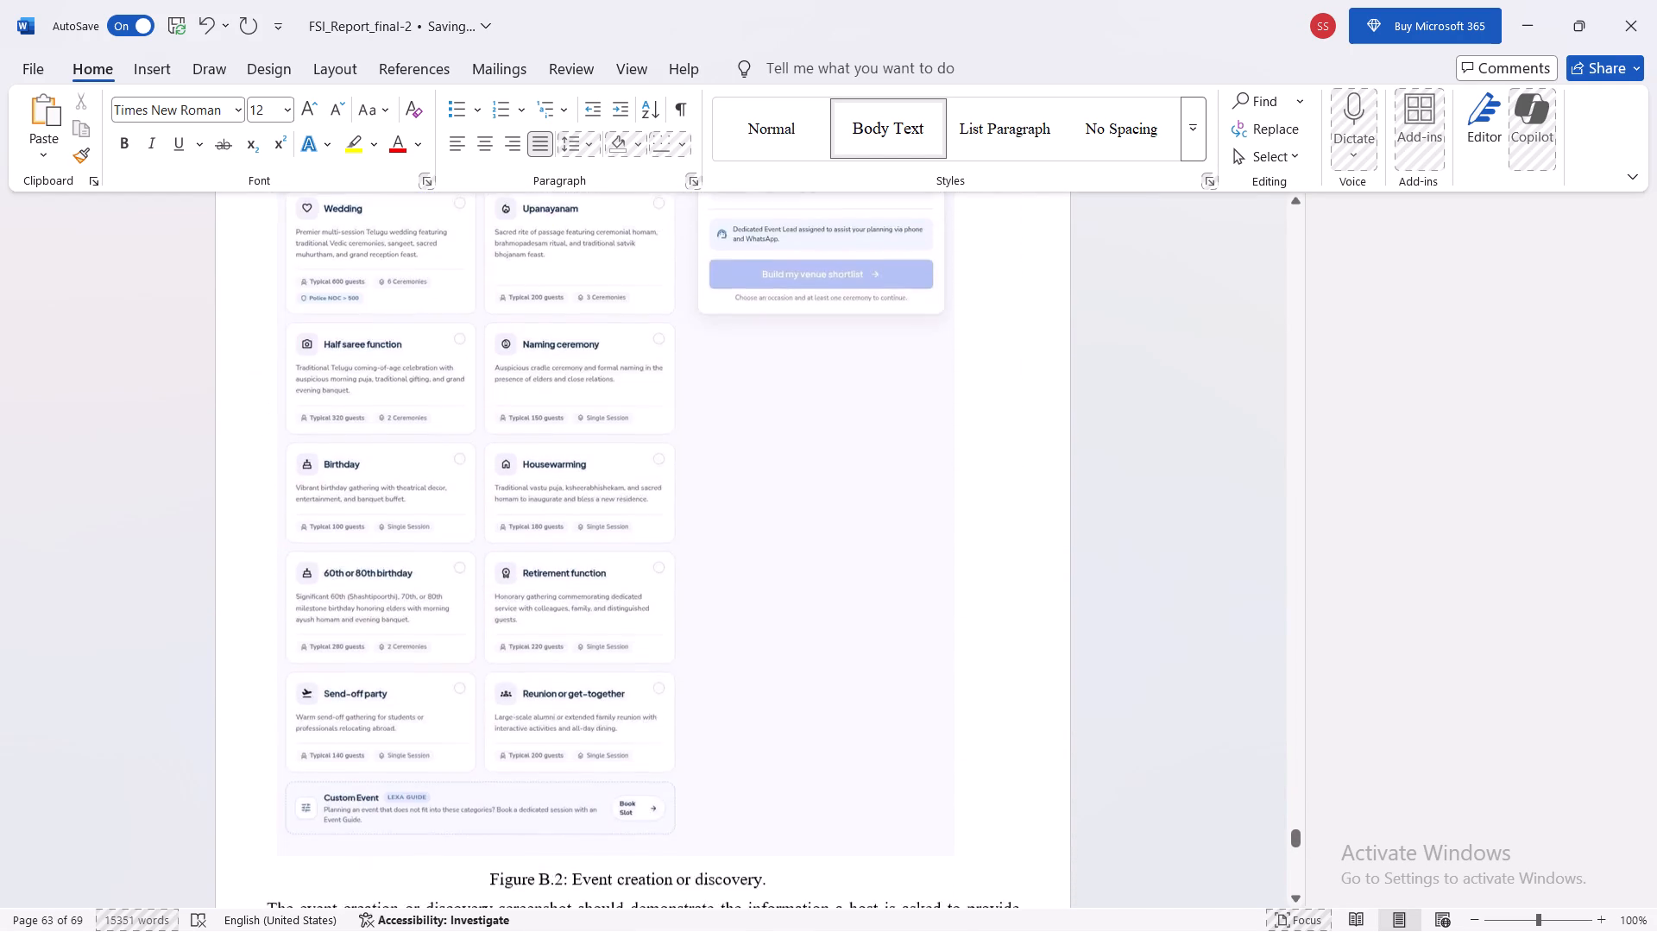
scroll(650, 668, "down", 1)
scroll(650, 668, "up", 4)
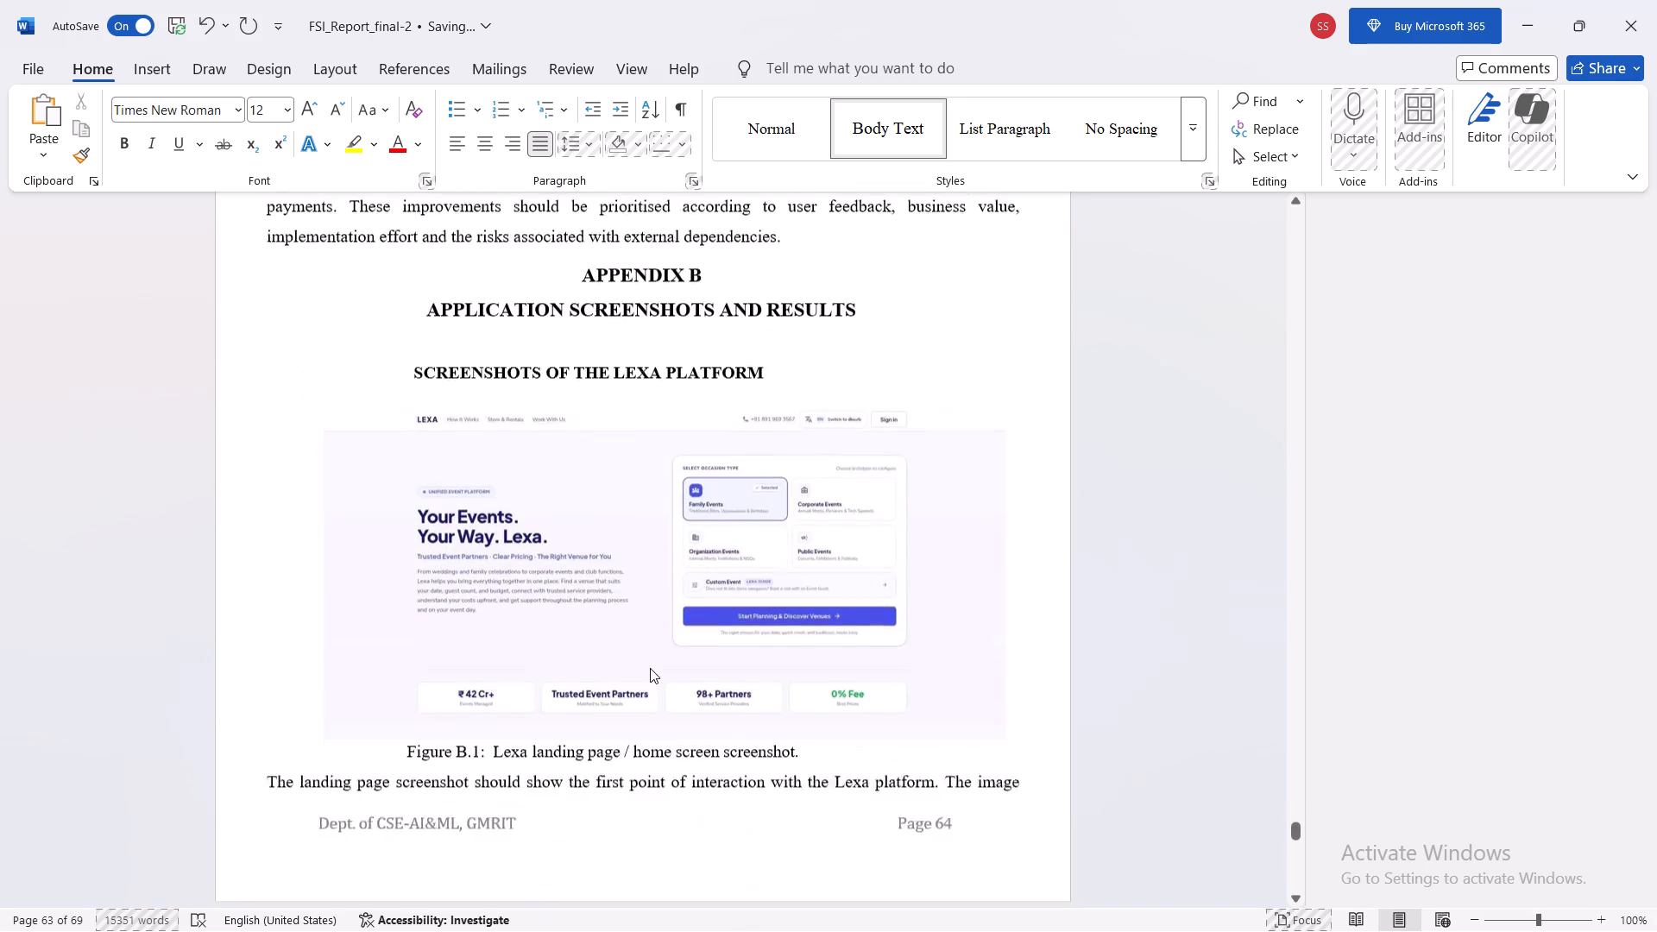
scroll(650, 668, "down", 1)
left_click(268, 551)
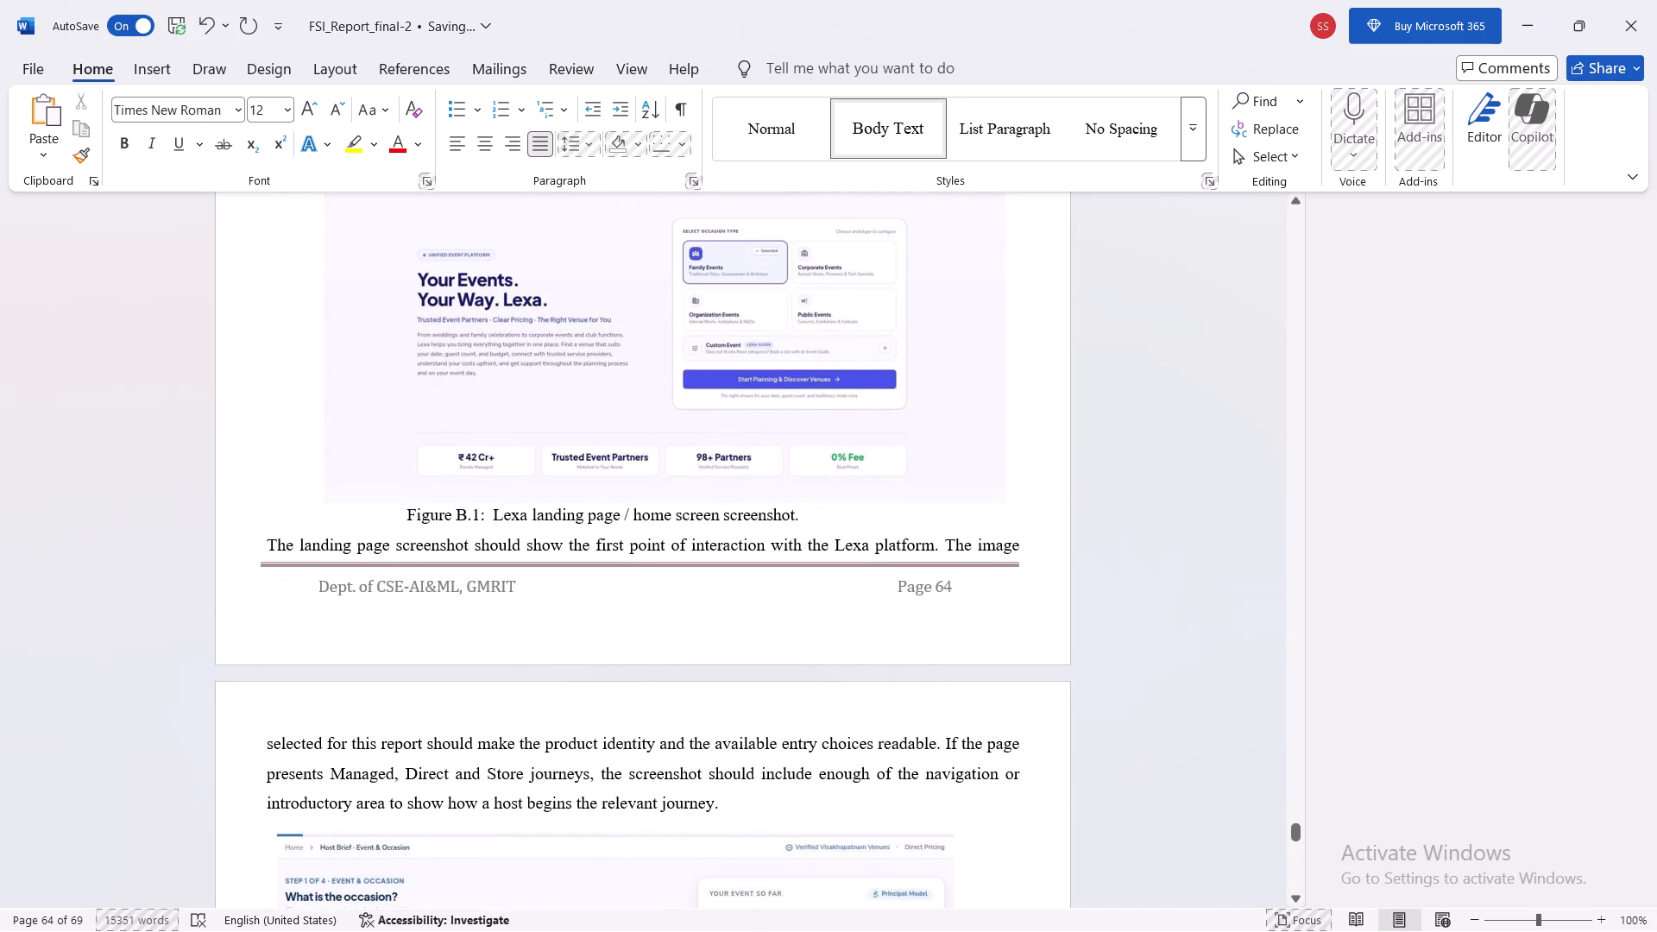
key("Return")
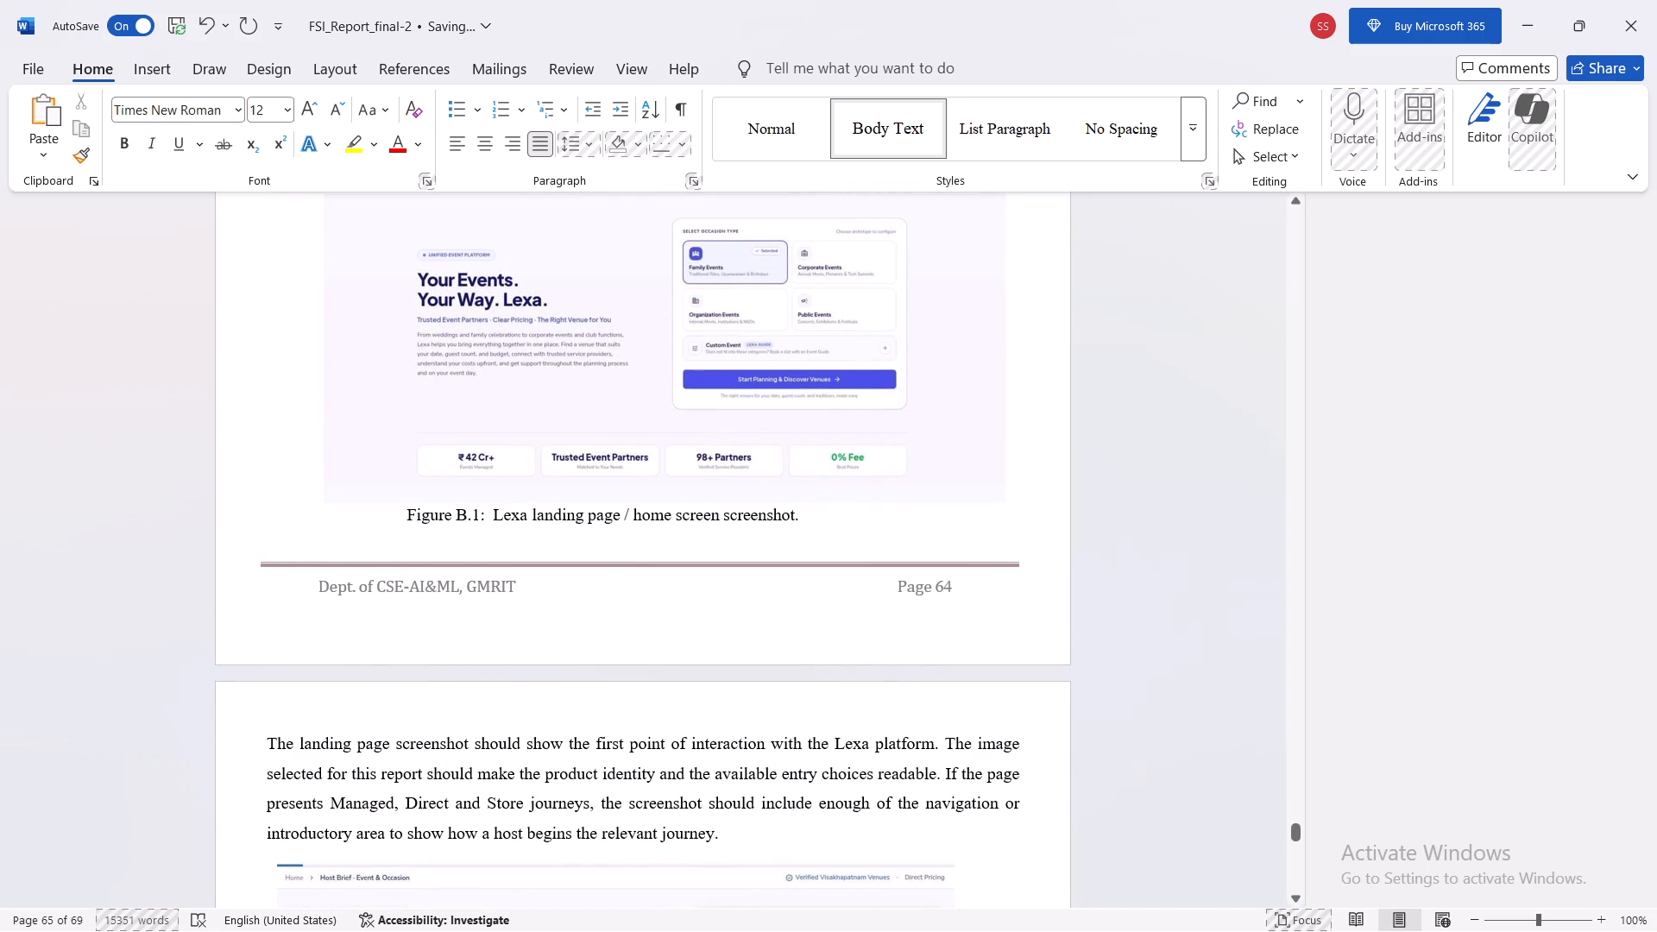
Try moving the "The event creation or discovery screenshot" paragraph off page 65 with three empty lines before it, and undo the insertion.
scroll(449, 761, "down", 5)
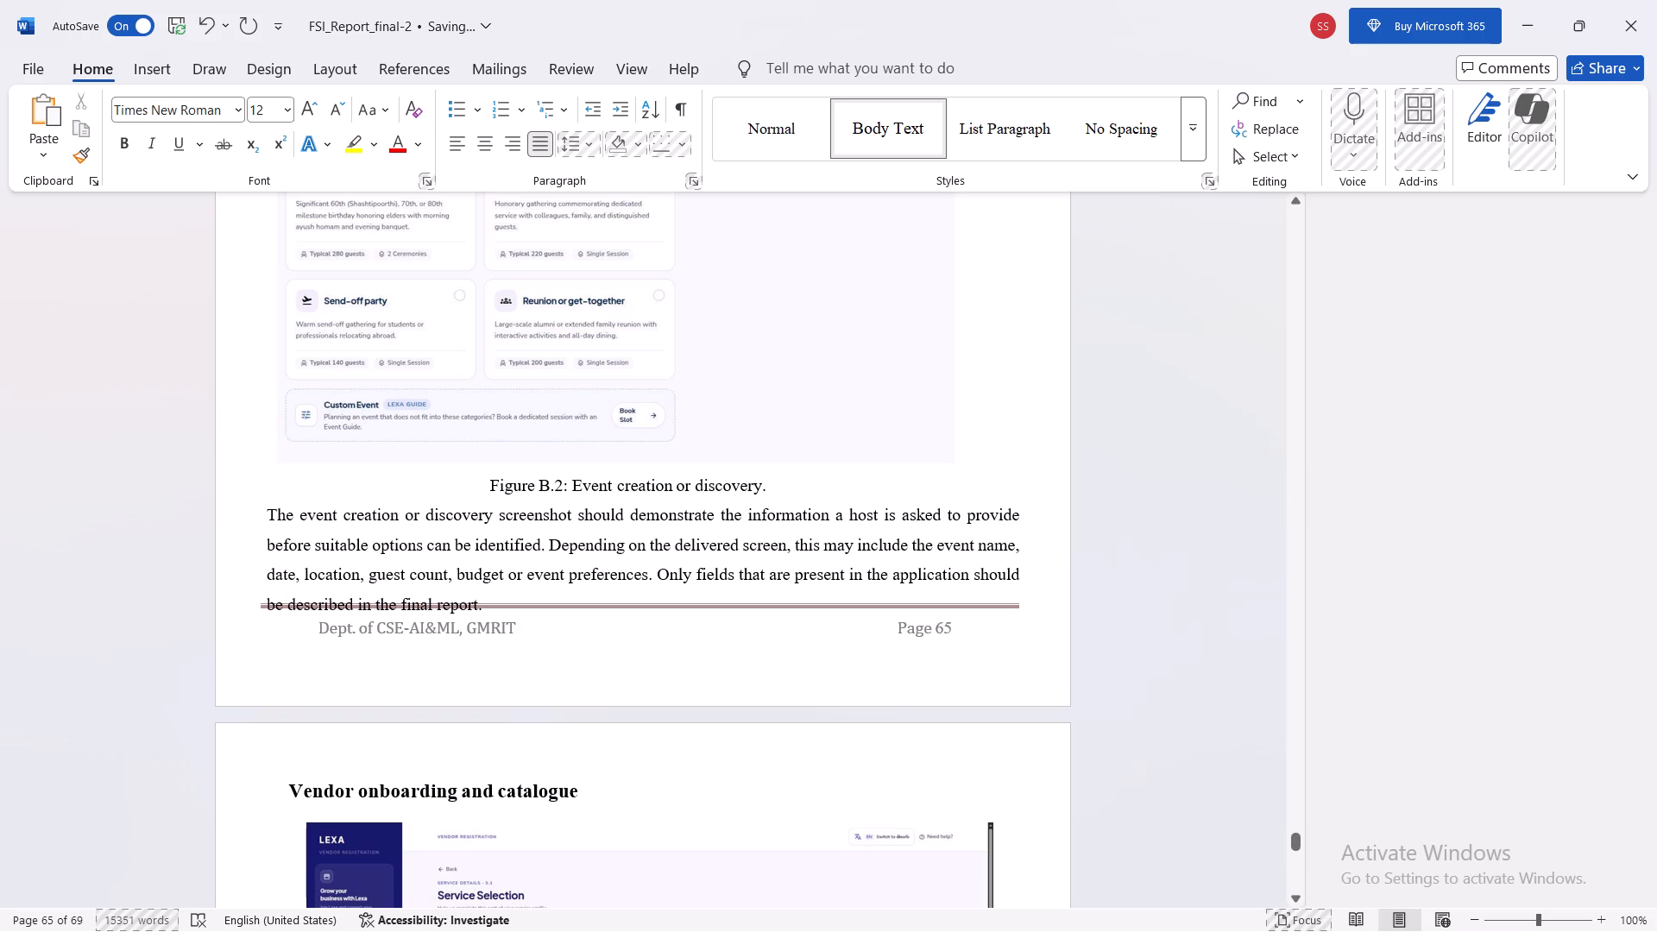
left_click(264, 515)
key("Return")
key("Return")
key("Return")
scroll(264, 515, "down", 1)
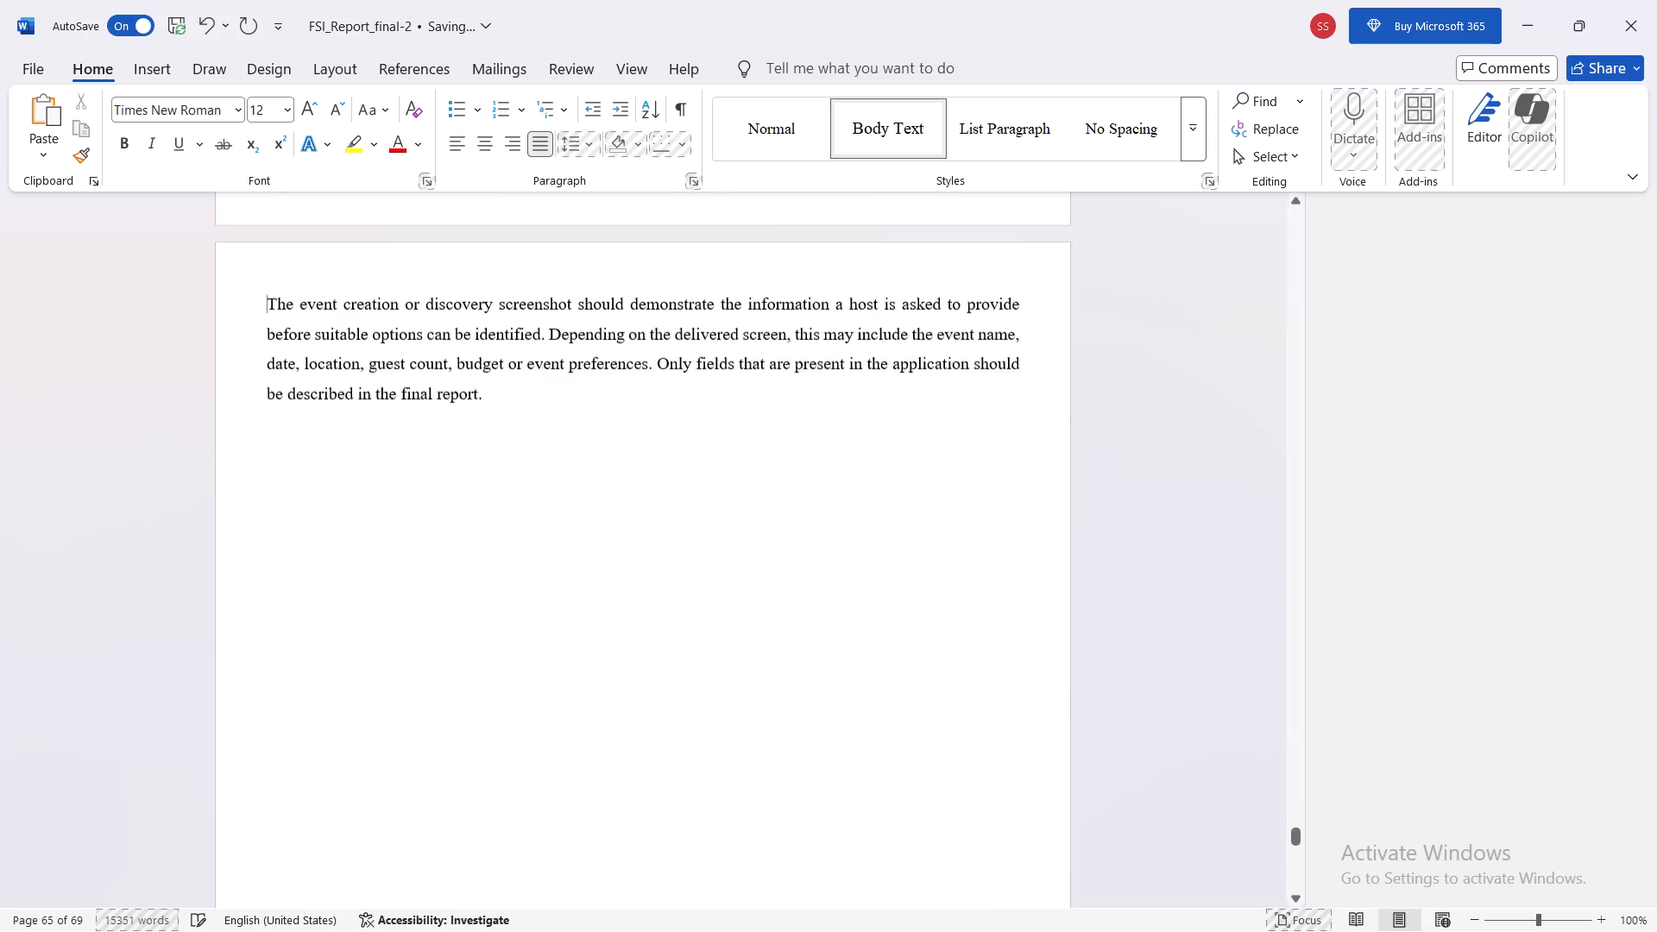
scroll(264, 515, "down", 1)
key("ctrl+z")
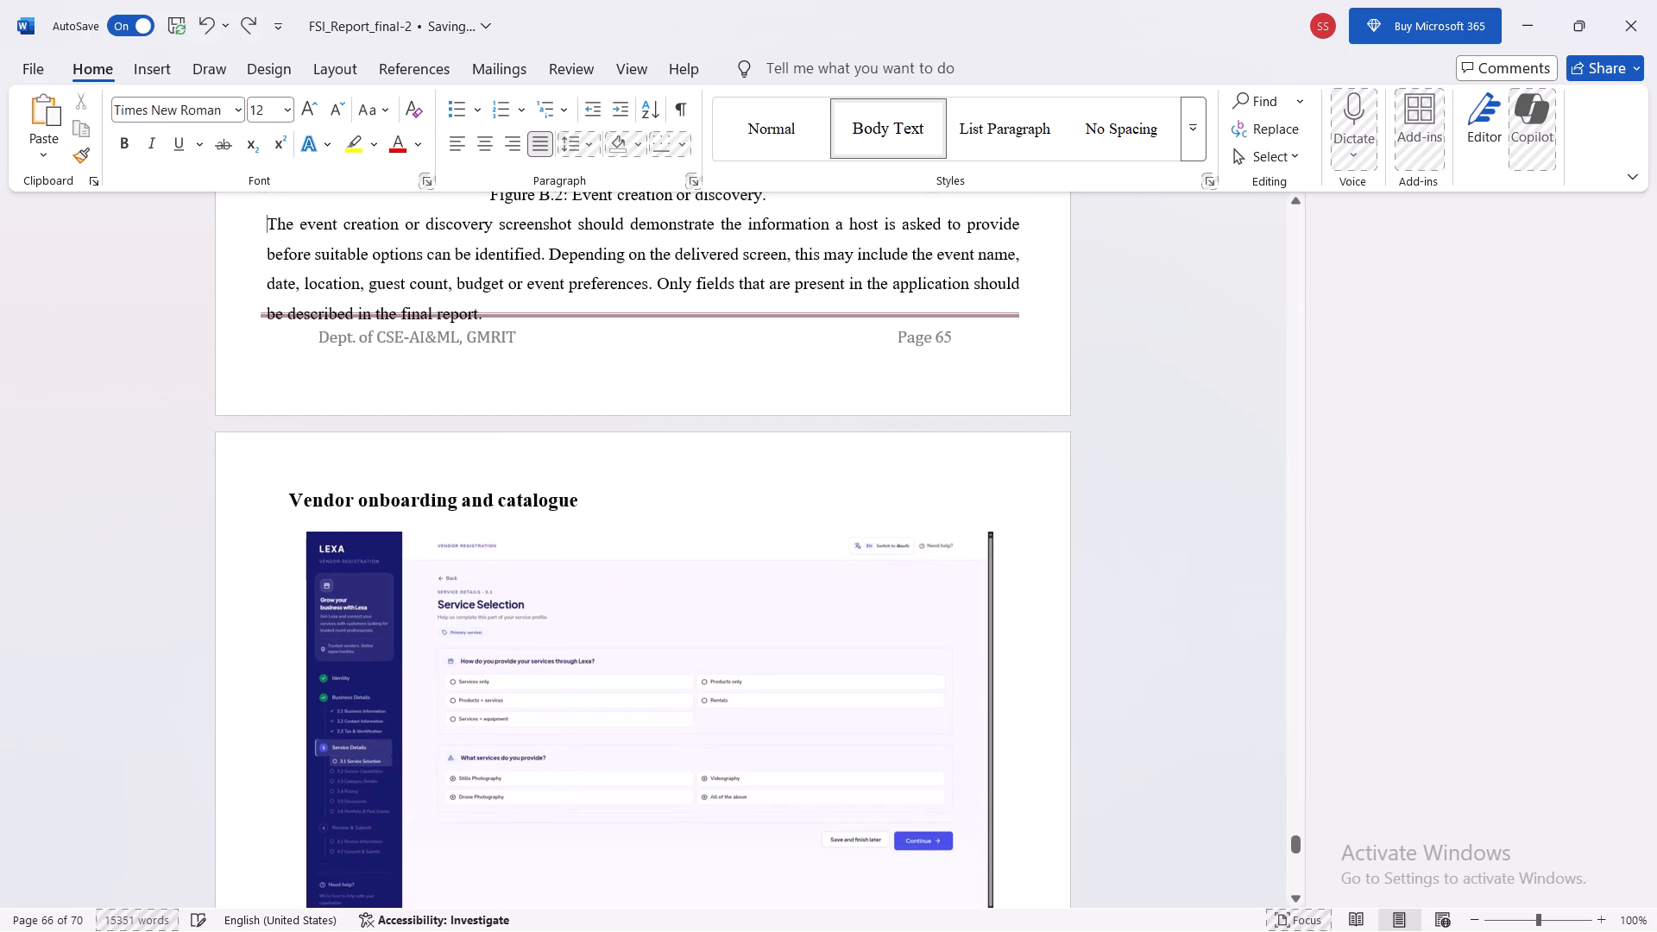
Delete the closing sentence "Only fields that are present…" from the paragraph below Figure B.2, ending it with a period after "event preferences".
scroll(264, 515, "up", 1)
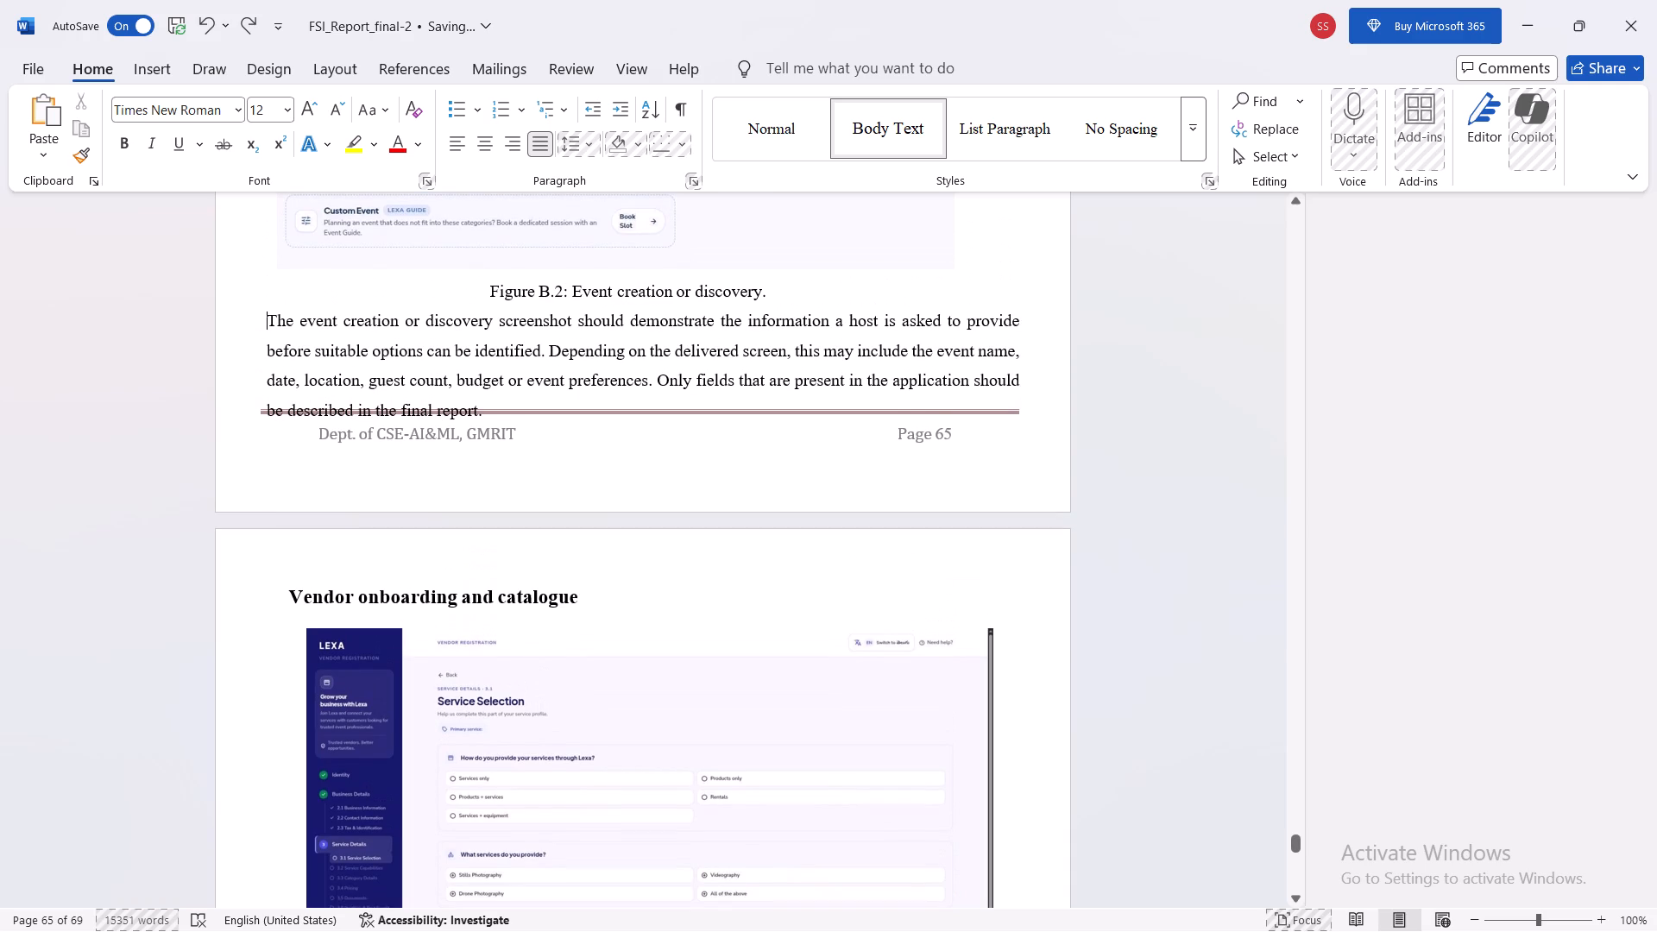
scroll(937, 446, "up", 1)
left_click_drag(654, 412, 654, 424)
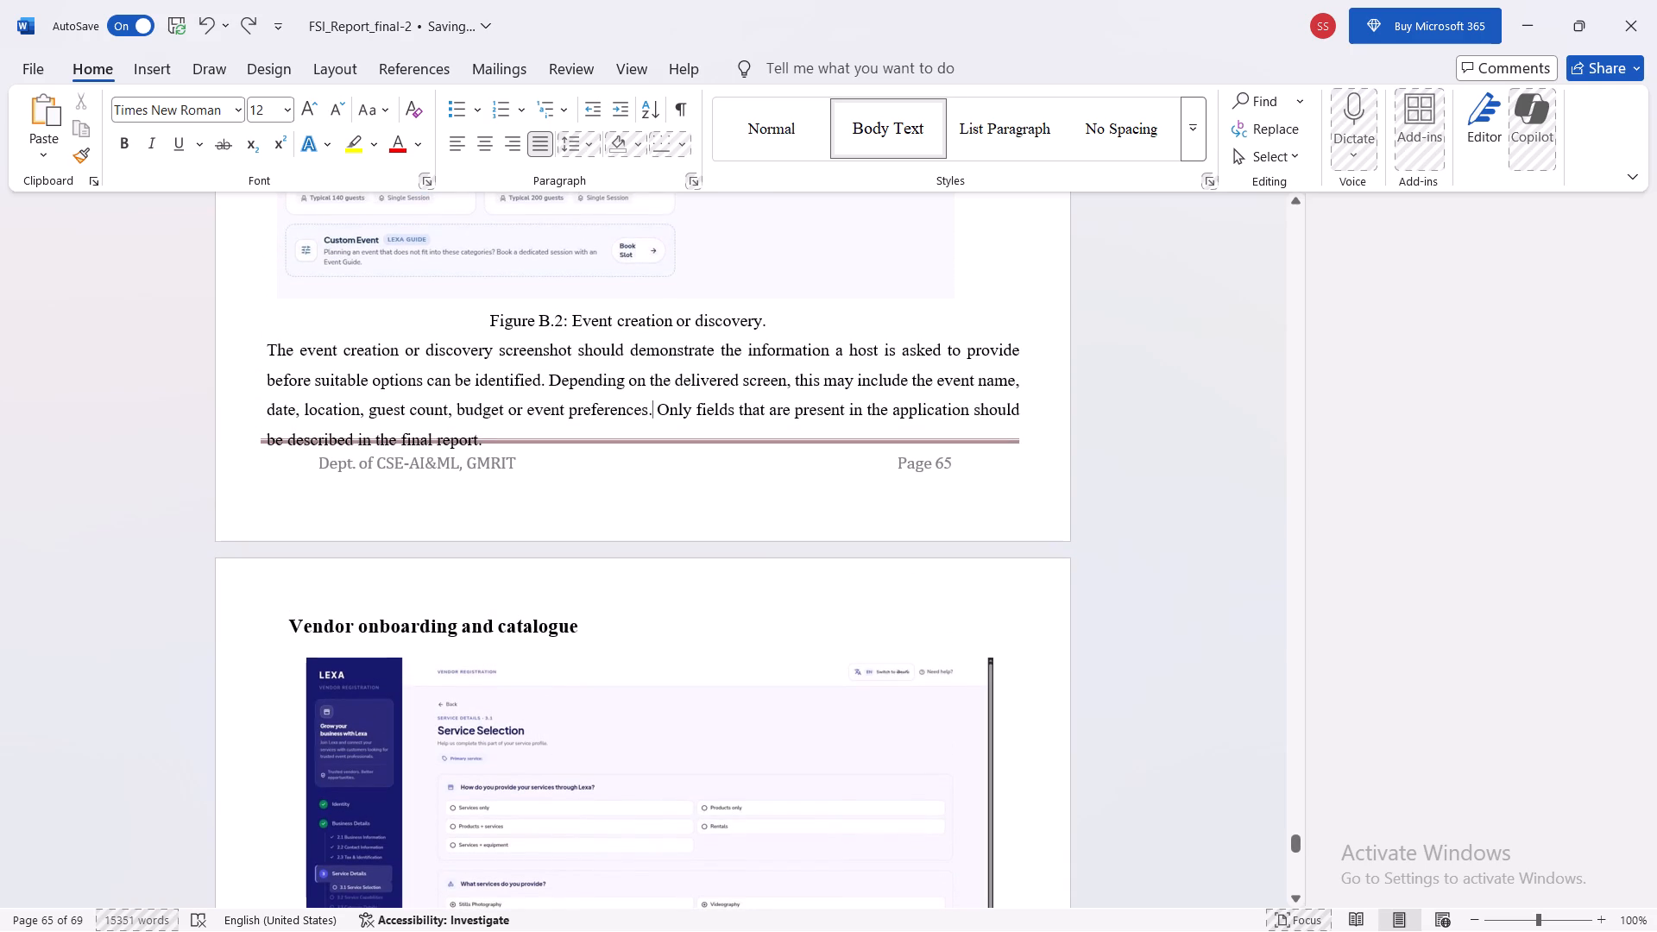
left_click_drag(654, 424, 654, 430)
key("BackSpace")
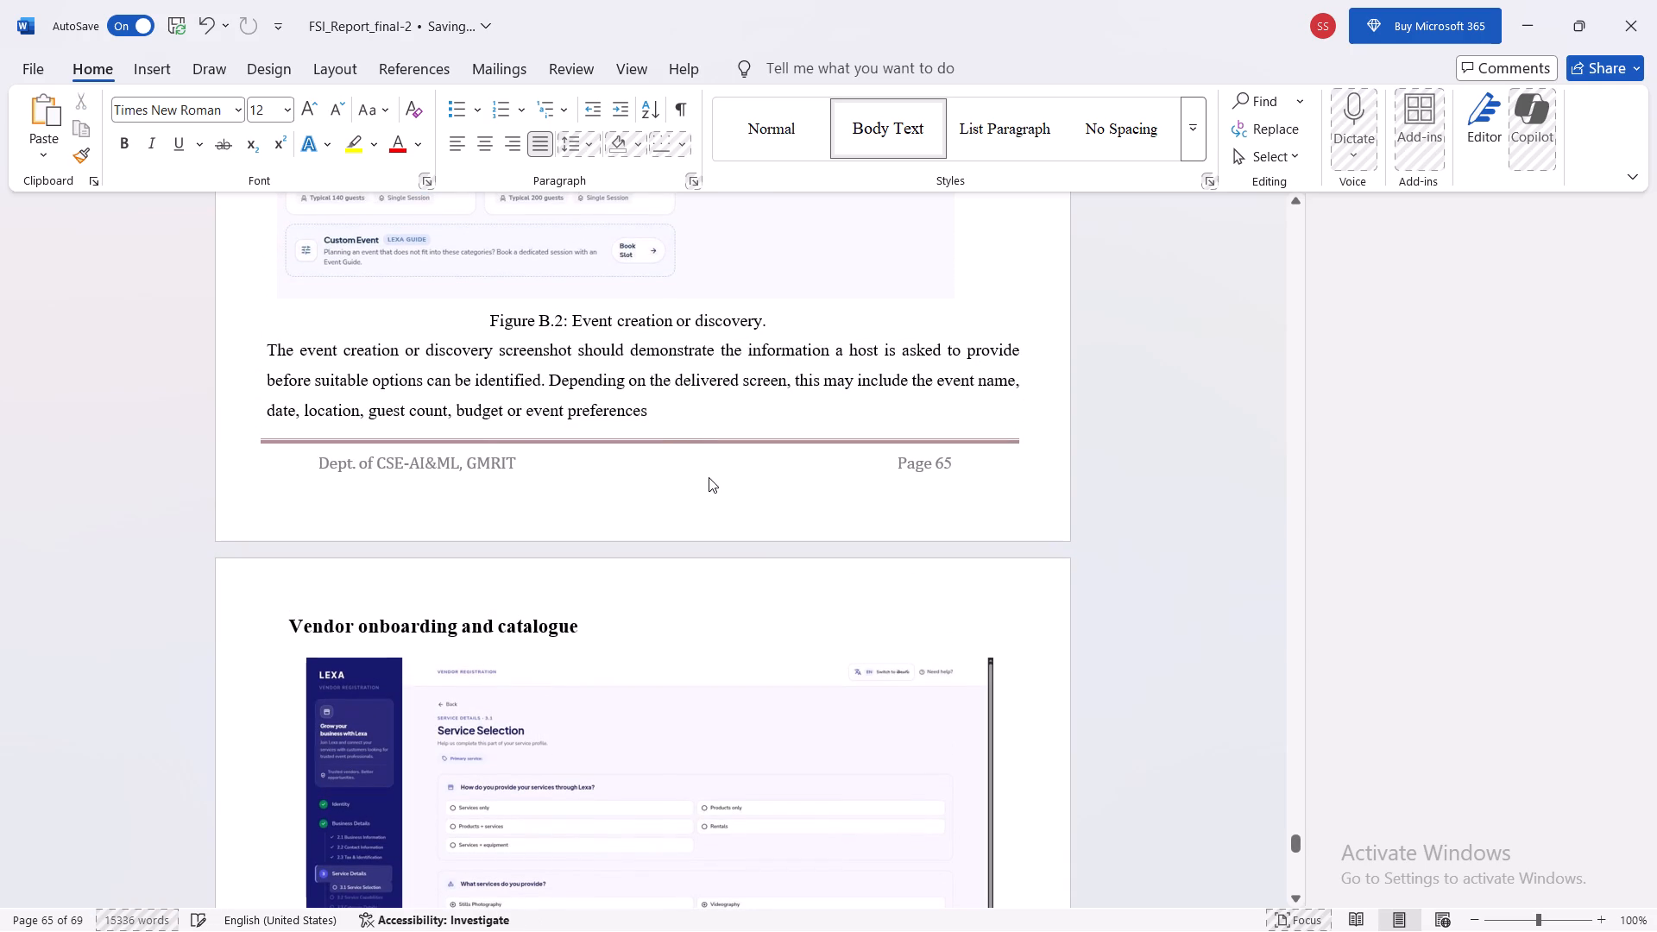
key("period")
Check the page layout and footers from page 66 to the last page, and return to the cover page.
scroll(709, 477, "down", 2)
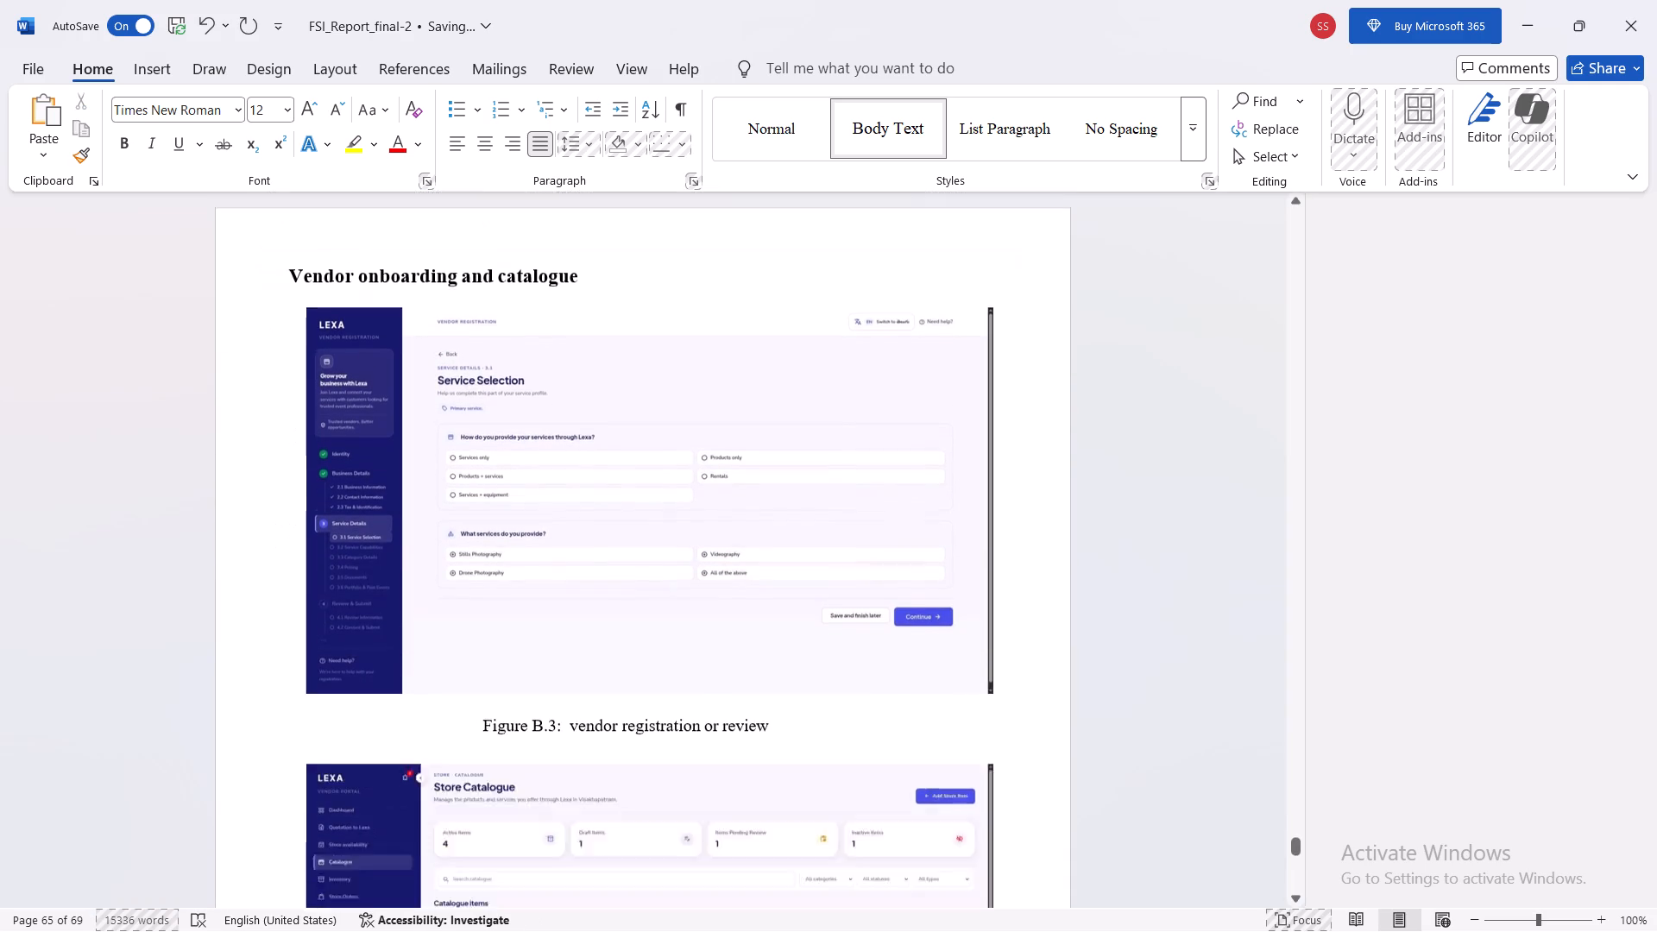
scroll(709, 477, "down", 5)
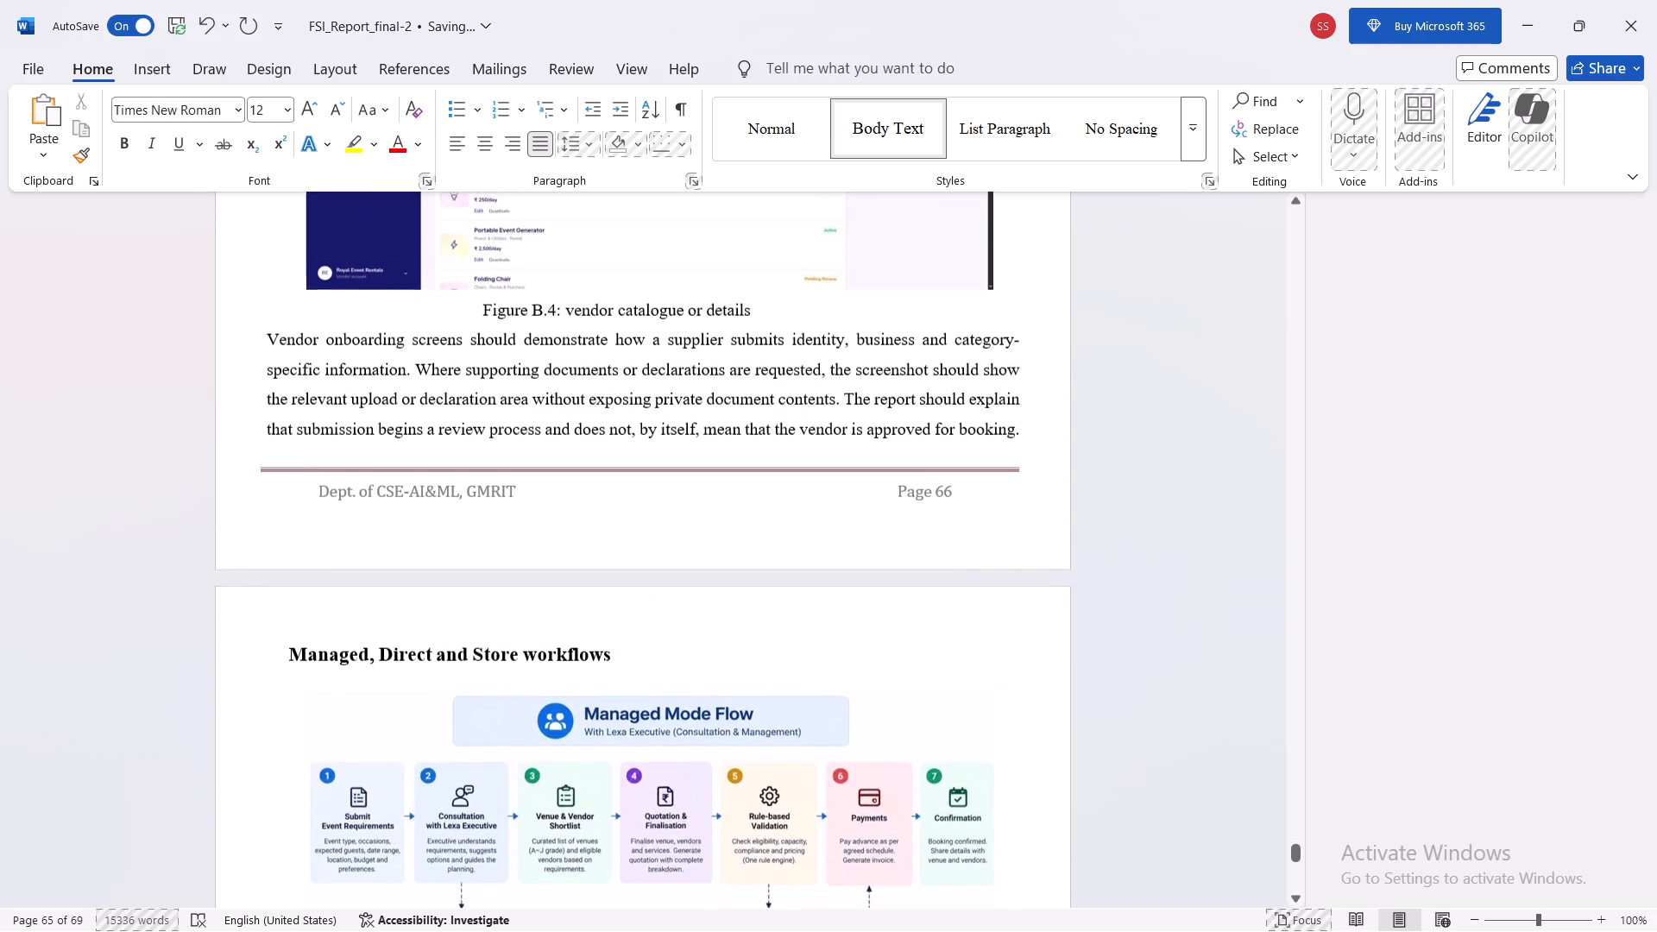
scroll(709, 477, "down", 5)
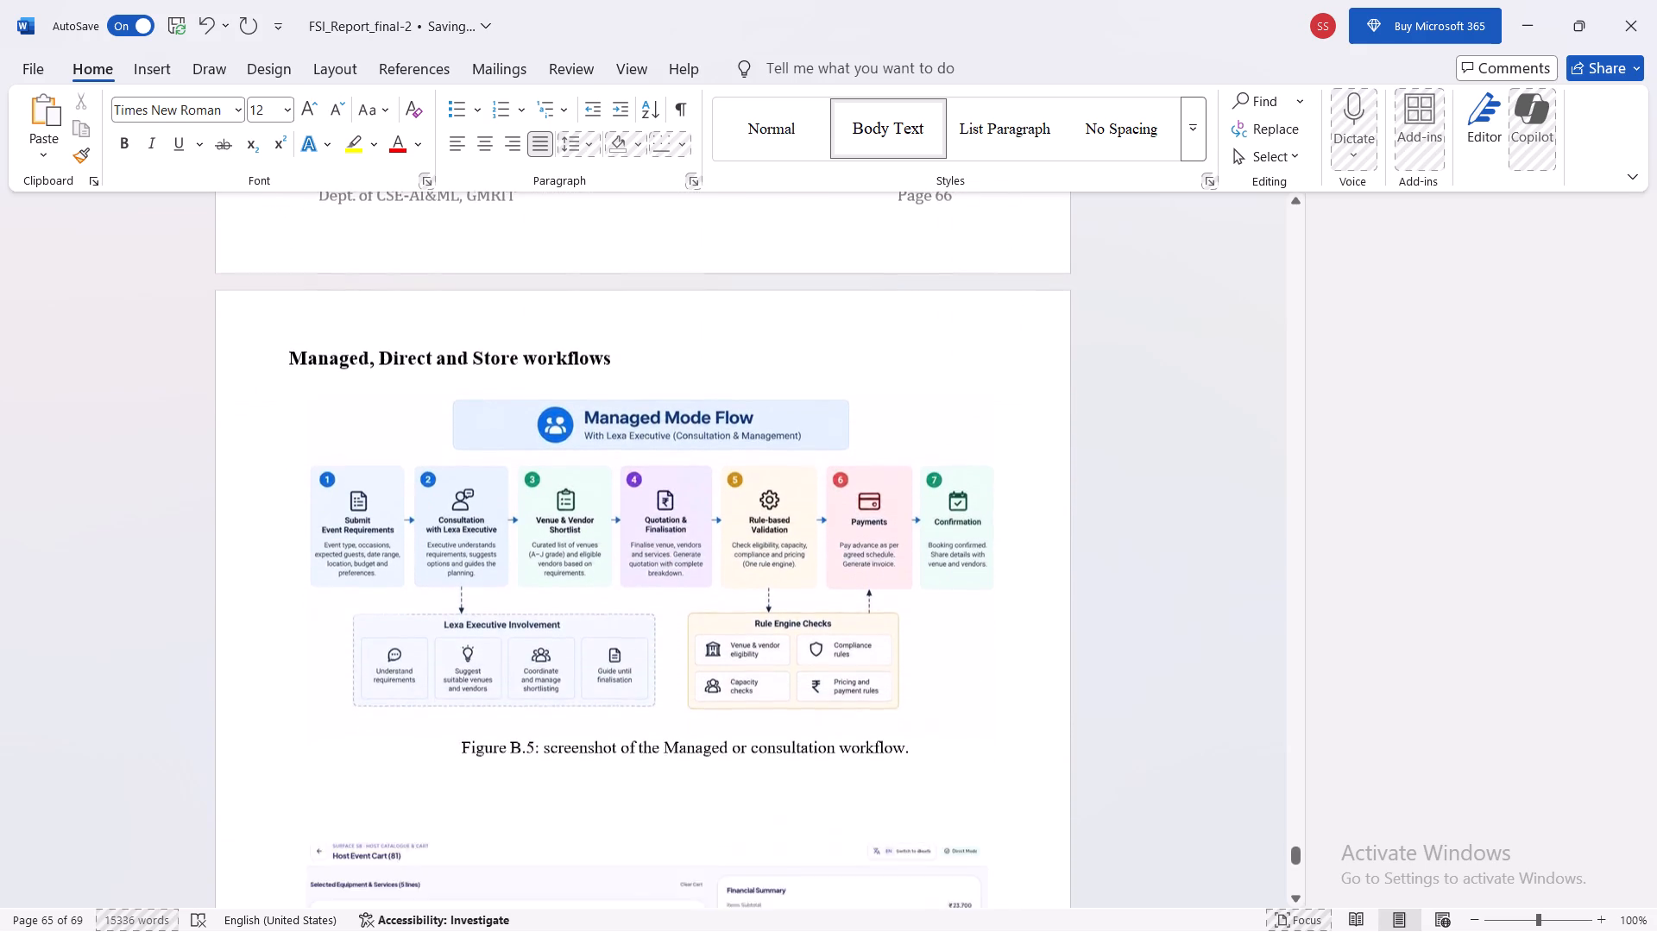
scroll(709, 477, "down", 5)
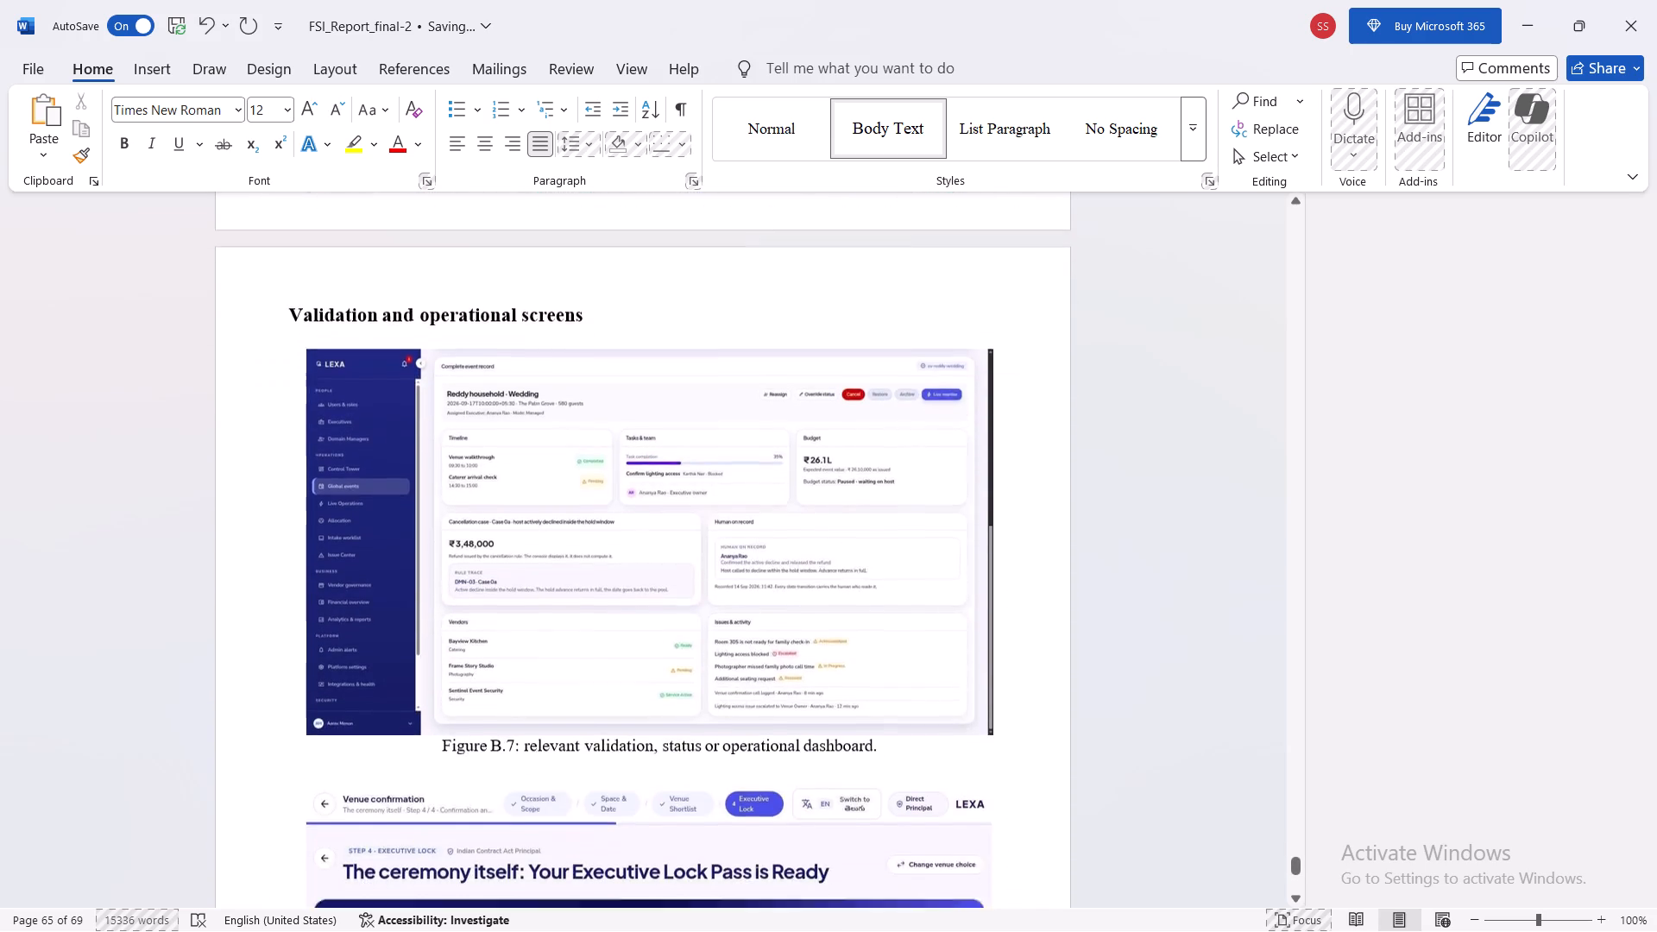
scroll(709, 477, "down", 4)
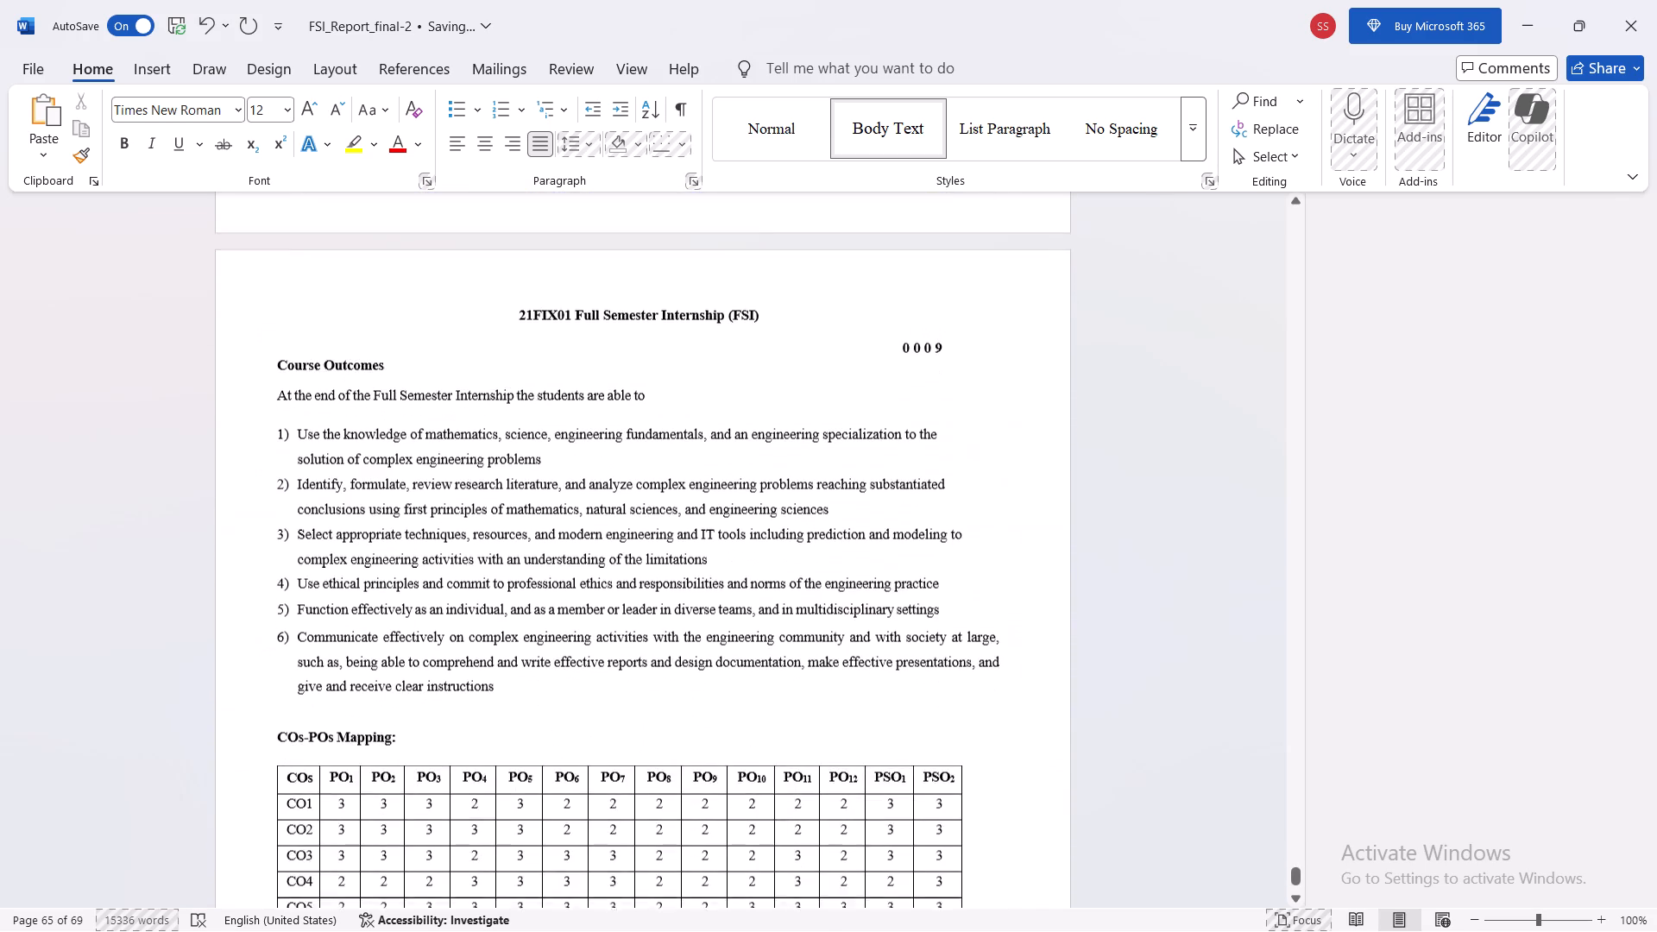
scroll(709, 477, "down", 3)
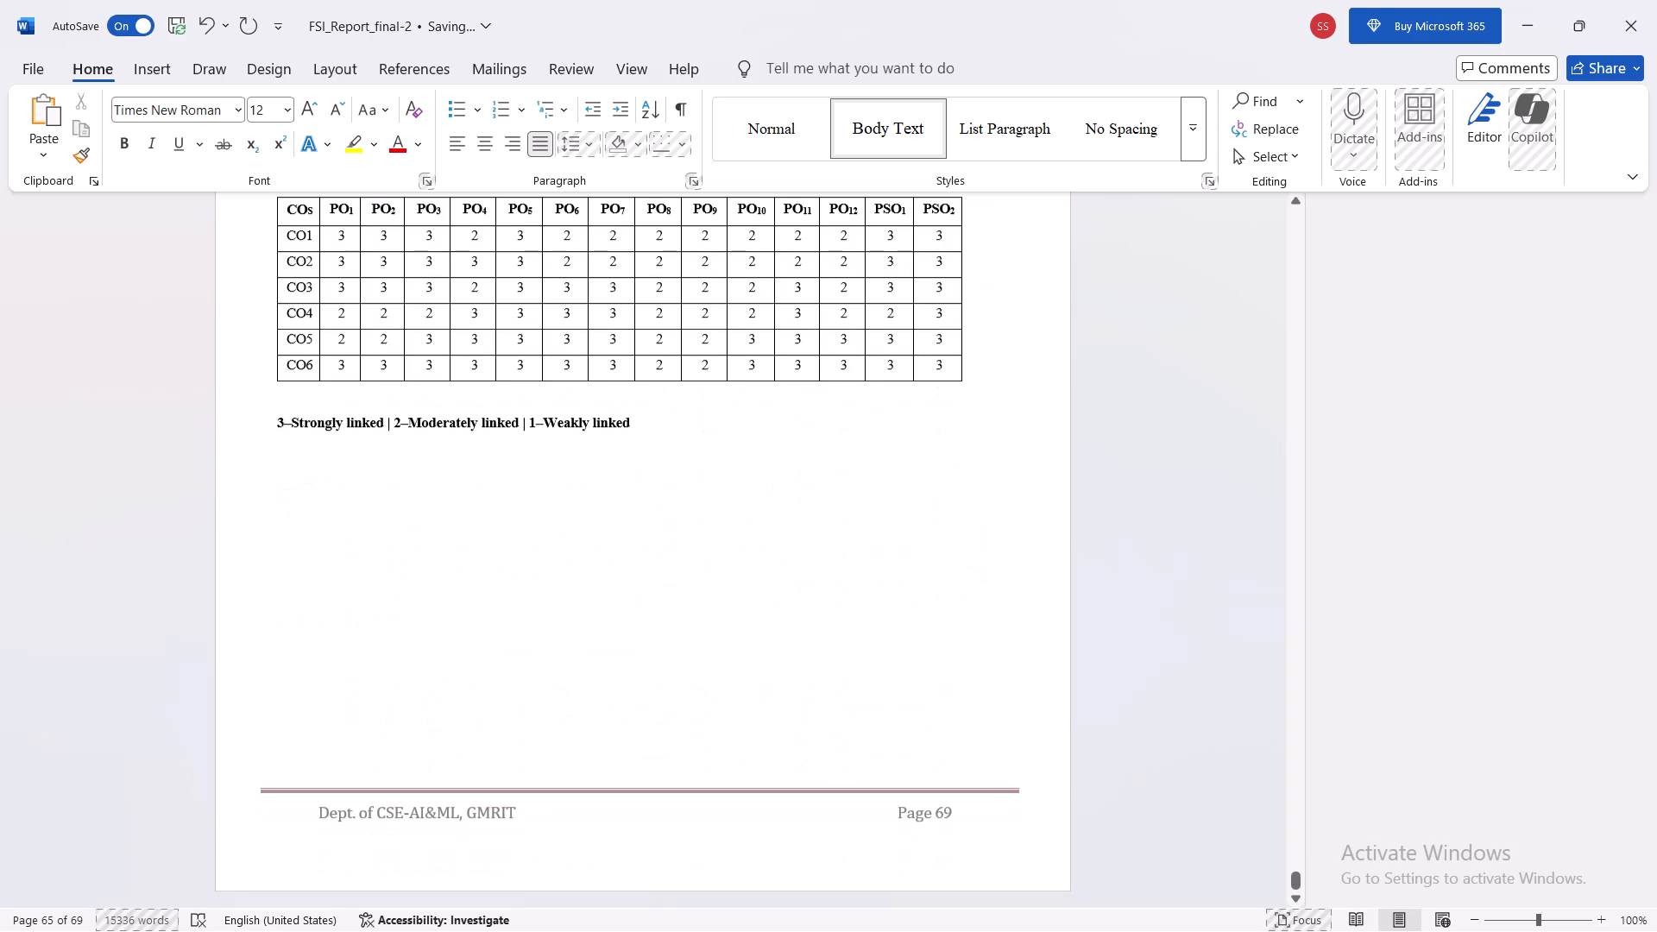
scroll(709, 477, "up", 20)
scroll(709, 477, "up", 20)
scroll(709, 477, "up", 20)
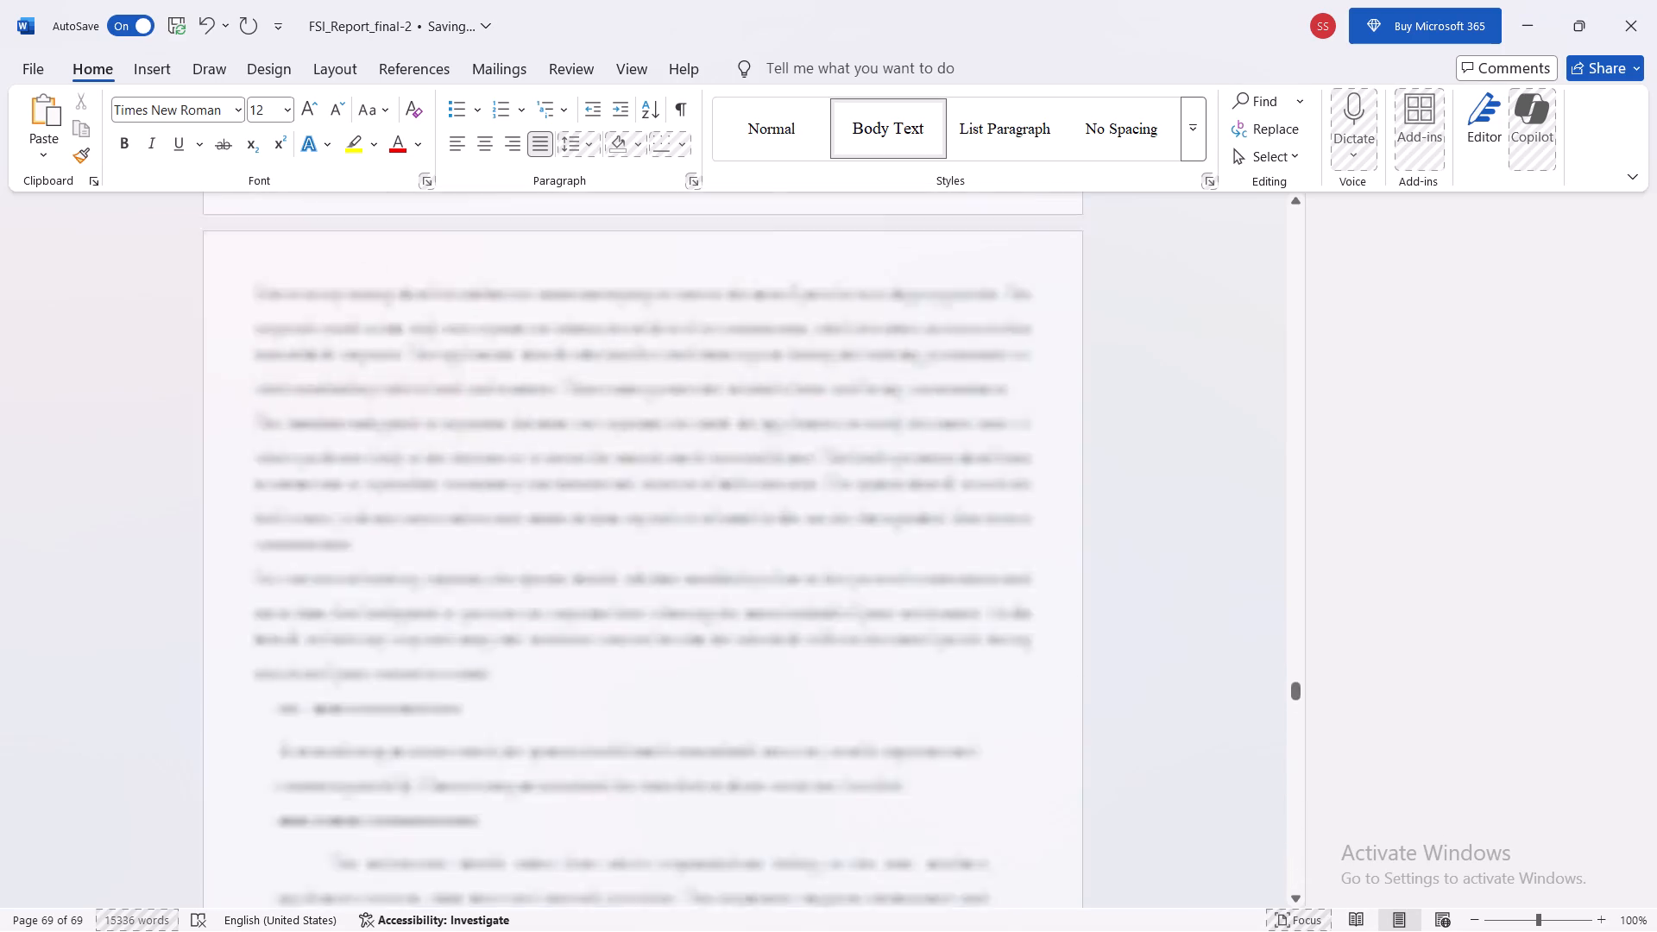
scroll(709, 477, "up", 20)
scroll(709, 477, "up", 20)
scroll(709, 477, "up", 20)
scroll(709, 477, "up", 6)
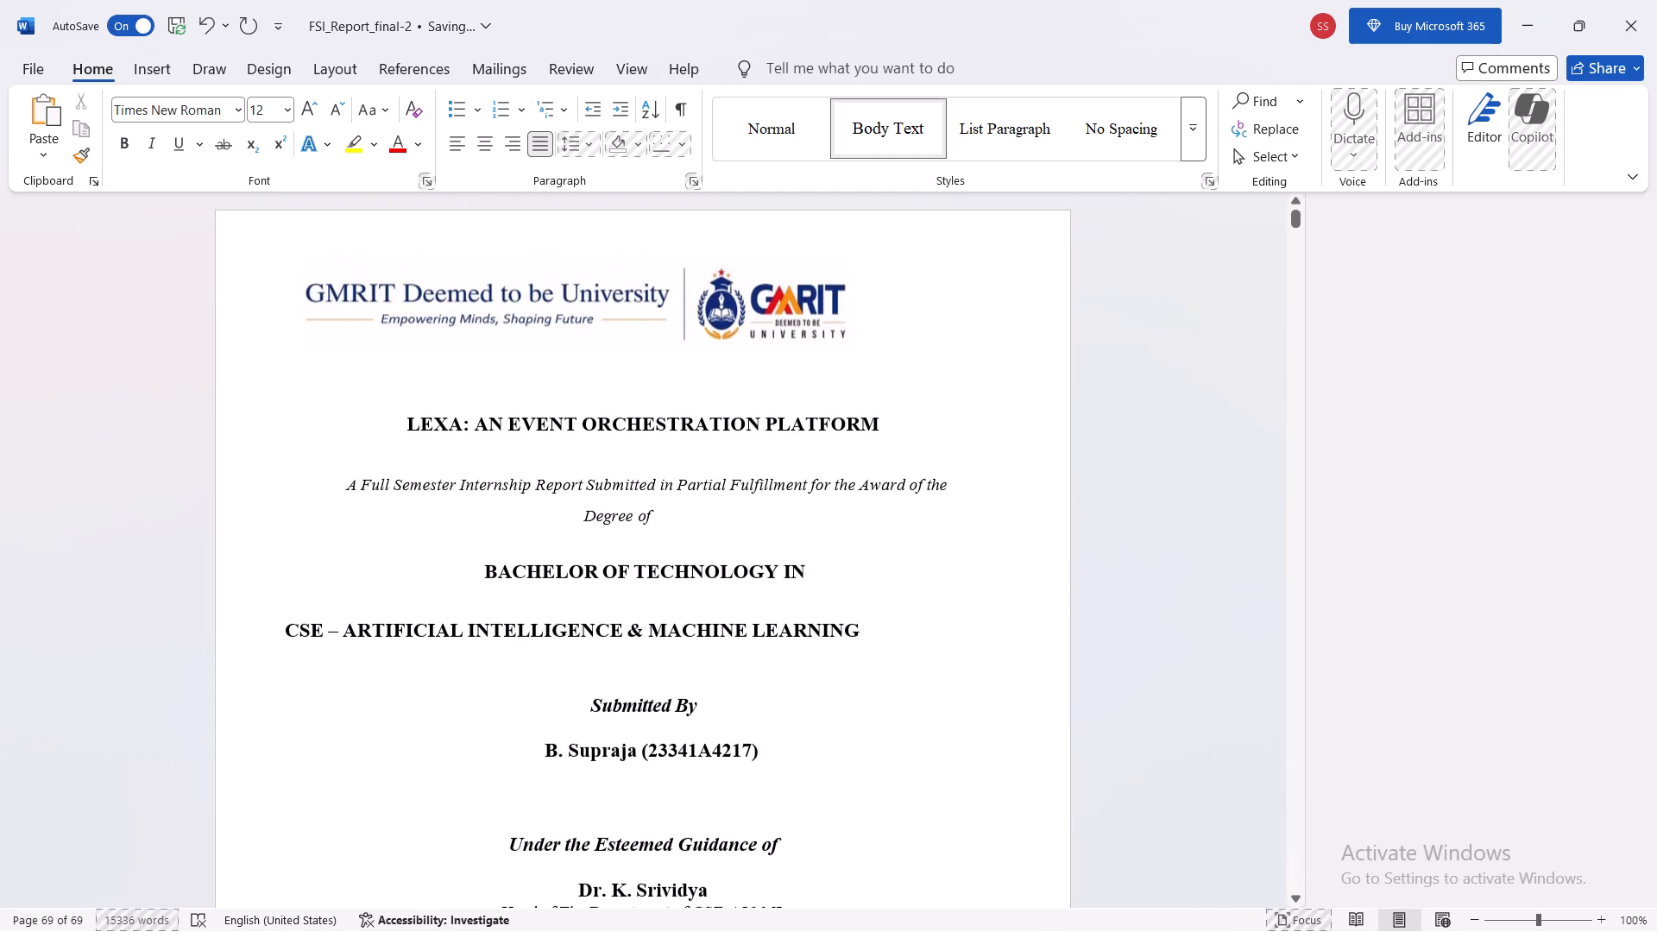
scroll(709, 477, "up", 2)
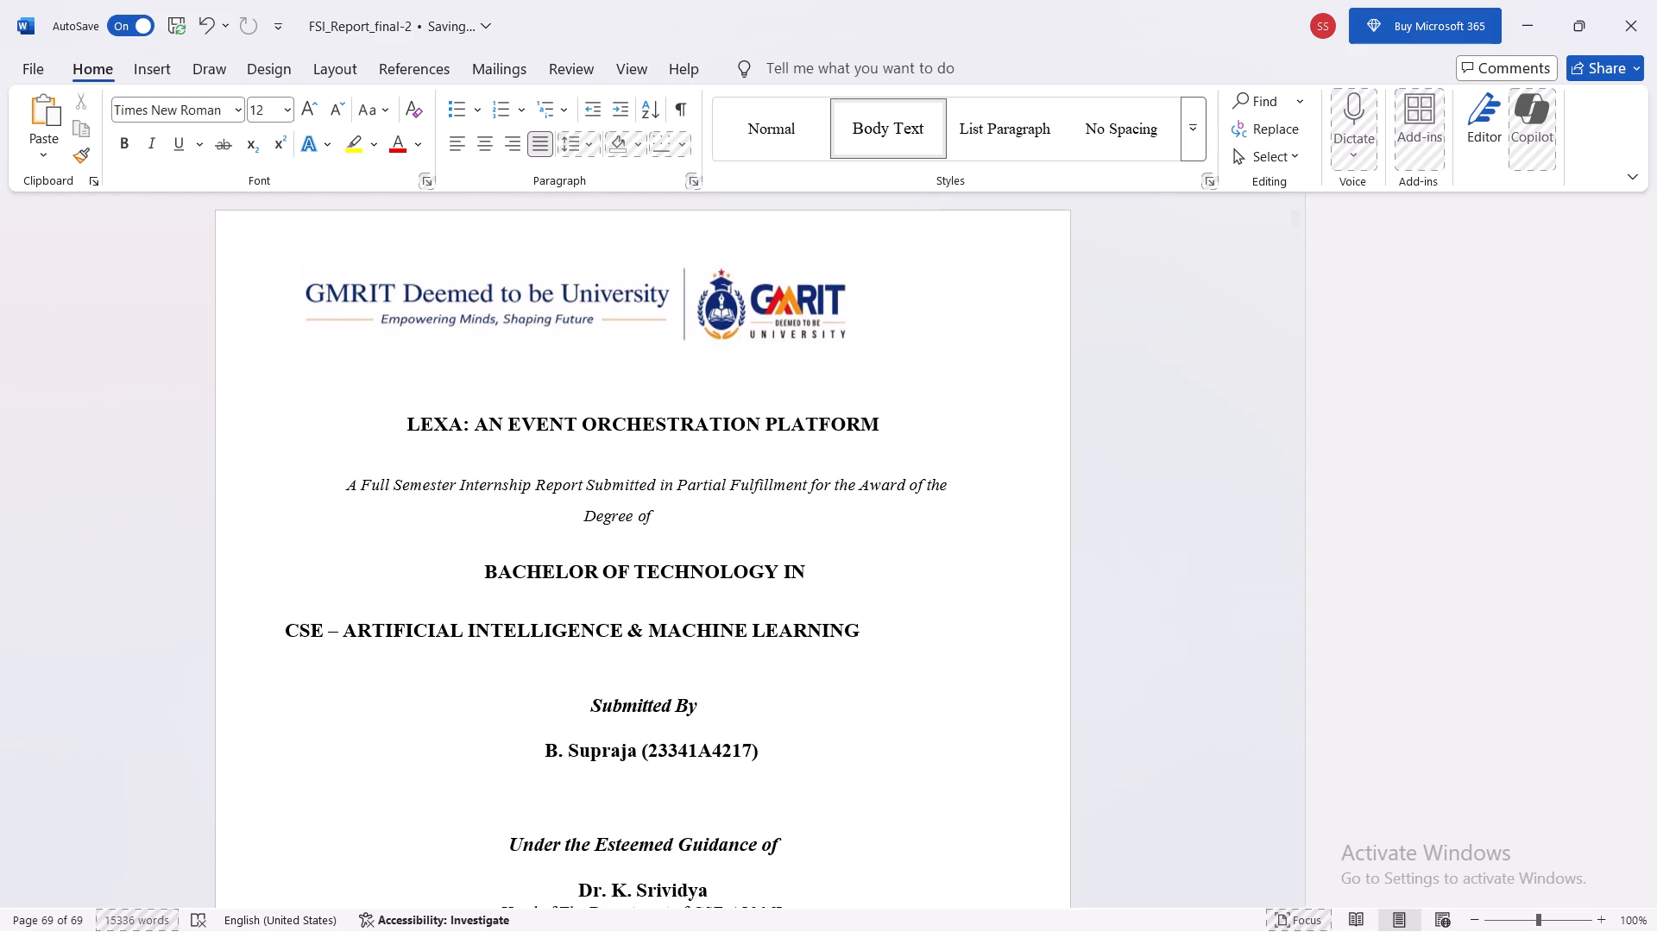
scroll(733, 570, "down", 1)
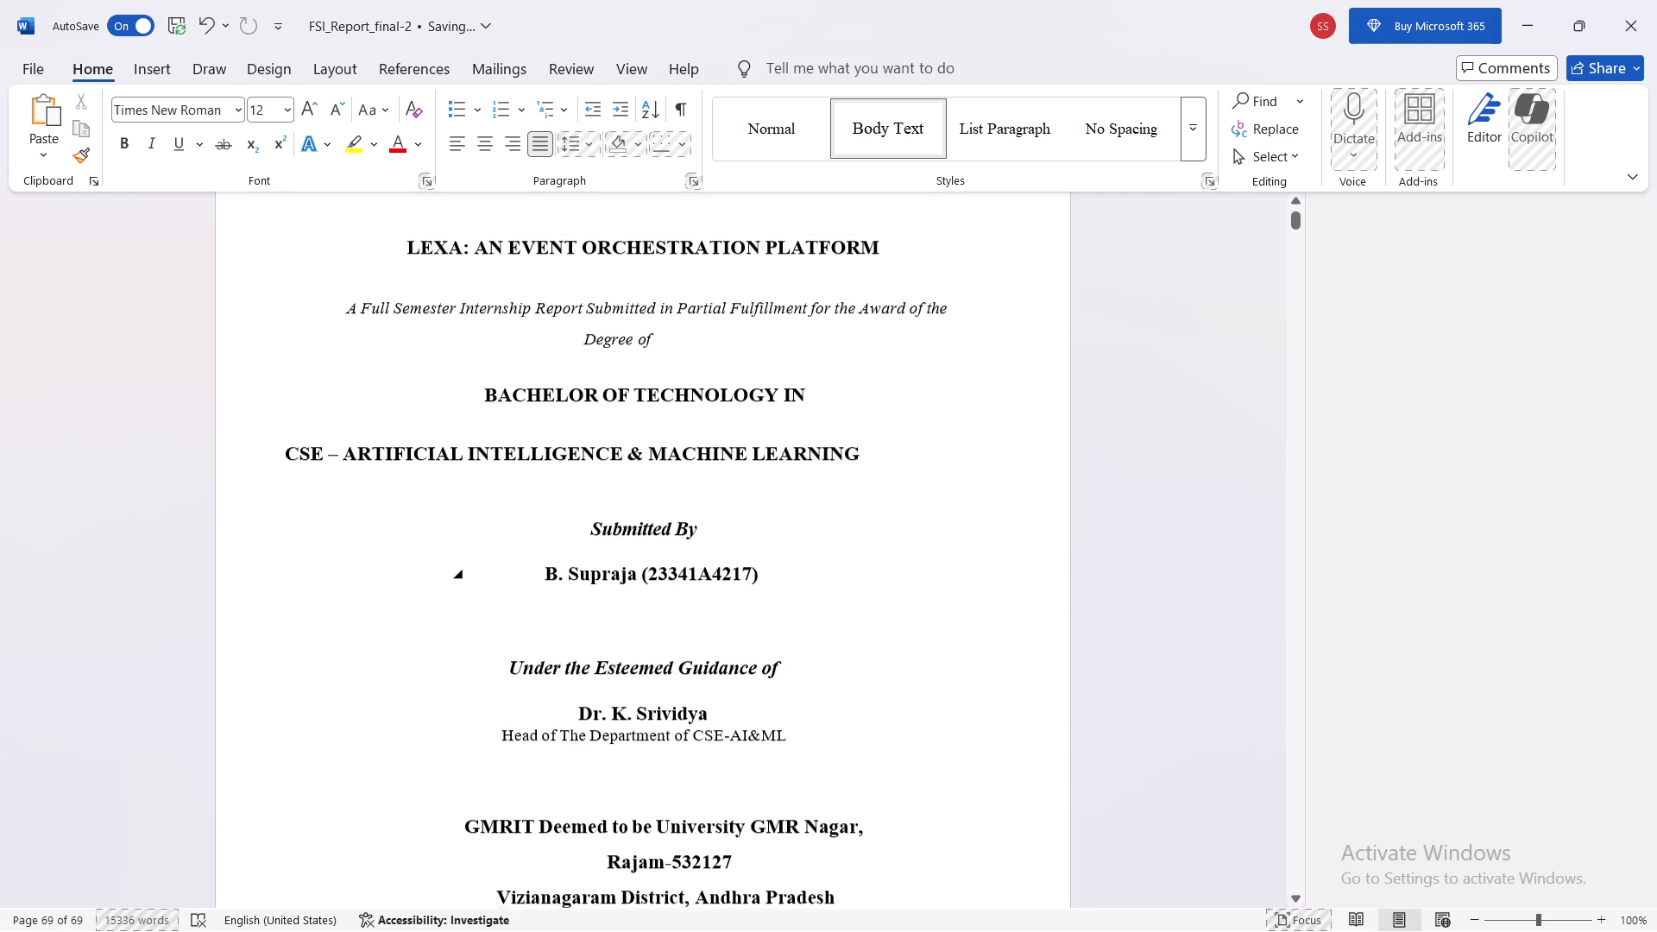
Look over the rest of the cover page and close the FSI_Report_final-2 document.
scroll(733, 570, "down", 1)
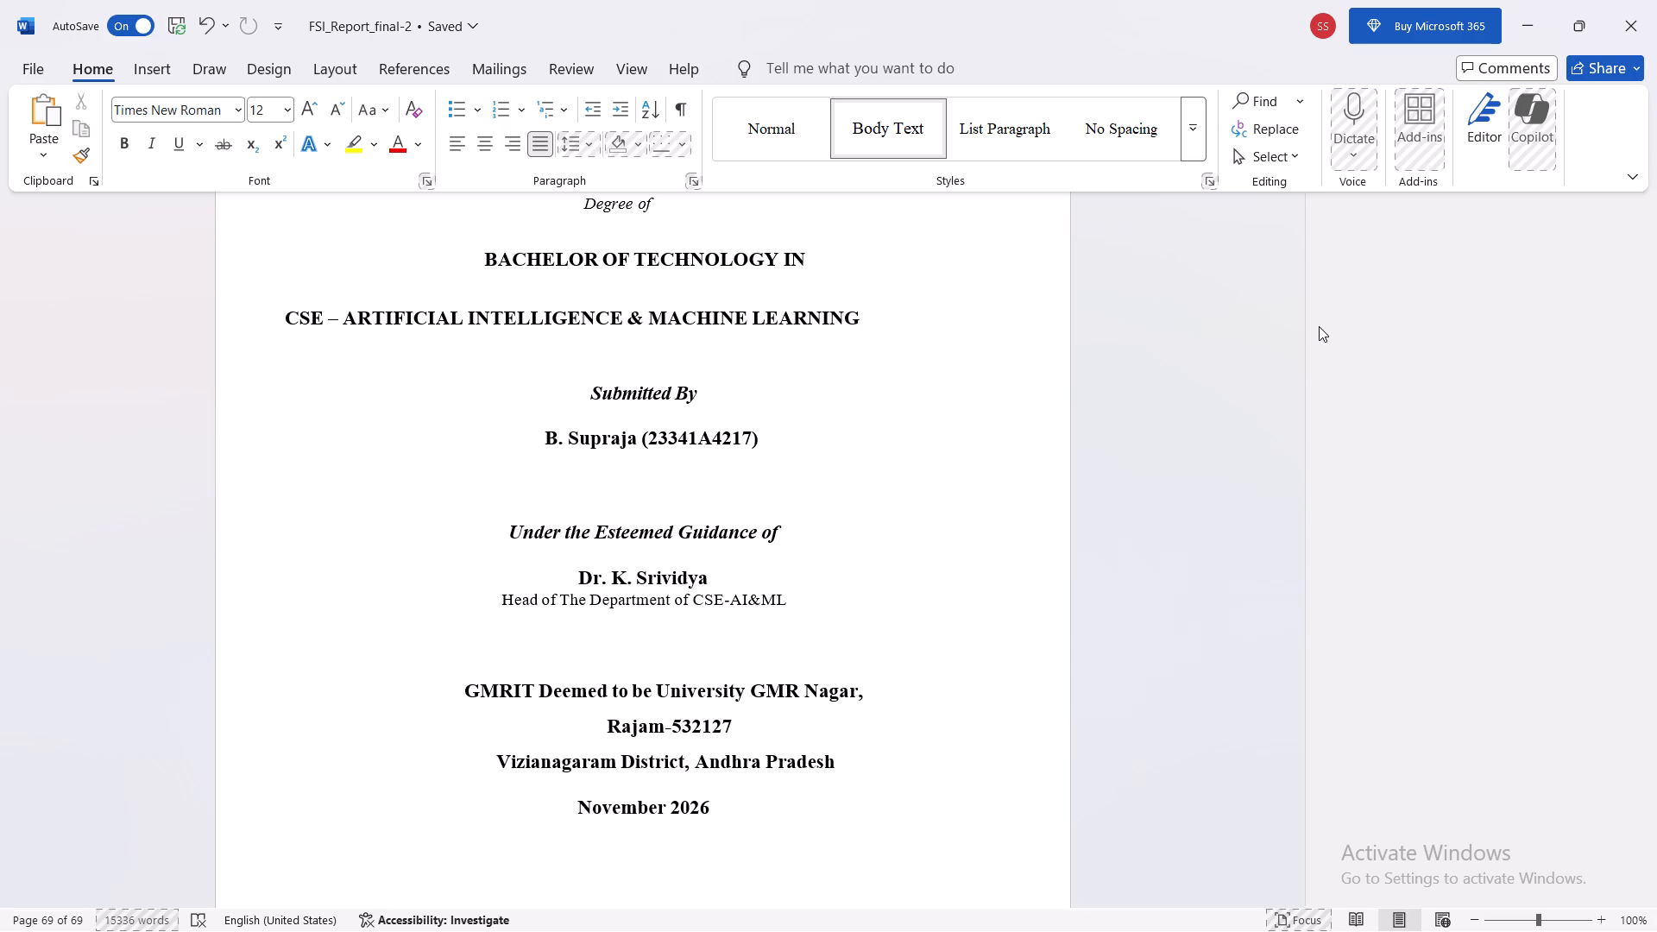
right_click(1266, 268)
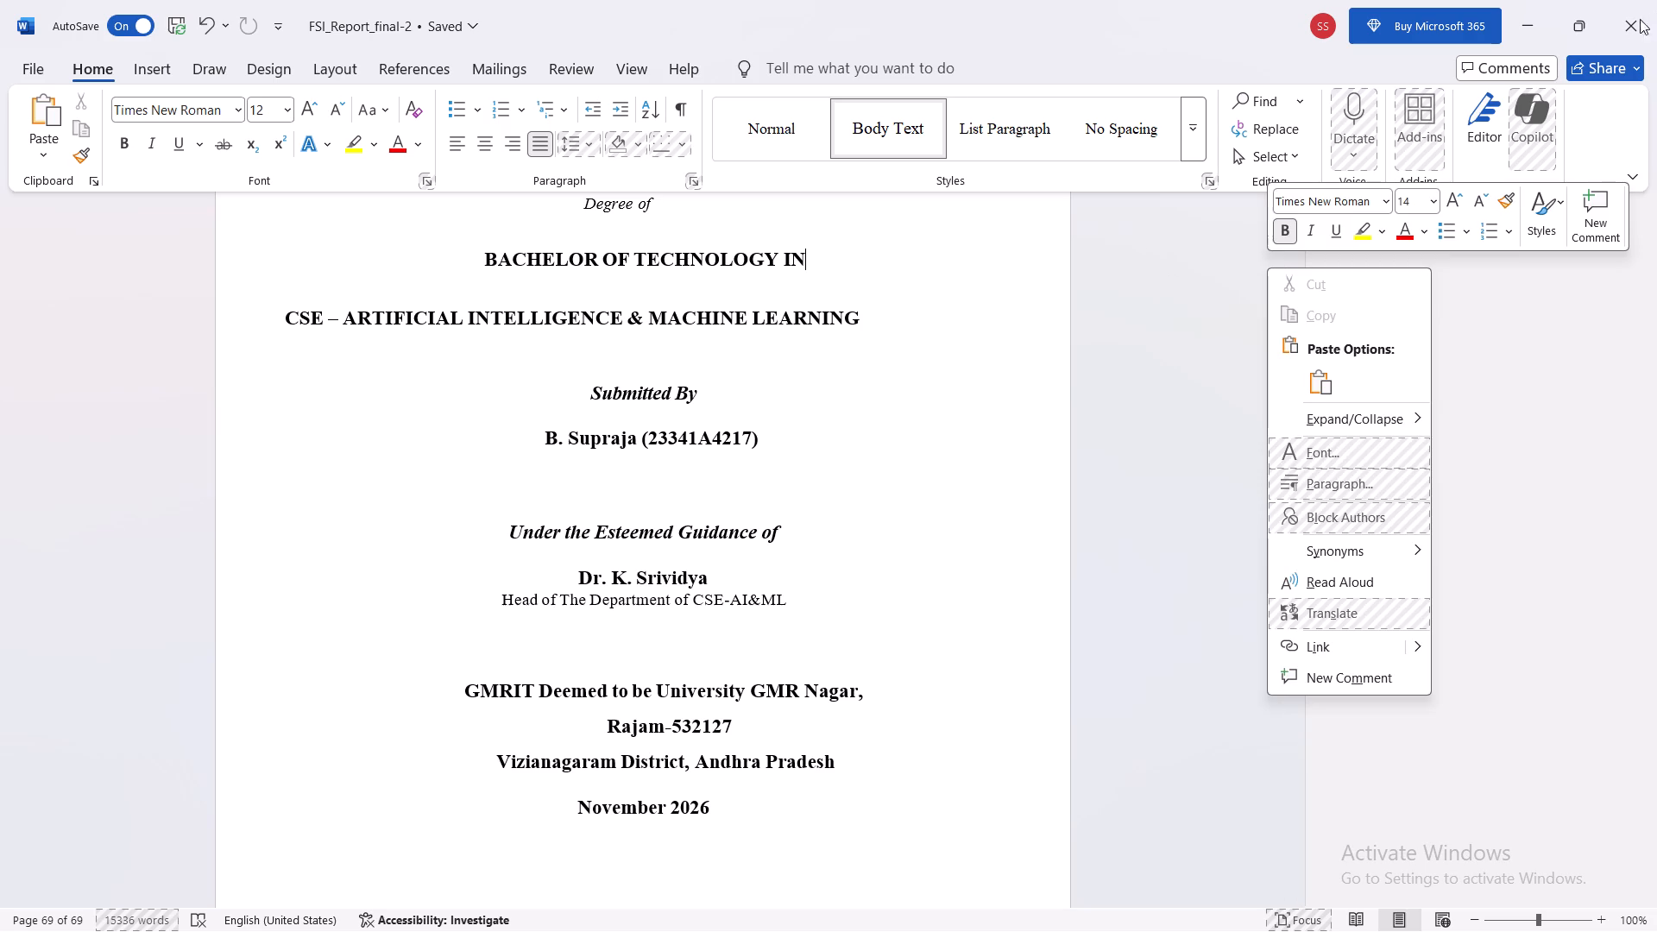
left_click(1621, 21)
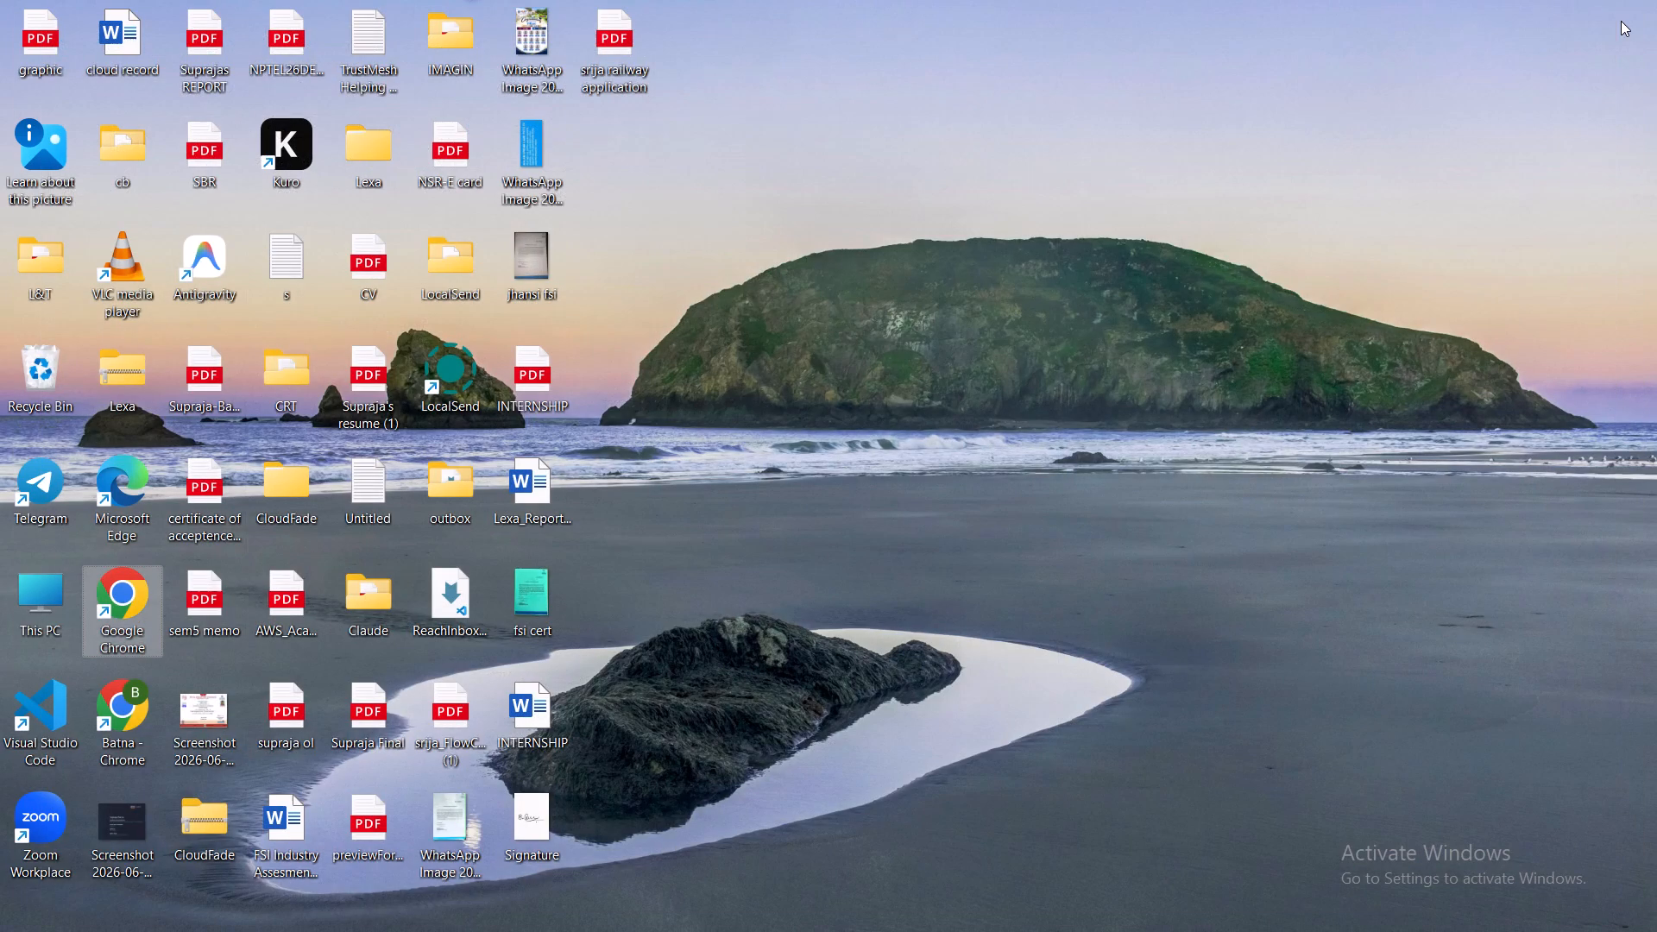
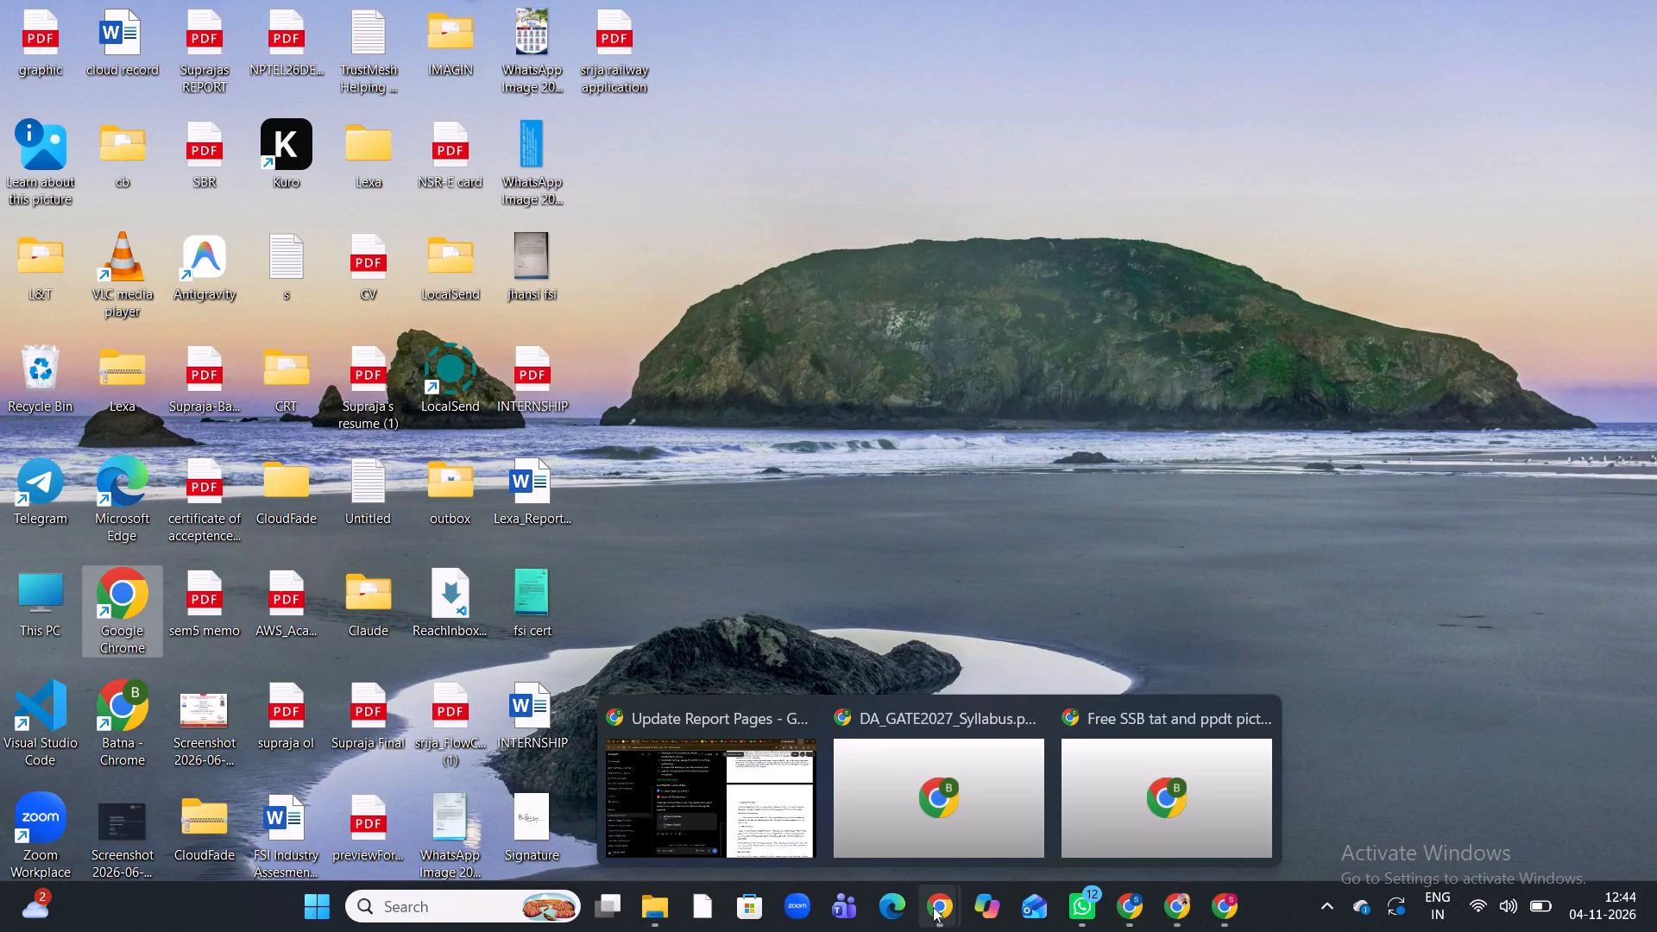
Browse the OneDrive Documents folder in File Explorer for the saved FSI report Word files.
left_click(656, 910)
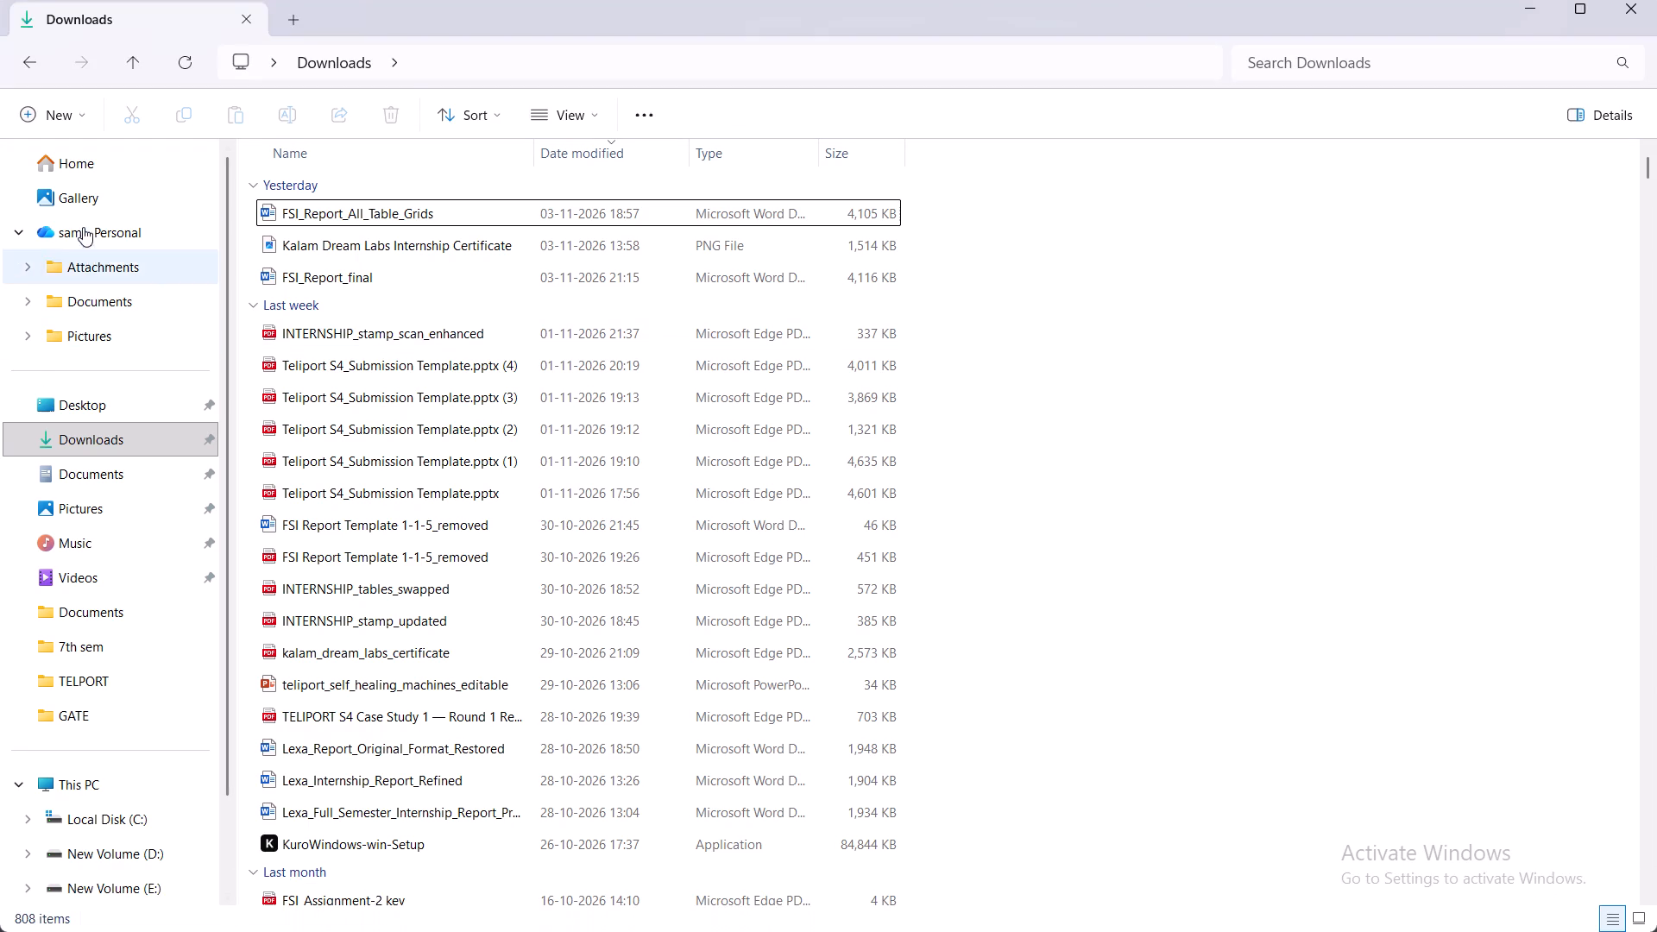
left_click(113, 298)
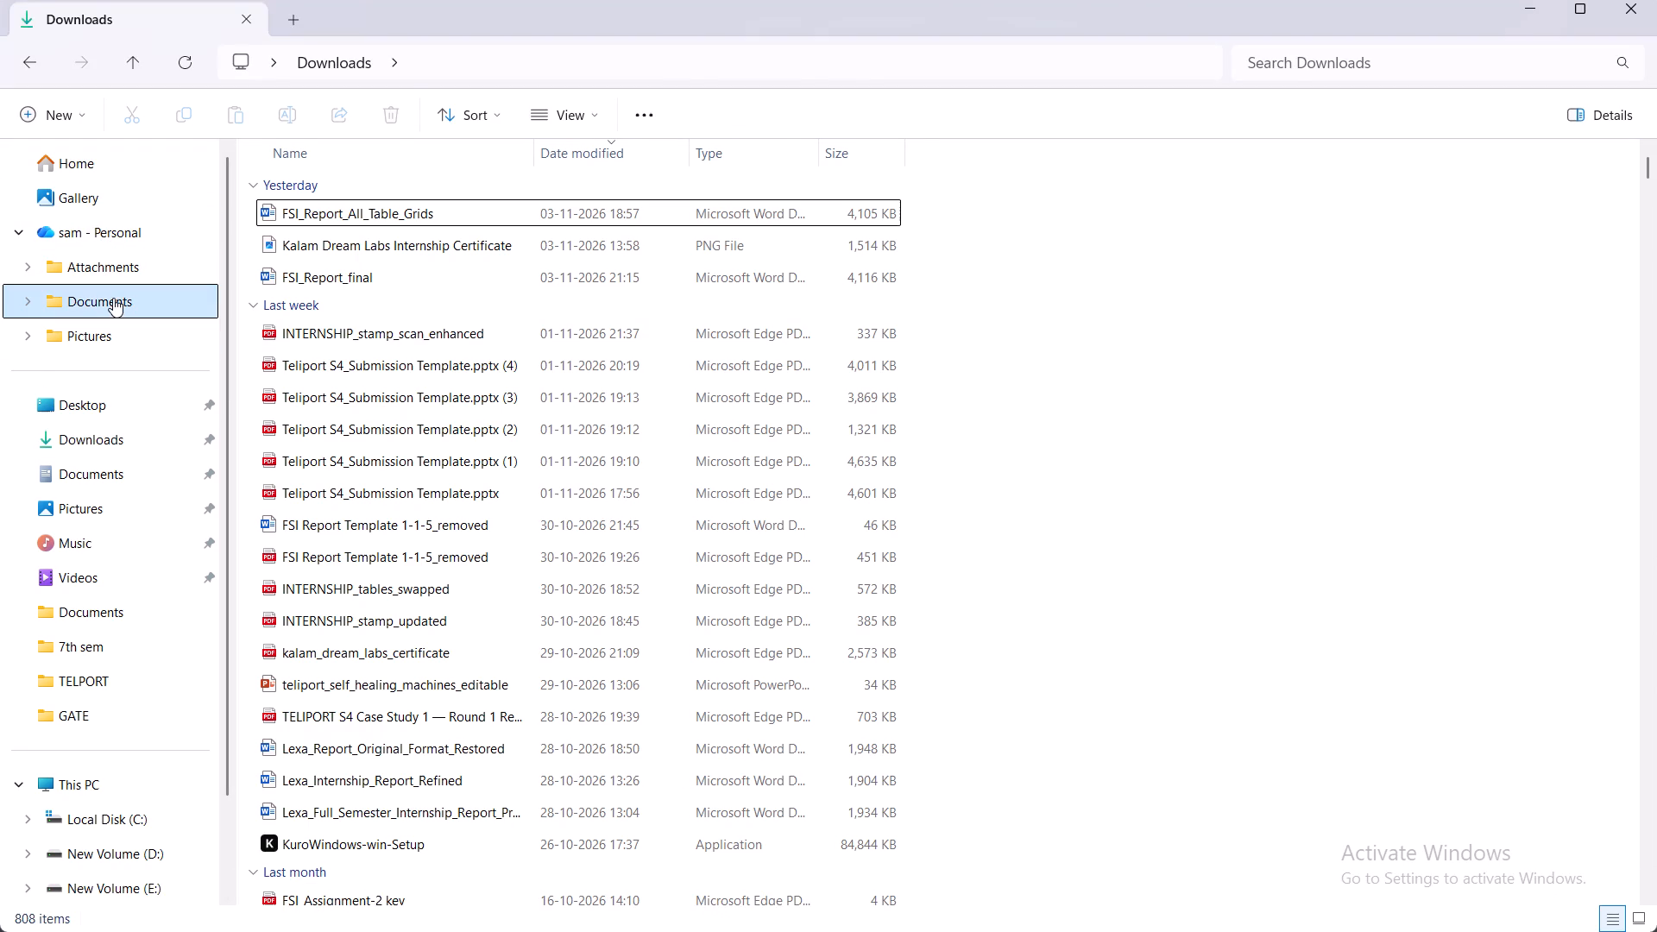
scroll(461, 490, "down", 1)
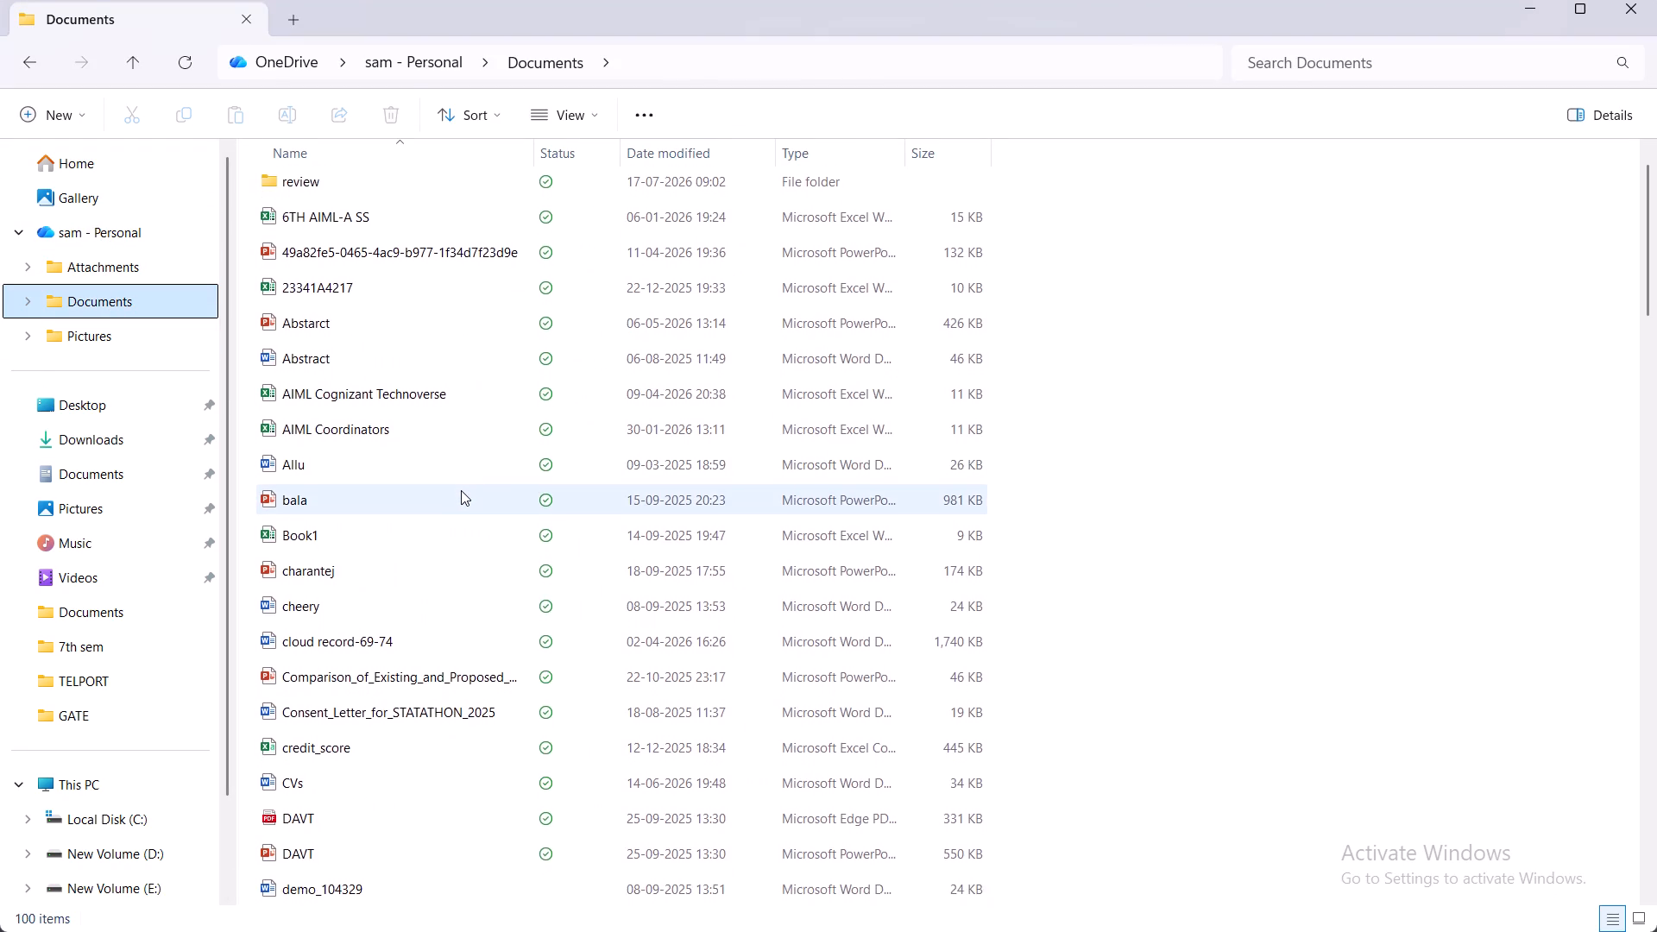
scroll(461, 490, "down", 2)
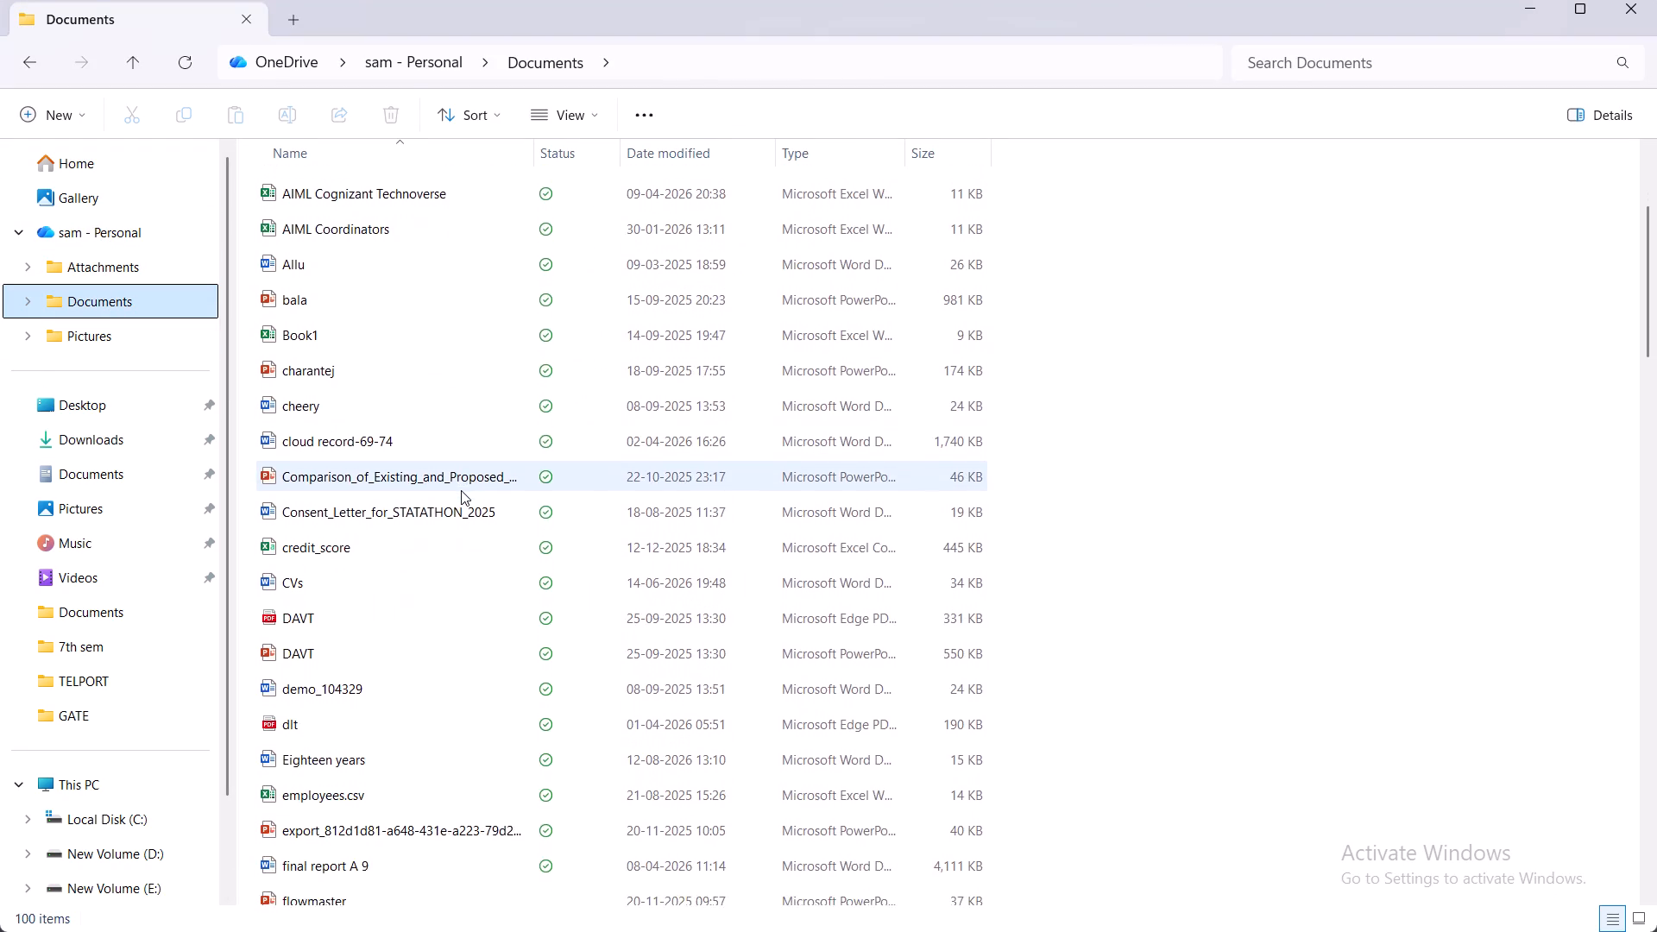
scroll(461, 490, "down", 2)
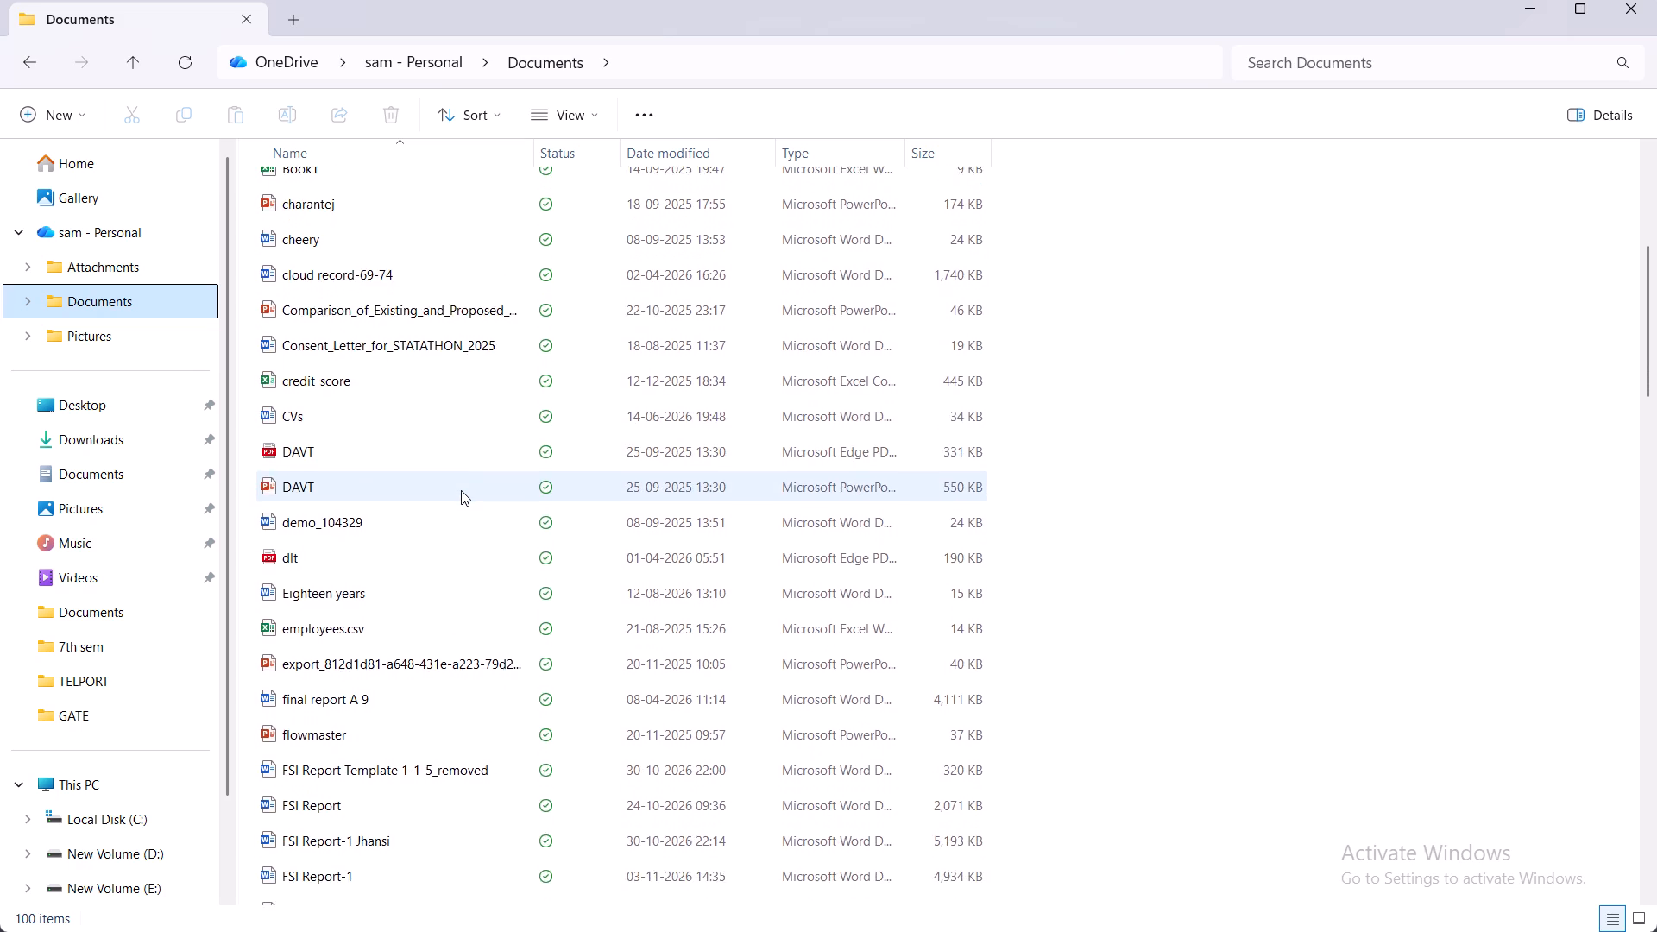
scroll(461, 490, "down", 2)
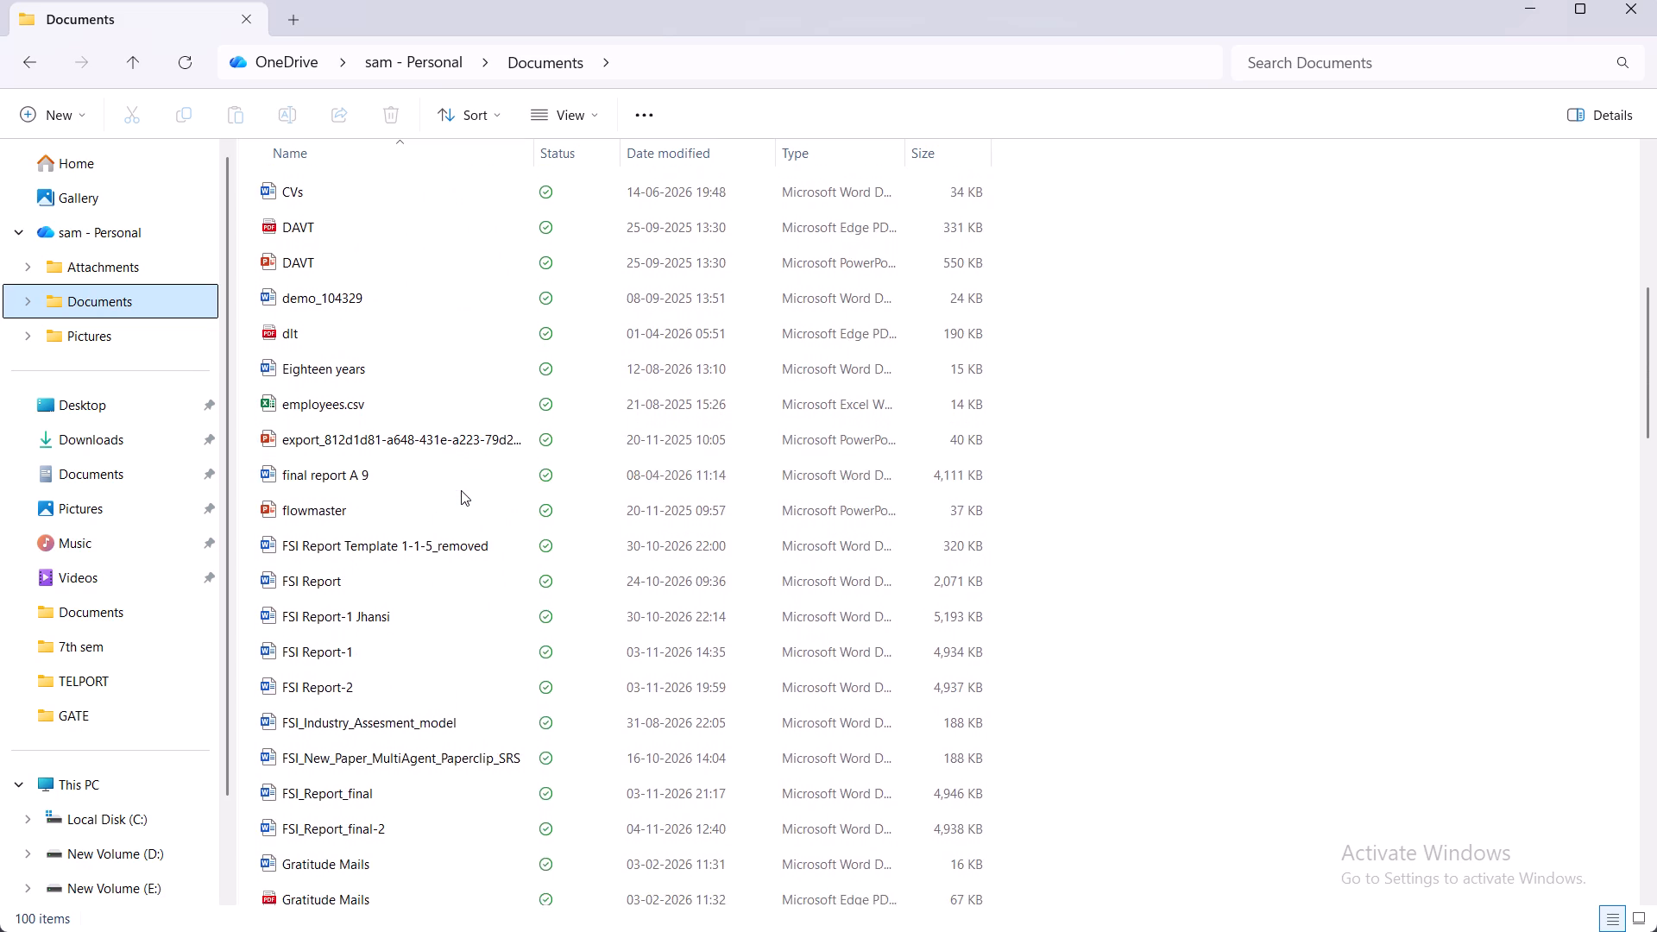
scroll(461, 490, "down", 2)
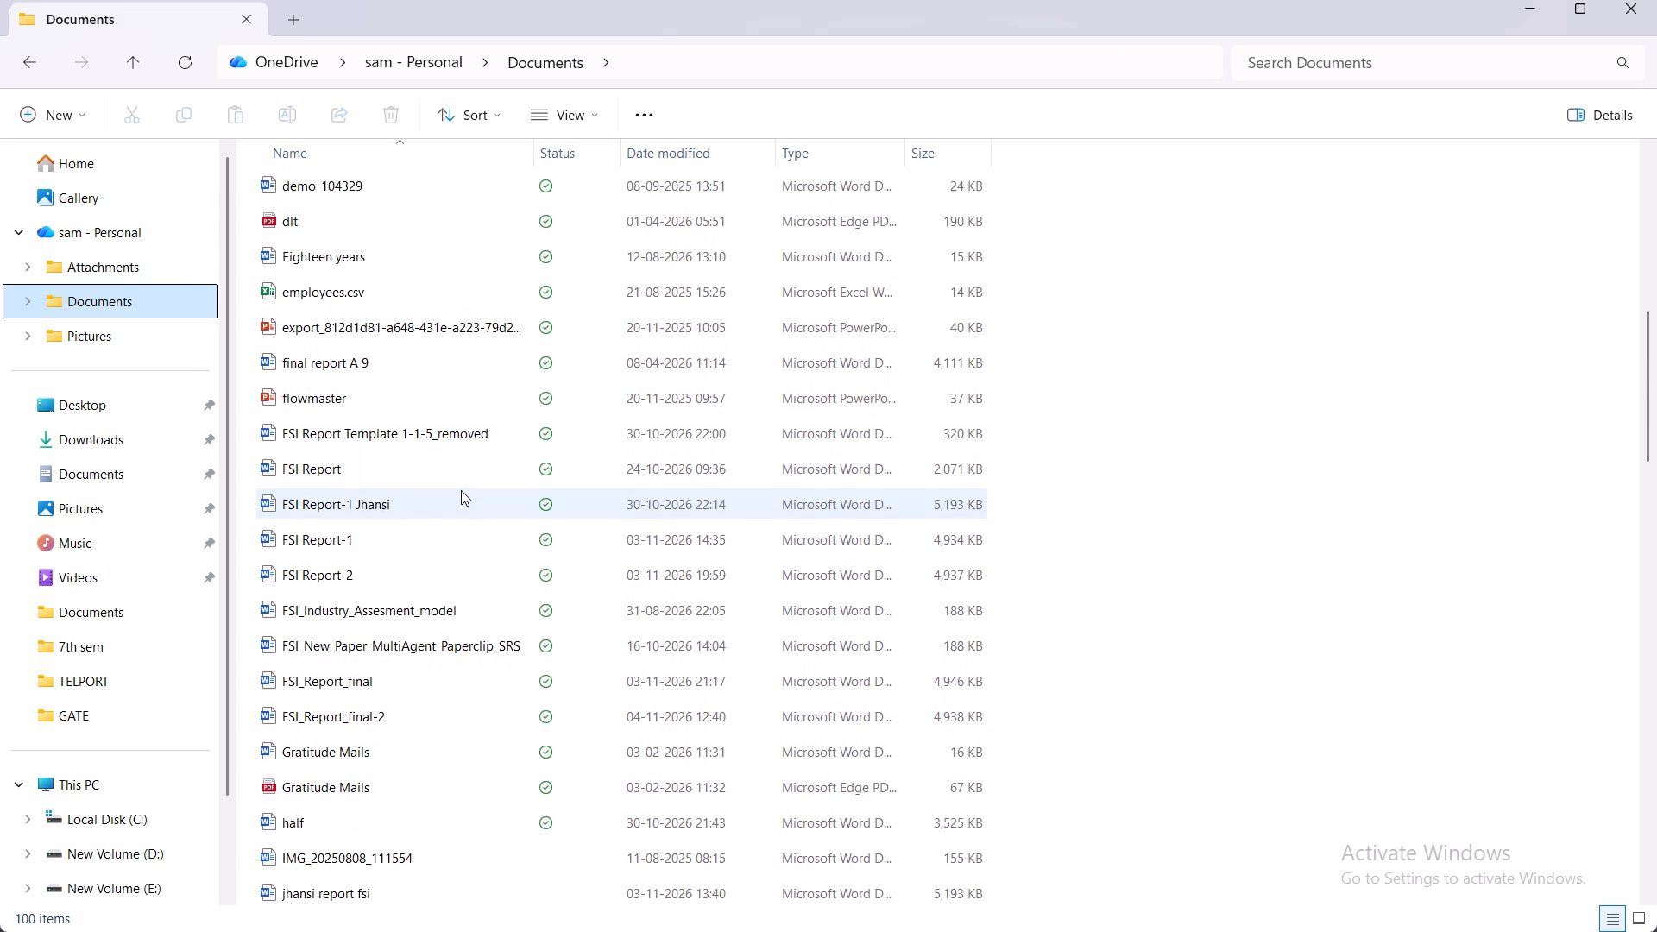
scroll(461, 490, "down", 1)
scroll(450, 681, "down", 1)
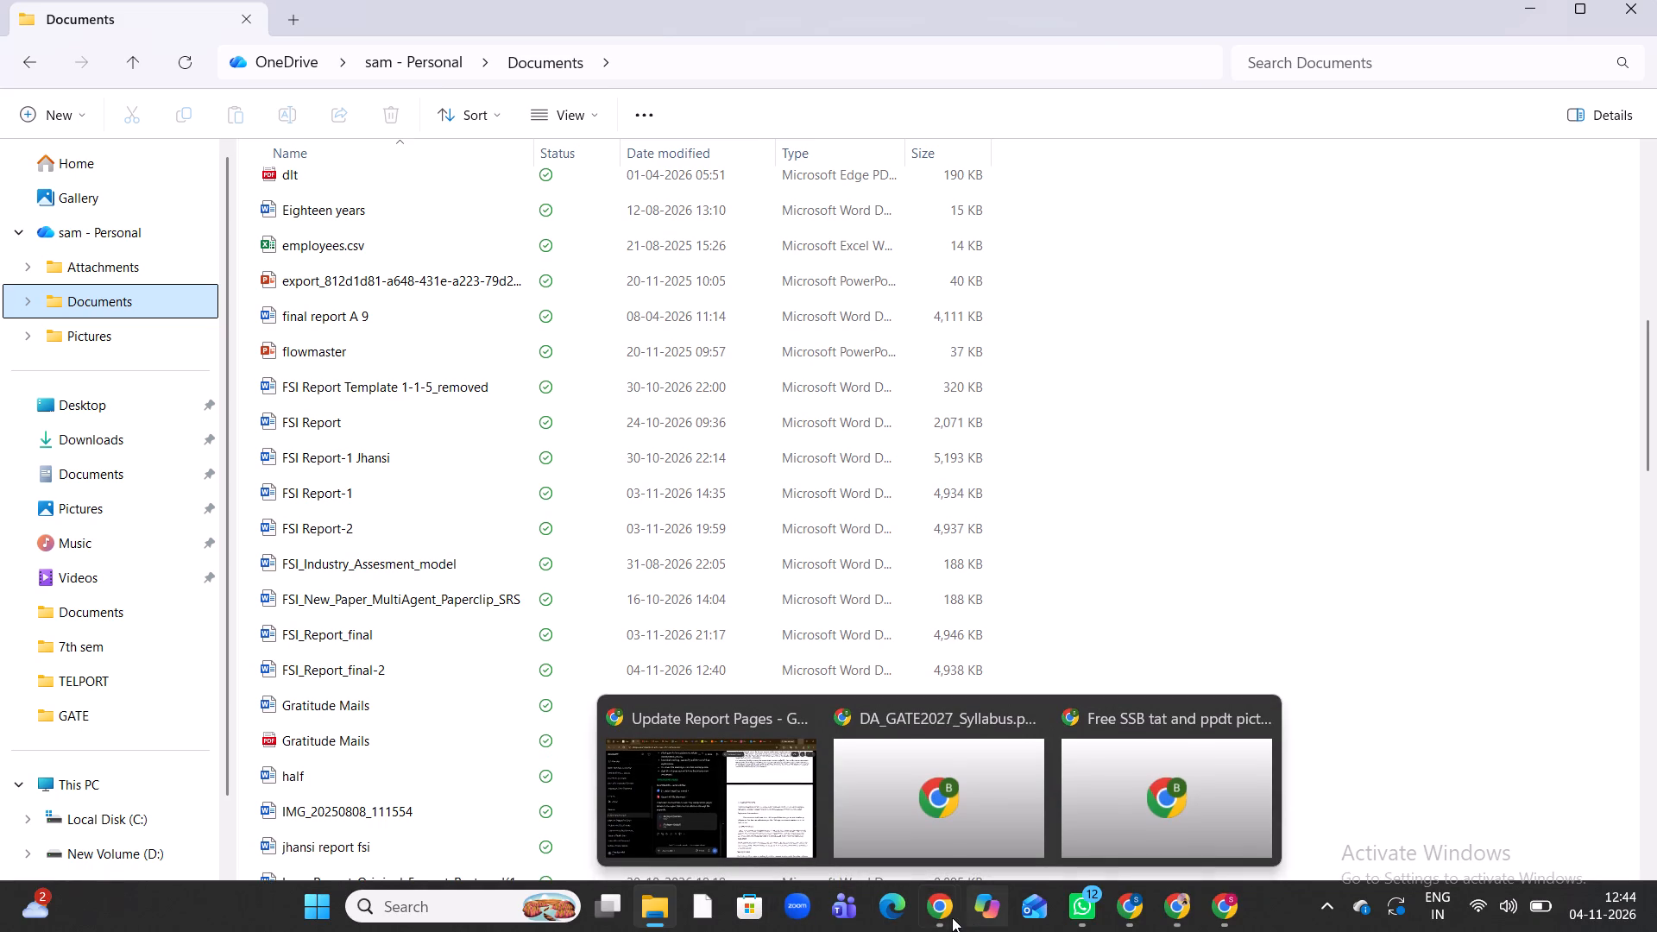
Switch to Chrome and open the Word to PDF converter on the iLovePDF site.
left_click(706, 765)
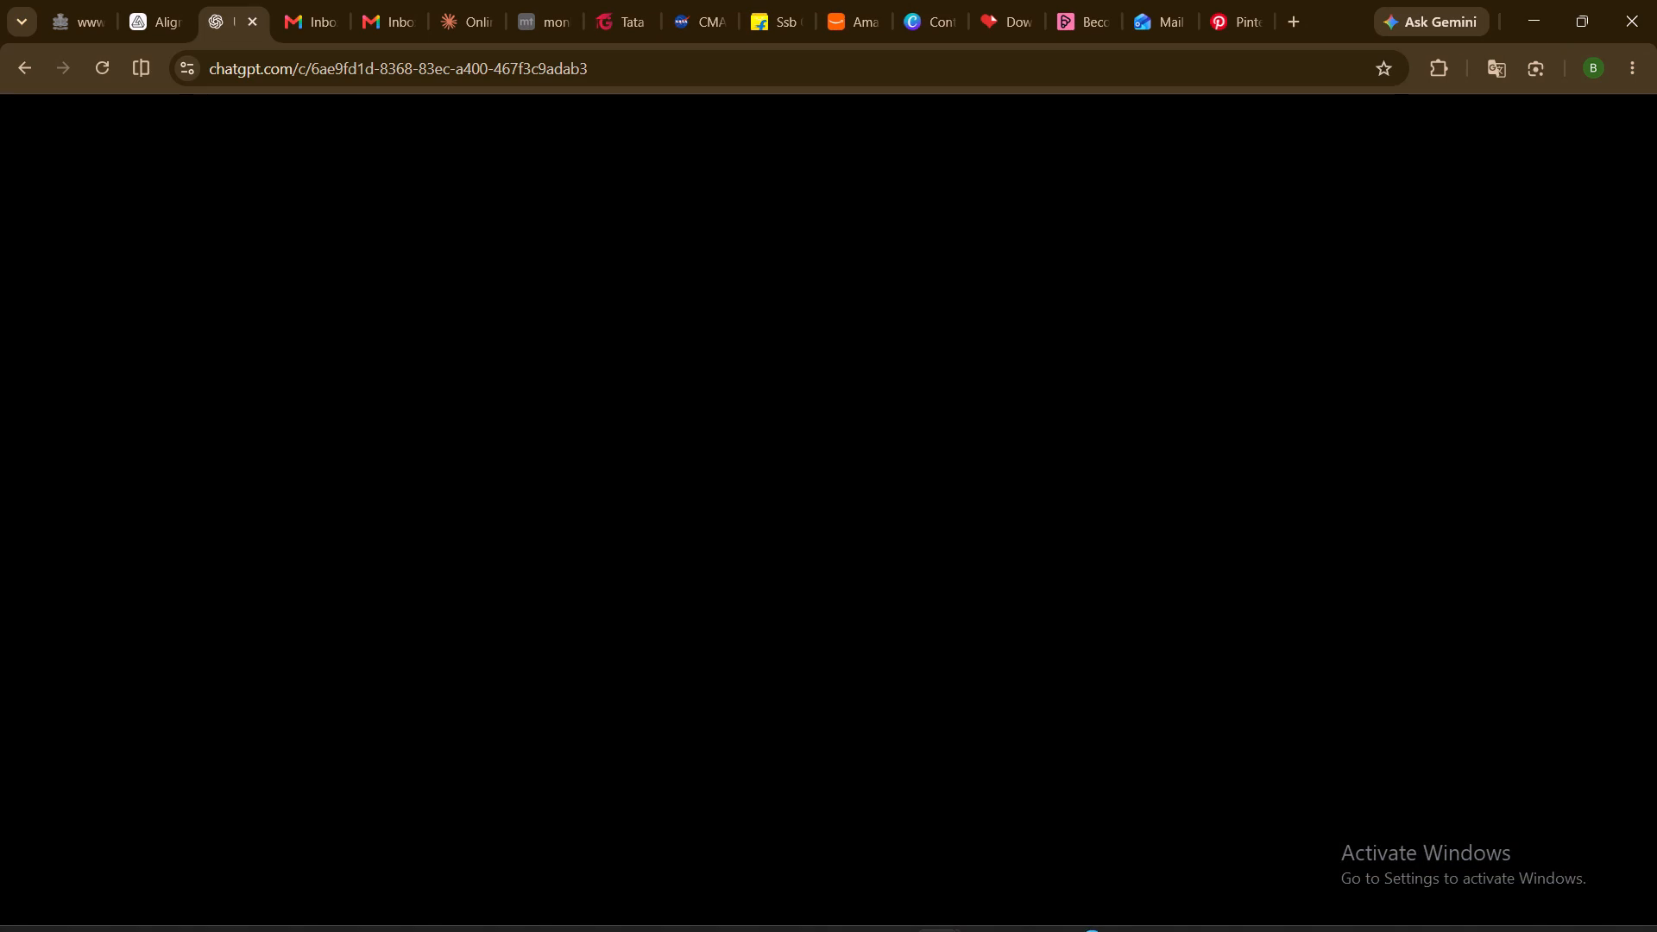
left_click(1004, 28)
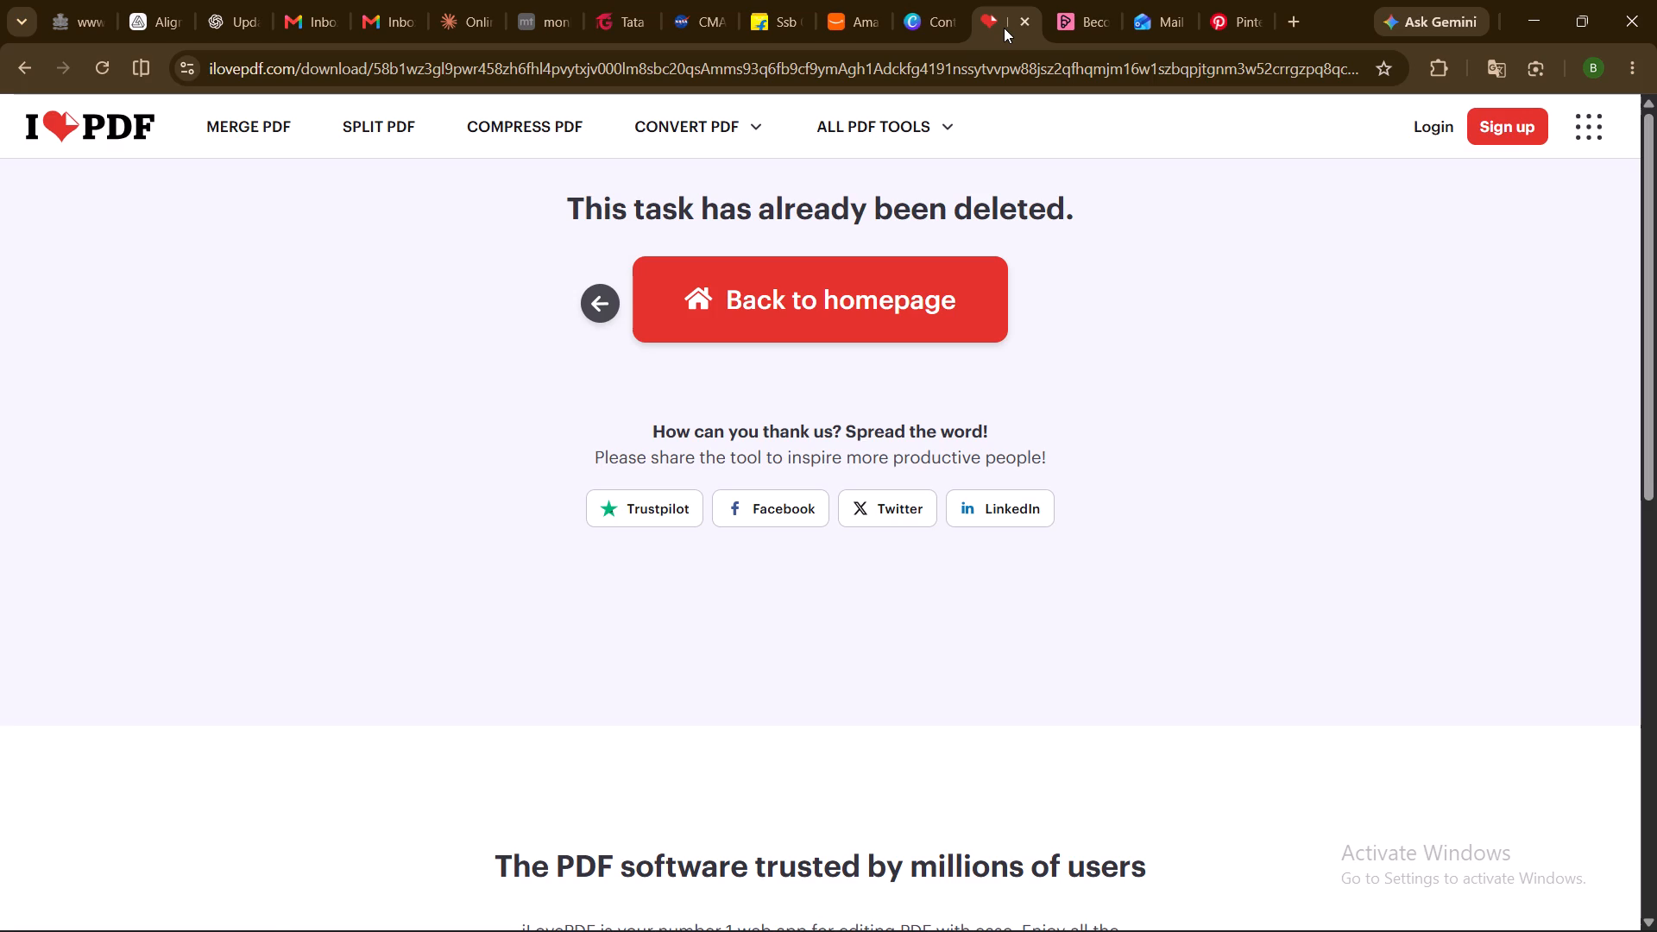
left_click(833, 303)
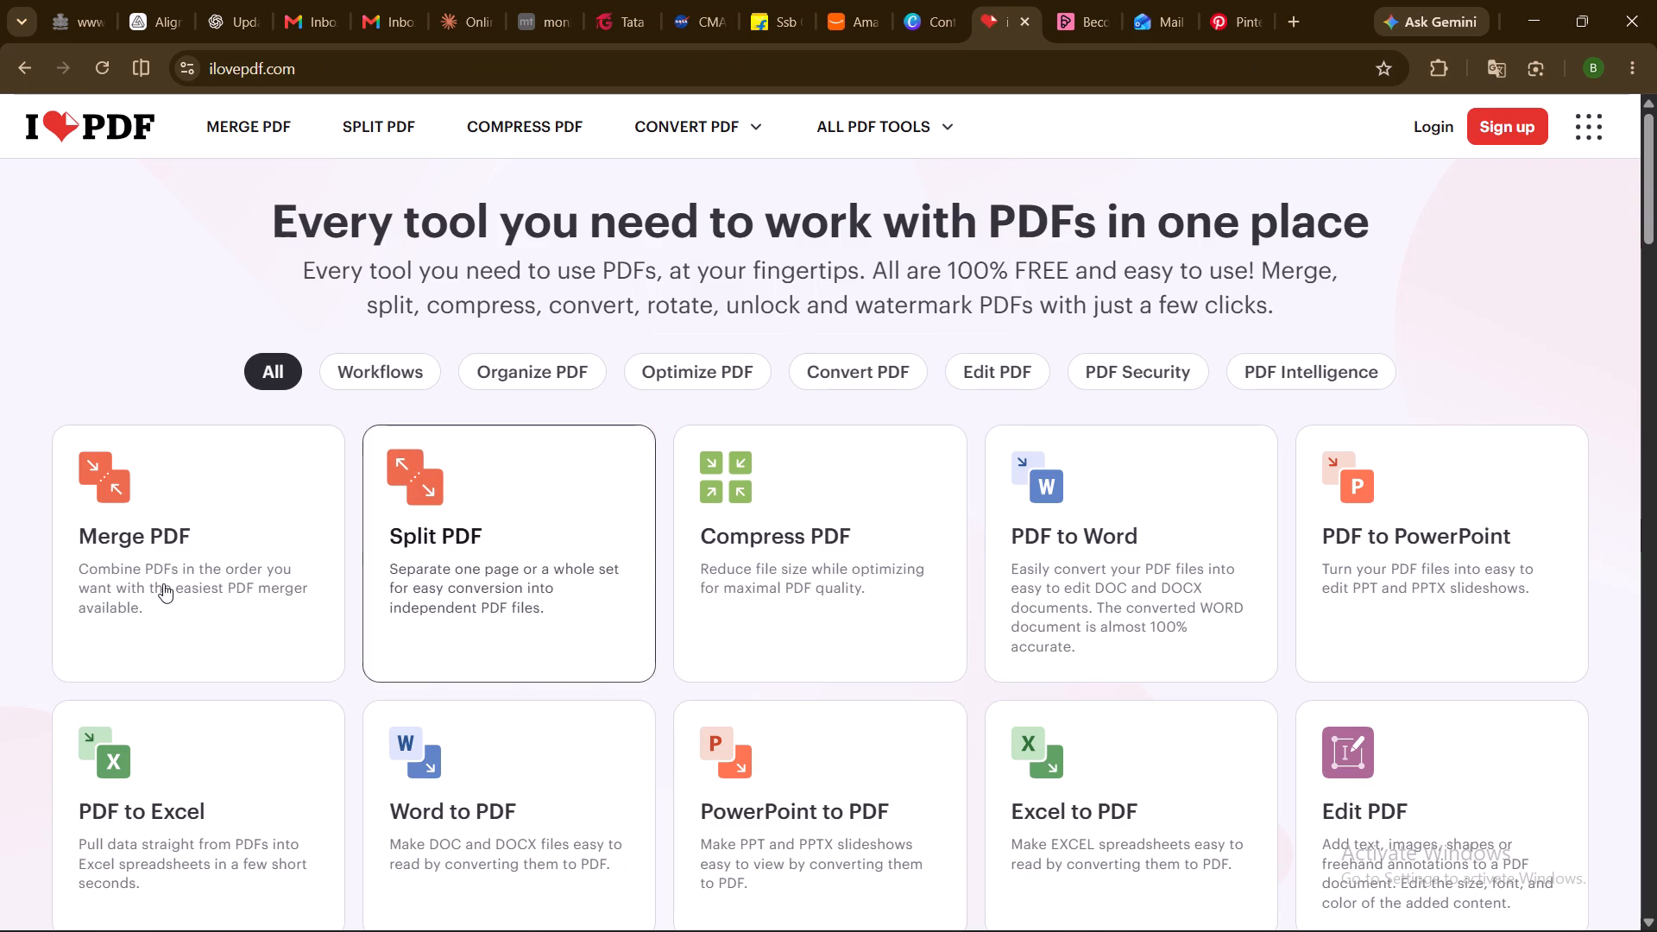
scroll(643, 608, "down", 1)
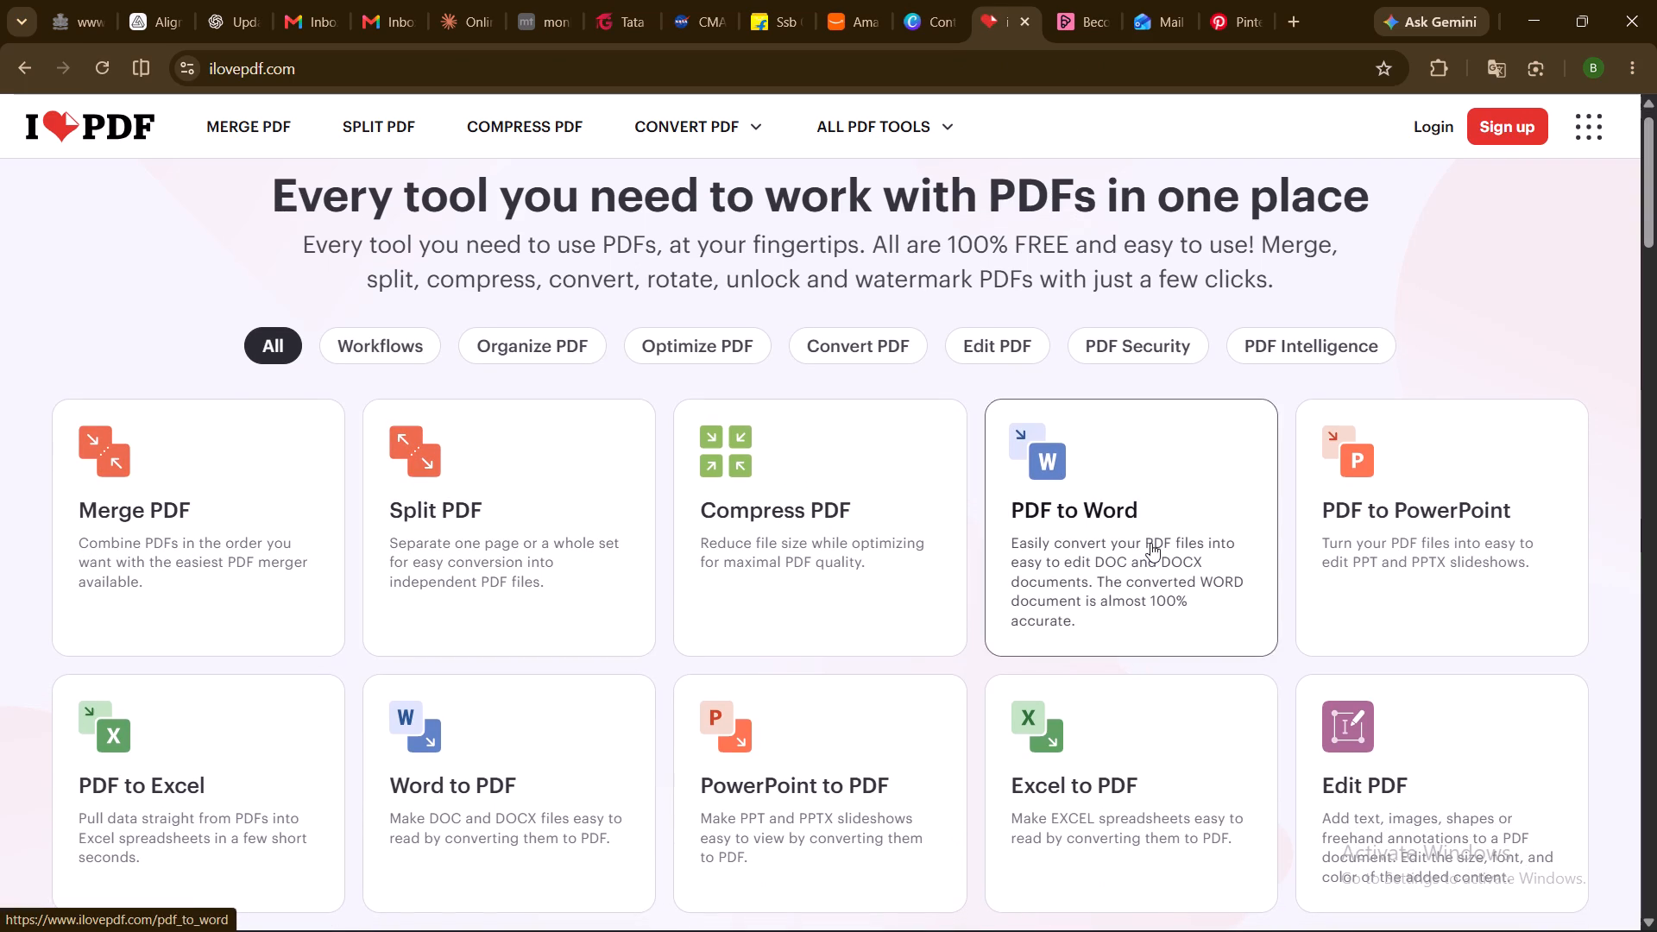
left_click(478, 746)
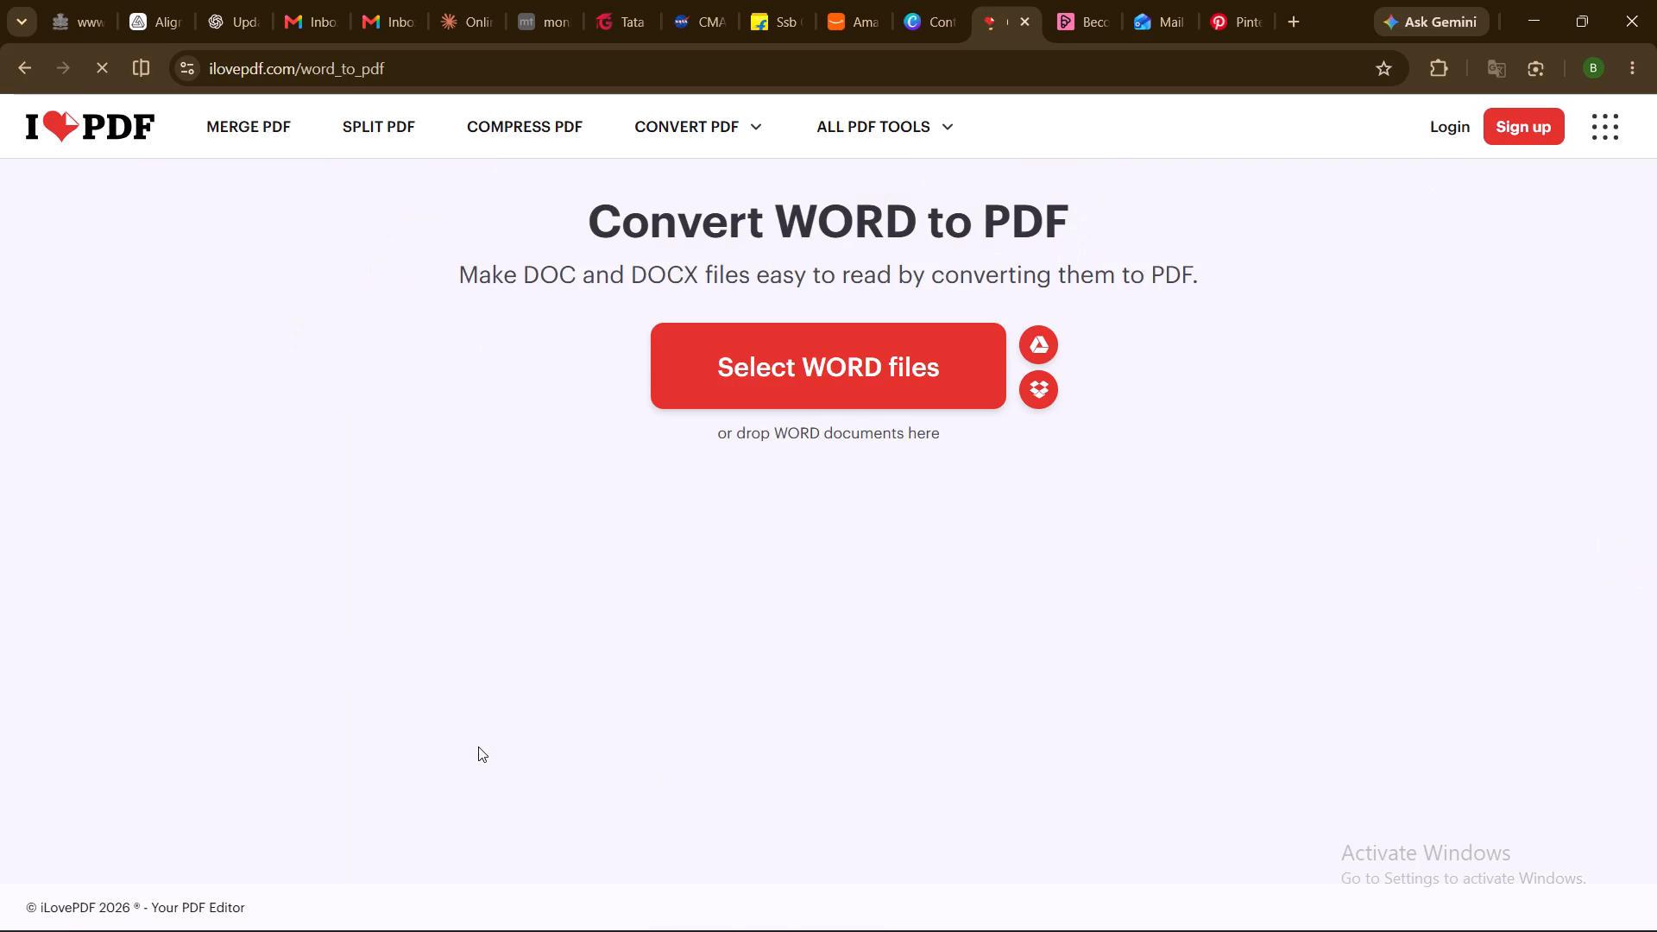
Convert FSI_Report_final from the Documents folder to PDF and close the Acrobat window showing the downloaded file.
left_click(837, 363)
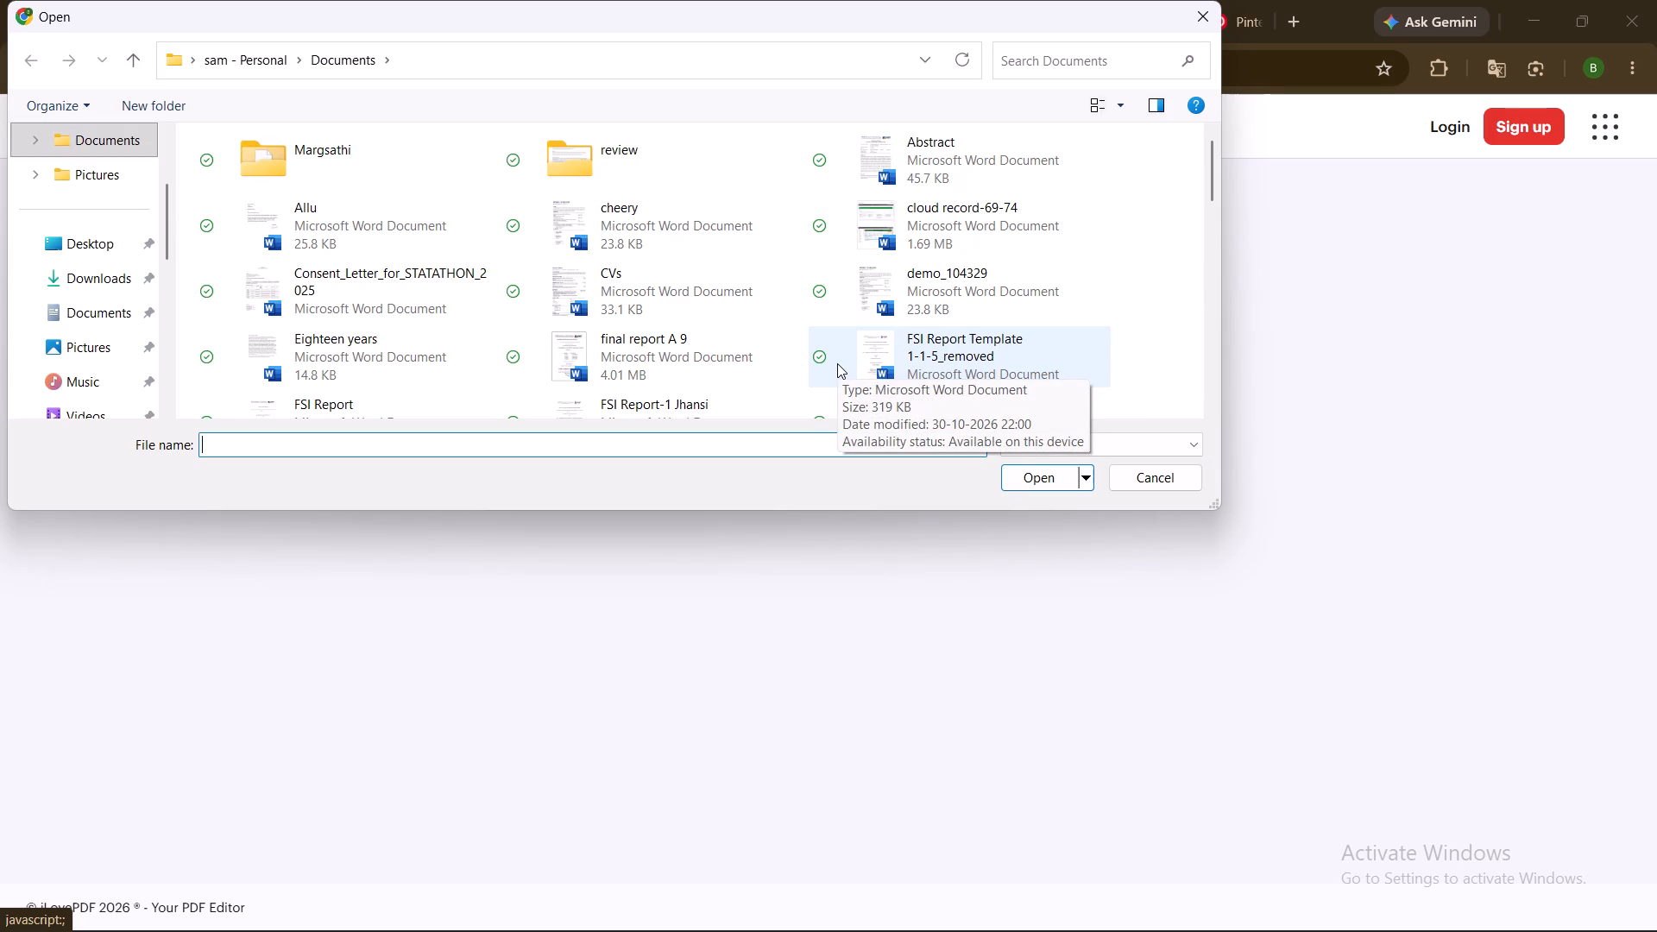
scroll(750, 308, "down", 1)
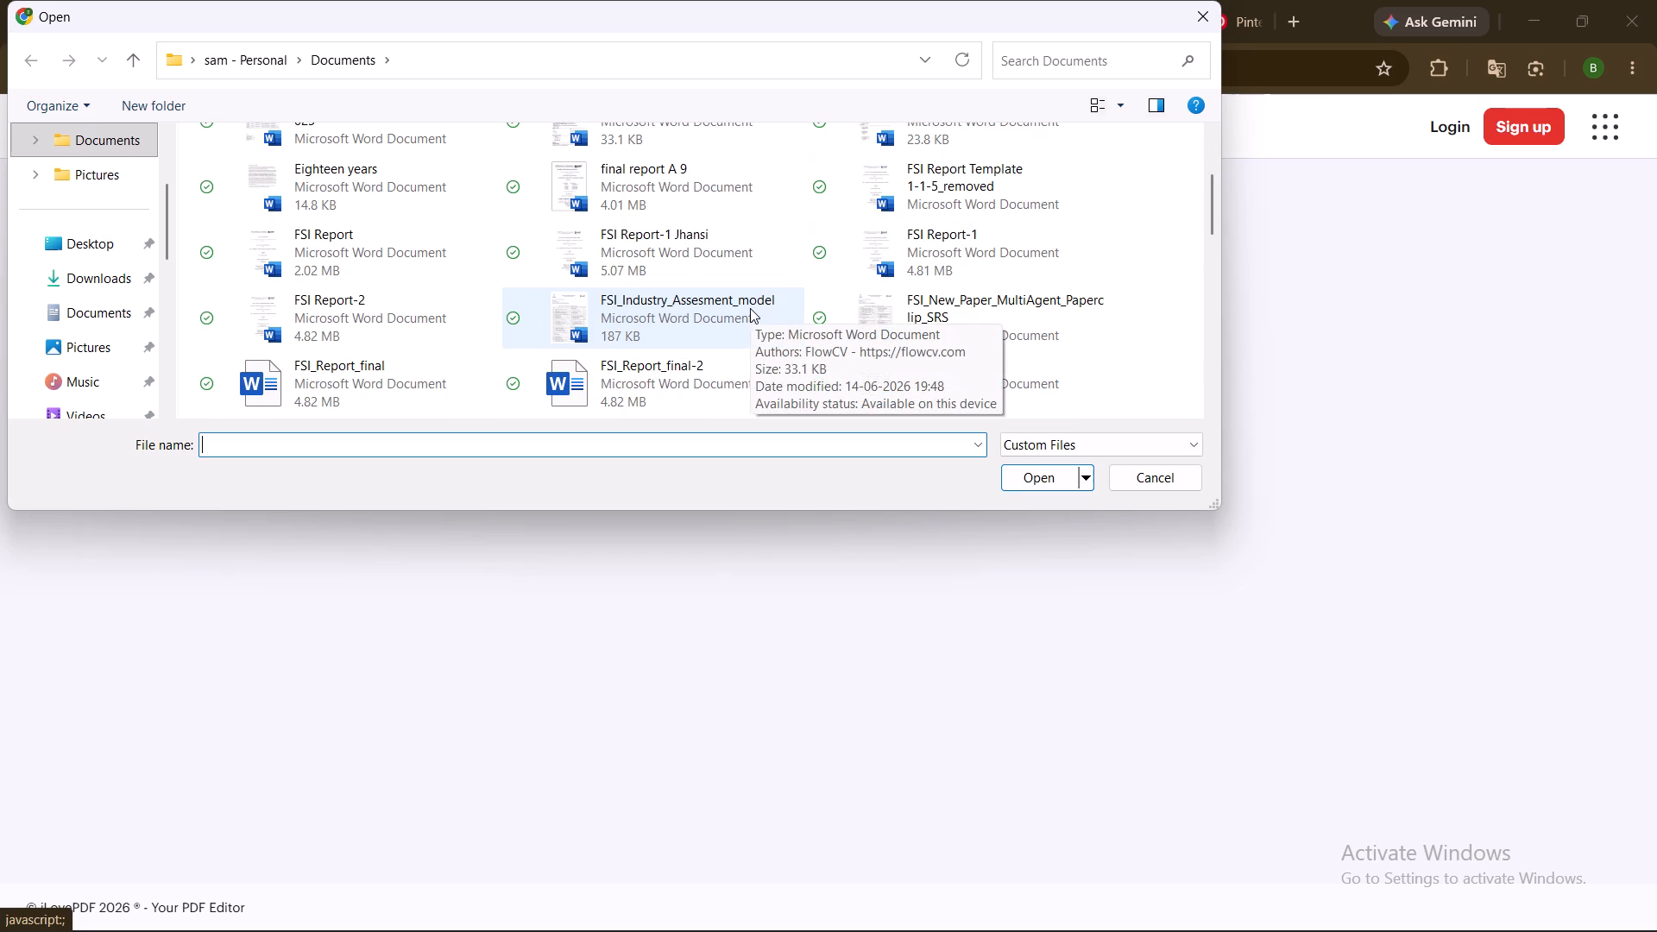
scroll(750, 308, "down", 1)
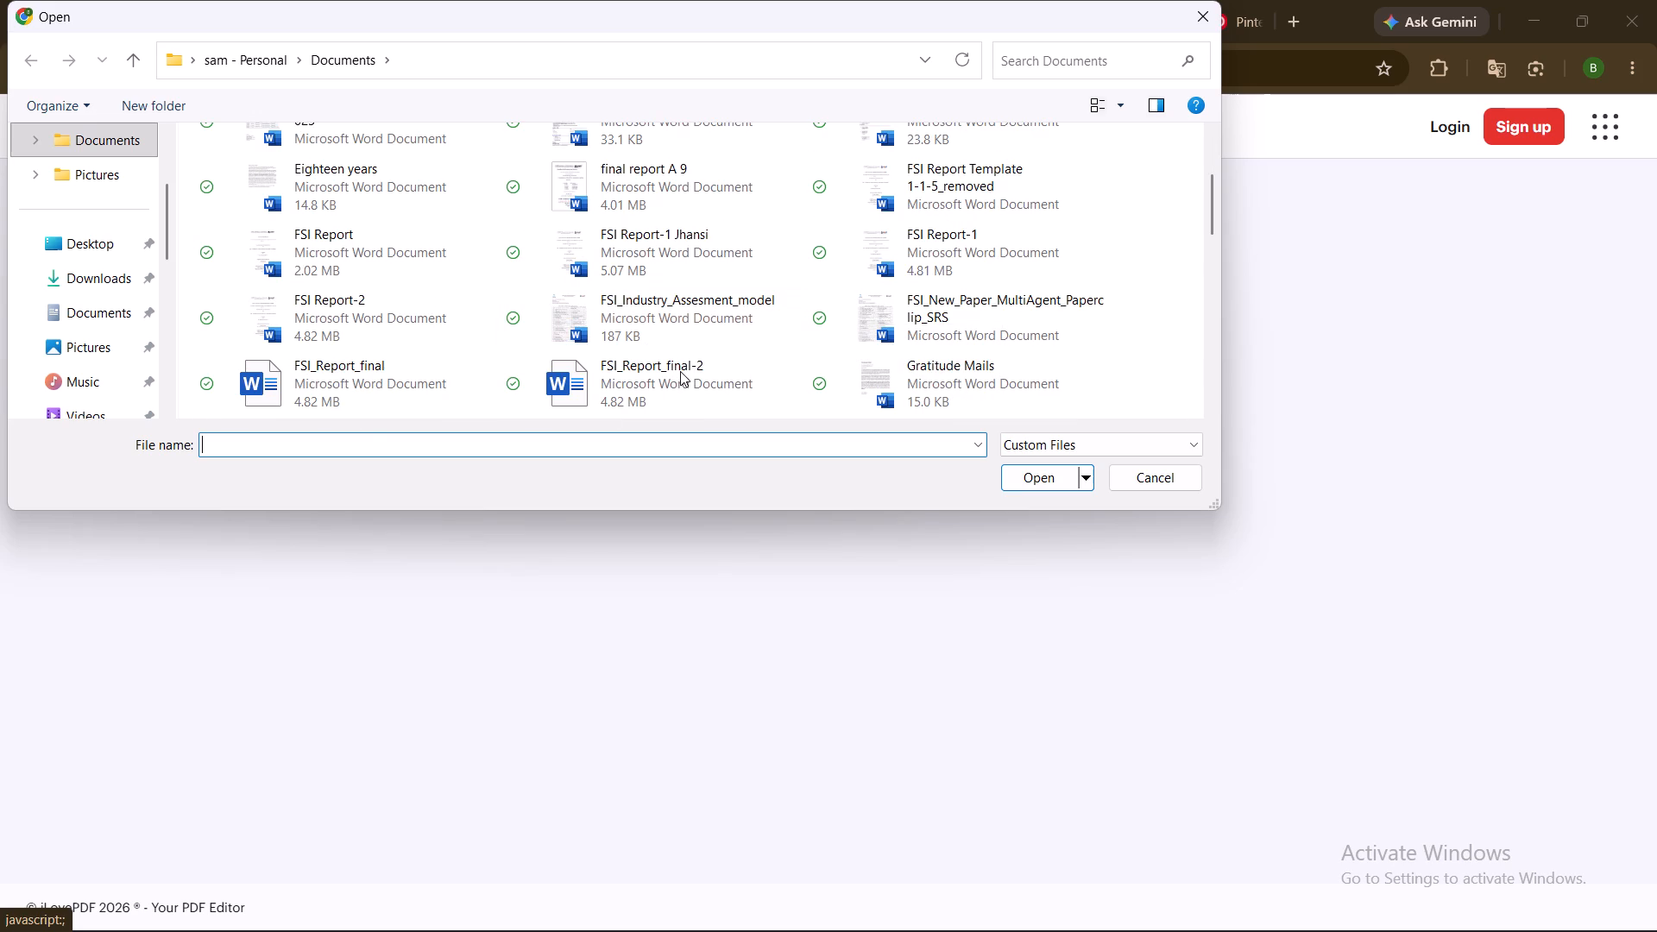
left_click(381, 387)
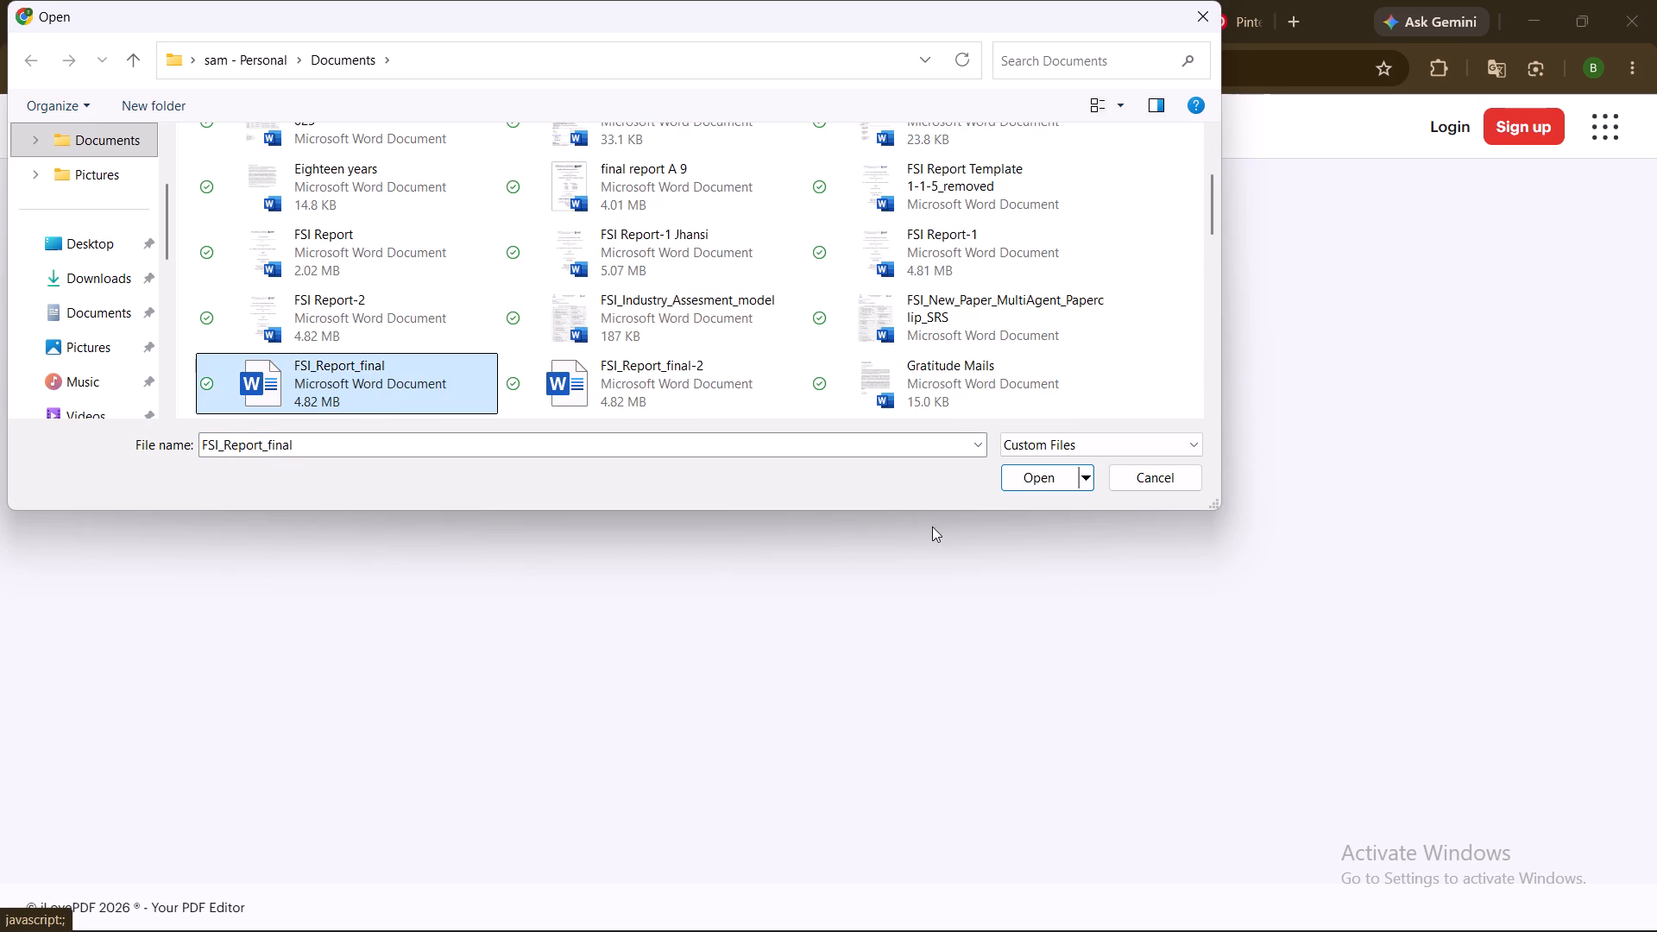
left_click(1061, 482)
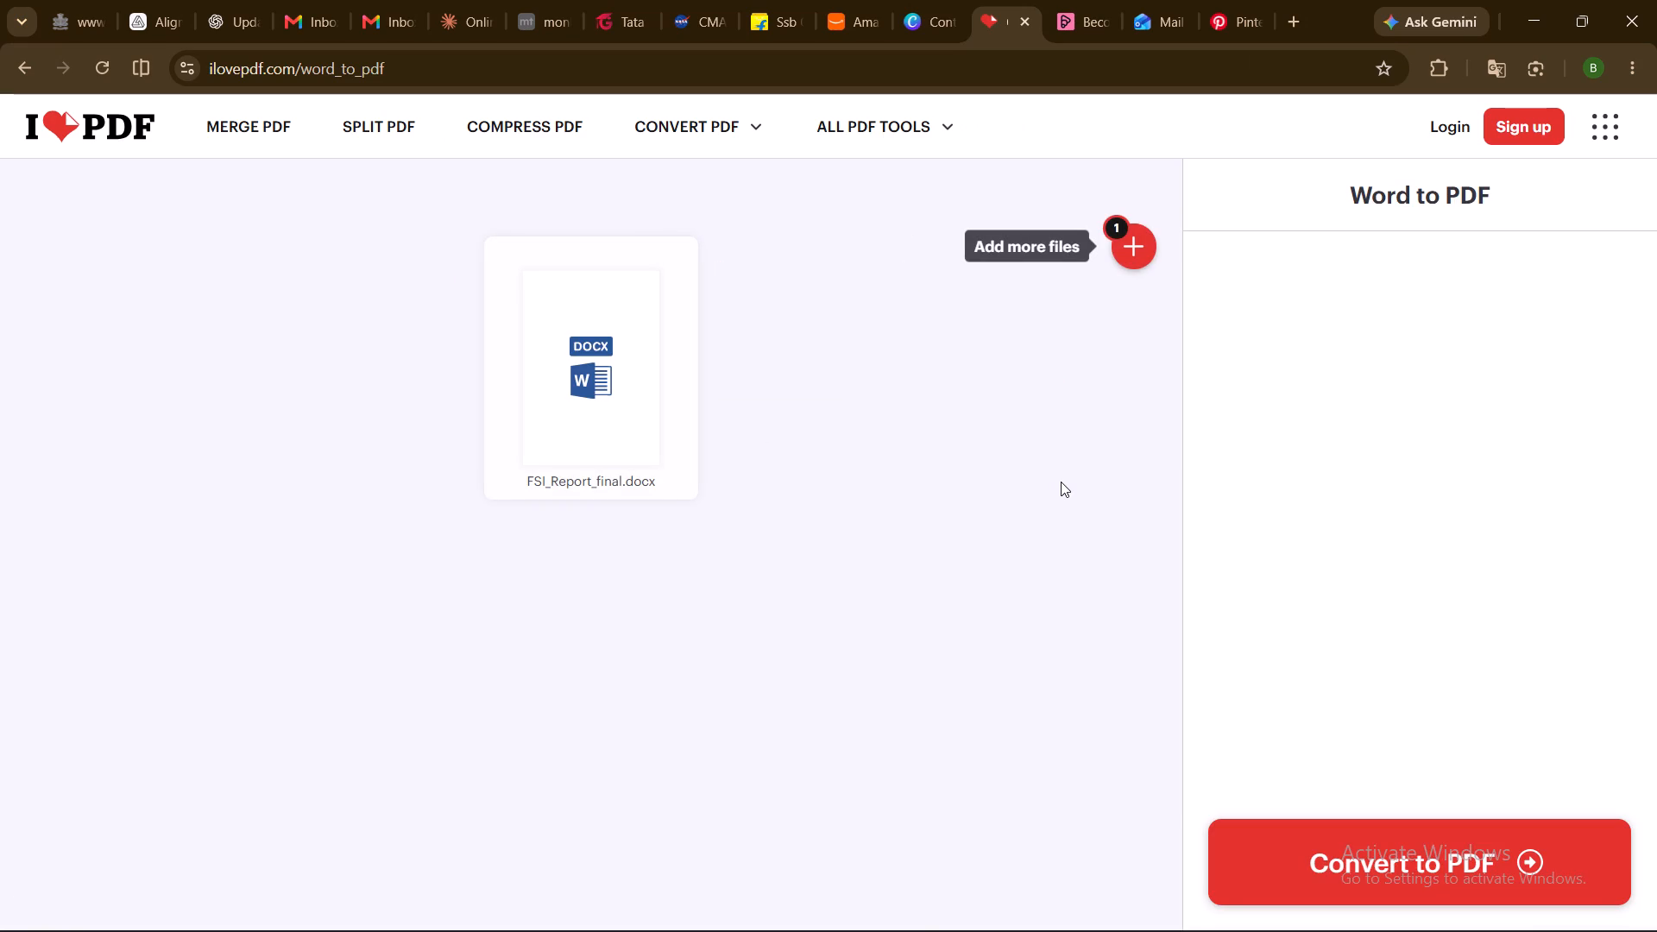
left_click(1395, 851)
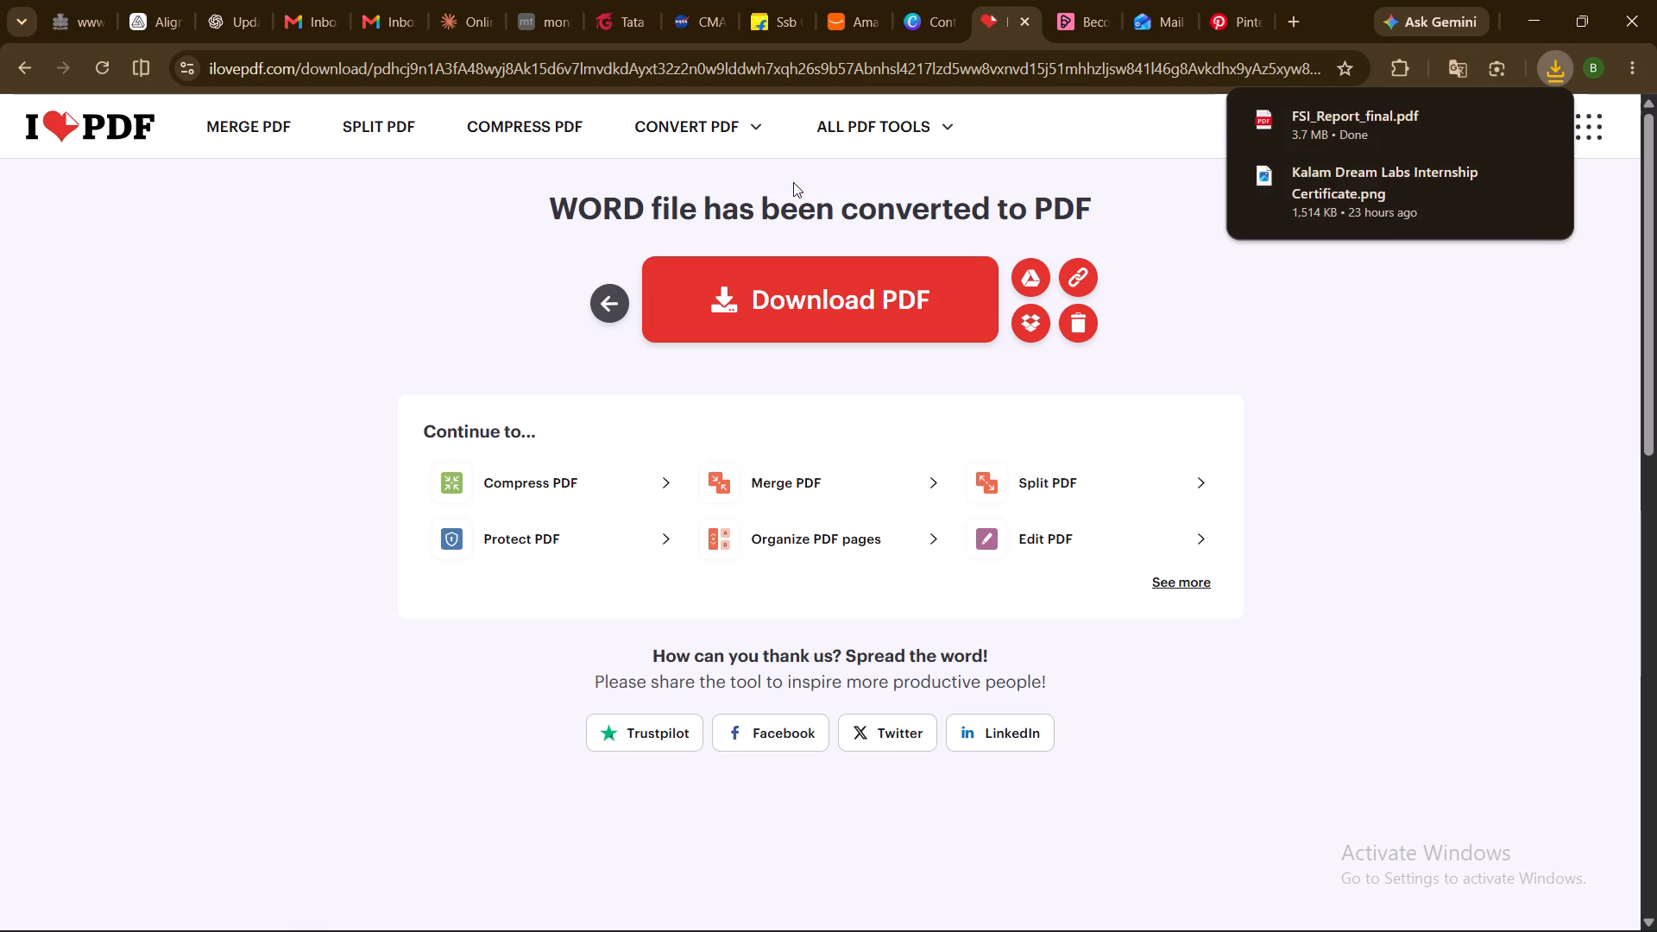
left_click(650, 310)
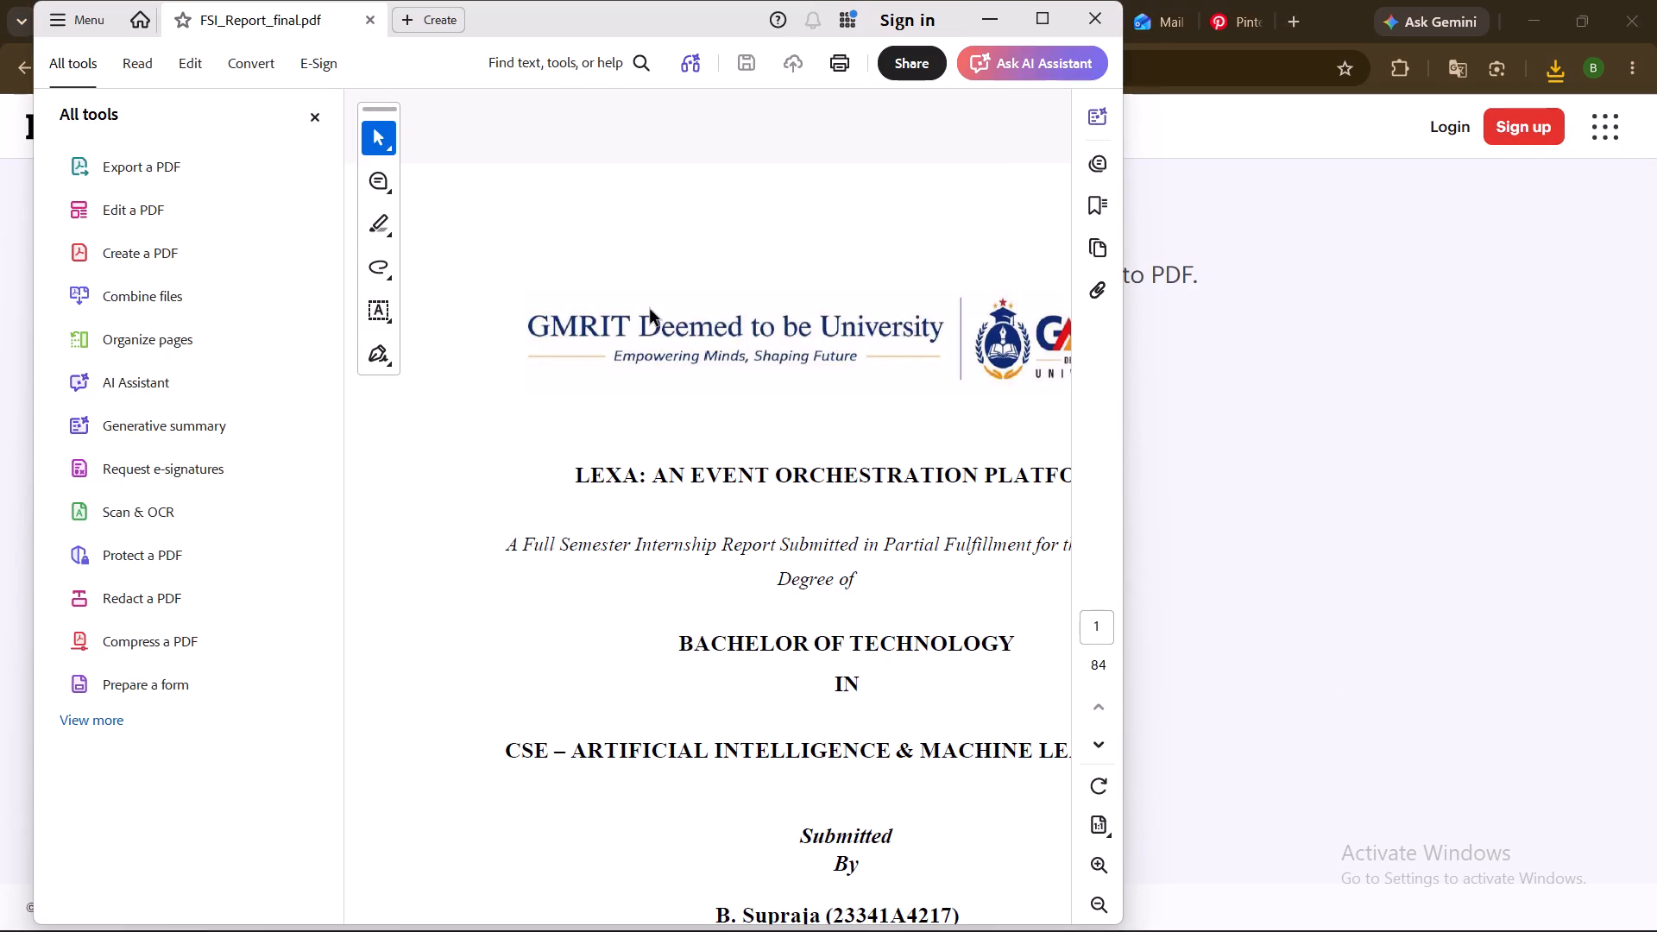
left_click(1089, 28)
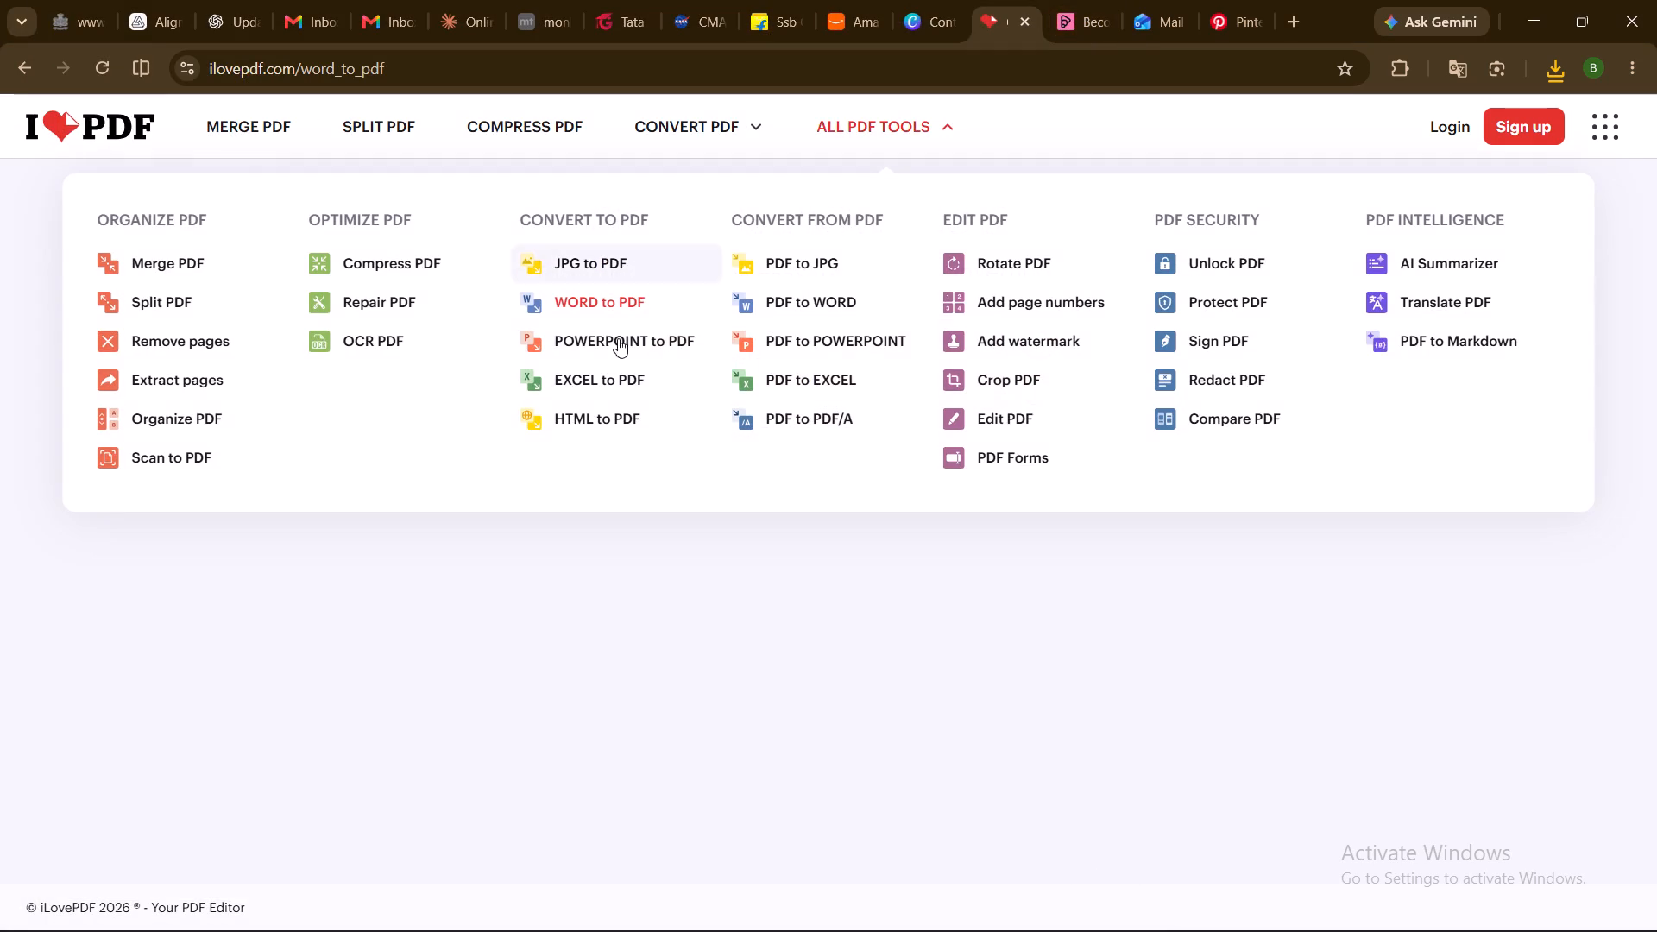
Convert FSI_Report_final-2 from the Documents folder to PDF and close the Acrobat window showing the downloaded file.
left_click(617, 287)
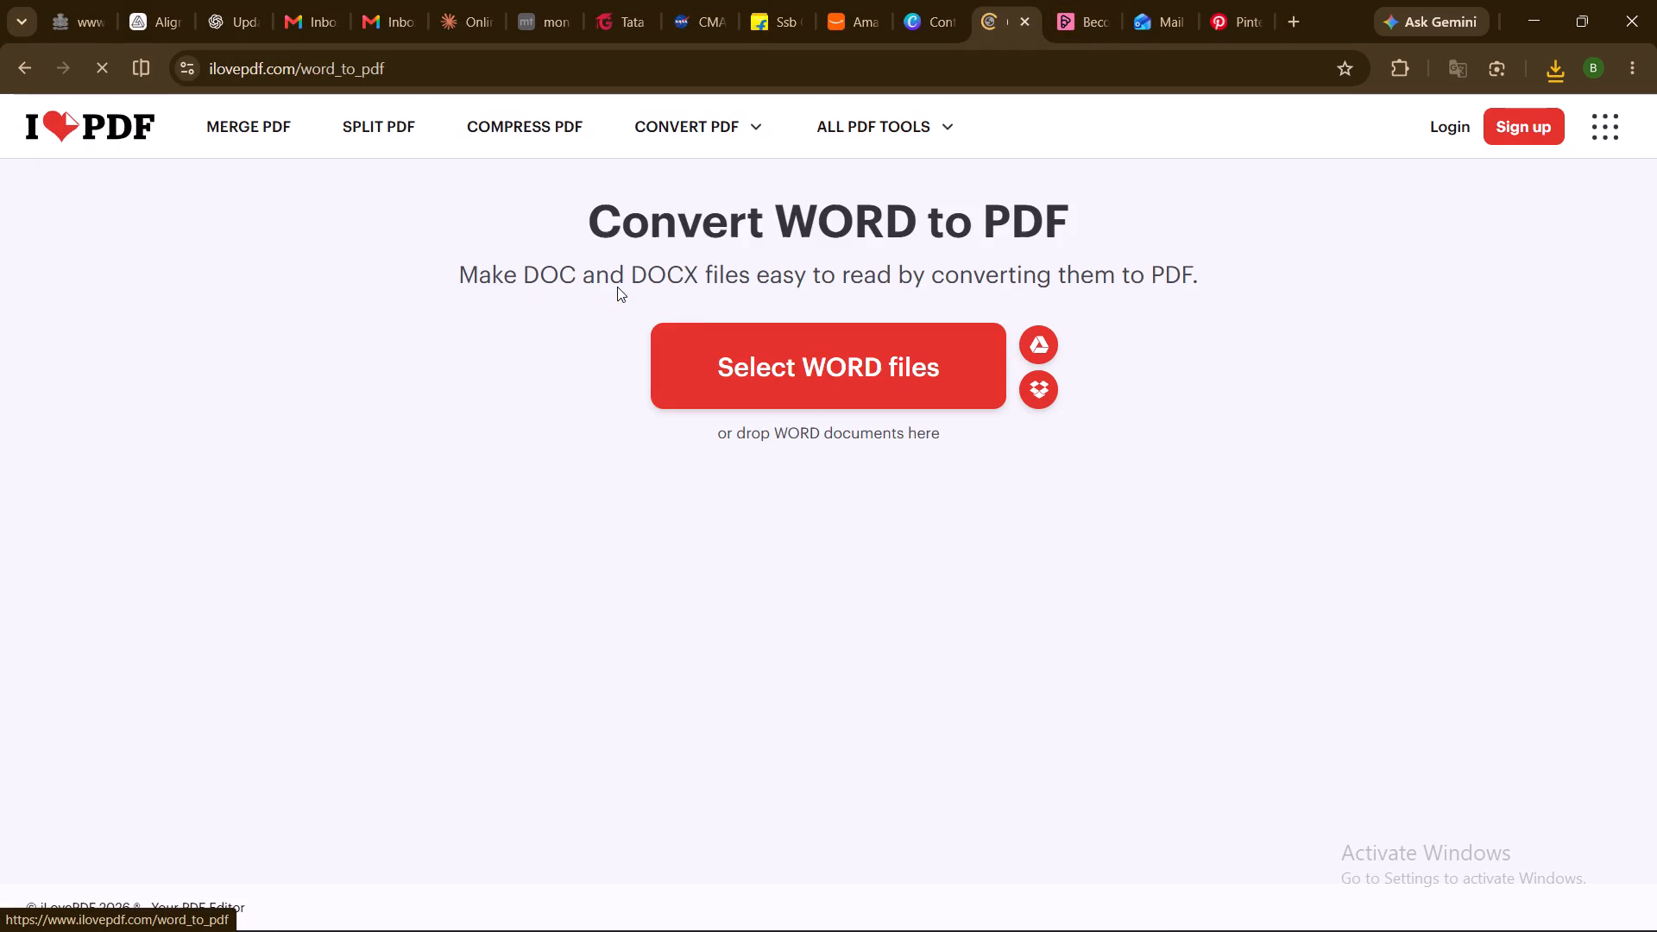
left_click(830, 379)
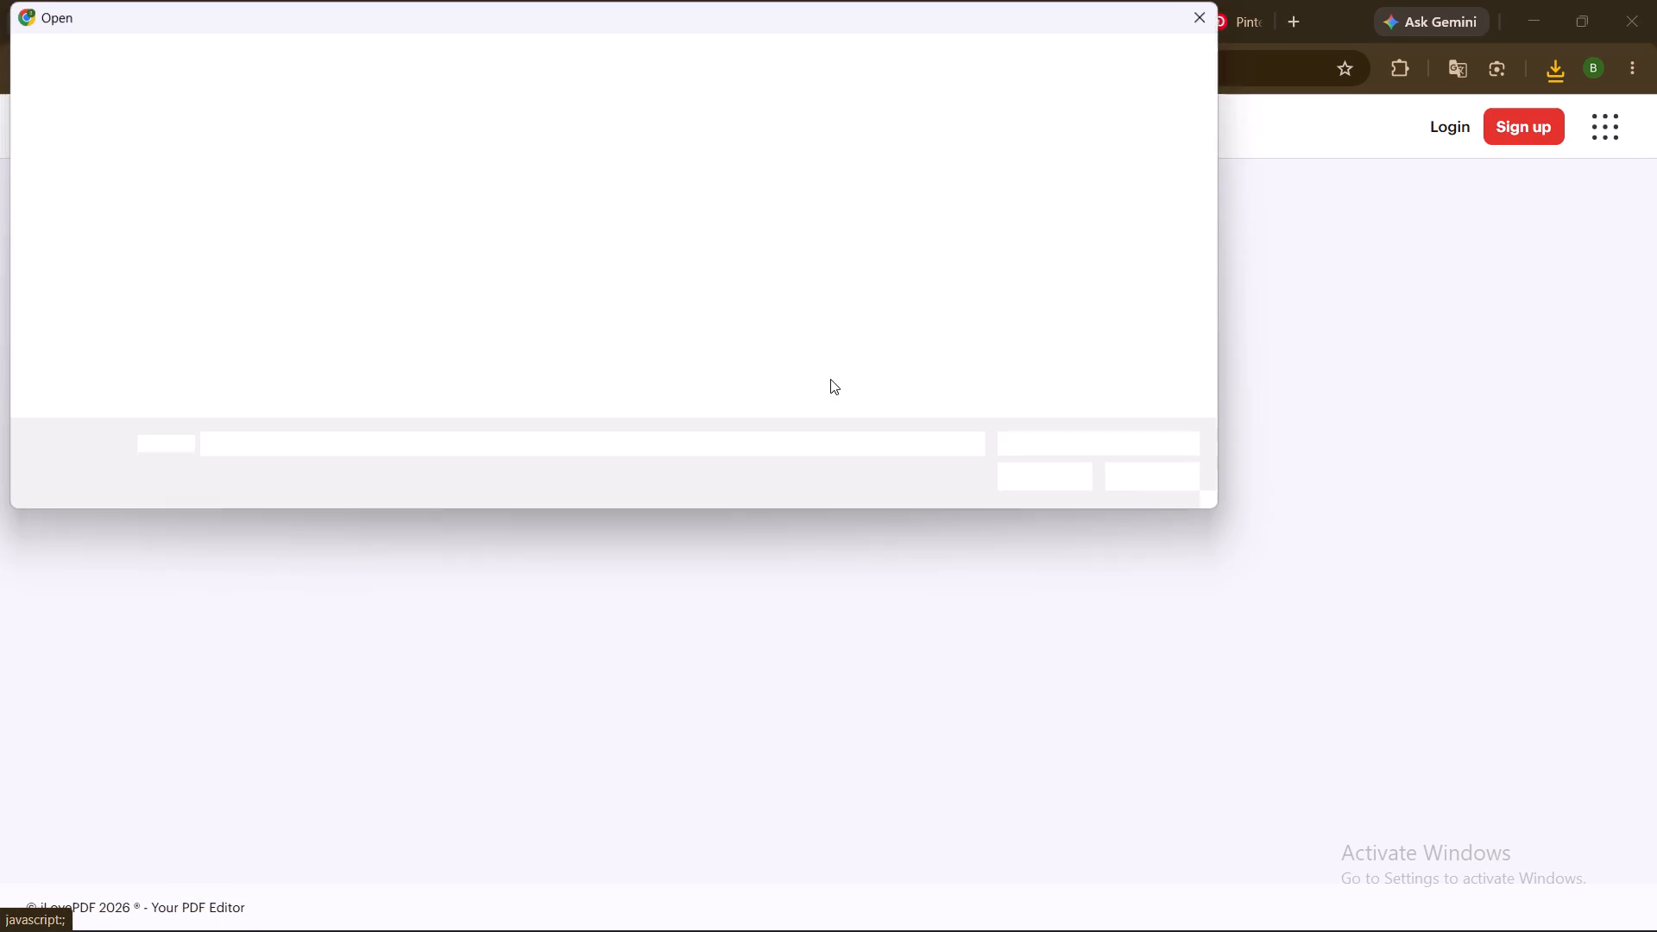
scroll(652, 275, "down", 1)
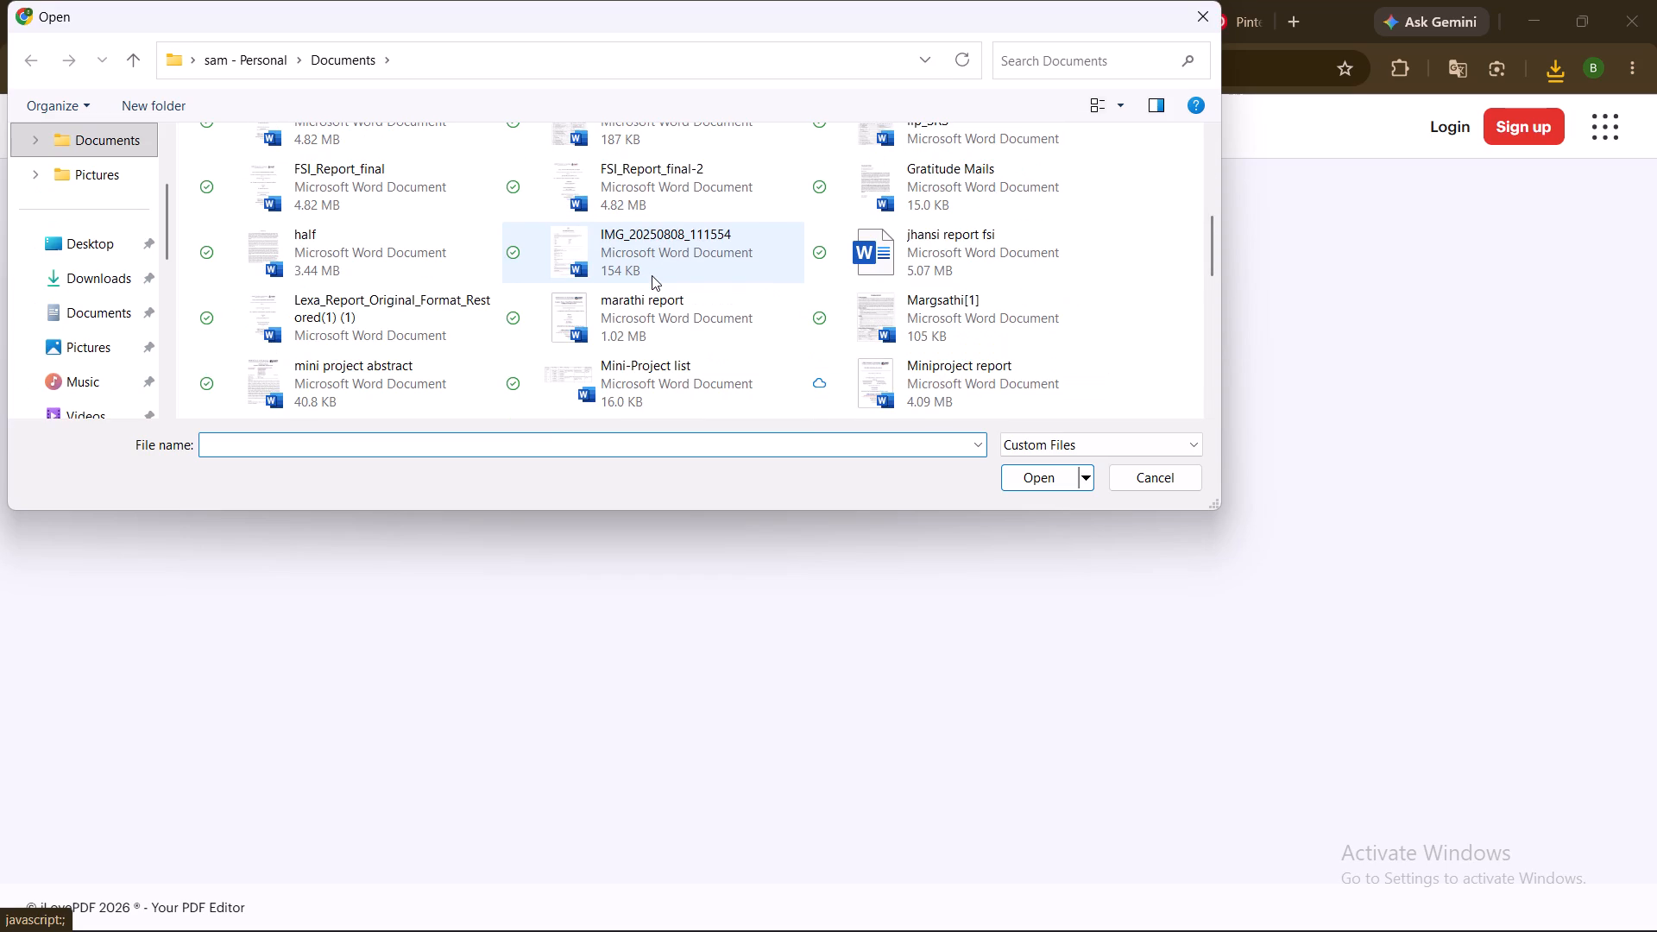
left_click(676, 185)
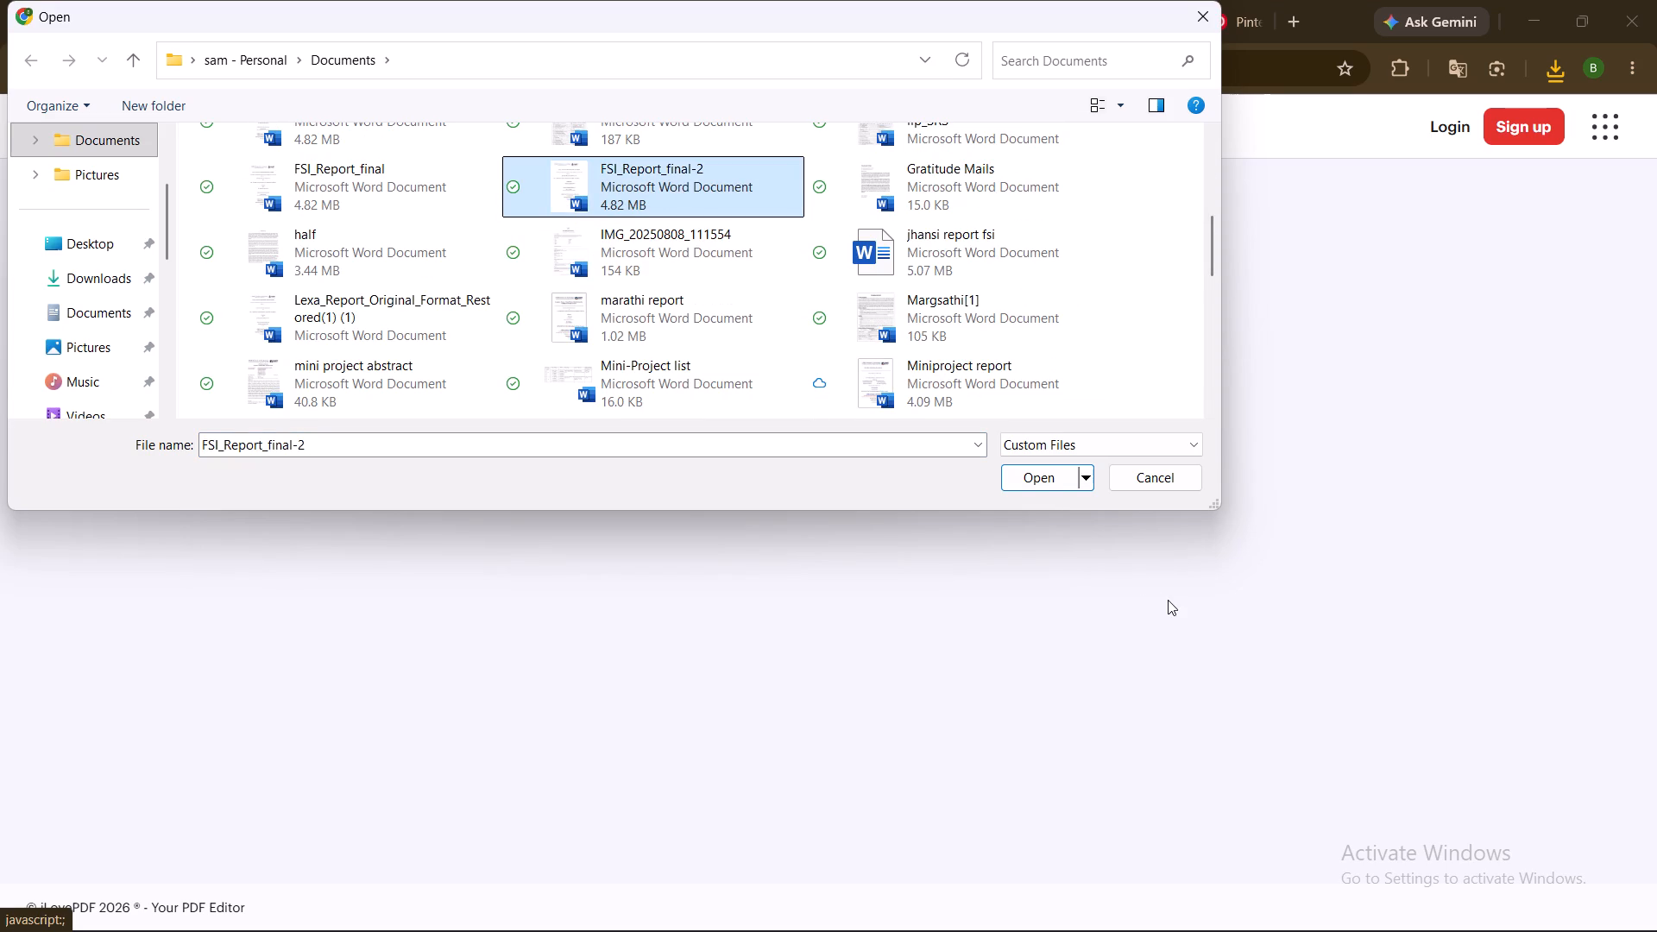
left_click(1038, 480)
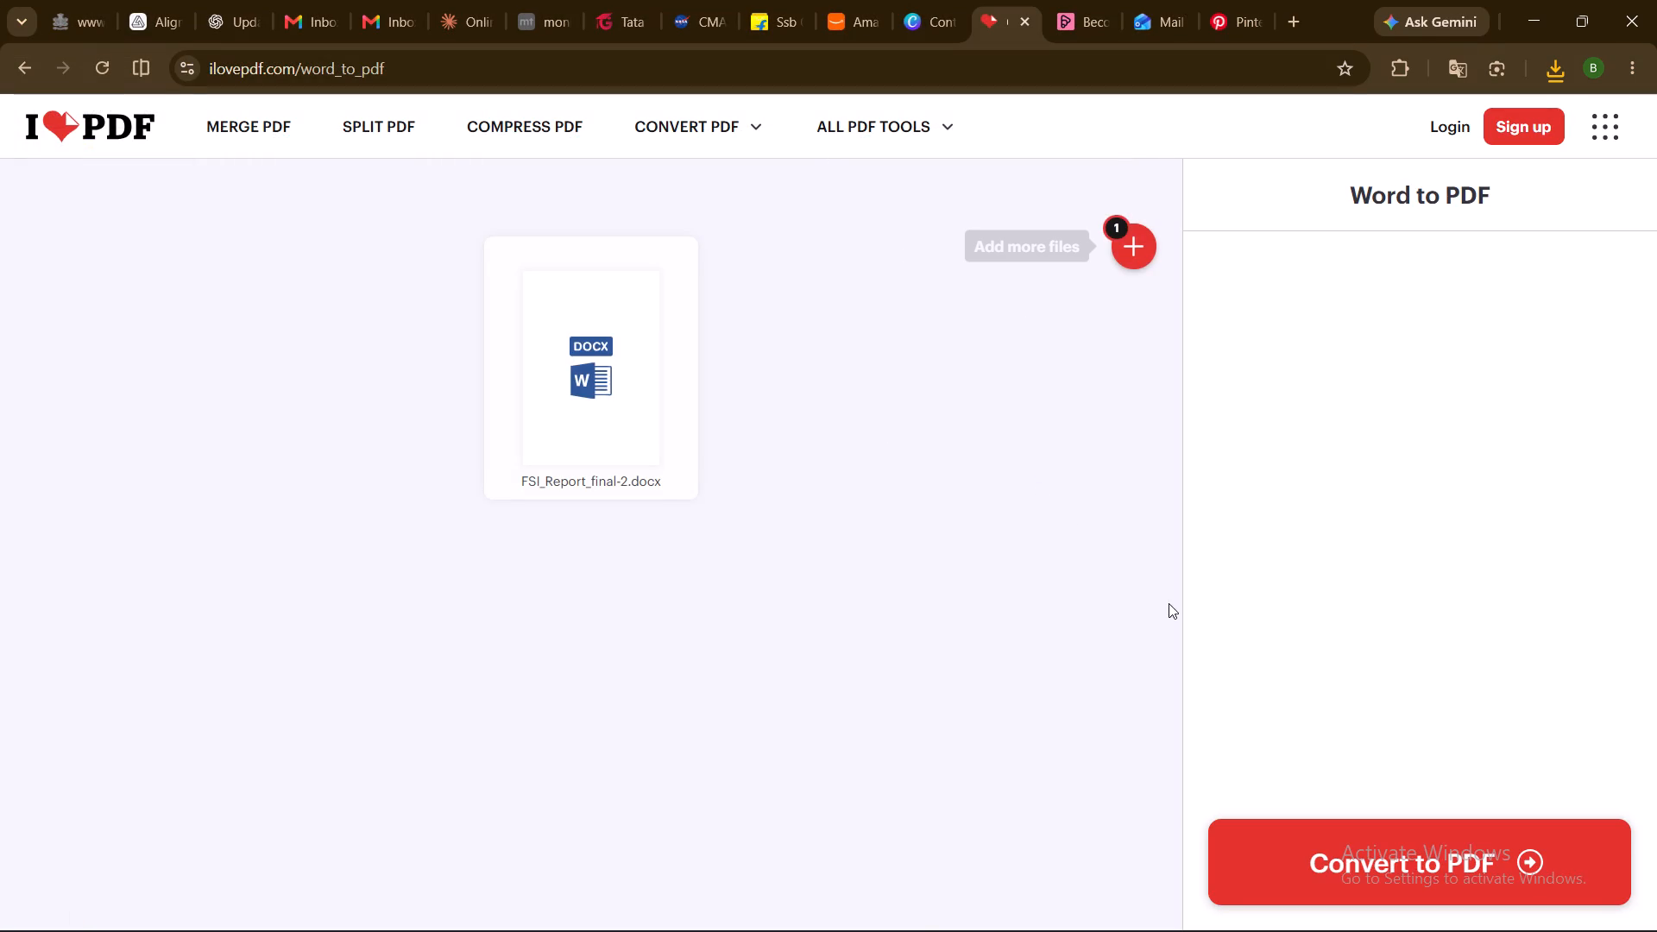
left_click(1365, 850)
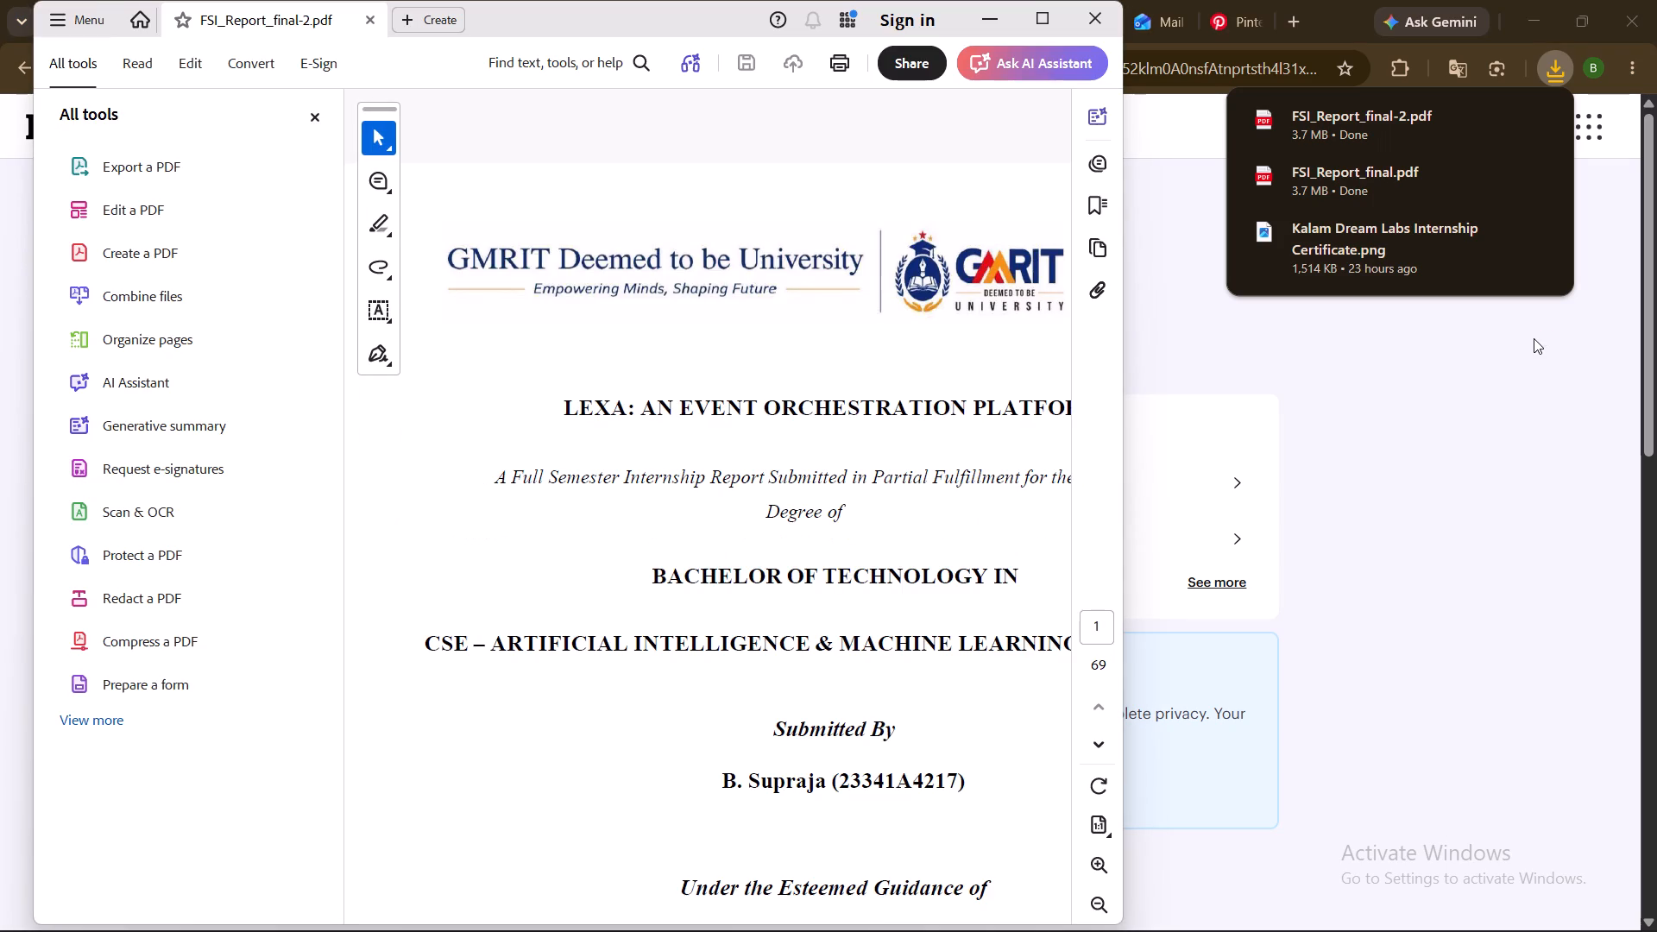
left_click(1092, 26)
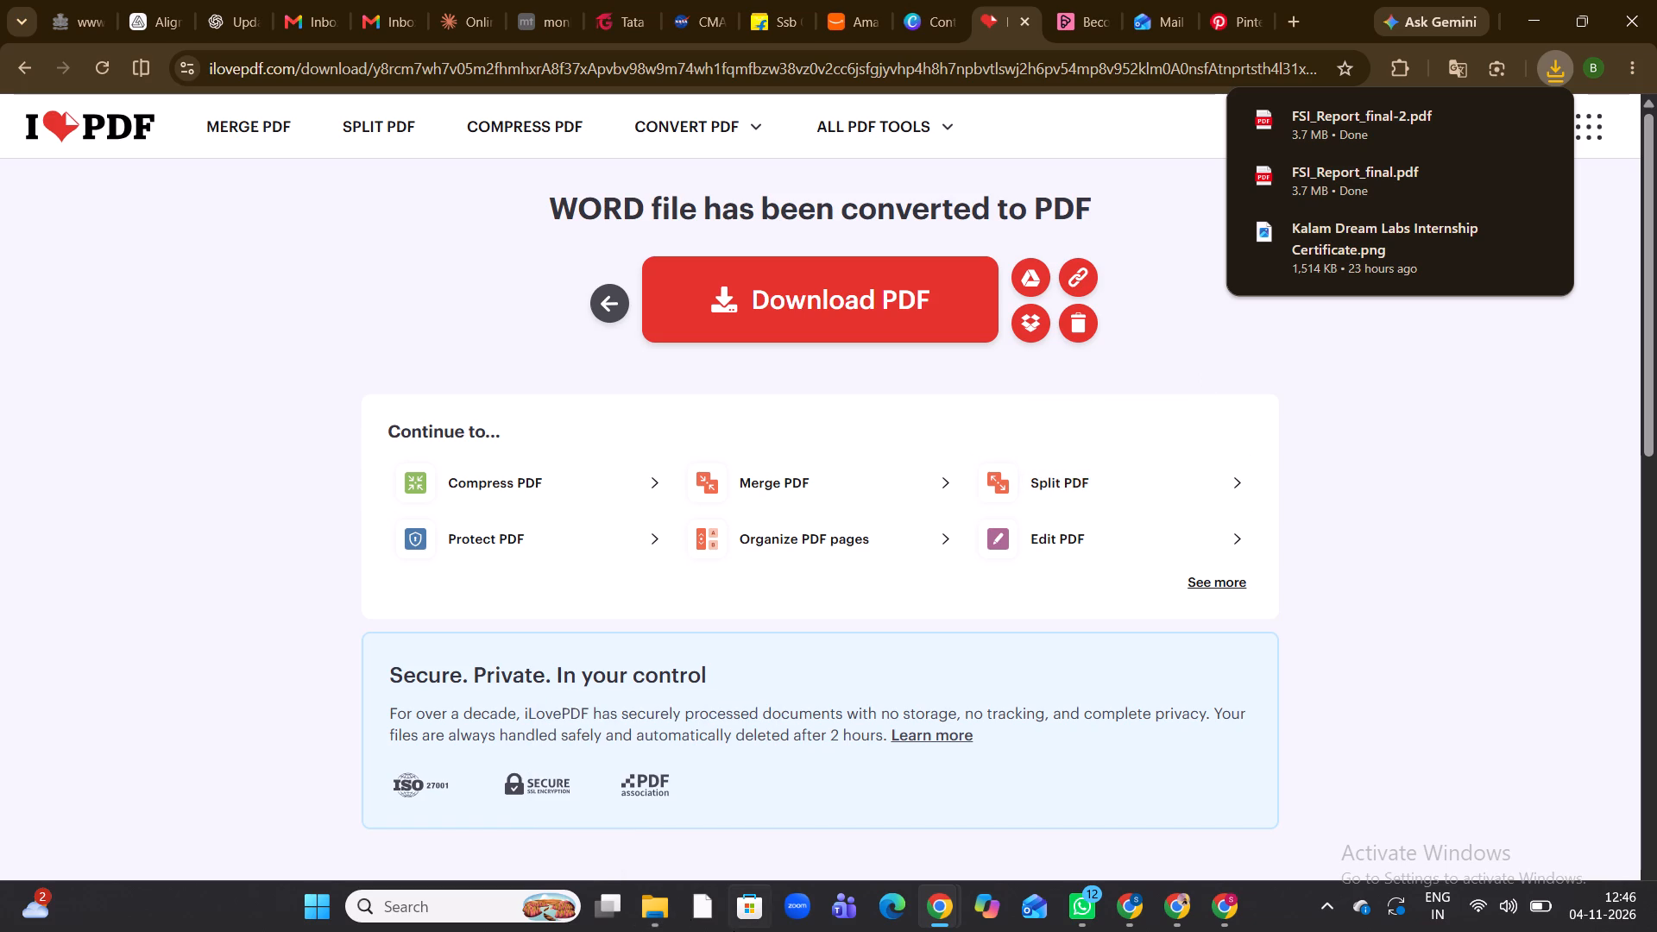
Open the FSI_Report_final PDF from the Downloads folder in Edge and dismiss the page restore offer.
left_click(648, 910)
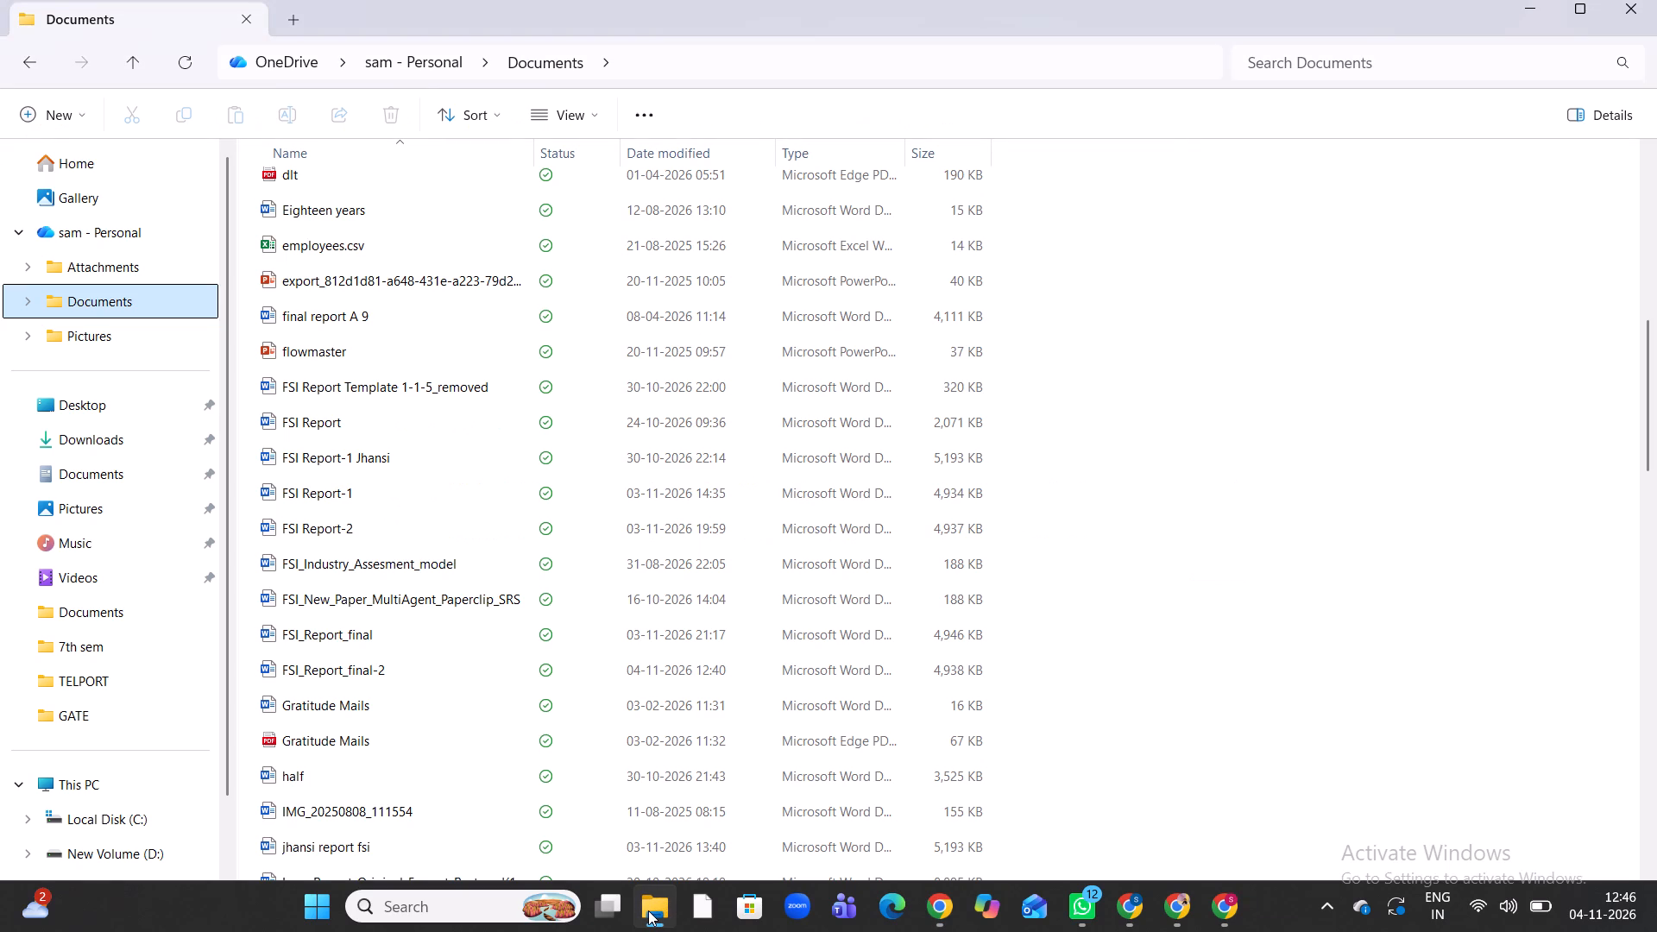
left_click(117, 436)
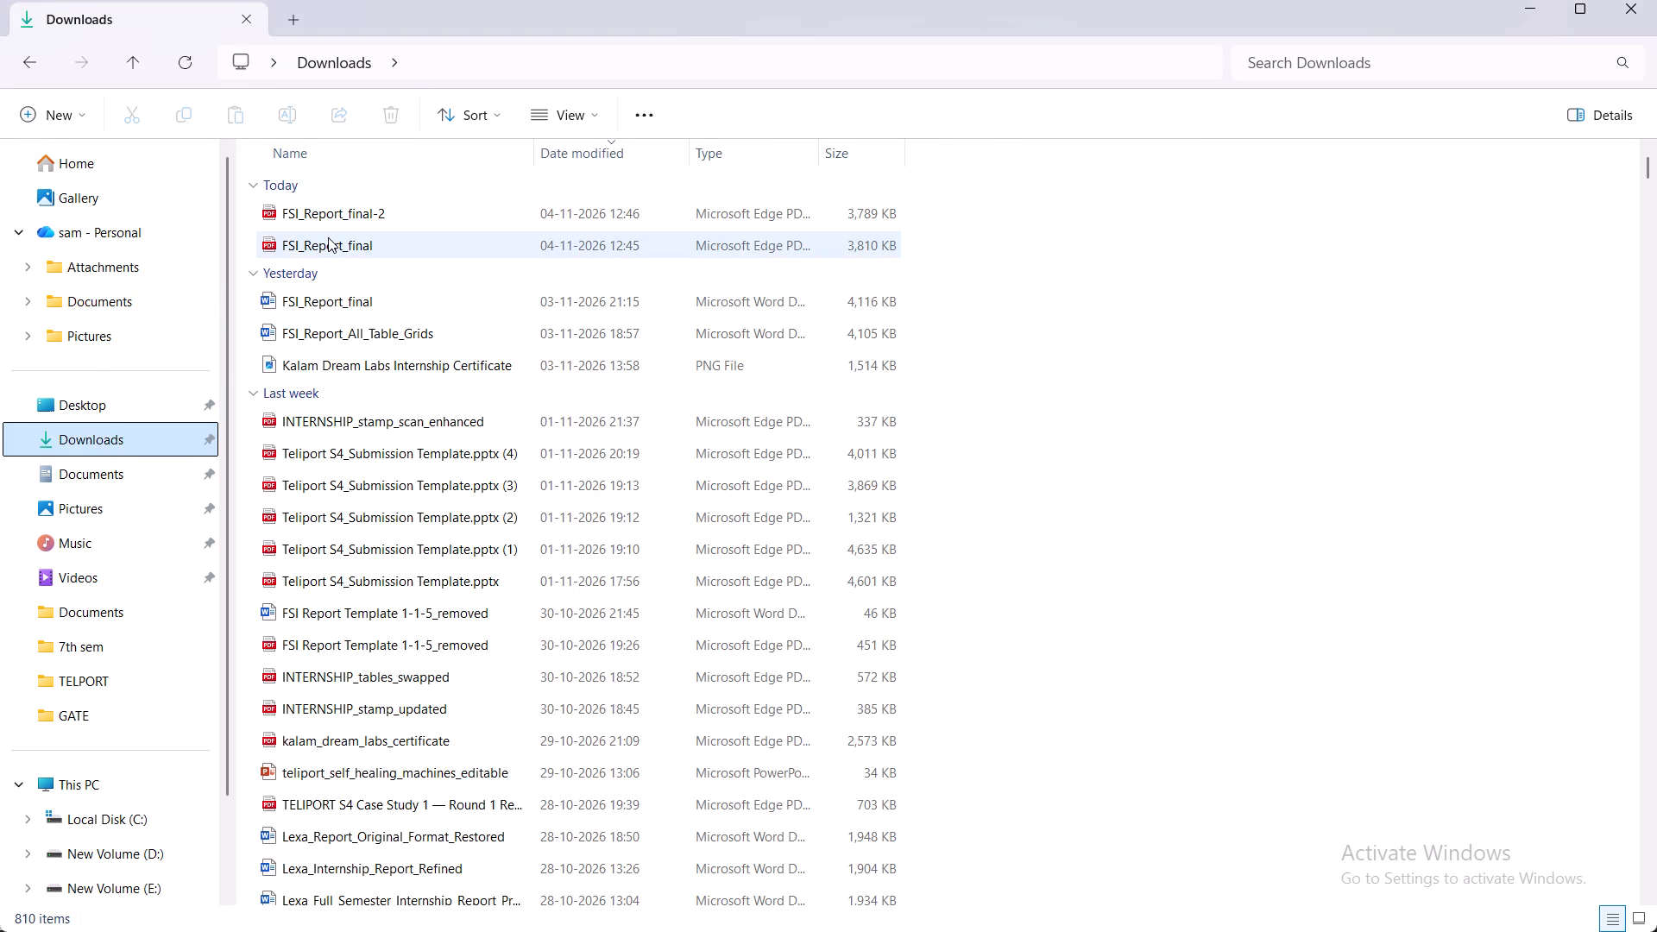
double_click(328, 237)
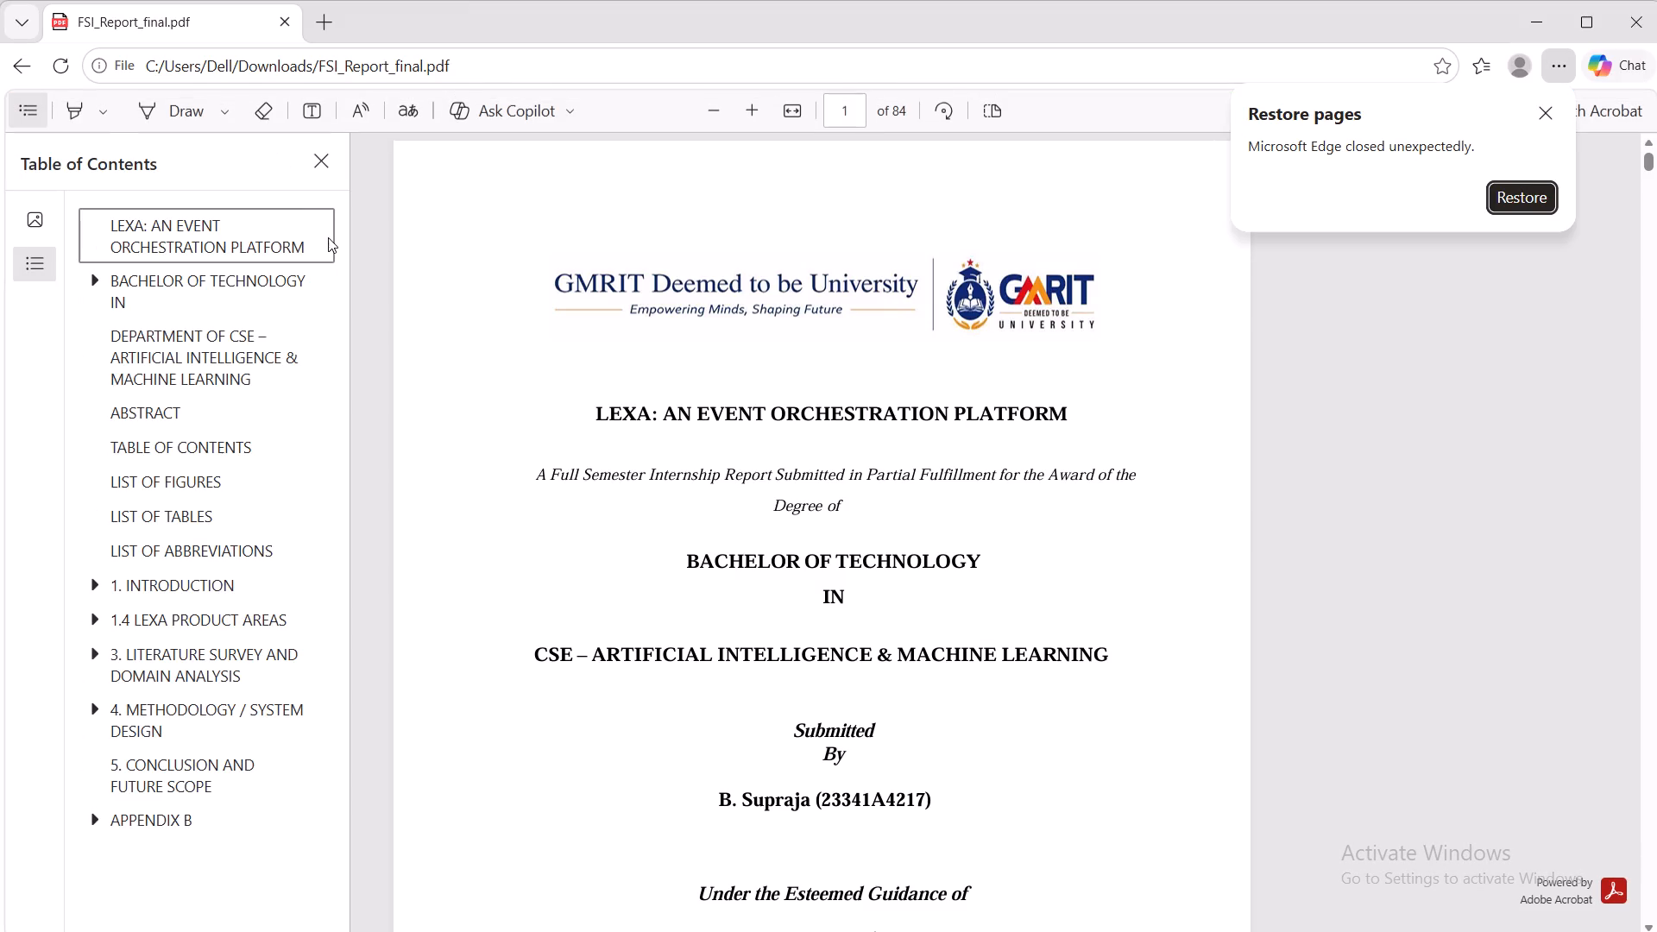
left_click(1539, 111)
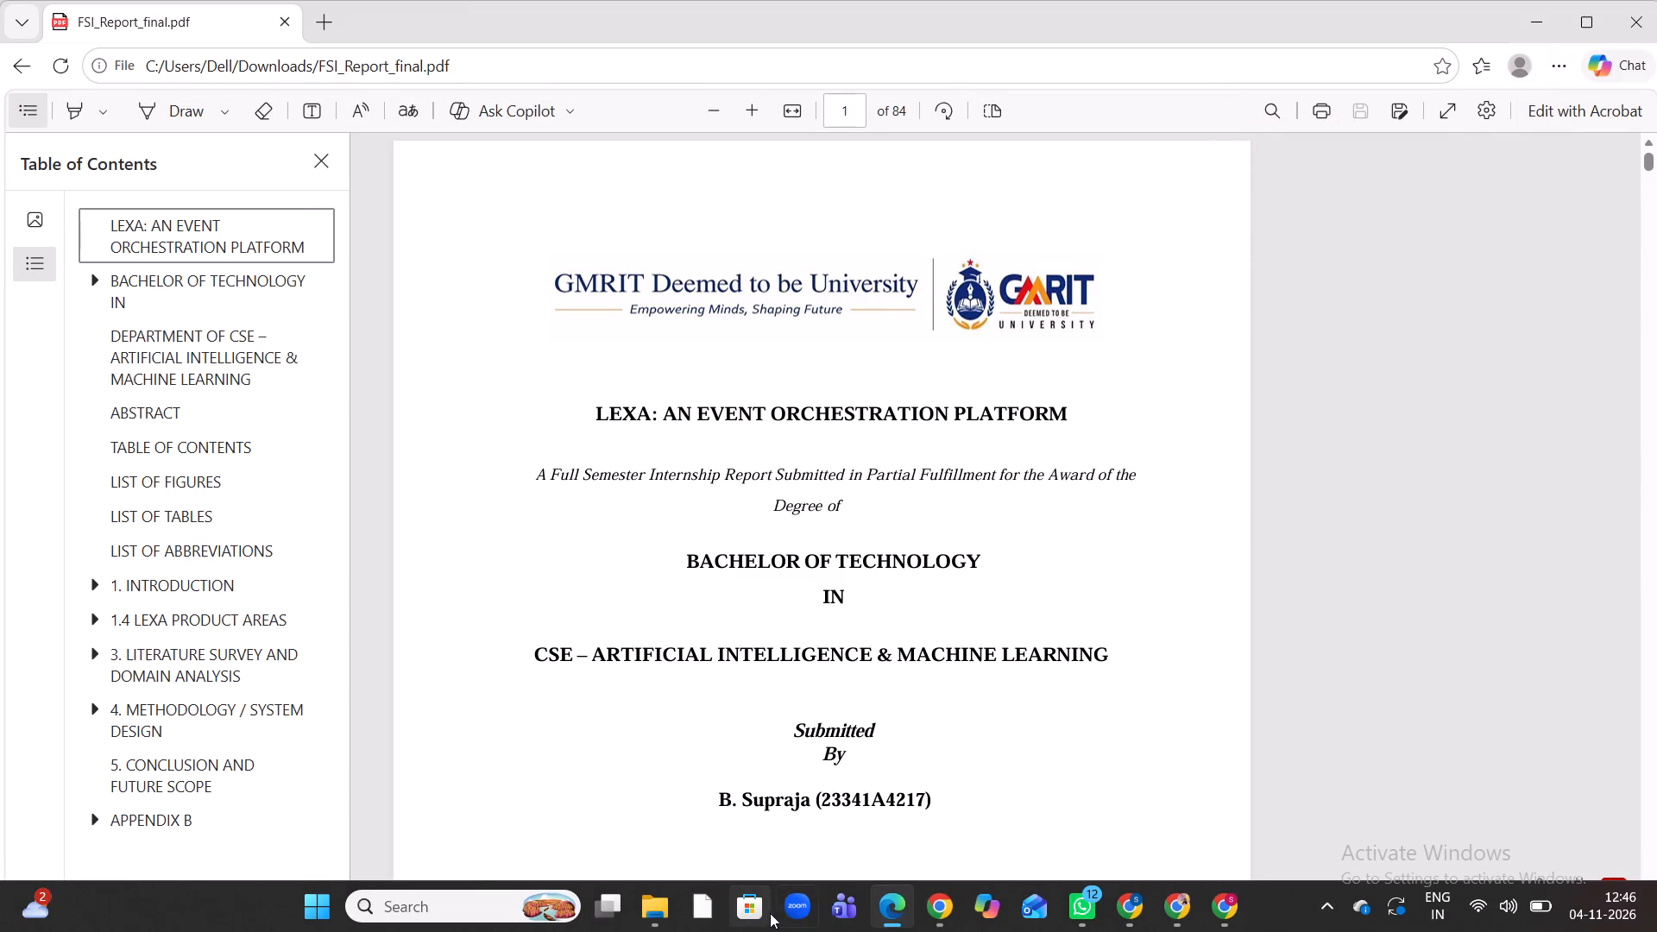
Return to the Downloads folder and open the FSI_Report_final-2 PDF in Edge.
left_click(621, 807)
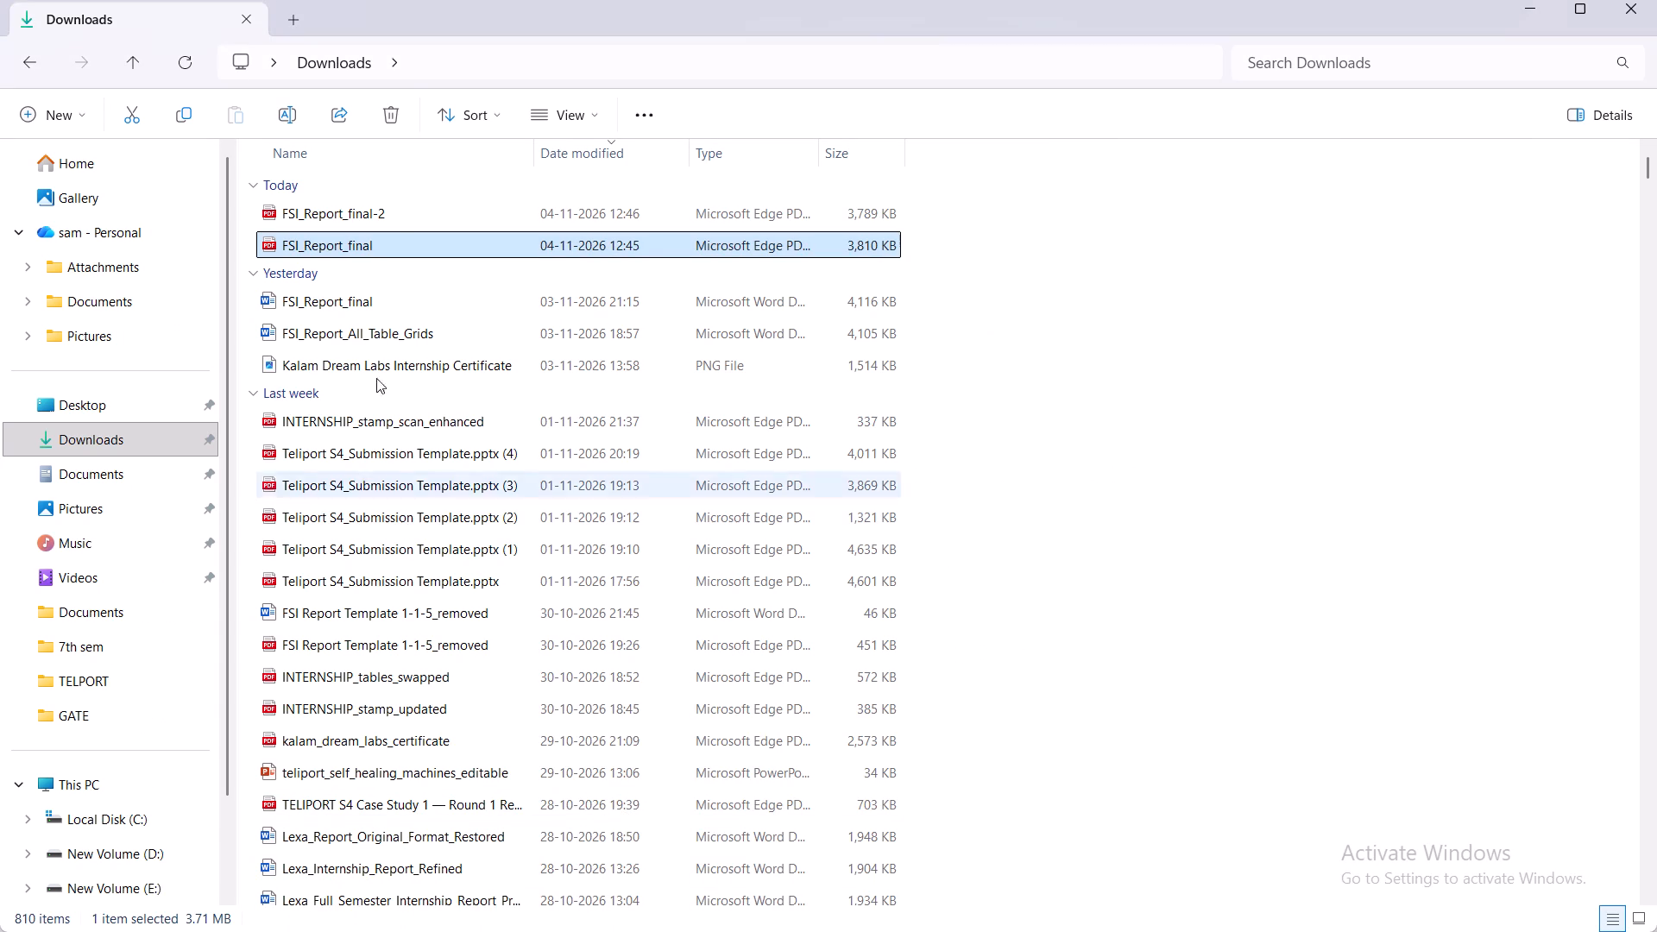
double_click(397, 224)
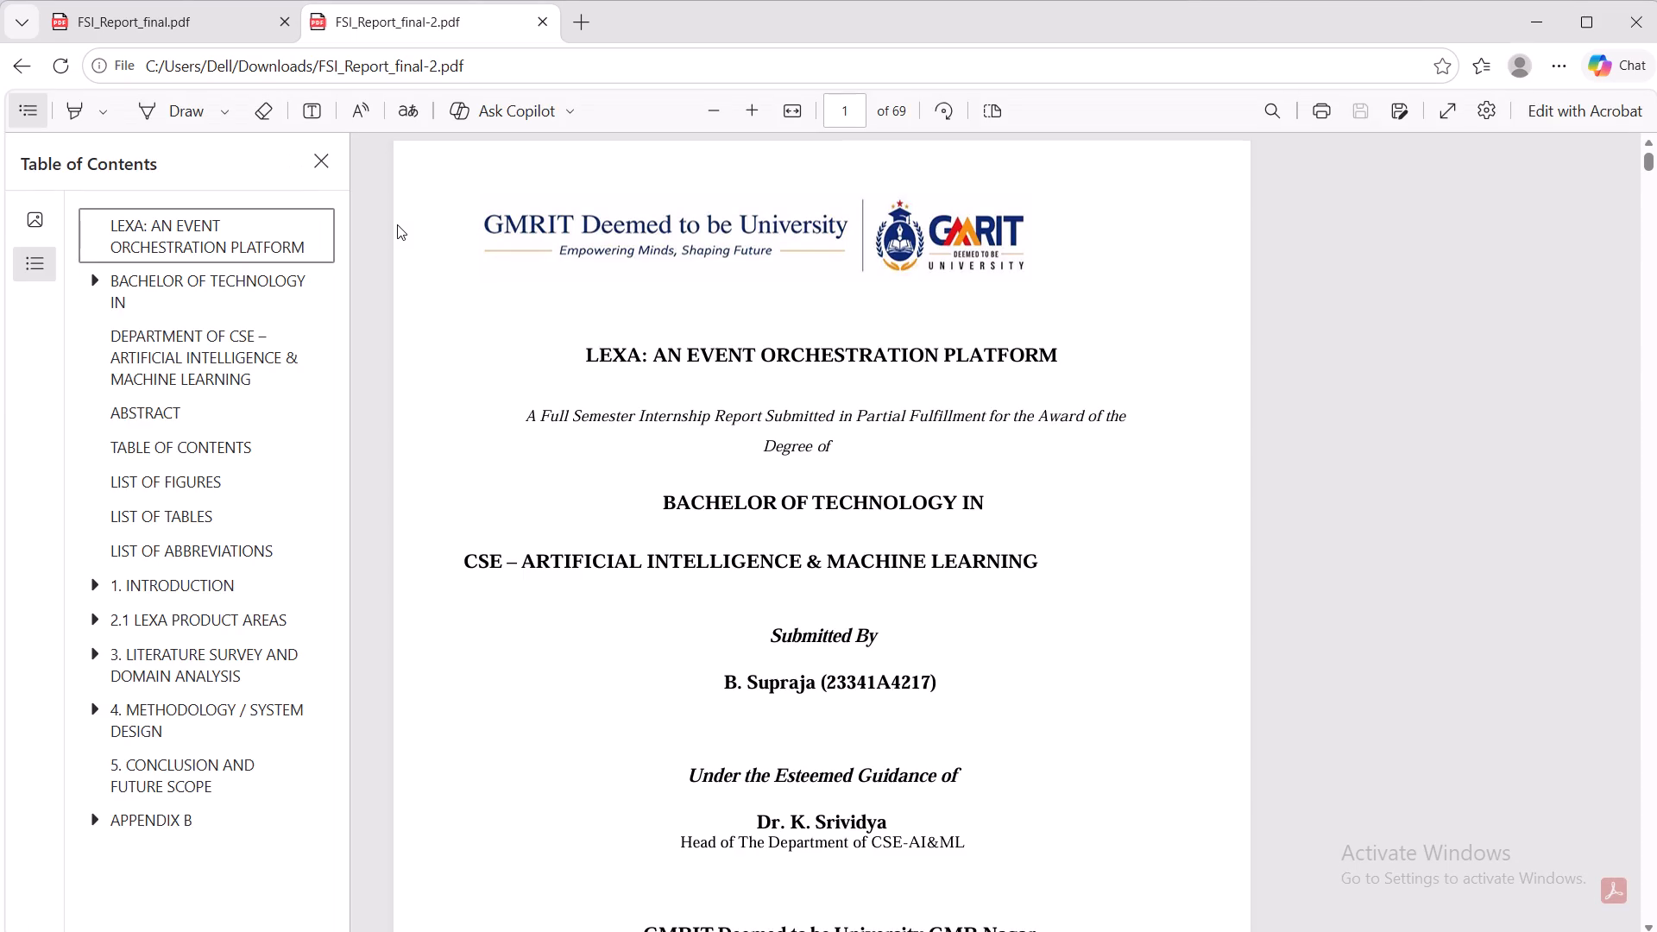
left_click(306, 180)
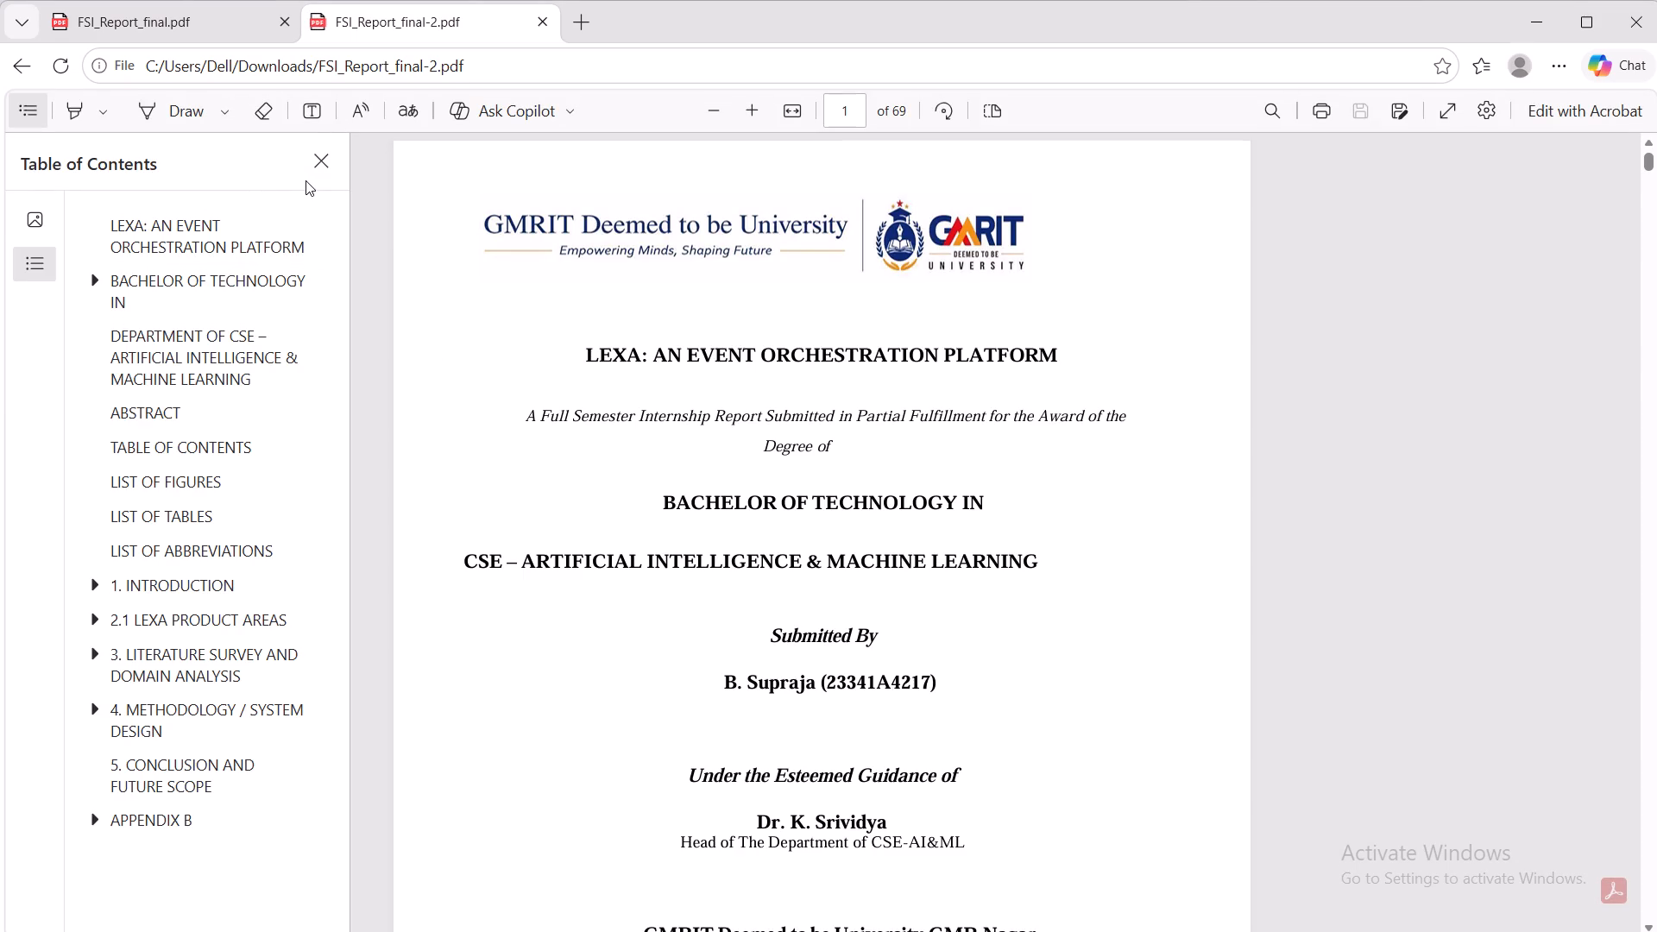
Hide the contents outline and review FSI_Report_final-2's front matter from the cover and certificate through the acknowledgement, abstract and list of abbreviations.
left_click(312, 171)
scroll(579, 577, "down", 1)
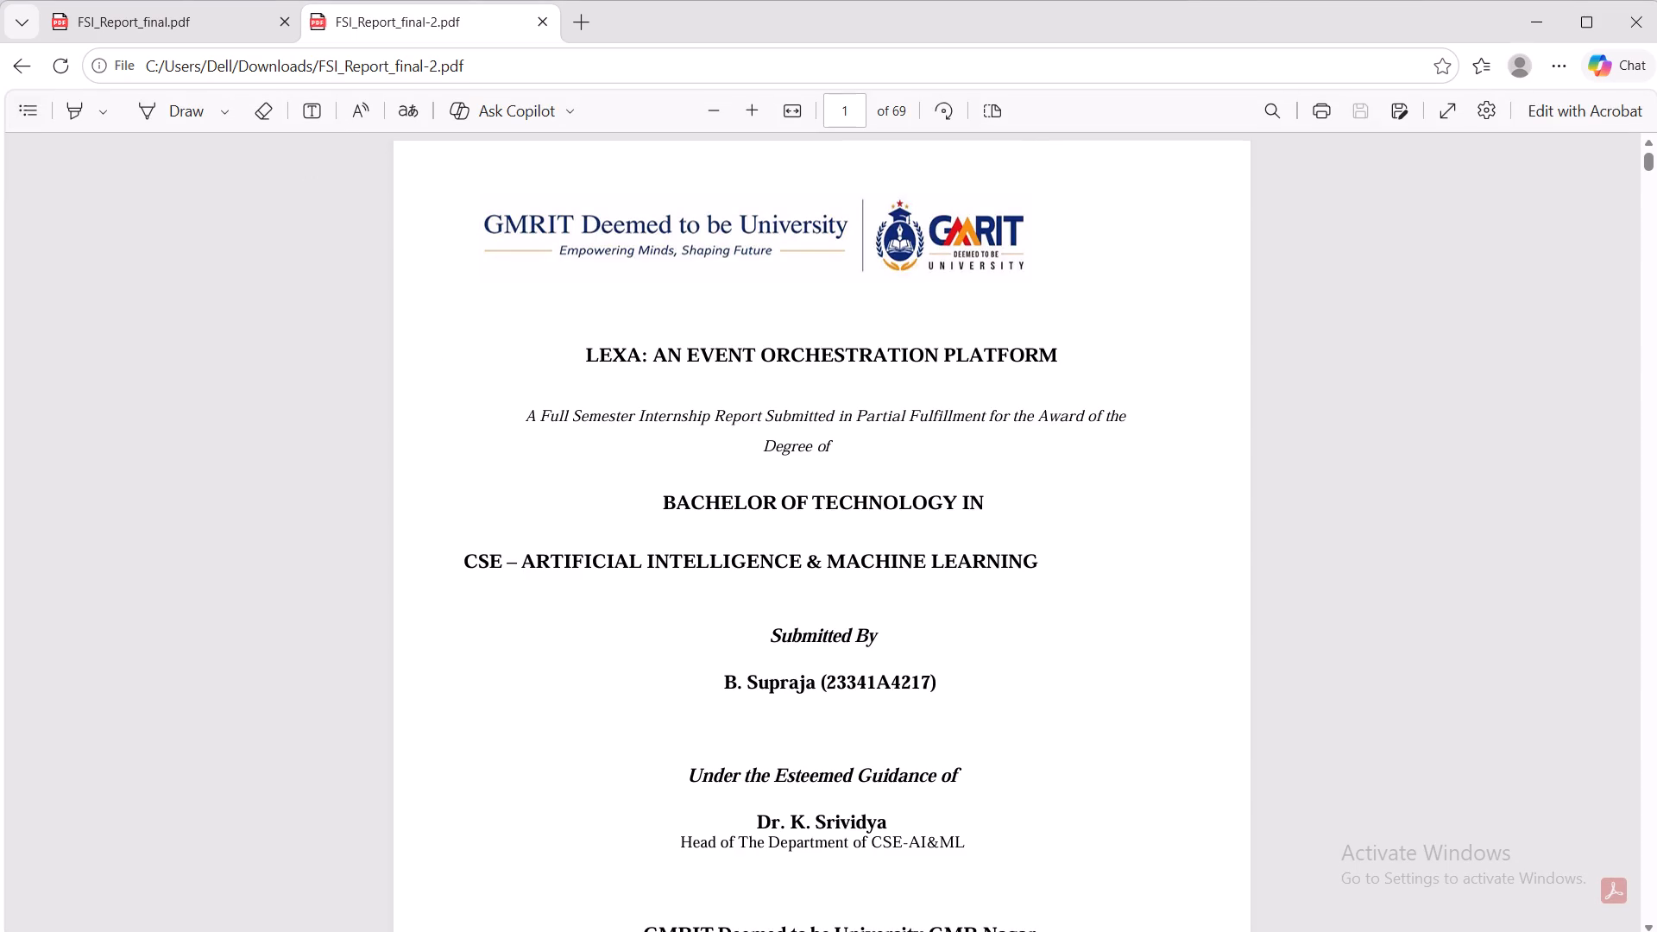
scroll(579, 577, "down", 7)
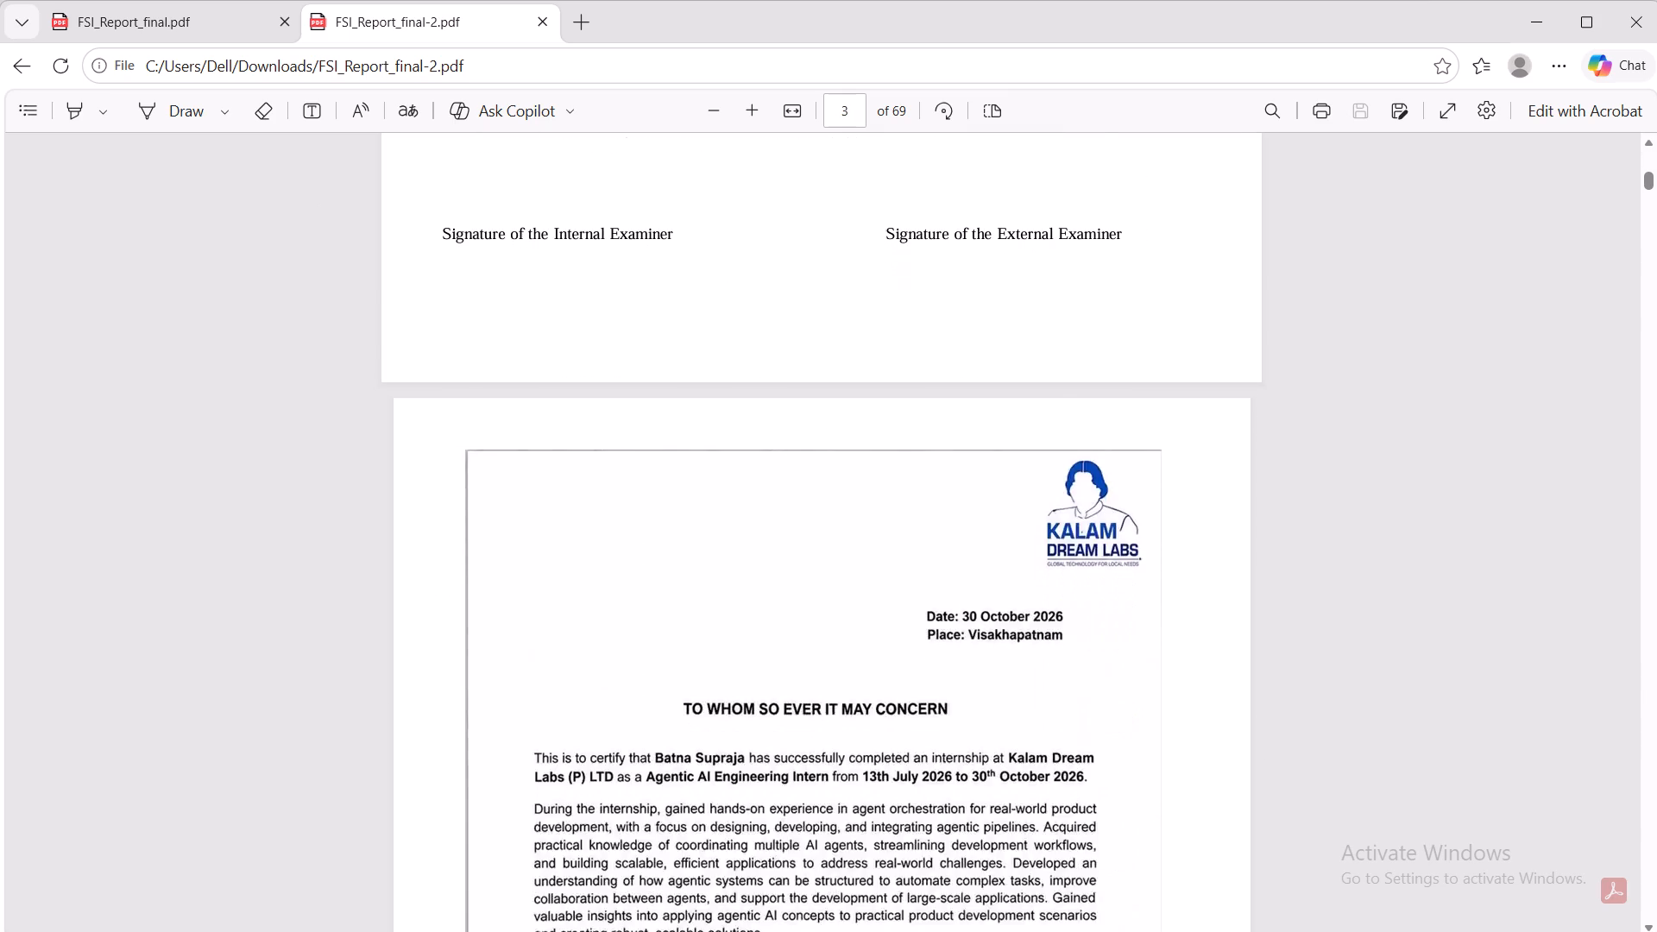
scroll(579, 577, "down", 2)
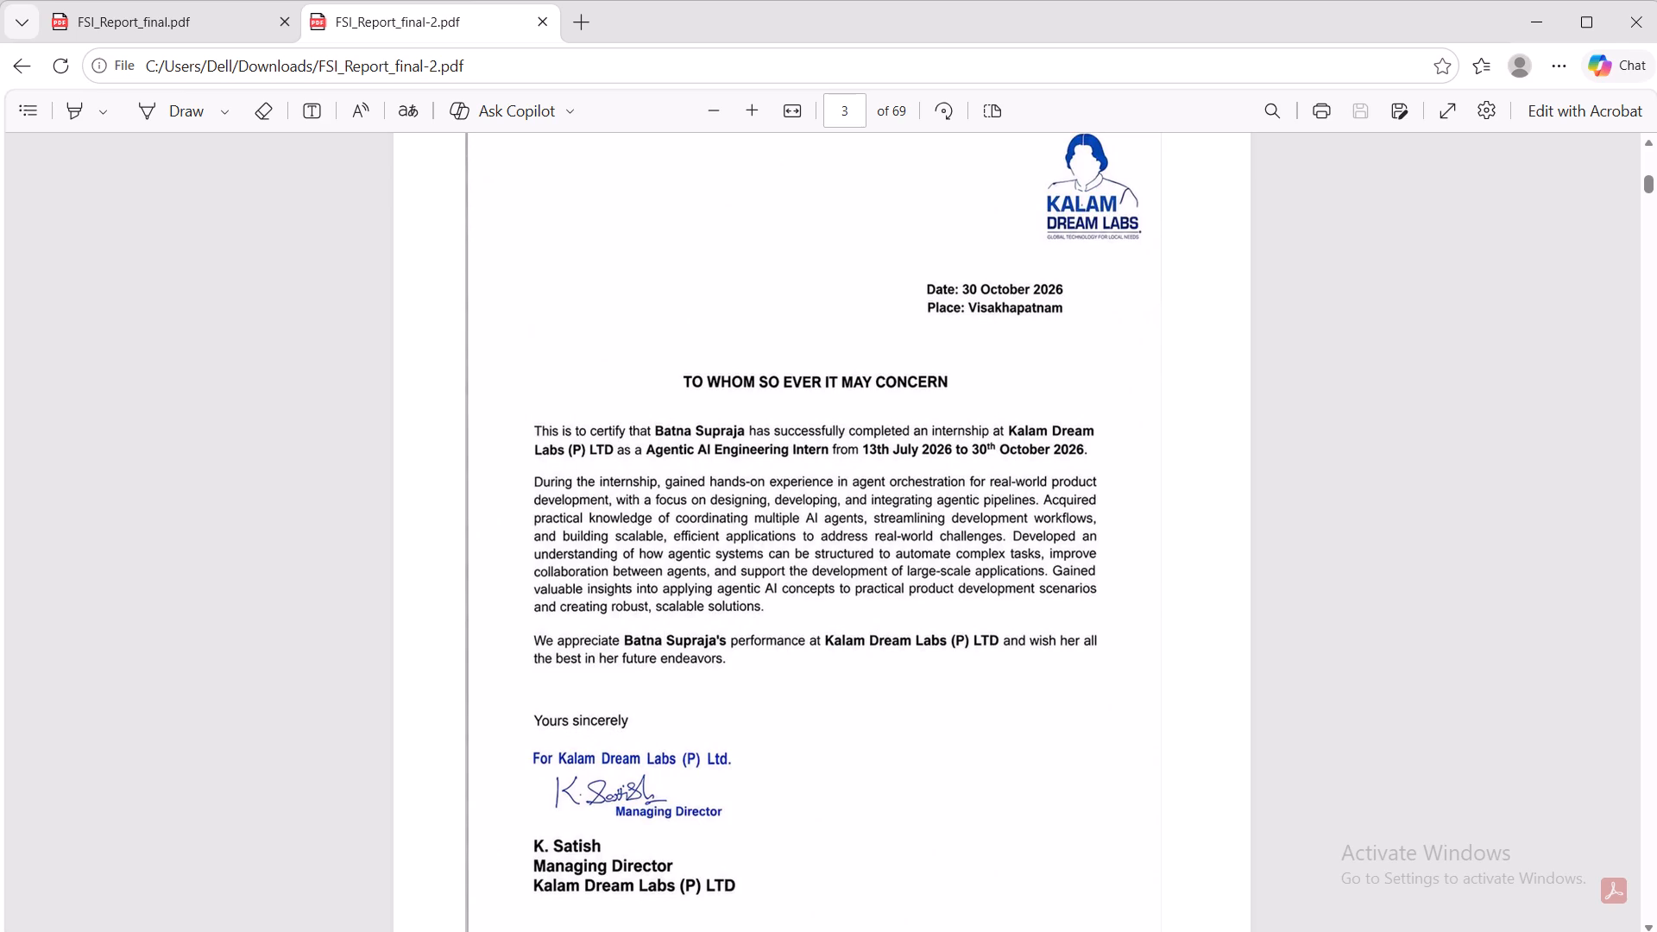
scroll(579, 577, "down", 2)
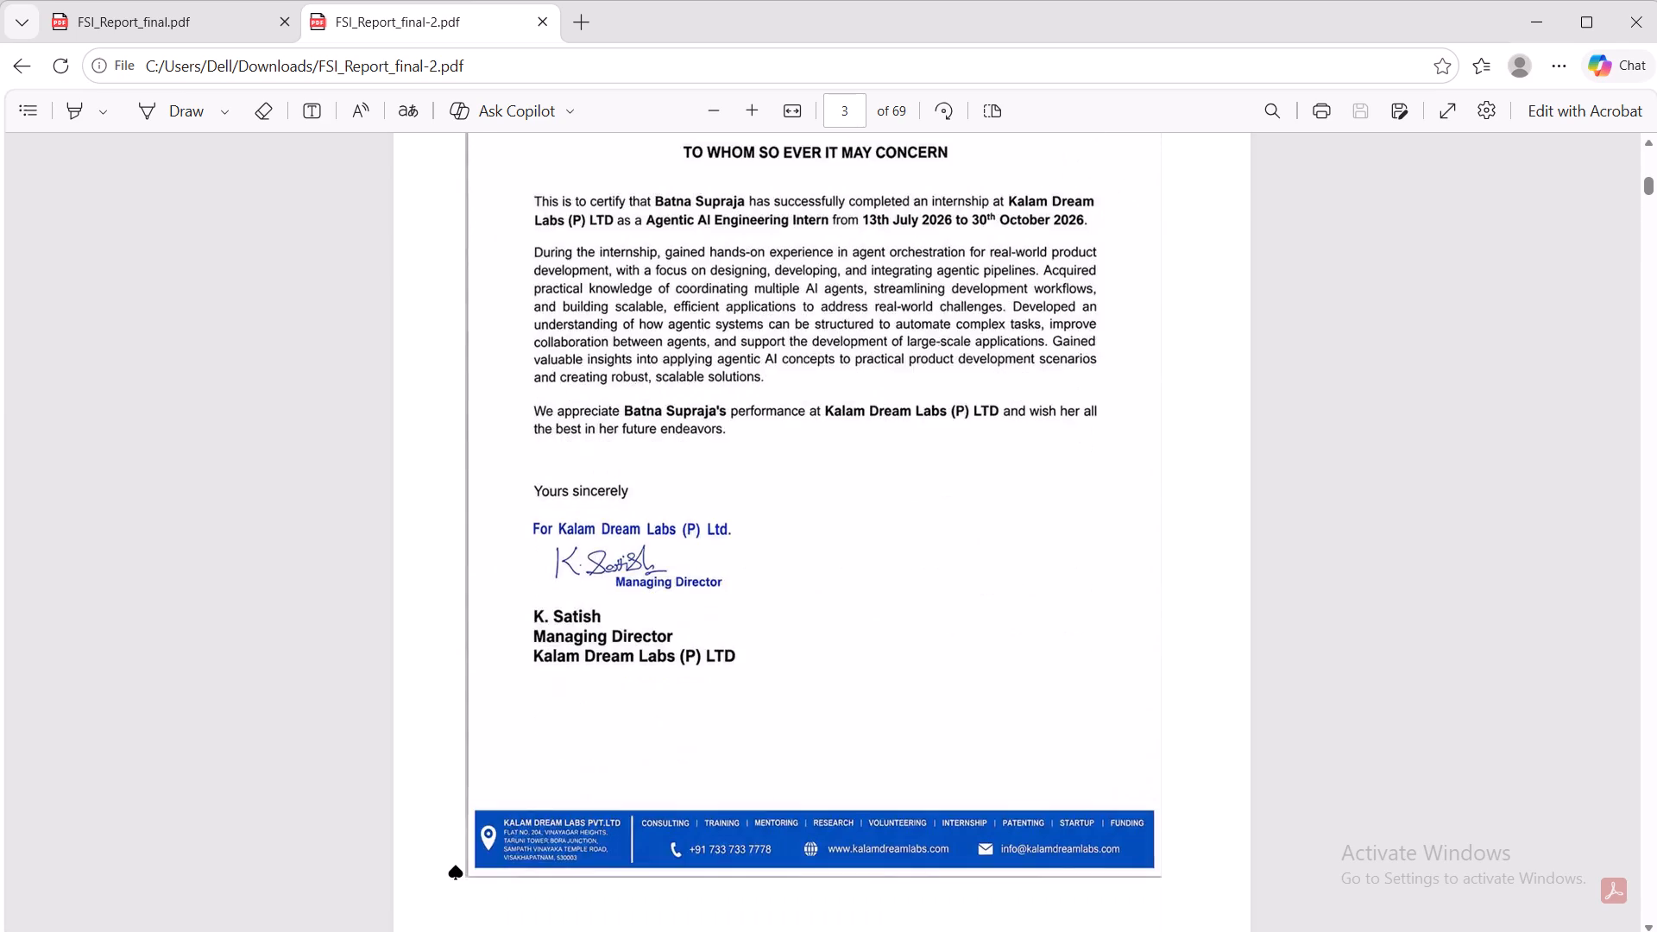
scroll(579, 577, "down", 2)
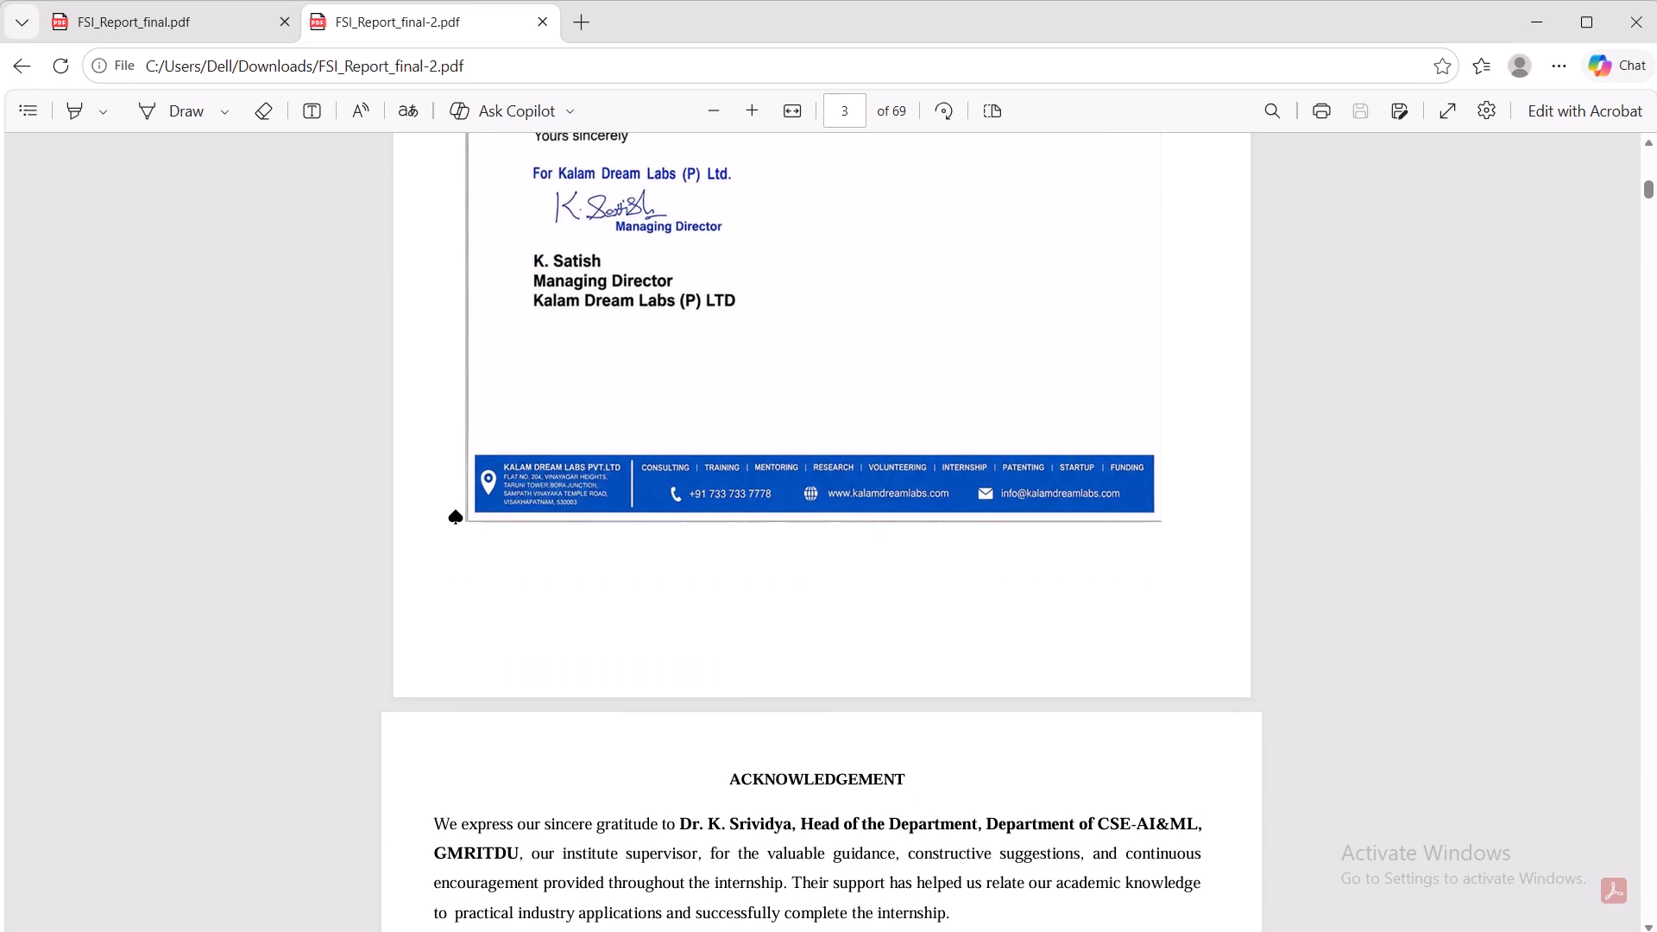
scroll(579, 577, "down", 4)
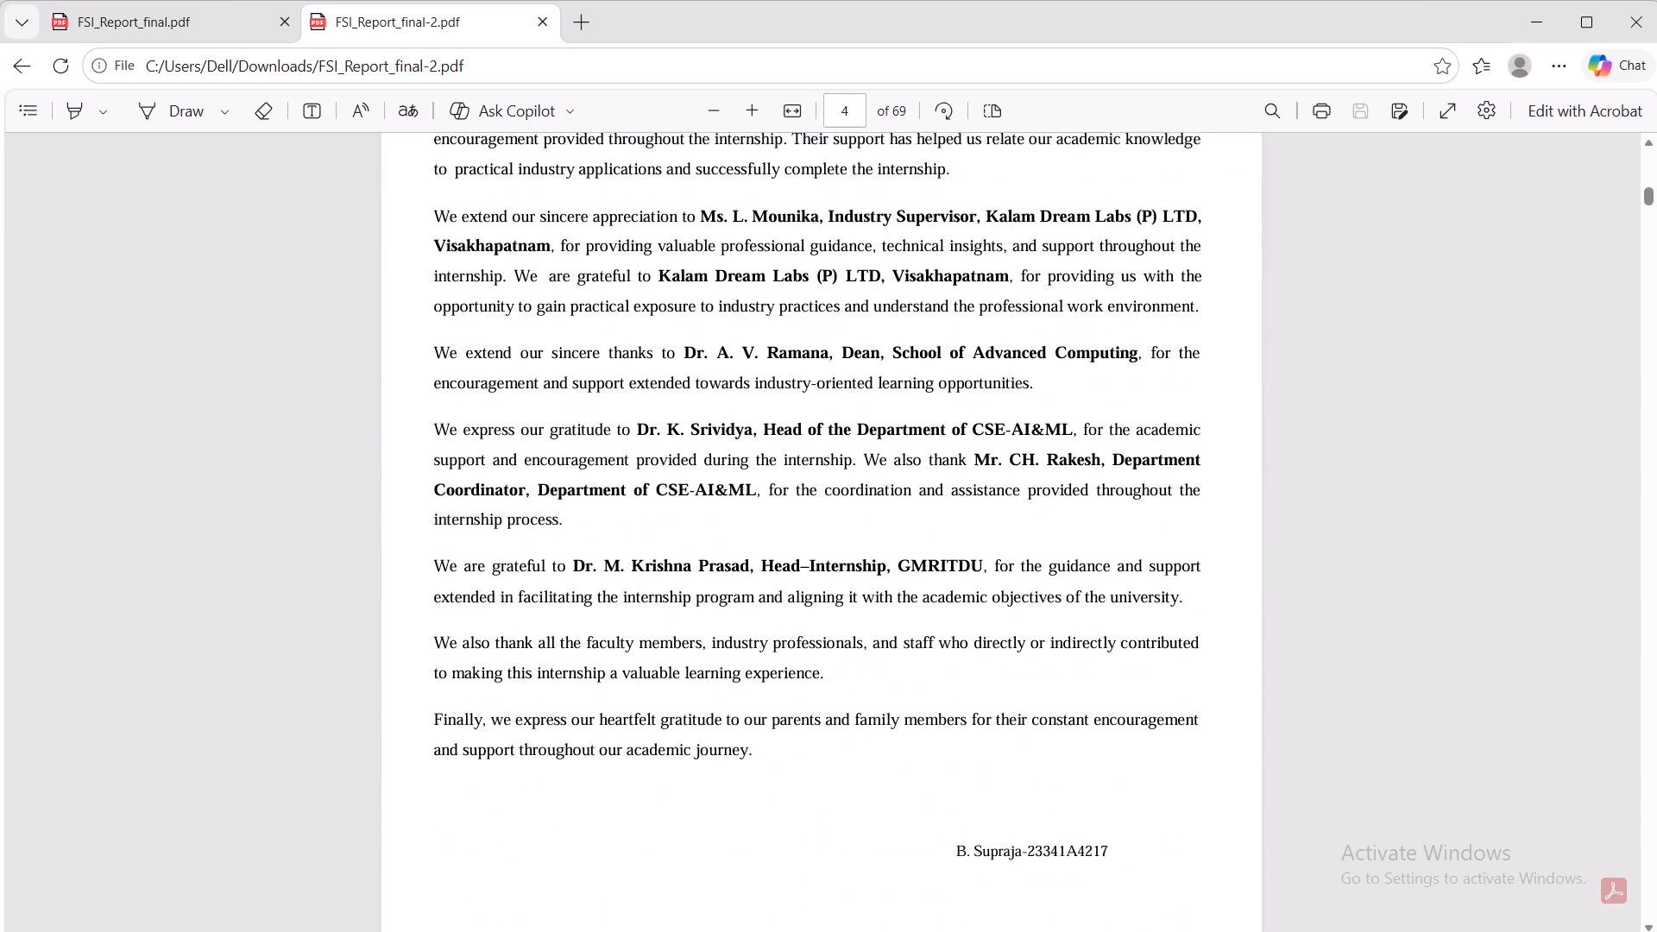
scroll(579, 577, "down", 5)
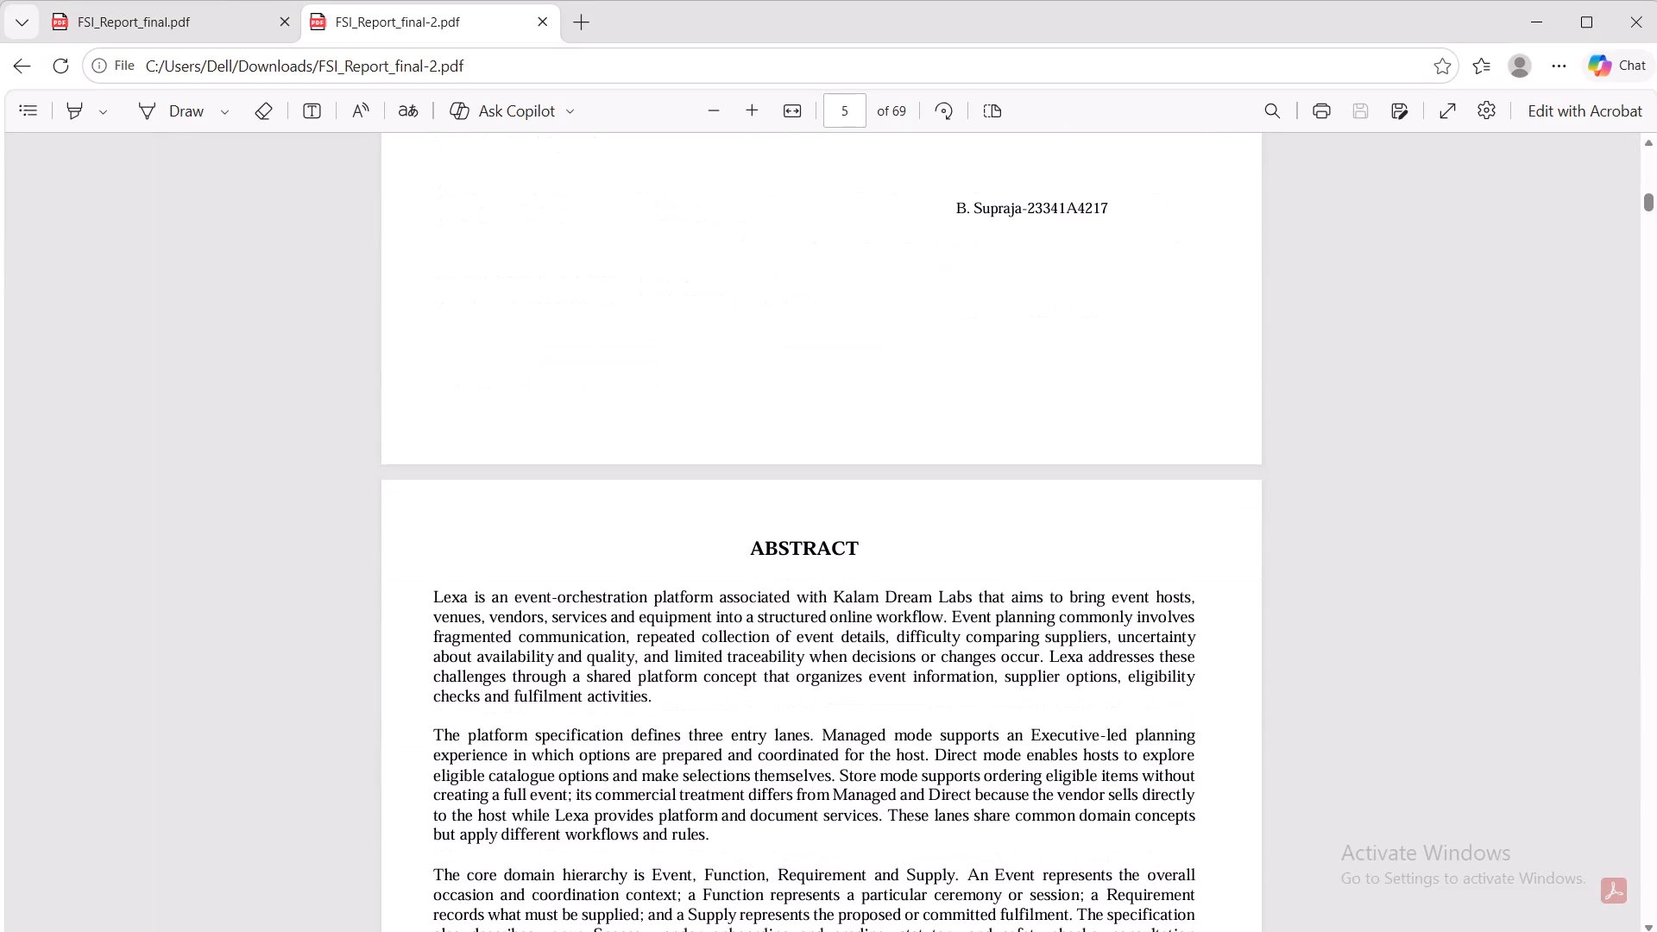
scroll(579, 577, "up", 6)
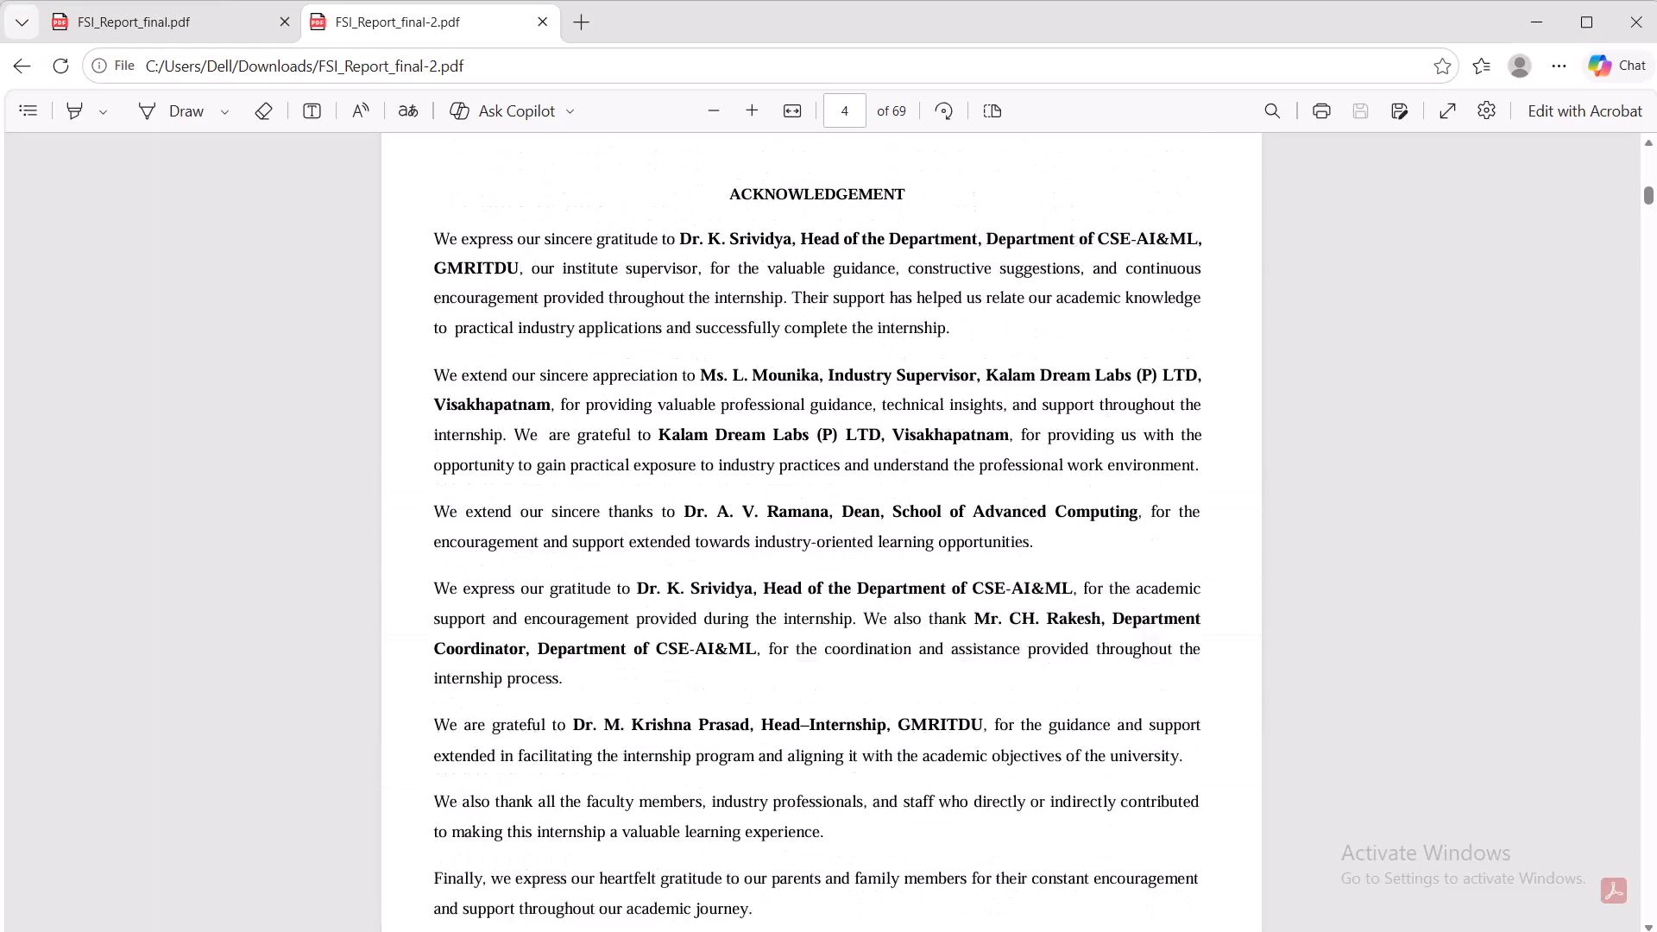
scroll(579, 577, "up", 1)
scroll(579, 577, "down", 5)
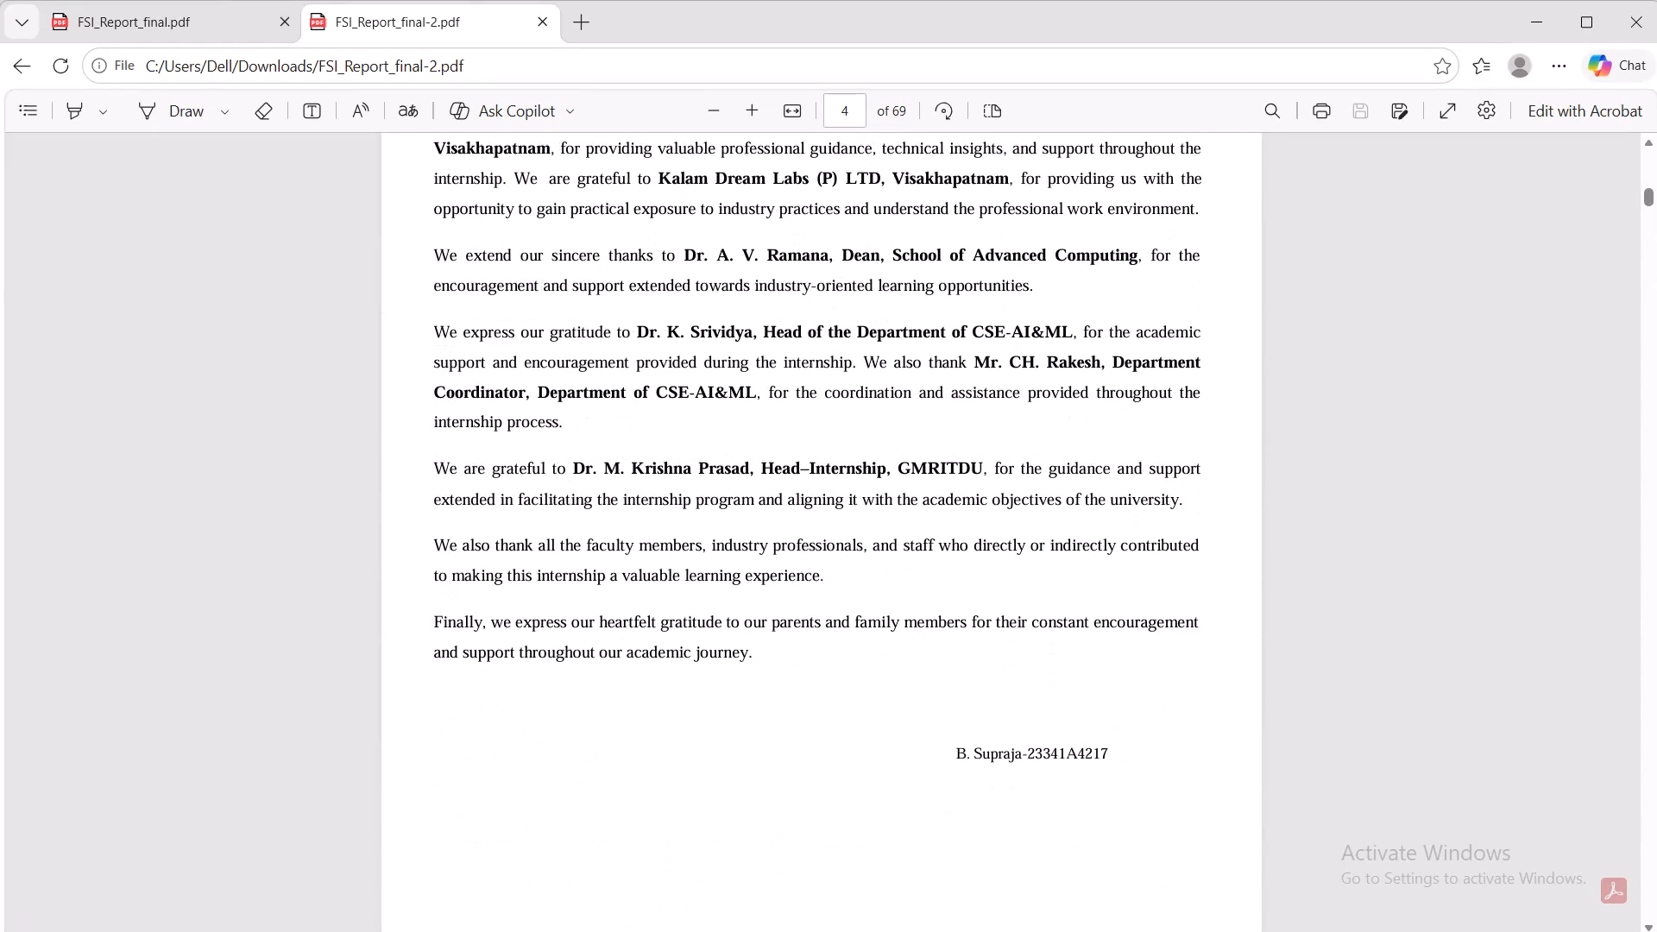
scroll(579, 577, "down", 8)
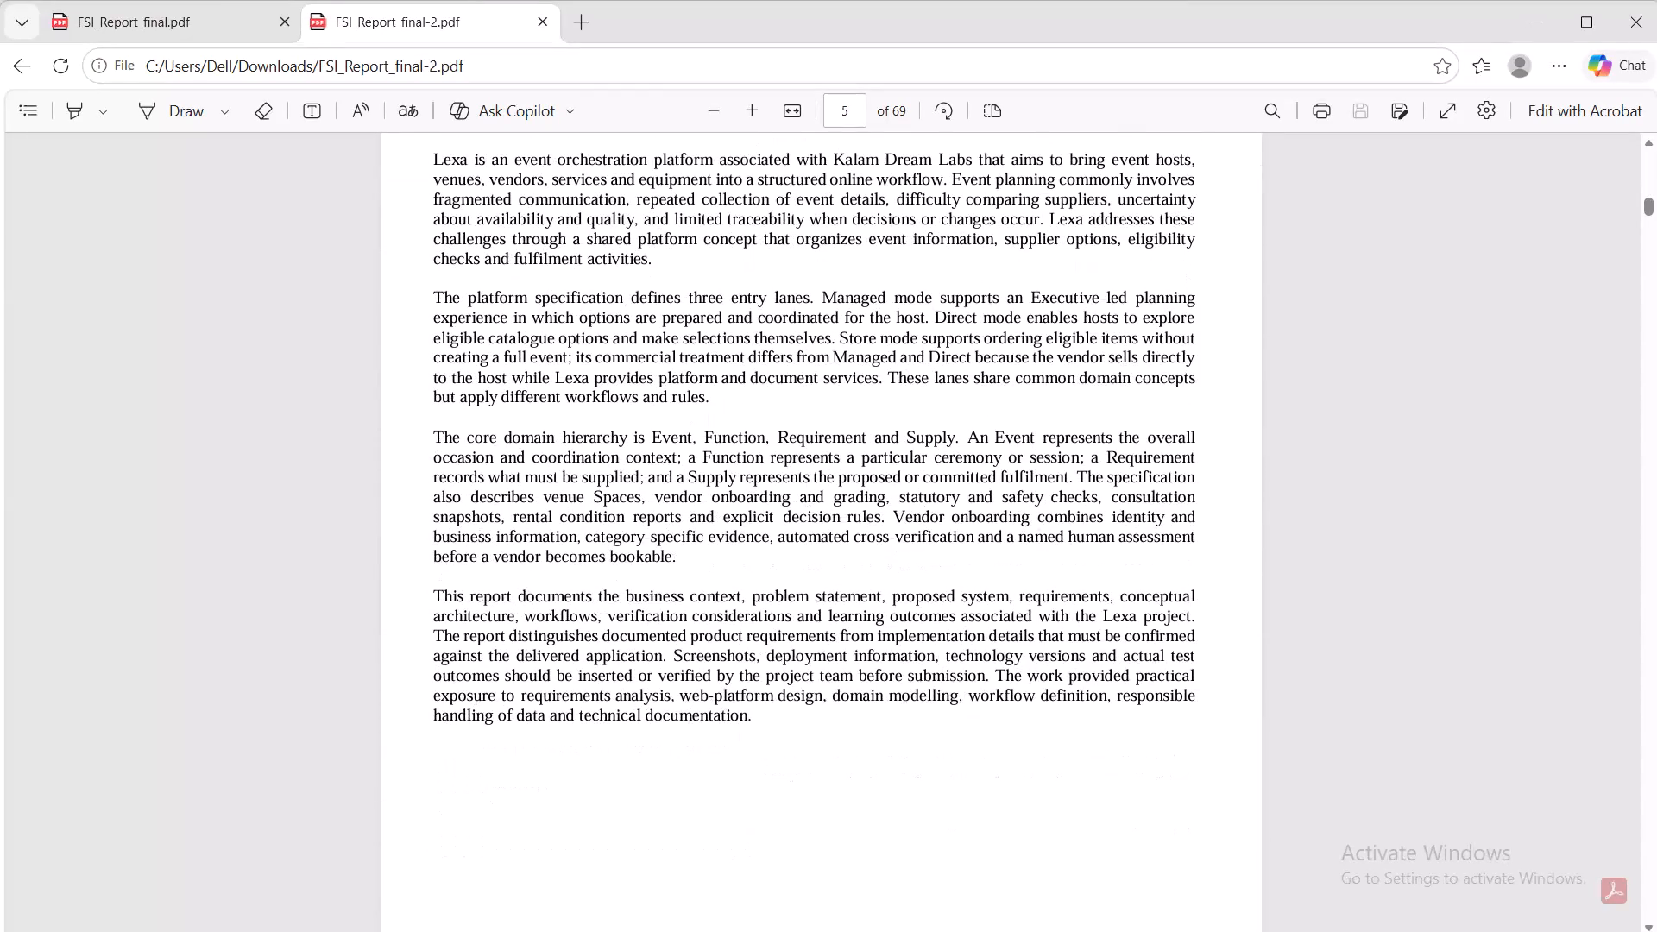
scroll(579, 577, "down", 8)
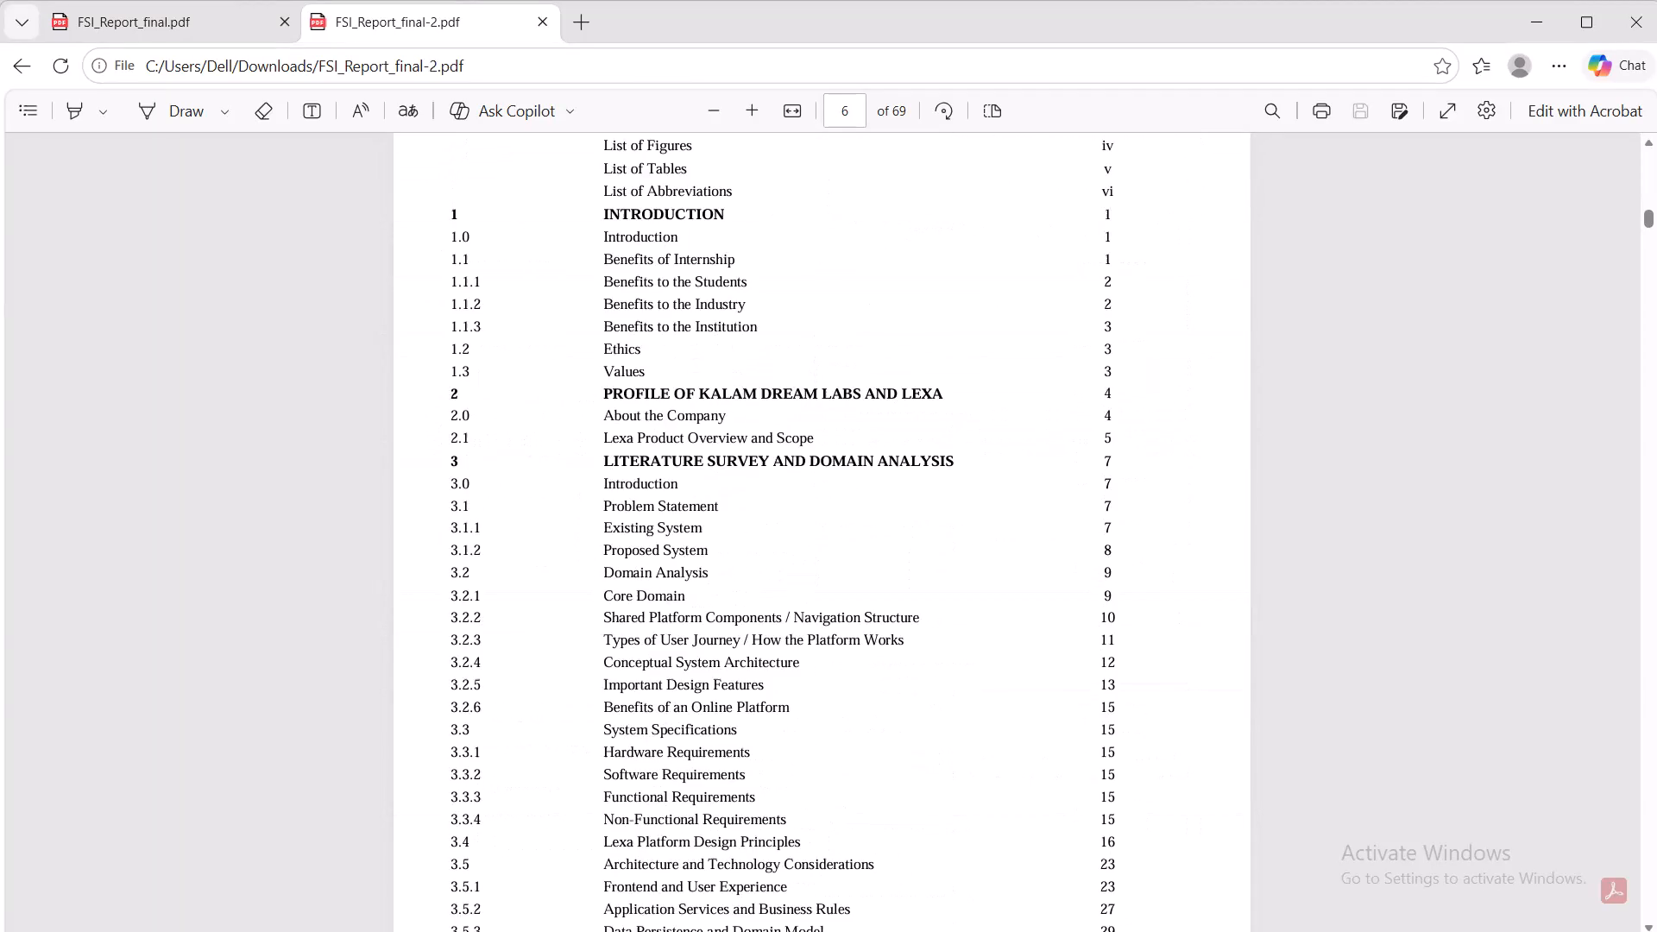
scroll(579, 577, "down", 7)
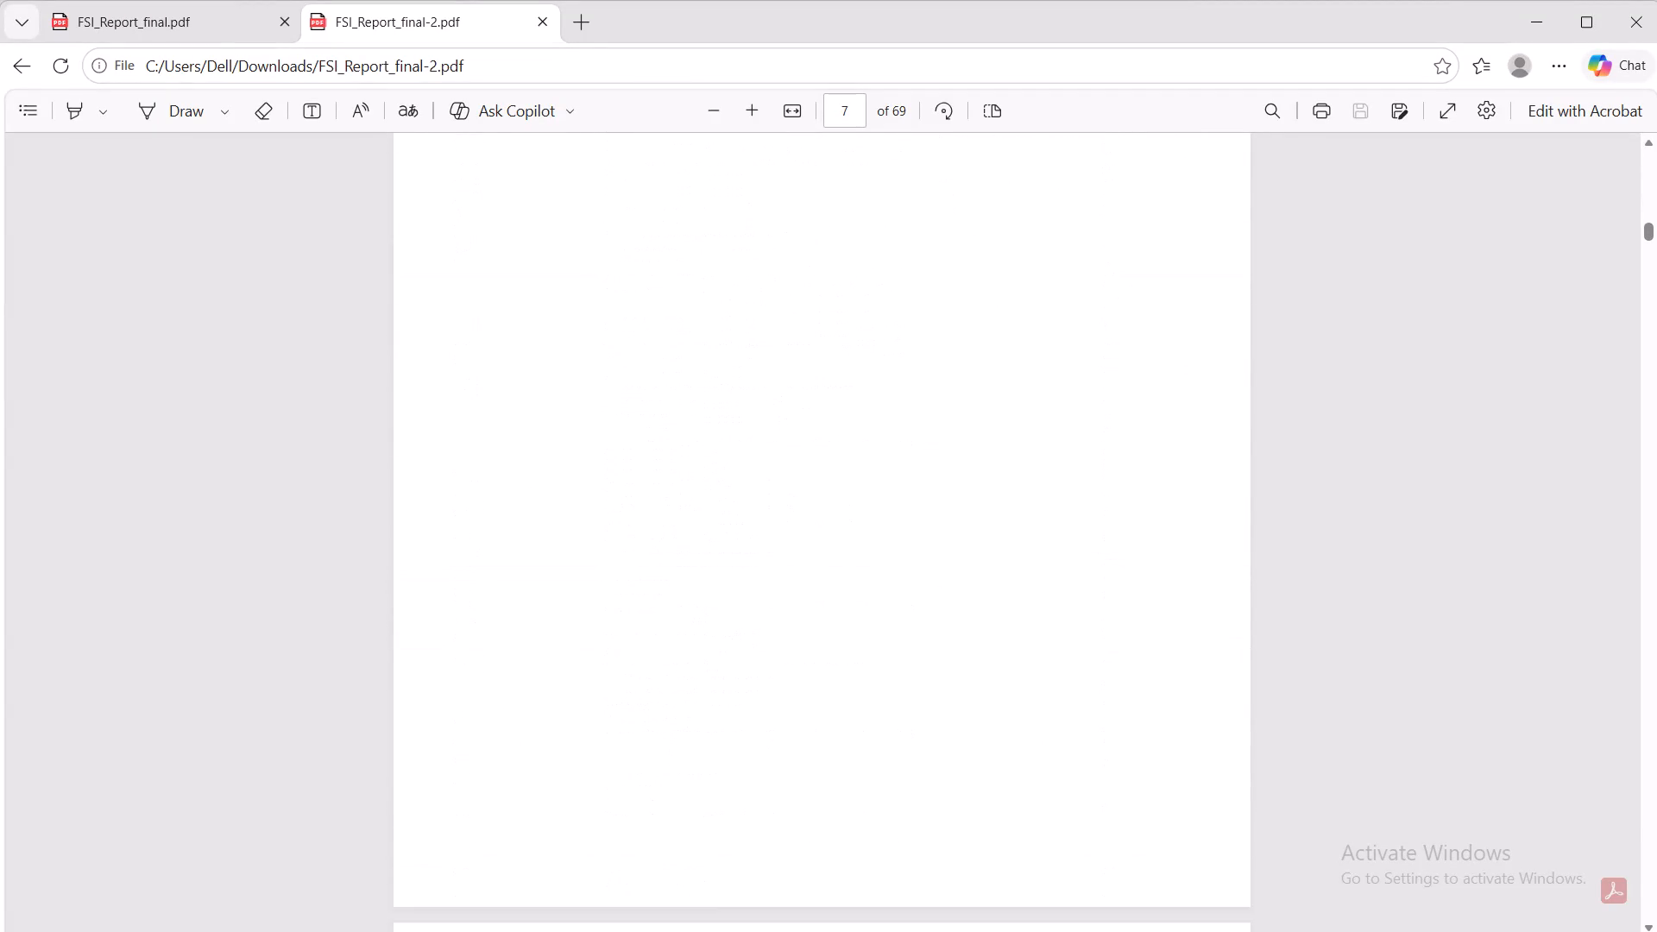
scroll(579, 577, "down", 7)
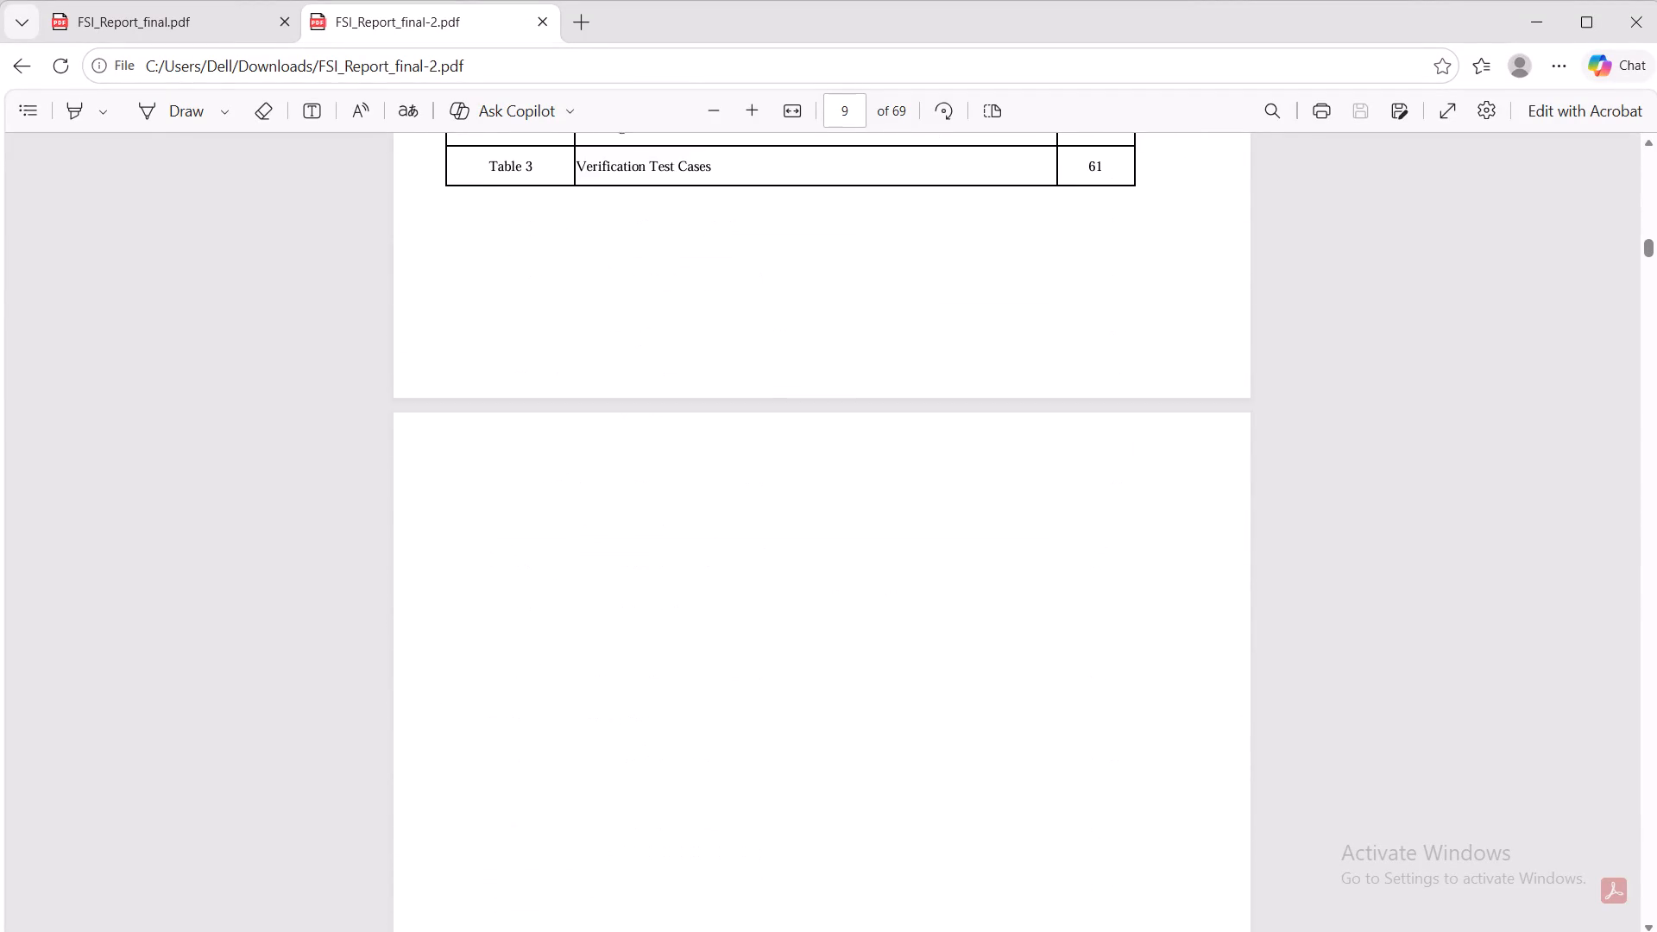
scroll(579, 577, "down", 7)
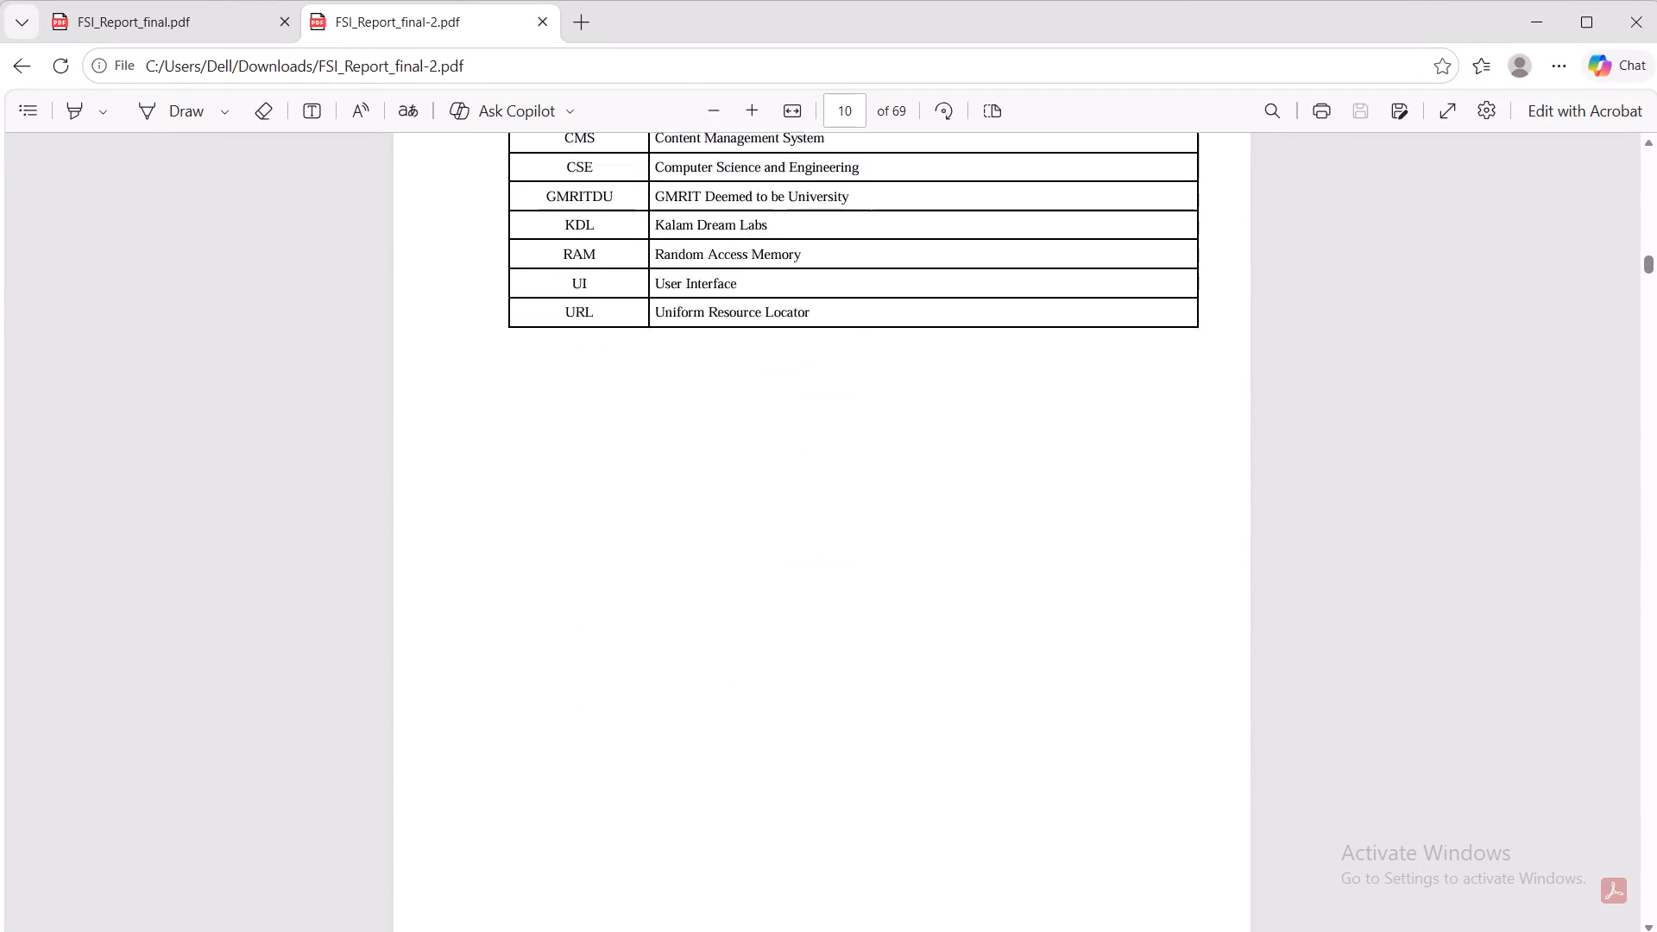
scroll(579, 577, "down", 1)
Switch to the FSI_Report_final PDF and review its front matter, including the certificate, acknowledgement, abstract and table of contents pages.
left_click(206, 0)
left_click(206, 19)
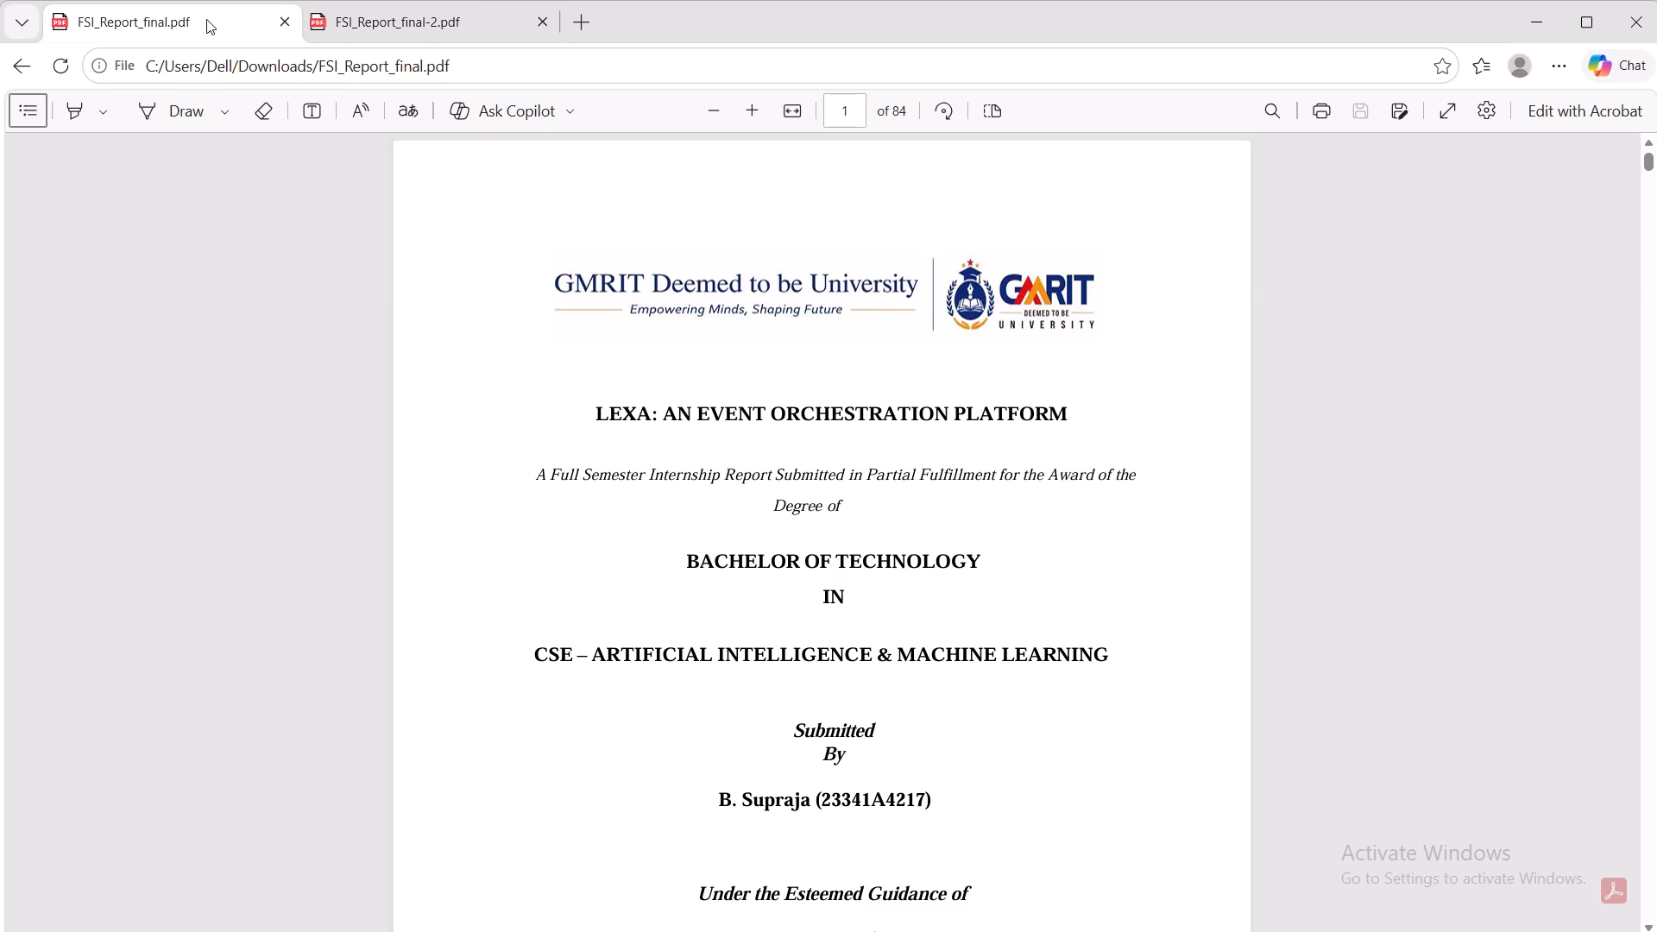
scroll(477, 451, "down", 6)
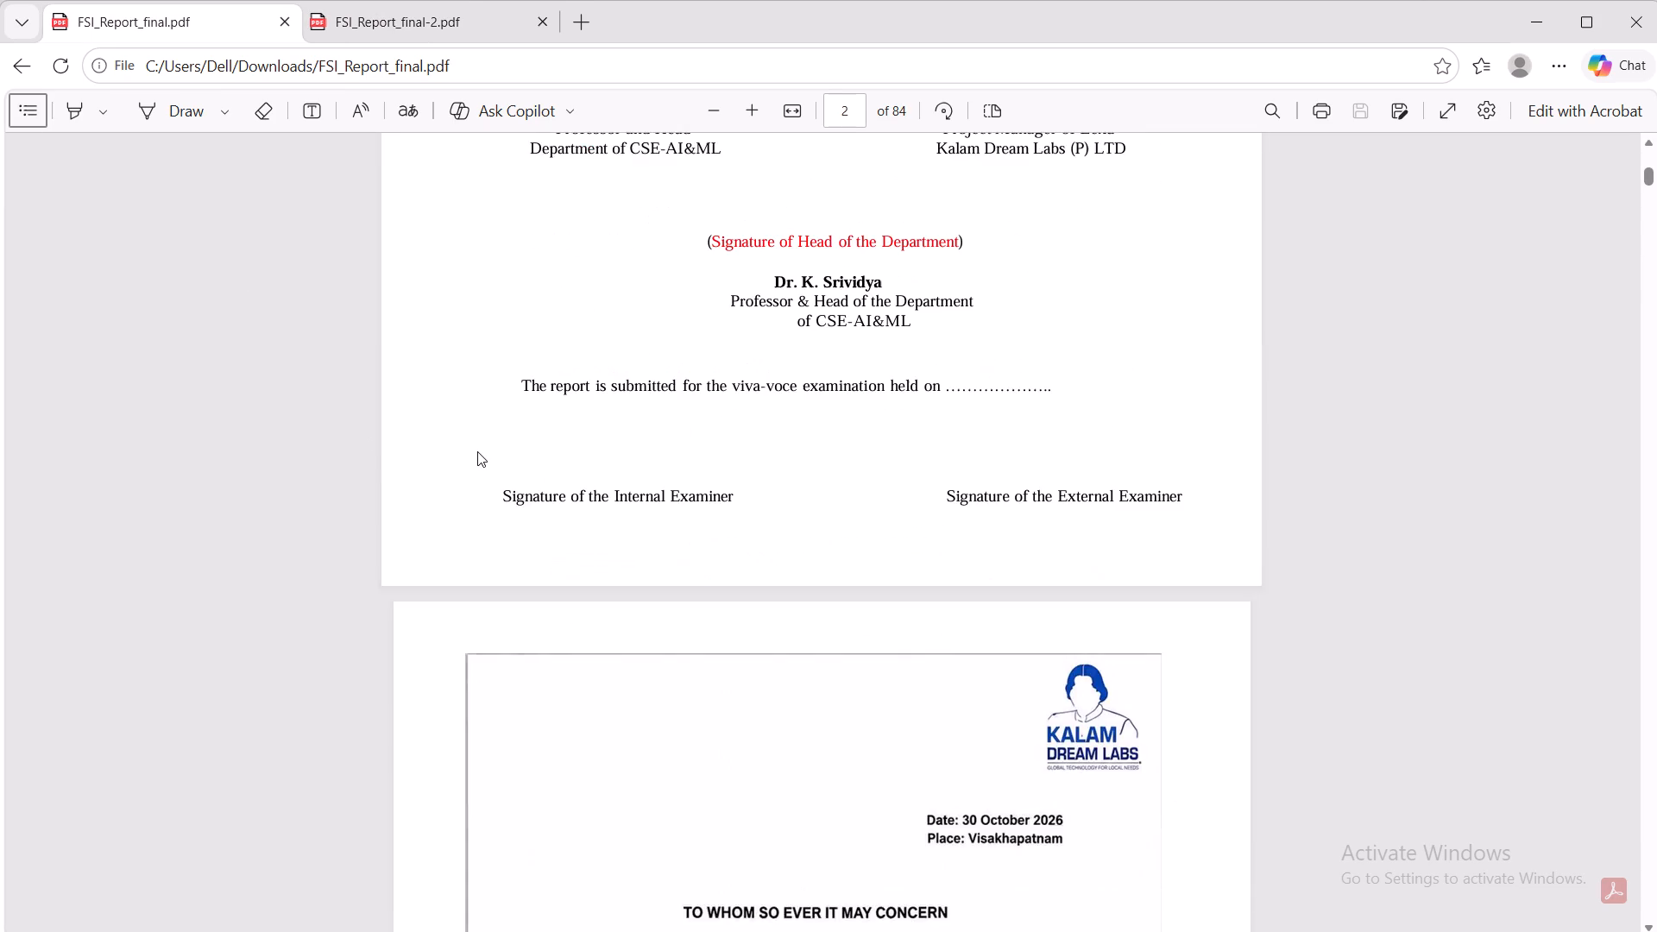
scroll(477, 451, "up", 3)
scroll(477, 451, "down", 8)
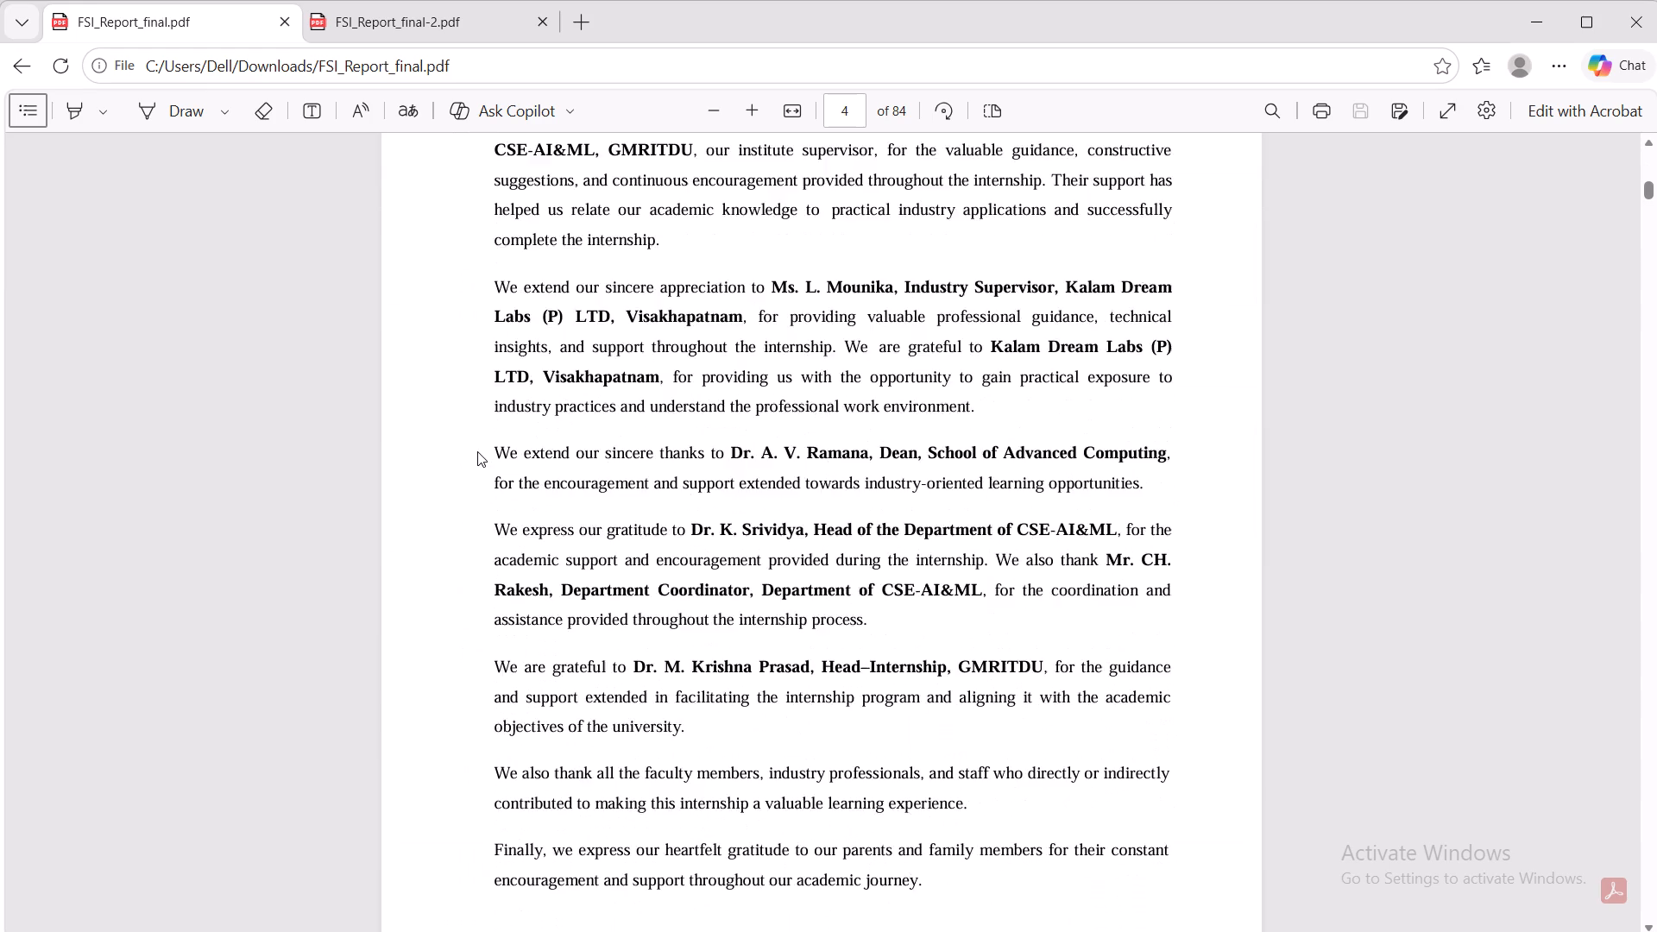
scroll(477, 451, "down", 7)
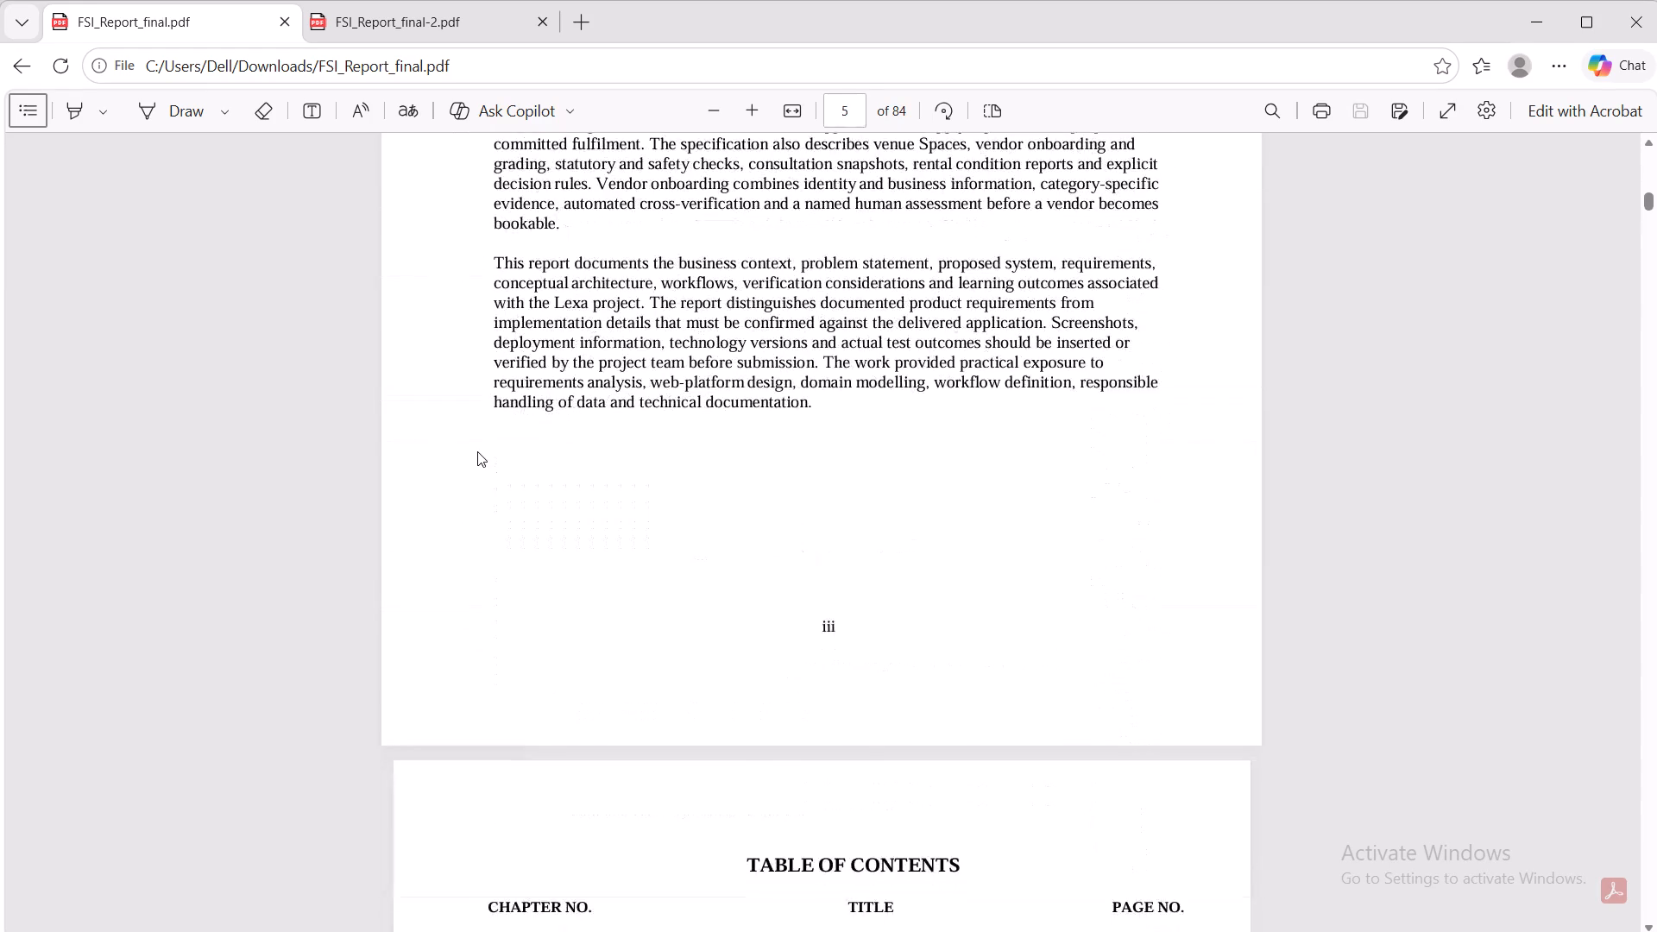
scroll(477, 451, "down", 5)
scroll(477, 451, "up", 1)
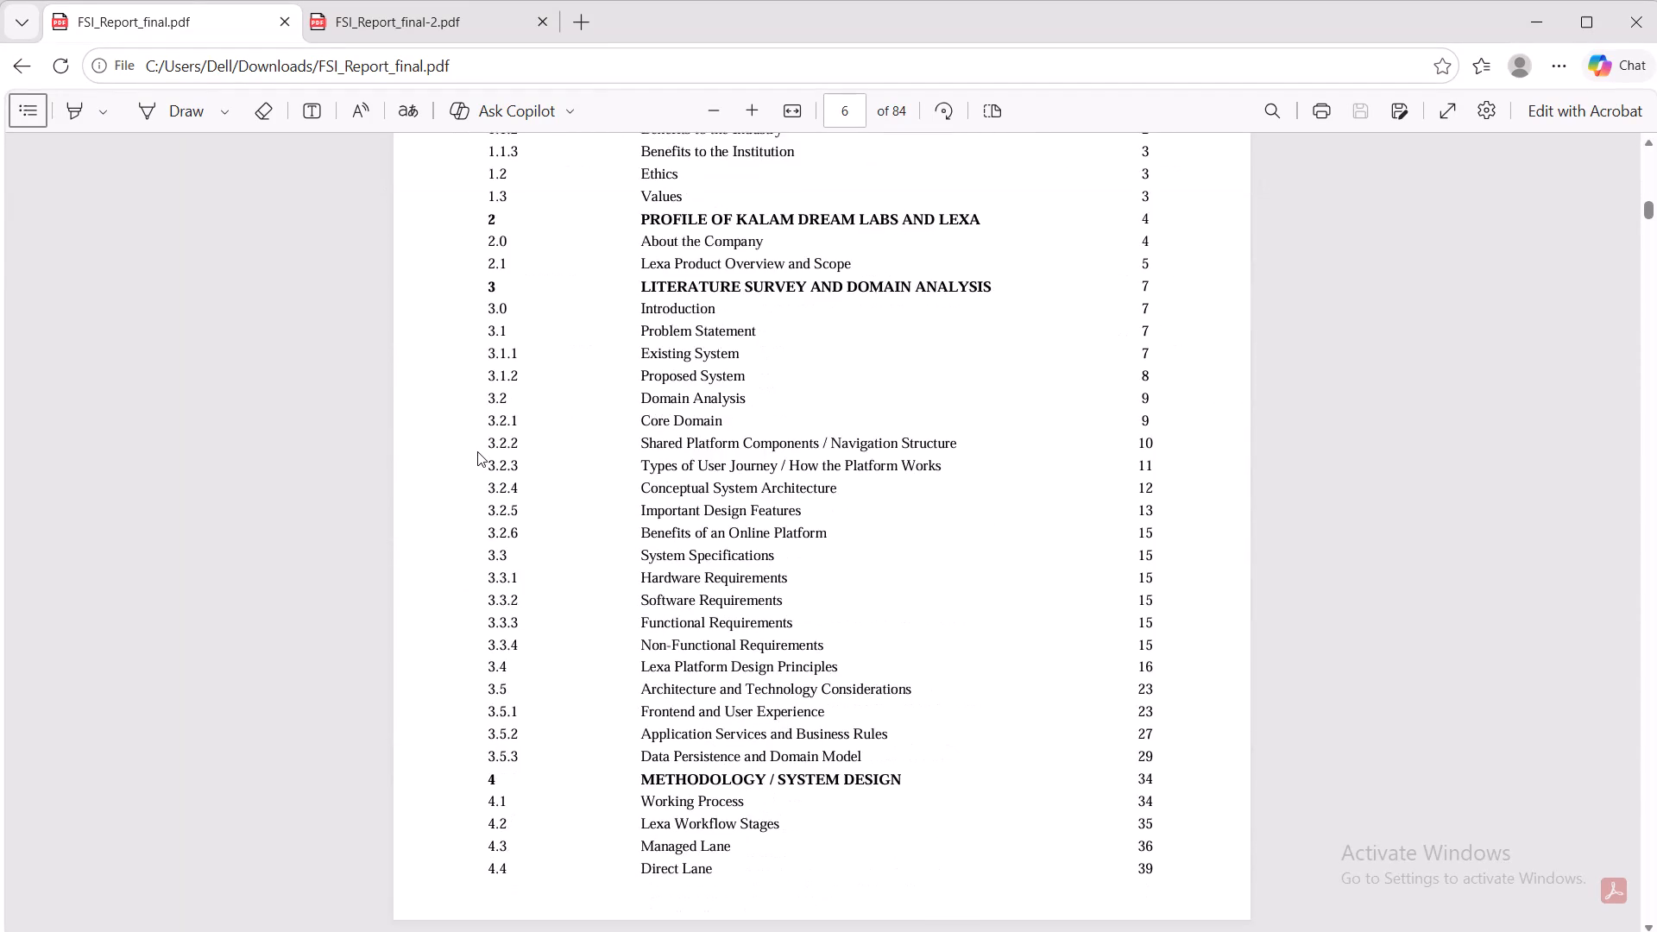
scroll(477, 451, "up", 3)
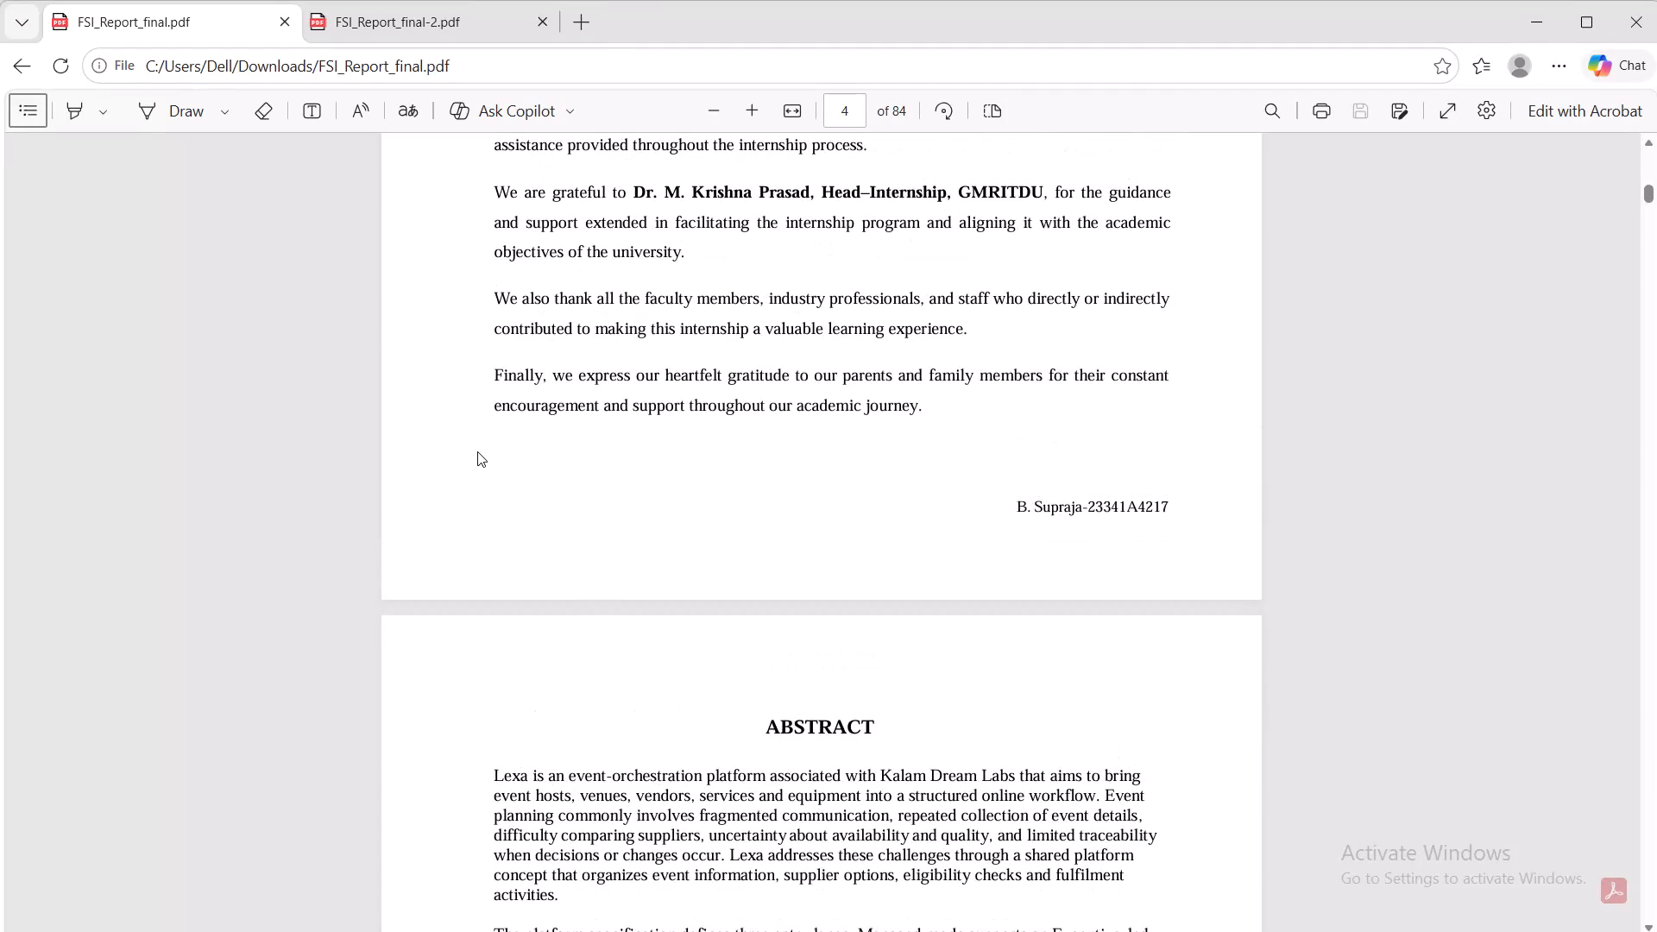
scroll(477, 451, "up", 2)
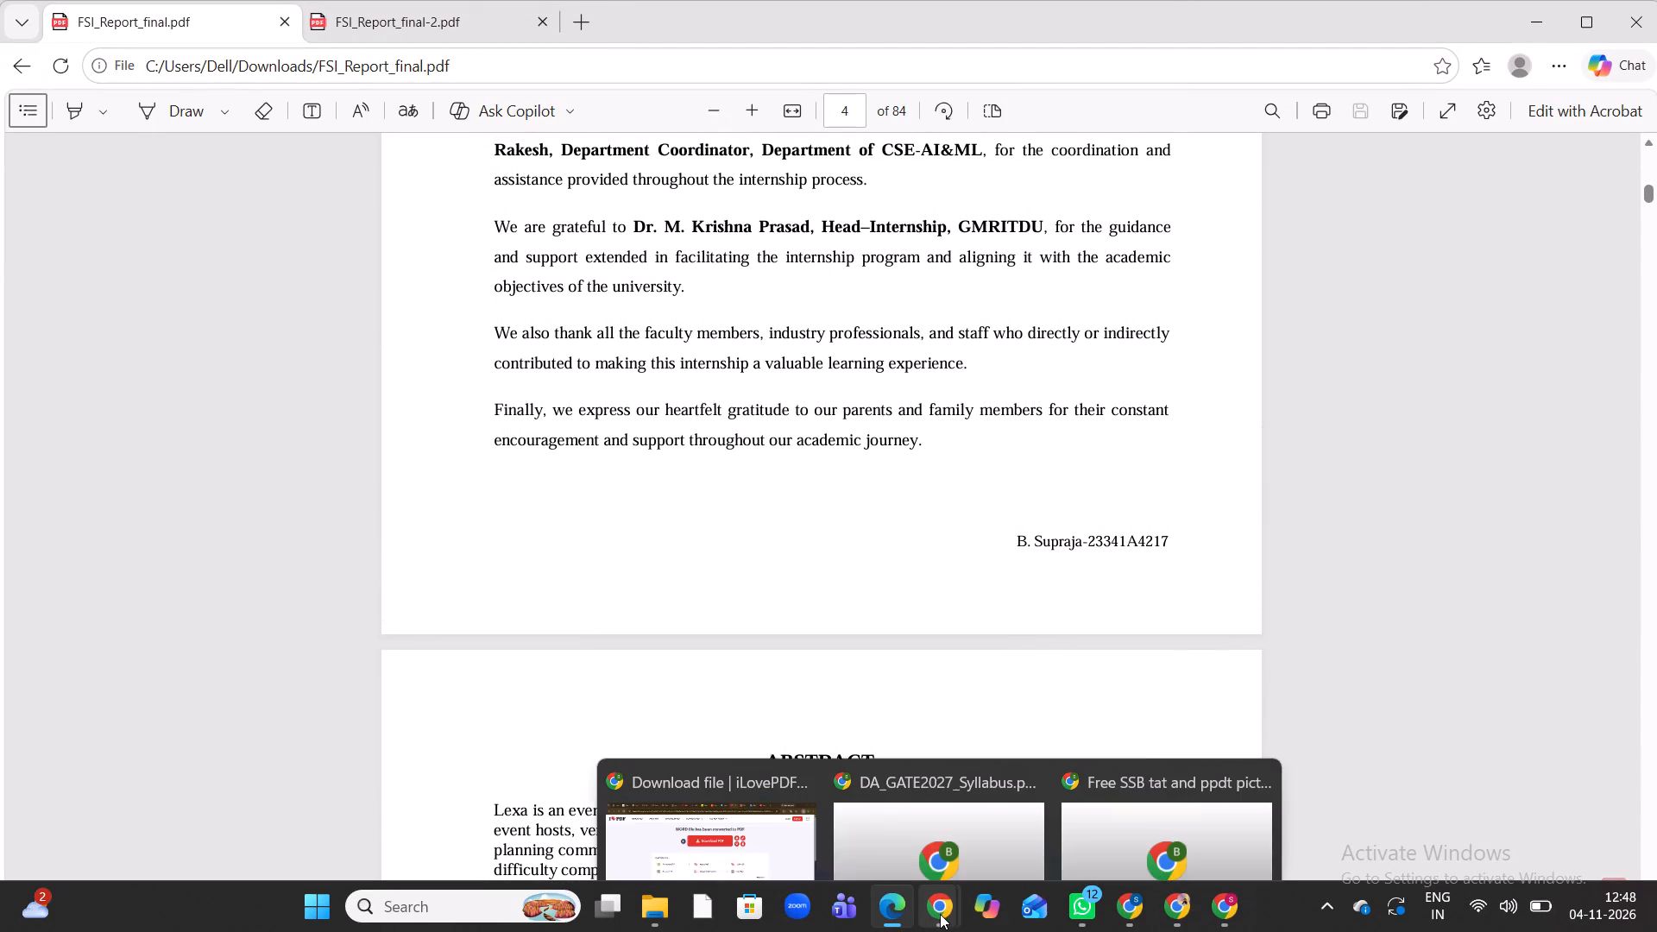
Switch to iLovePDF in Chrome and load FSI_Report_final from the Downloads folder into the Split PDF tool.
left_click(775, 832)
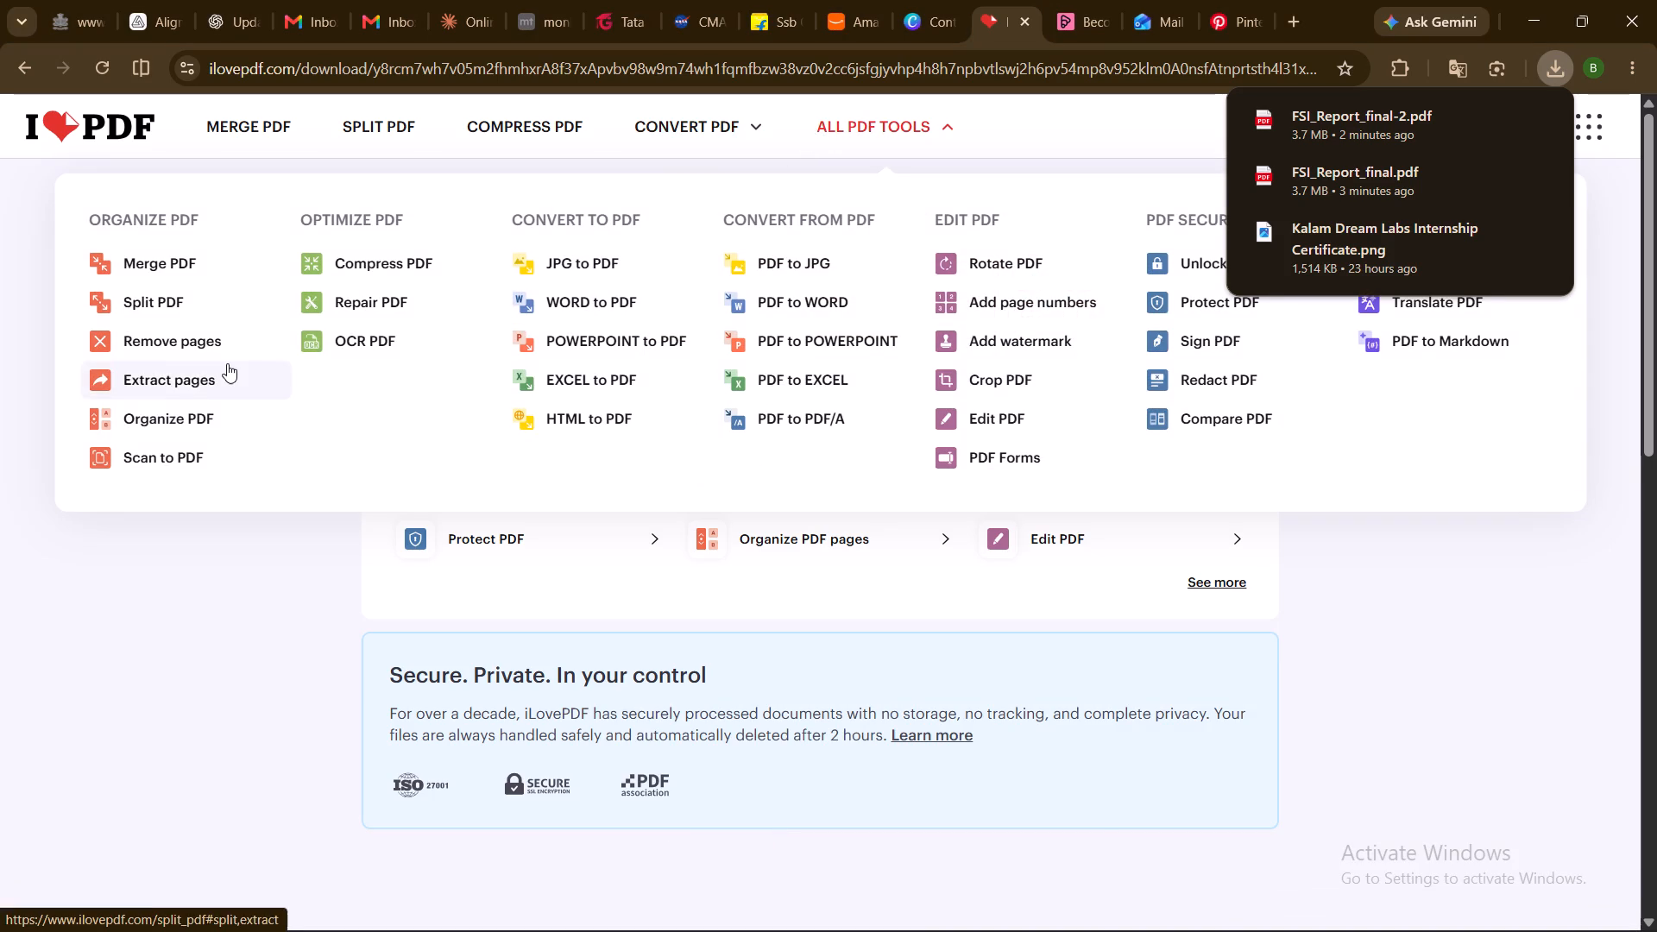
left_click(195, 304)
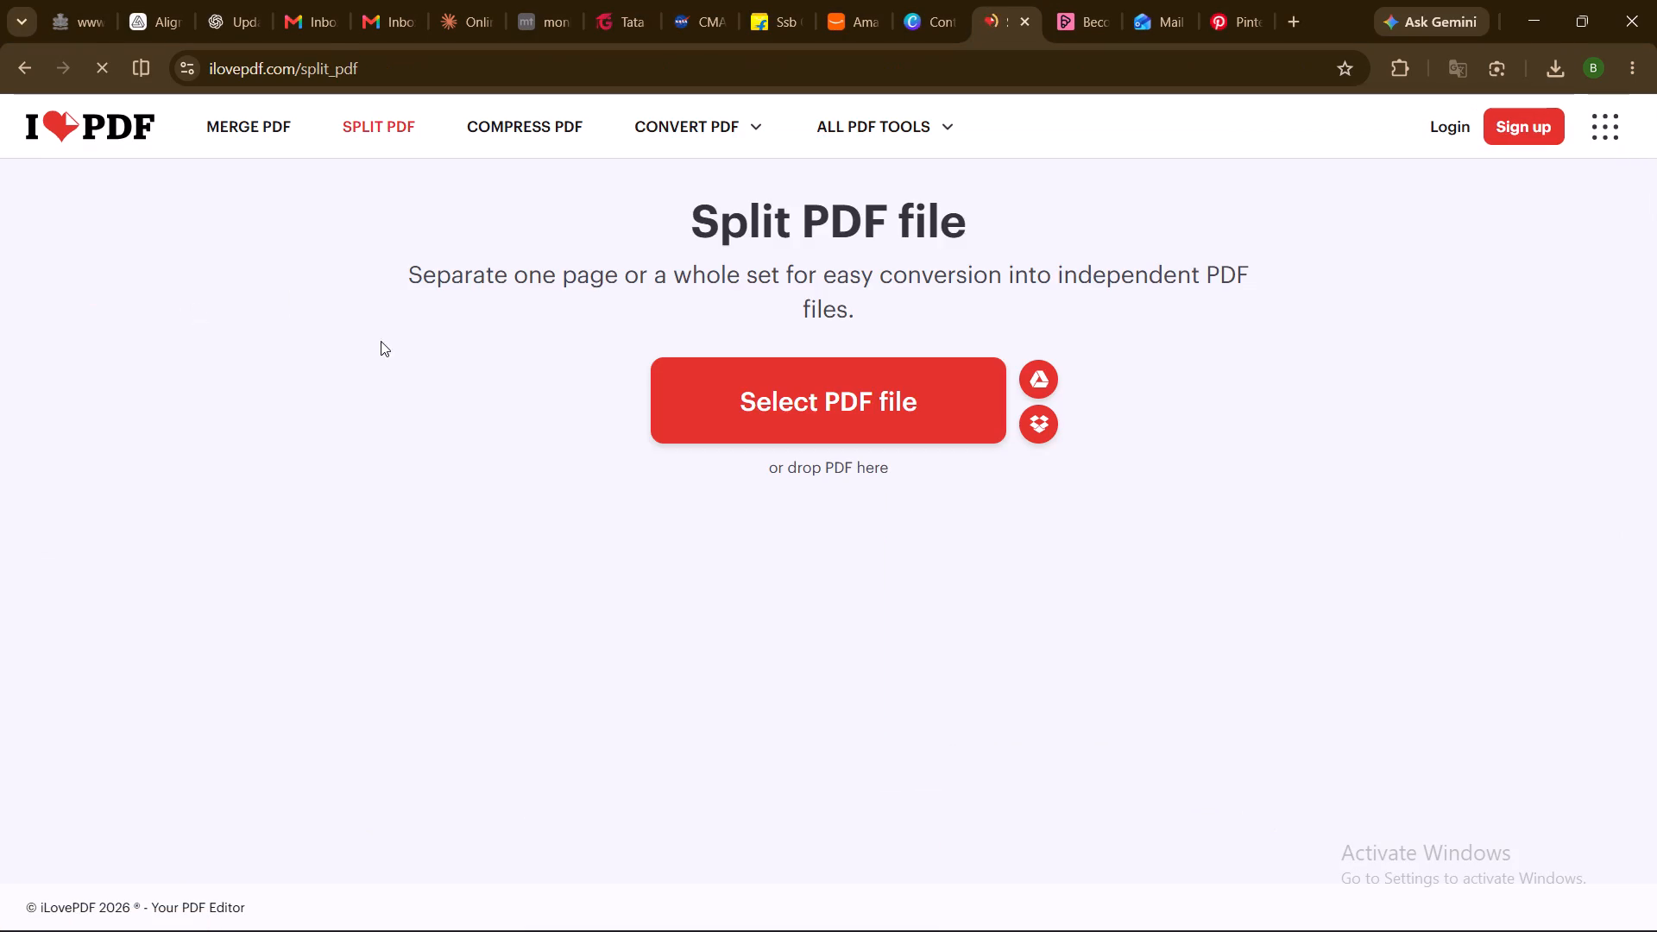
left_click(757, 372)
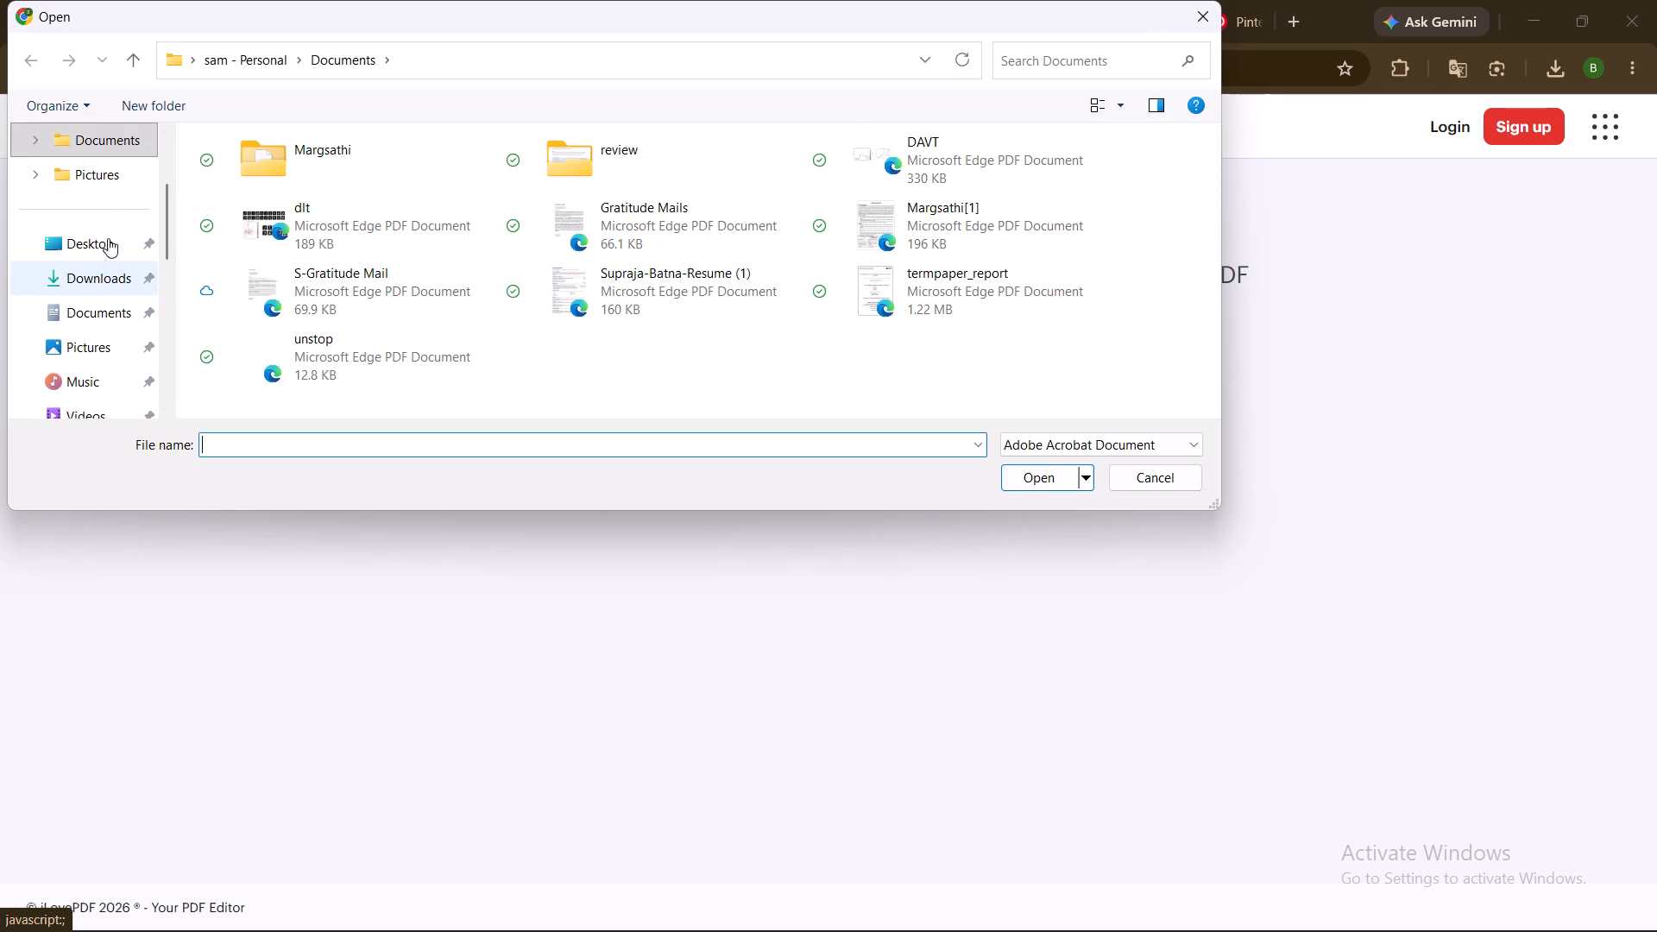
left_click(94, 285)
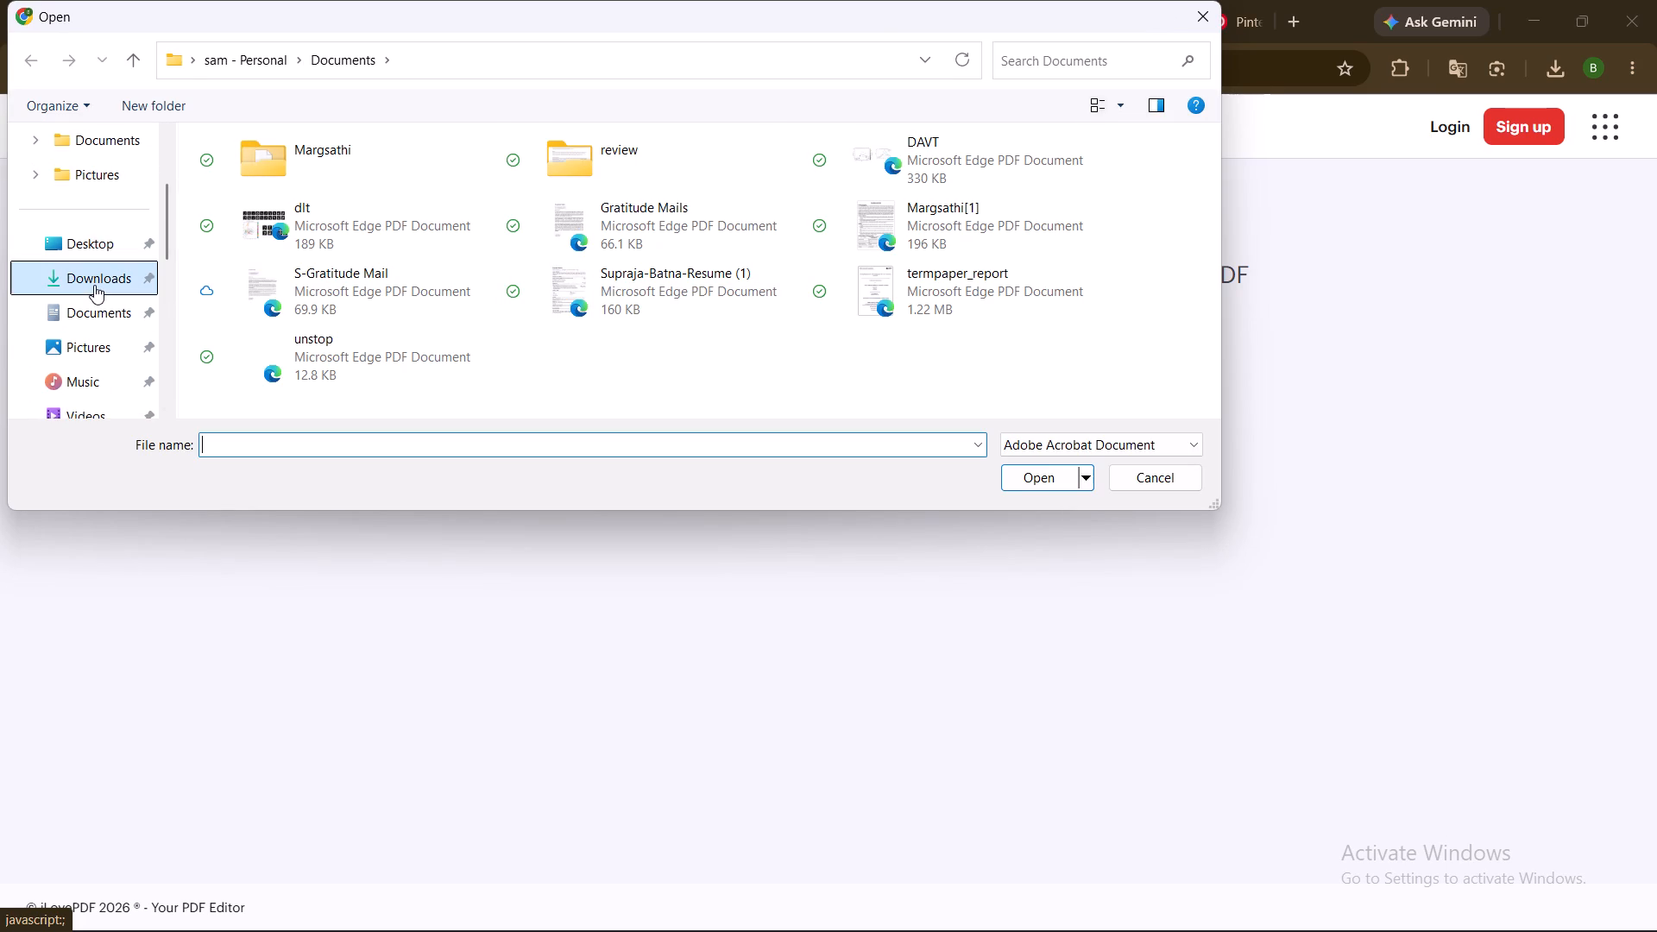
left_click(329, 232)
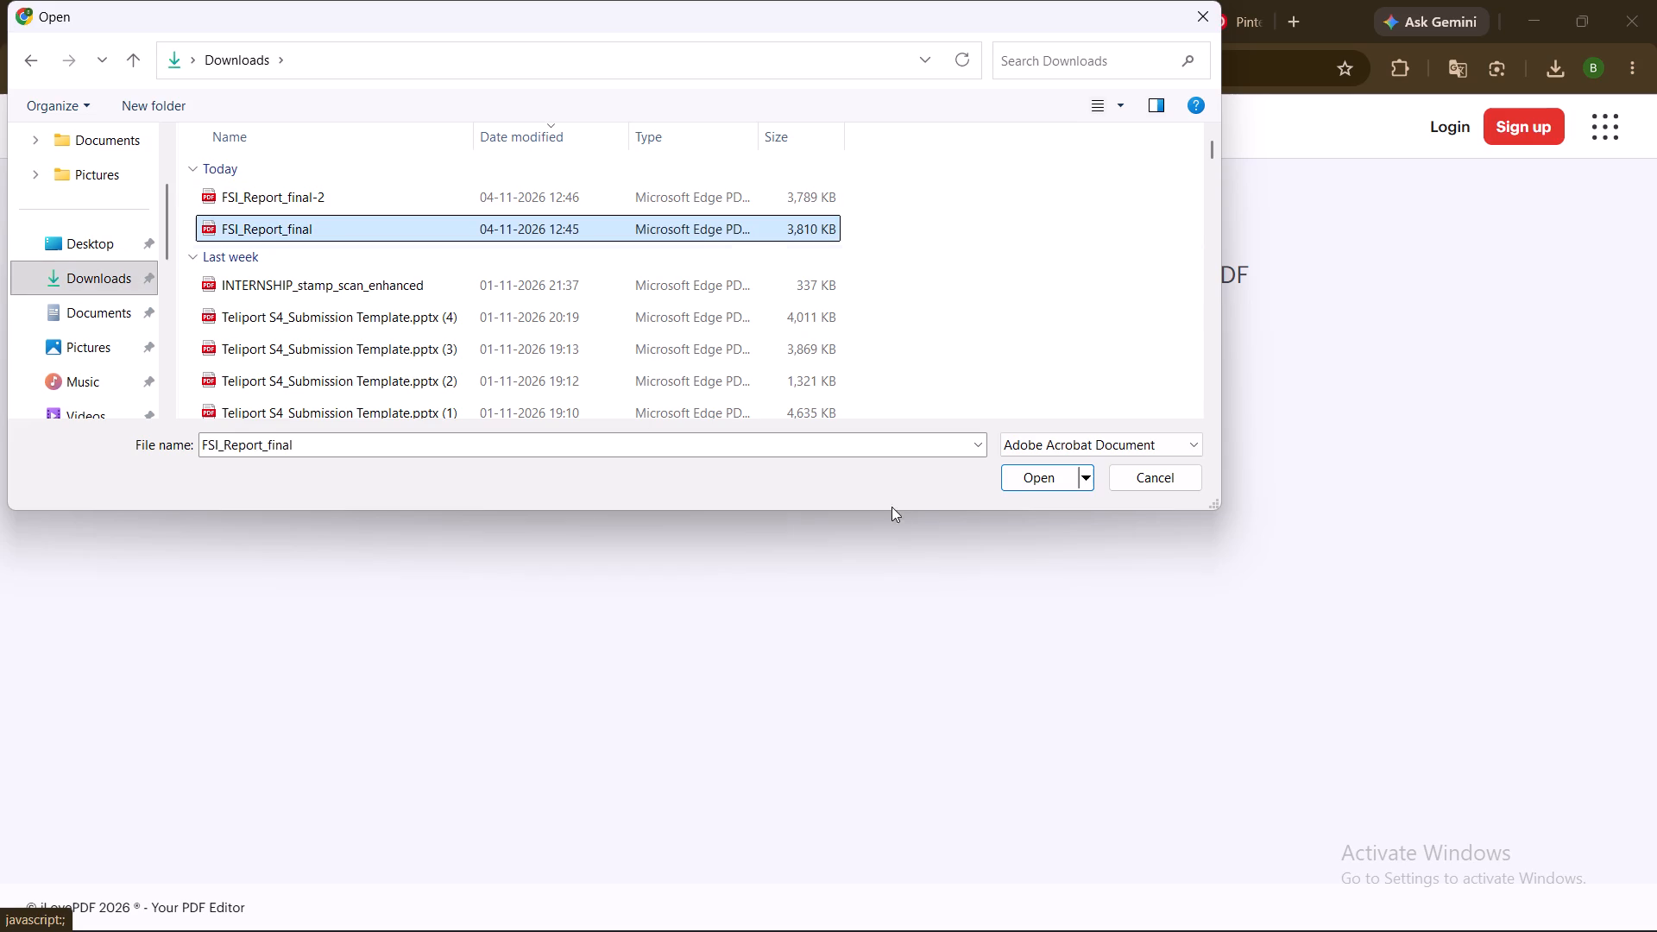
left_click(1064, 482)
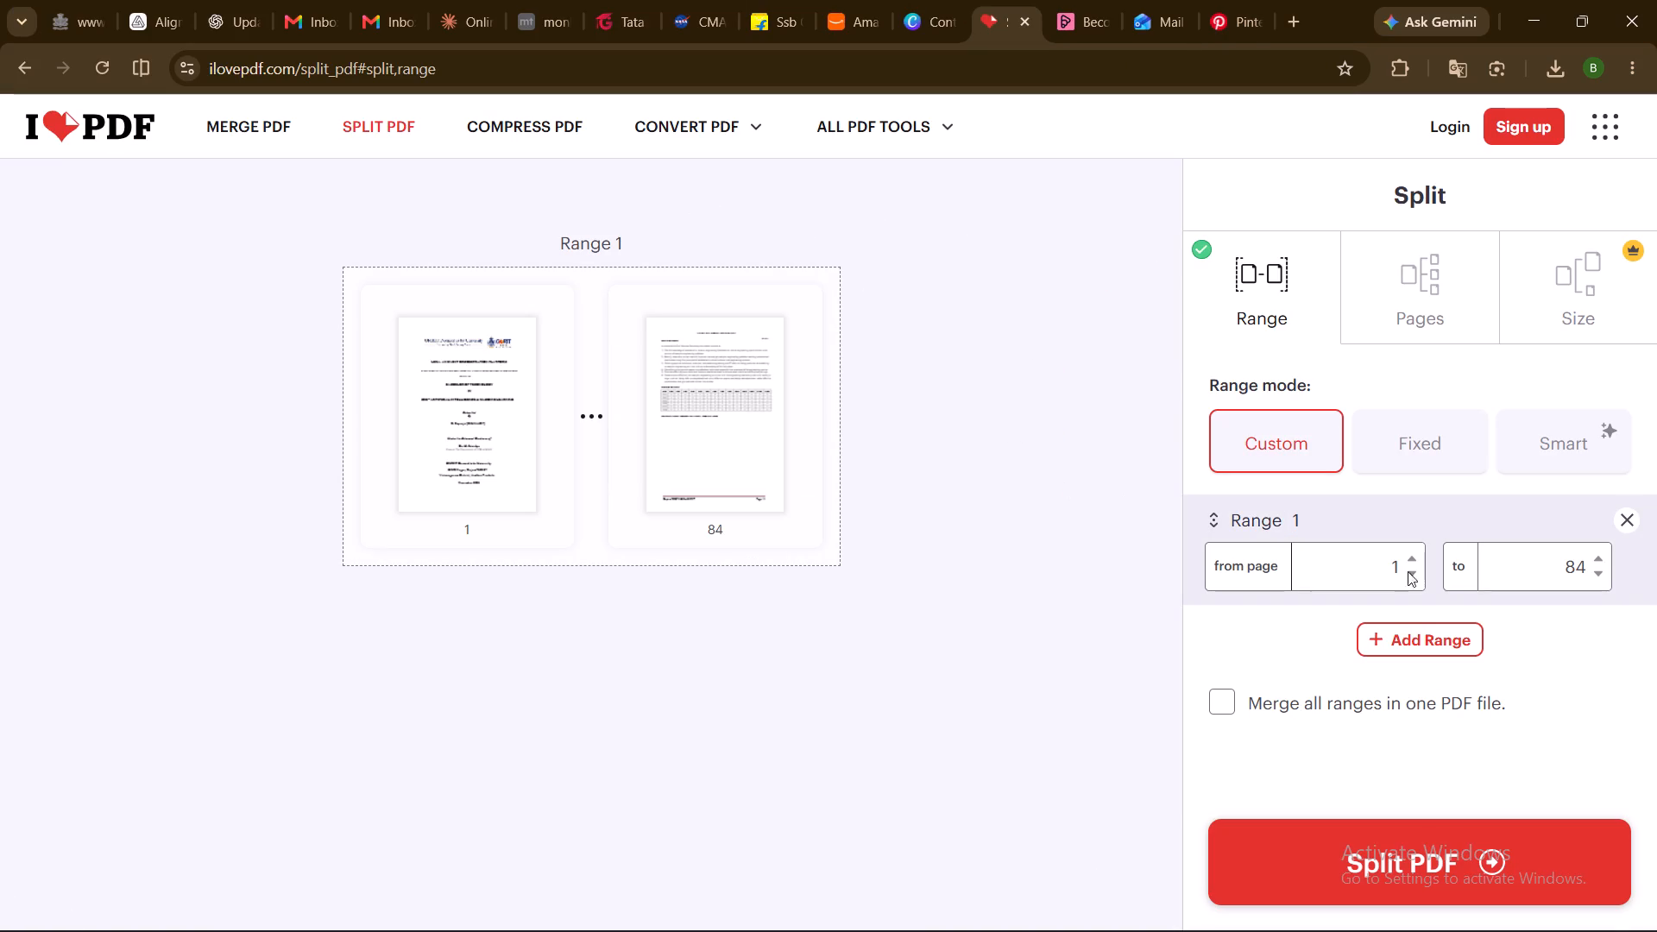
left_click(1588, 572)
key("BackSpace")
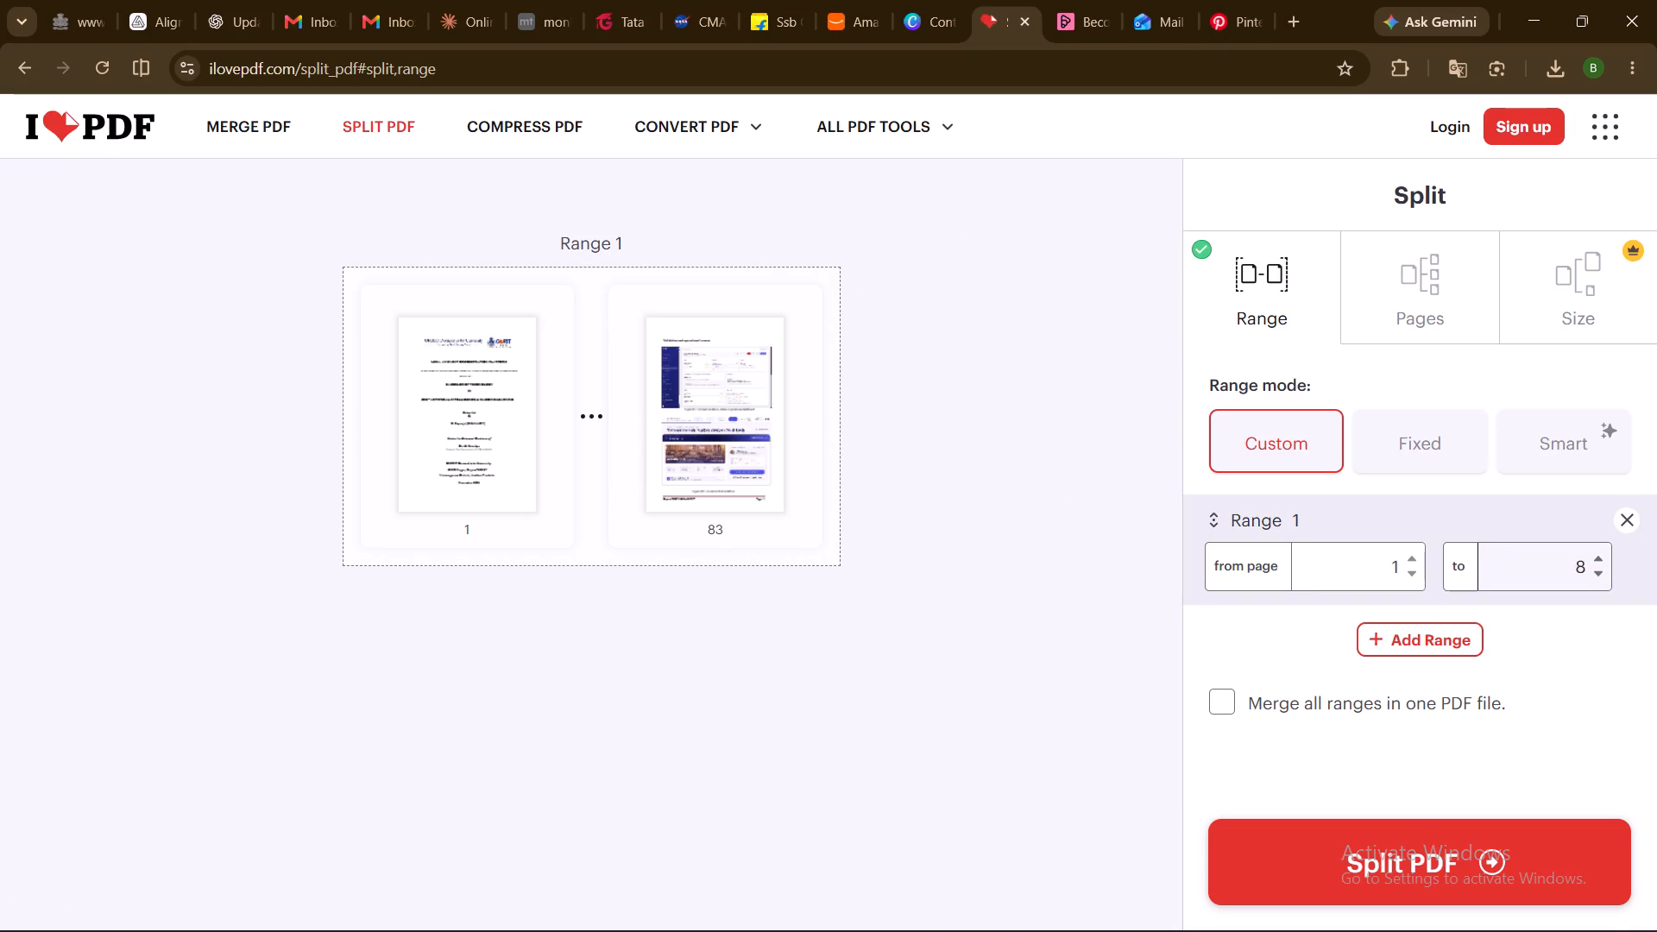
key("BackSpace")
key("BackSpace")
key("5")
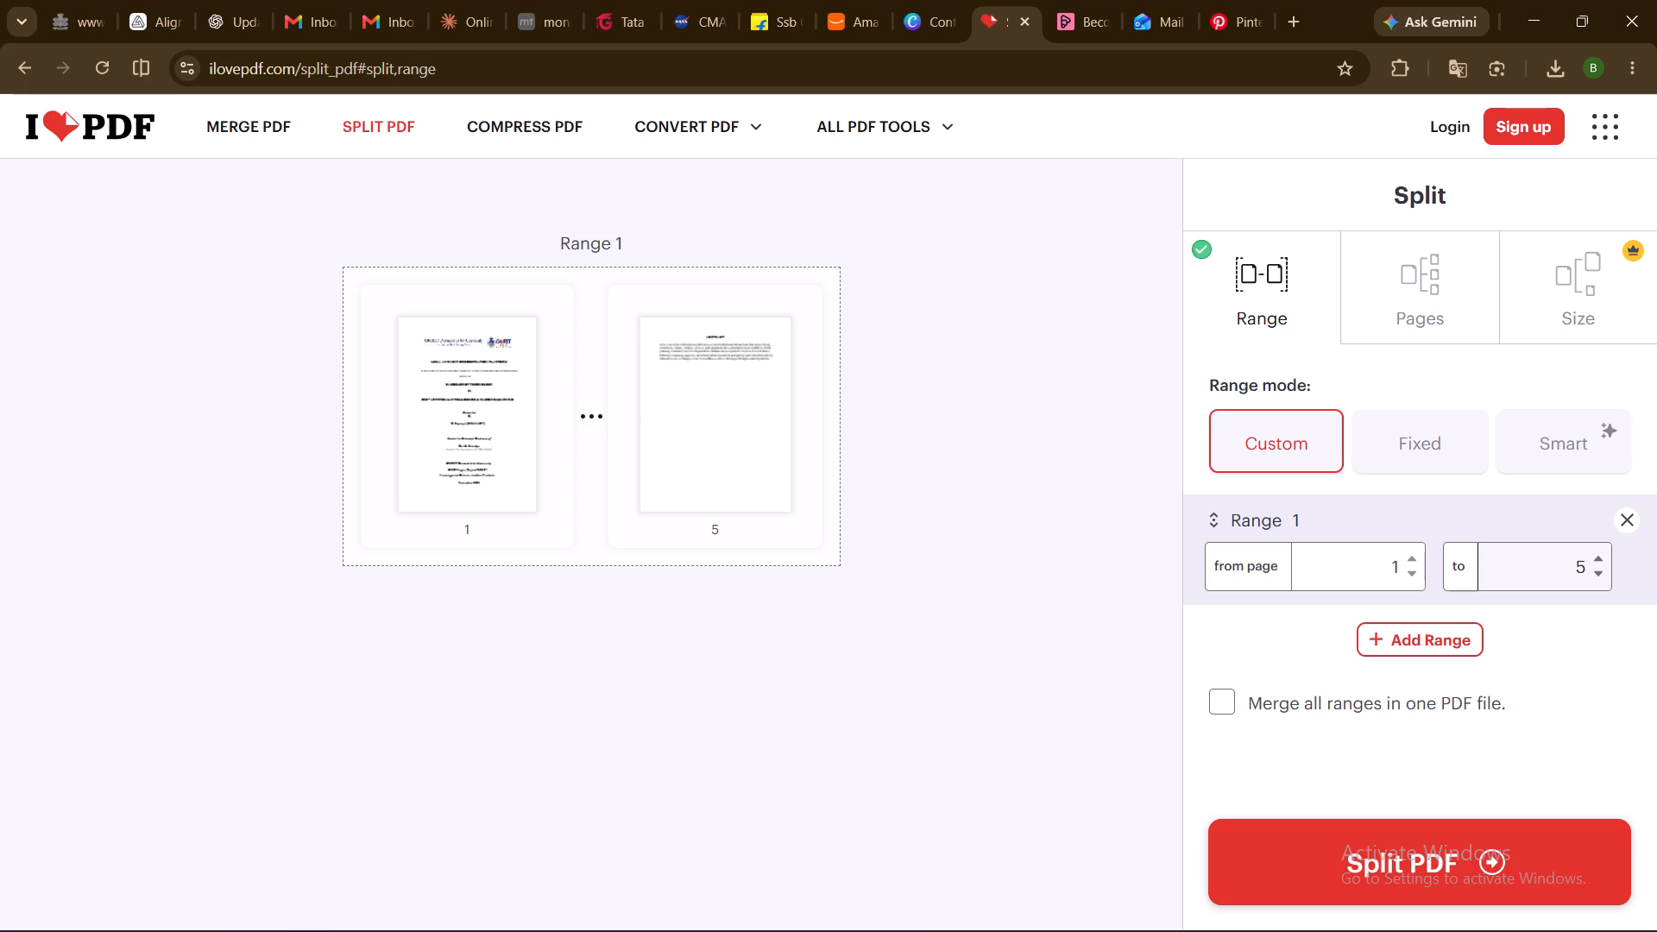
left_click(1440, 866)
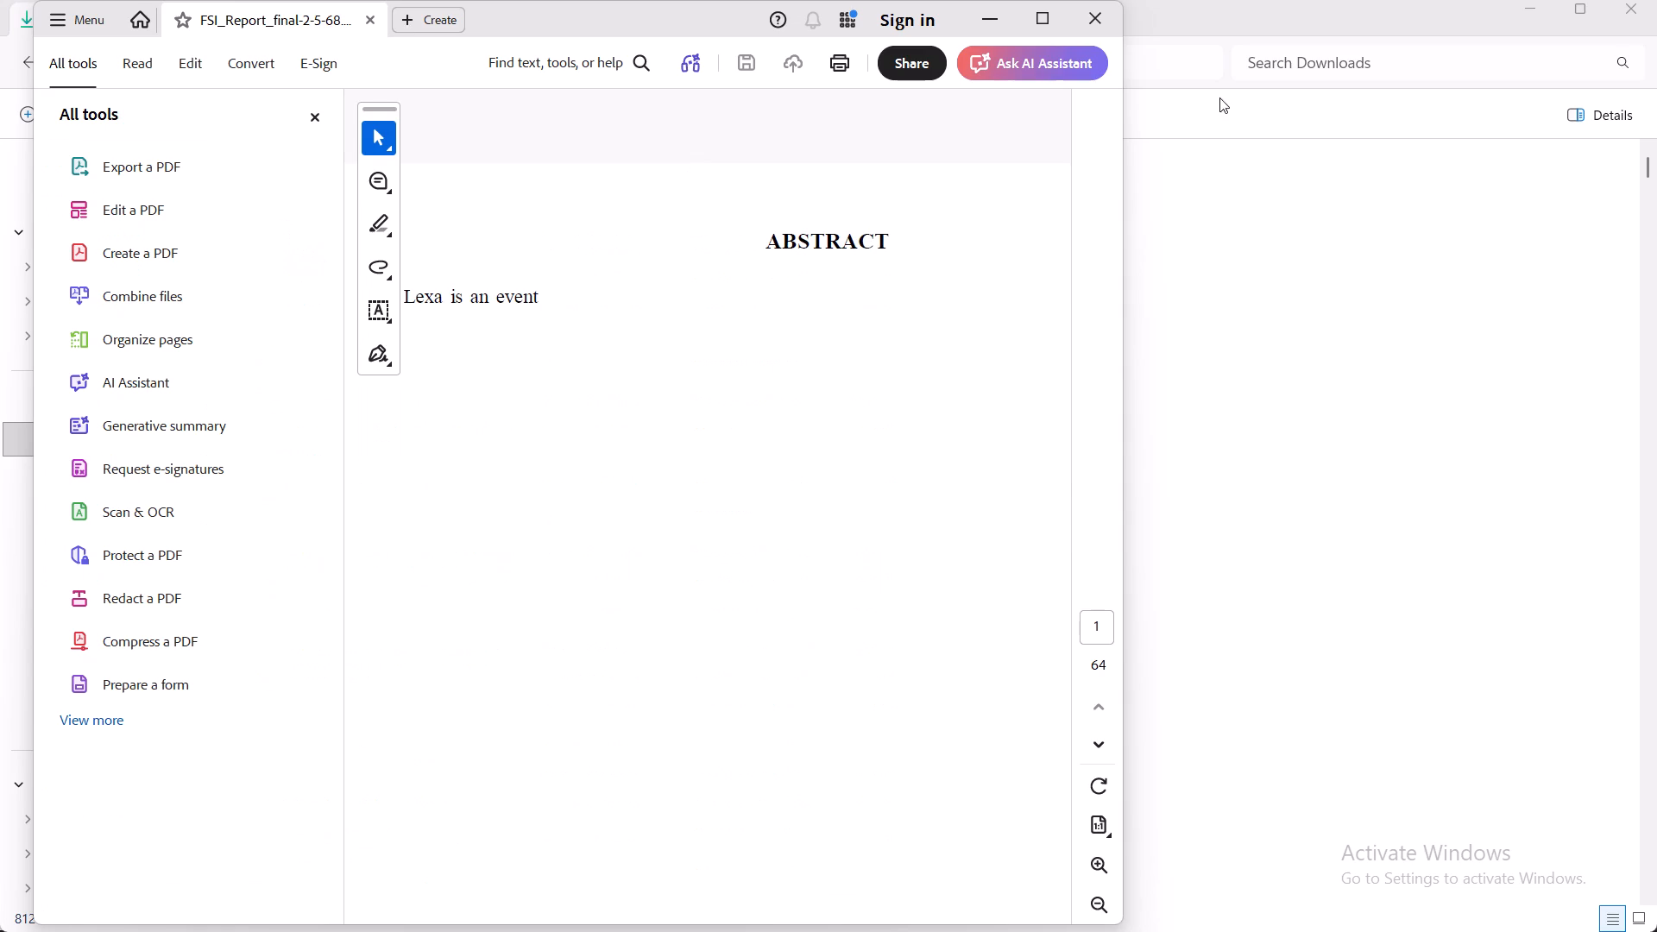
left_click(1096, 17)
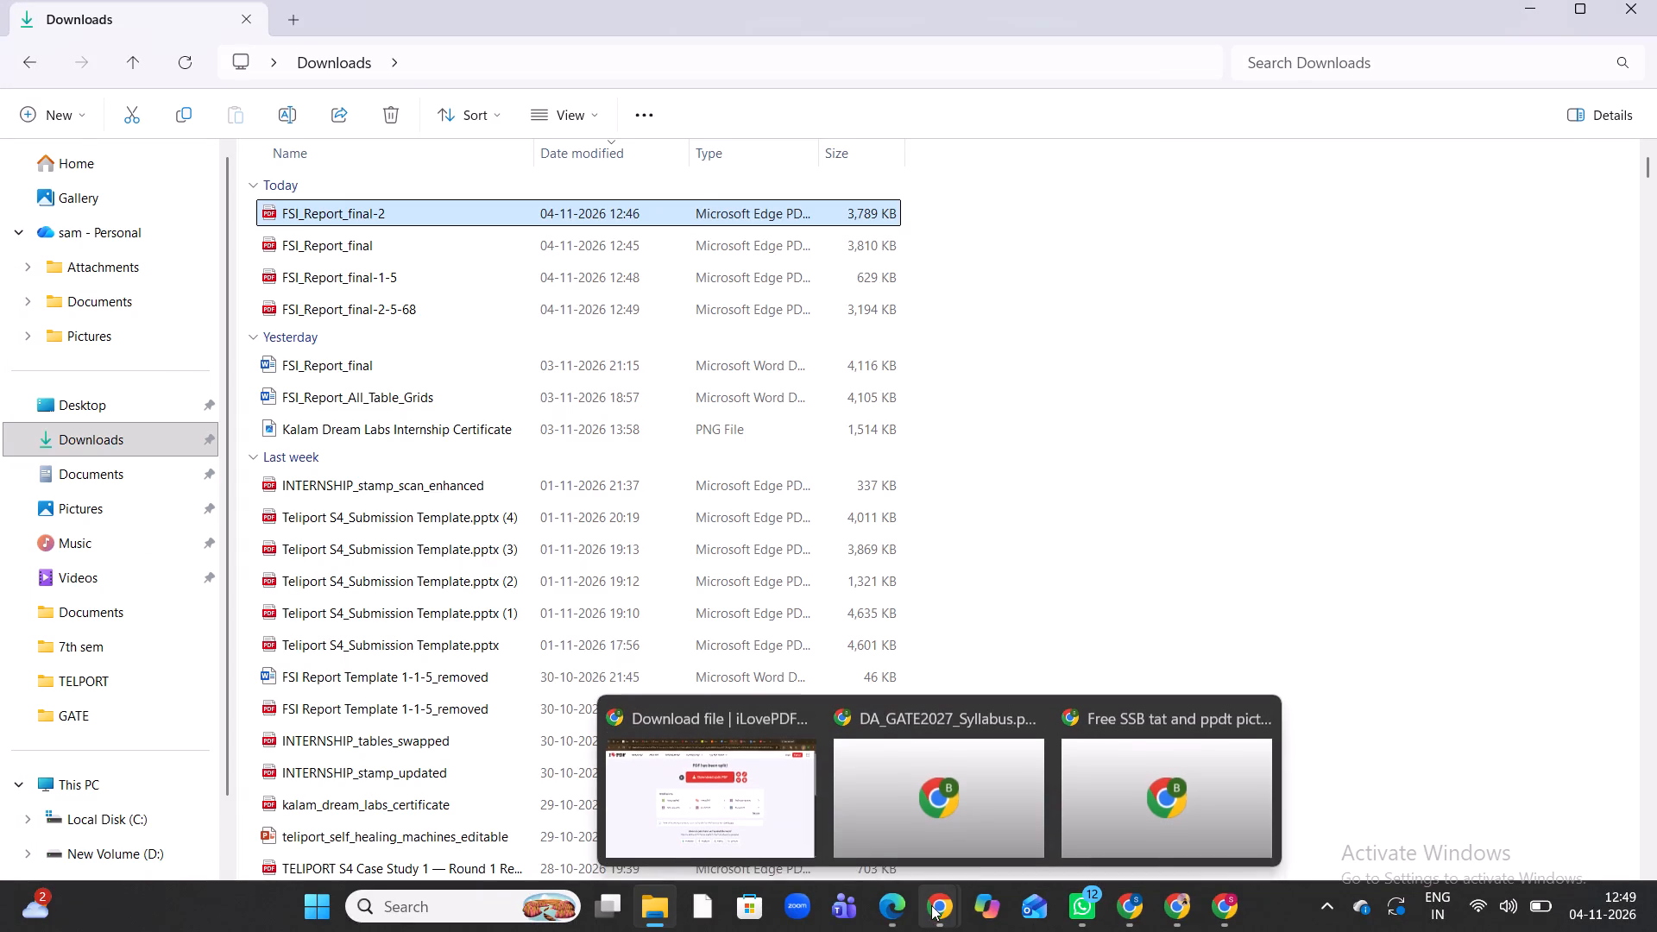
Switch back to iLovePDF in Chrome and open the Merge PDF tool.
left_click(734, 821)
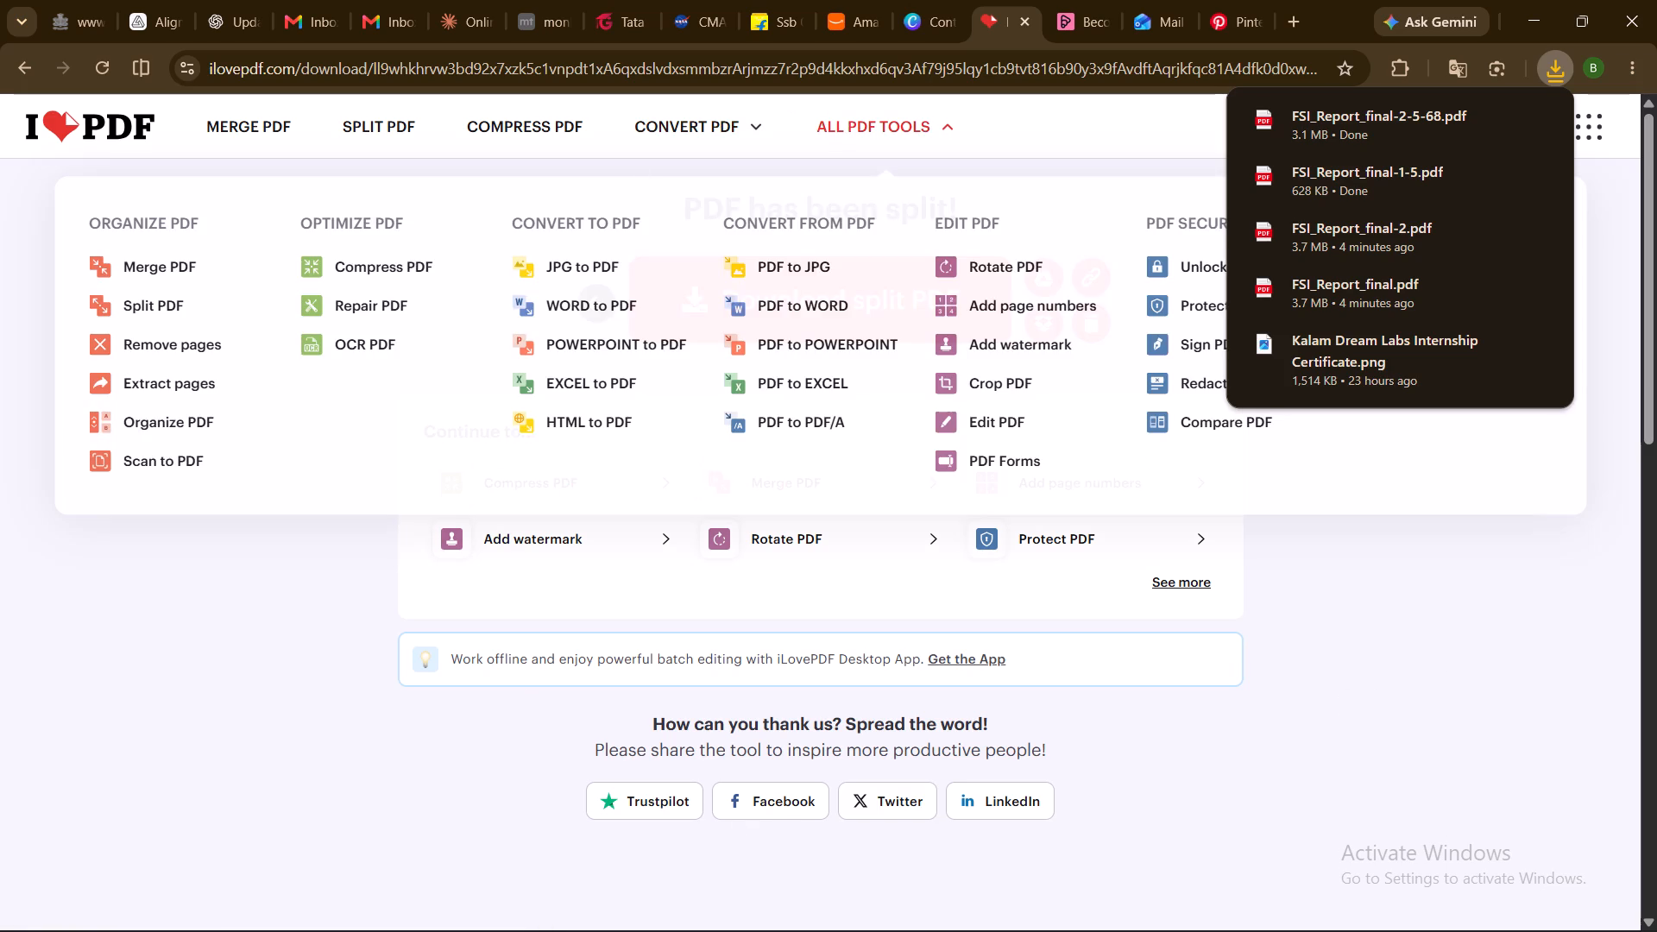
left_click(217, 253)
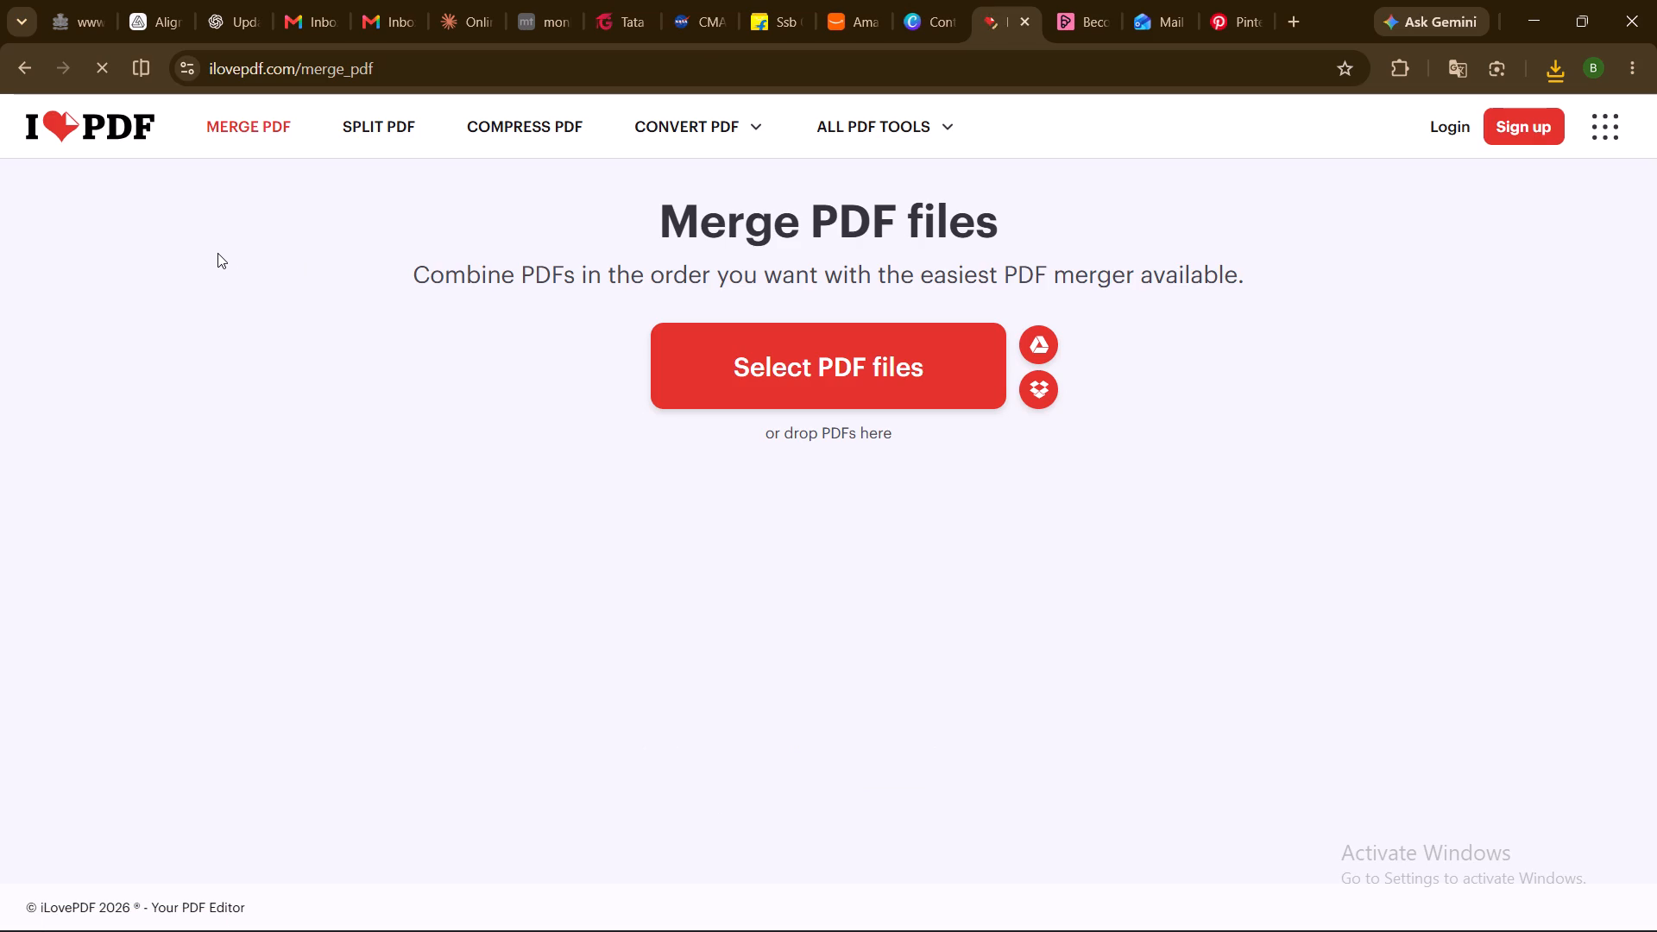
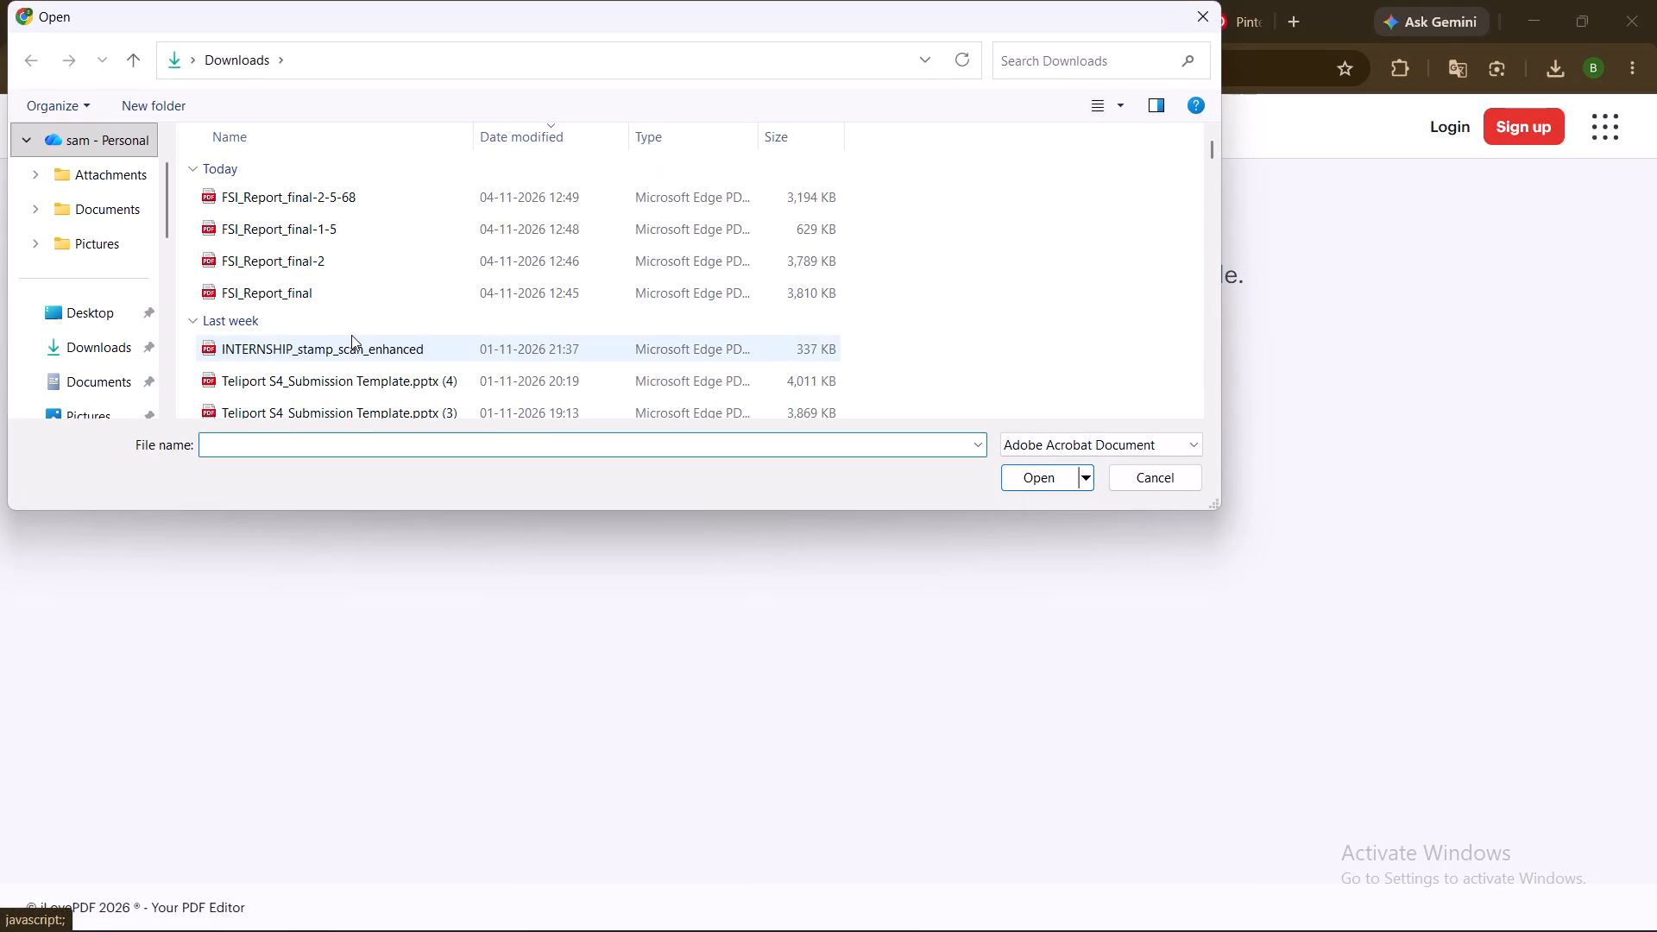
Load FSI_Report_final-1-5 and FSI_Report_final-2-5-68 from Downloads for merging, and place FSI_Report_final-1-5 first.
left_click(248, 230)
left_click(266, 200)
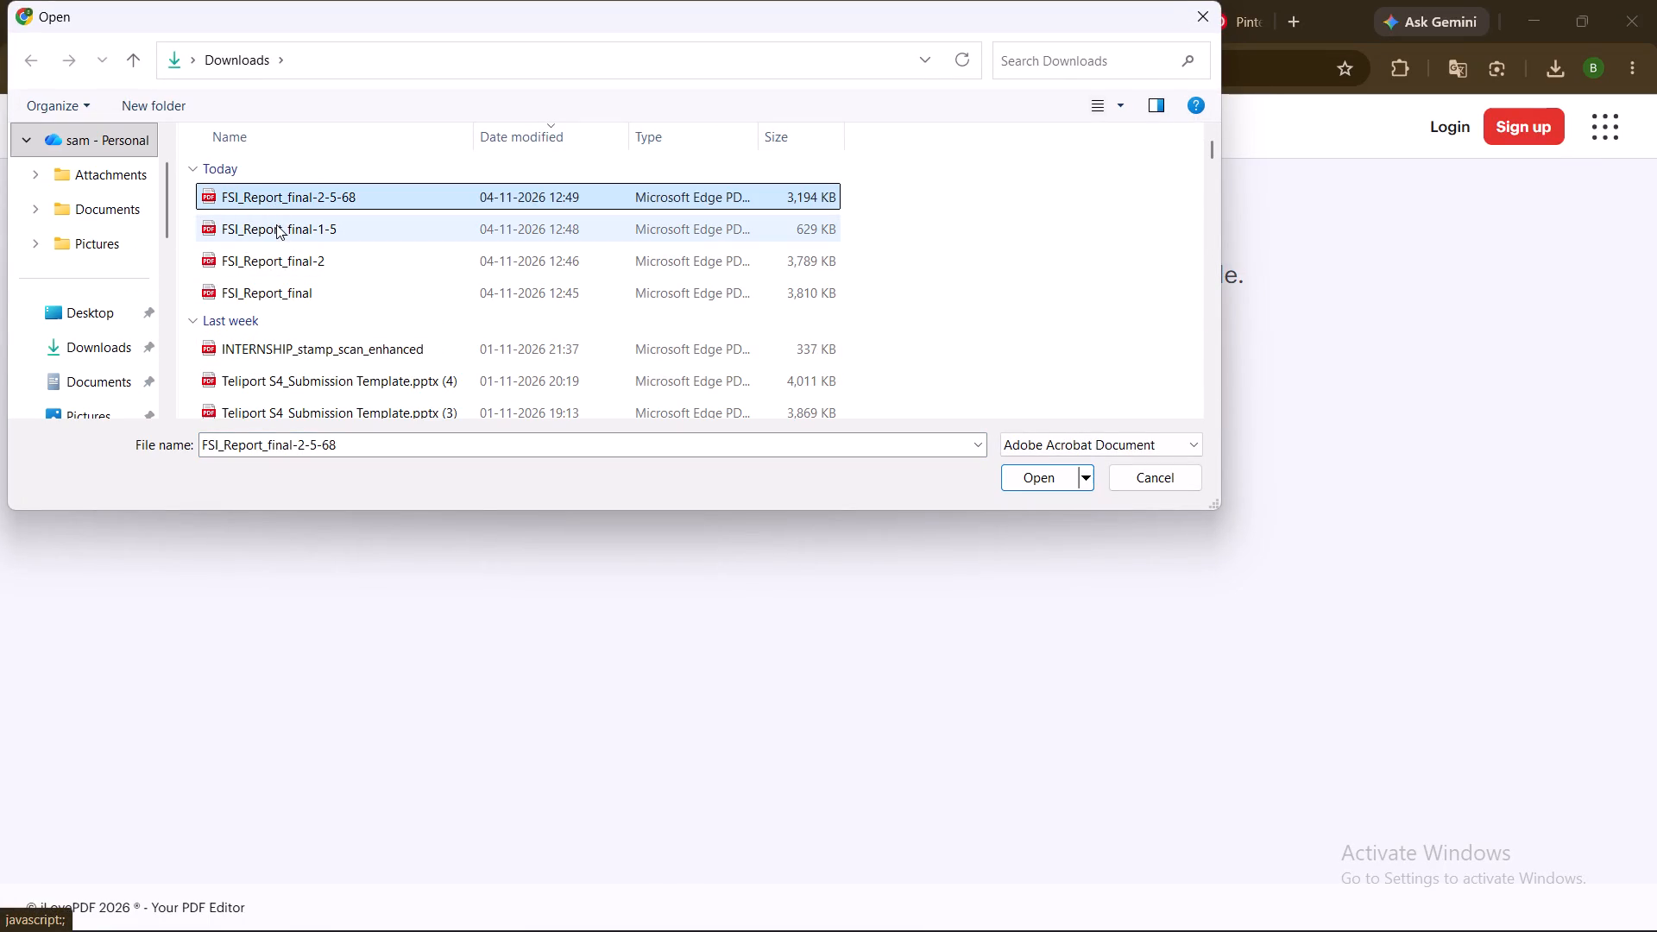
left_click(276, 224, "shift")
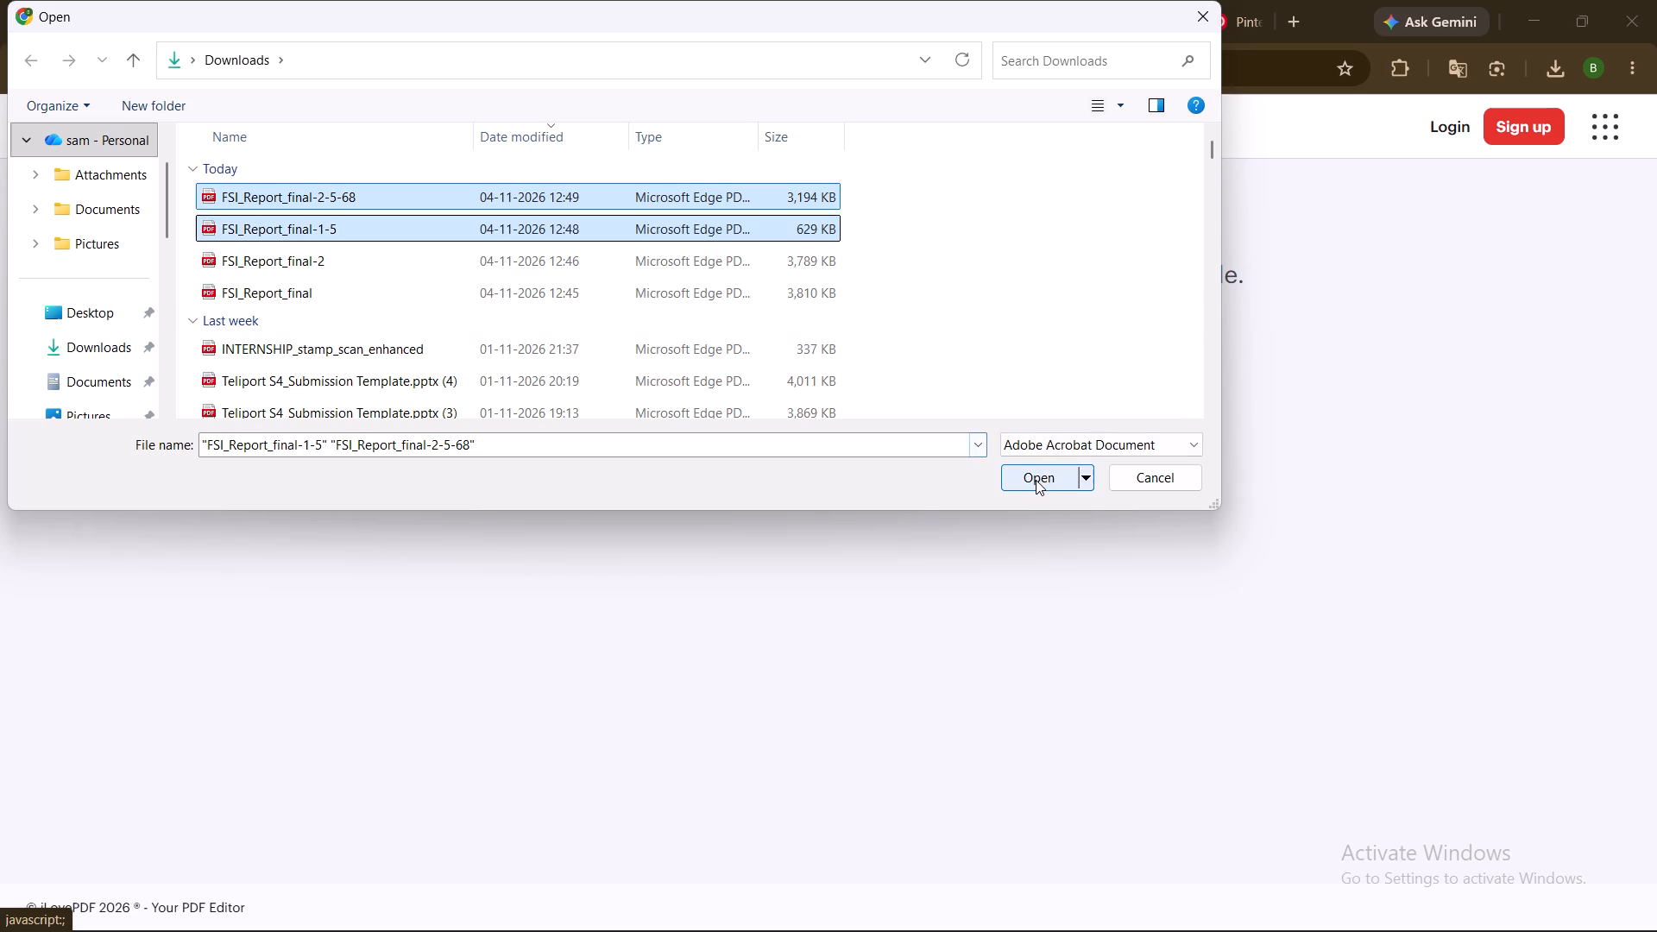
left_click(1036, 480)
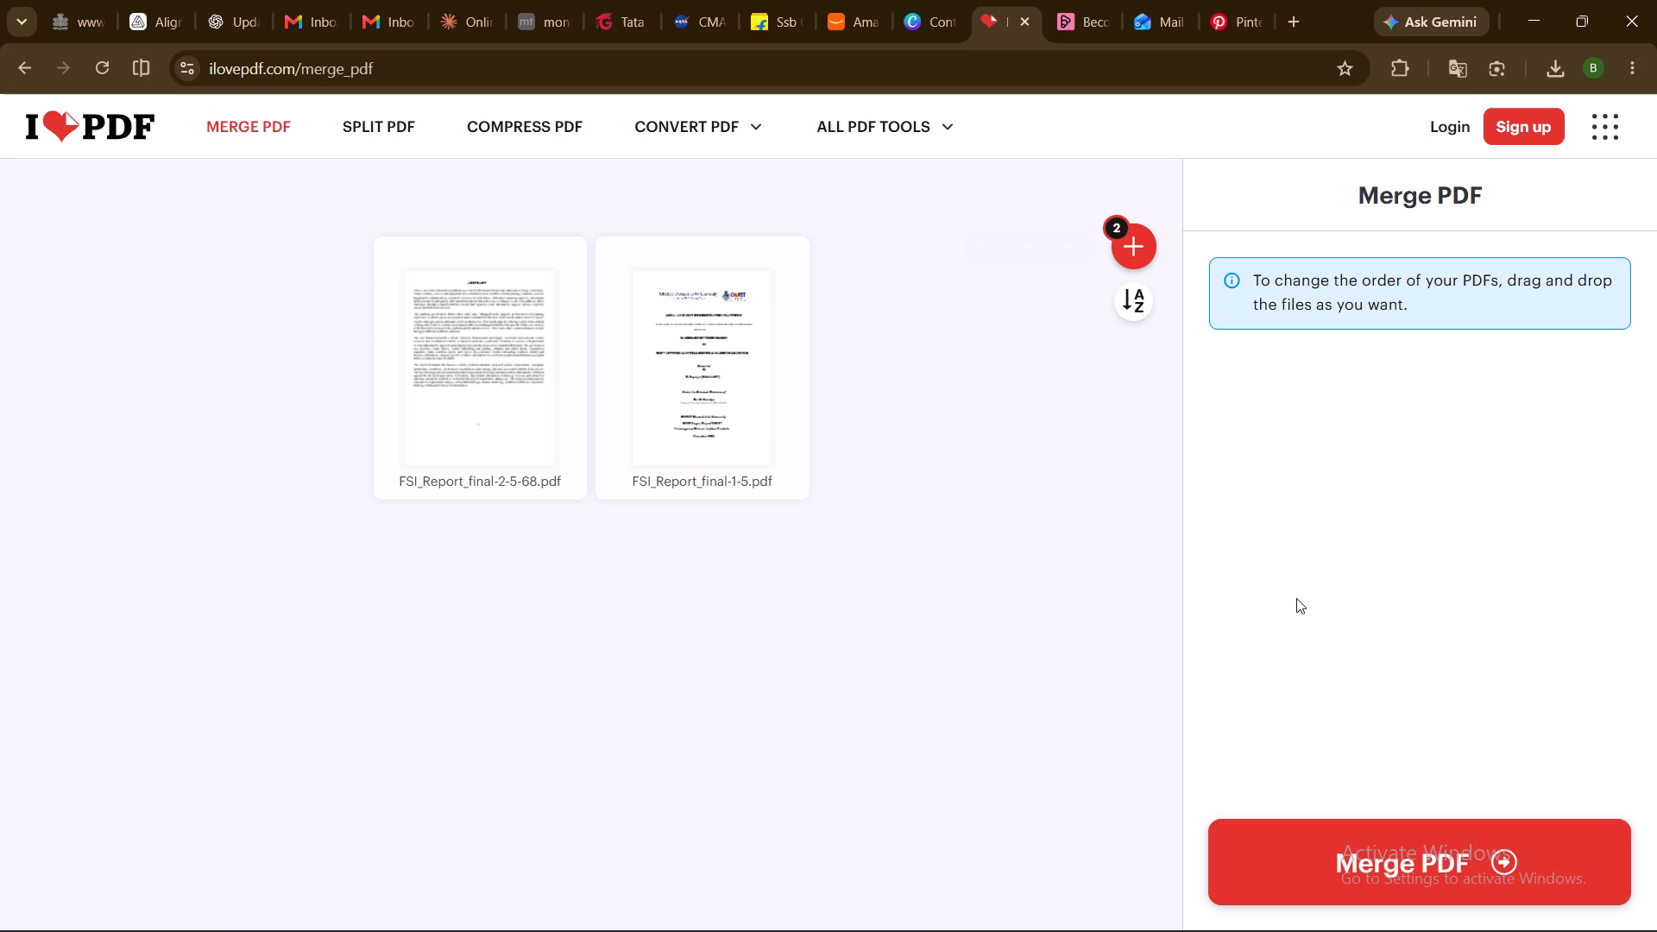
left_click_drag(710, 403, 490, 404)
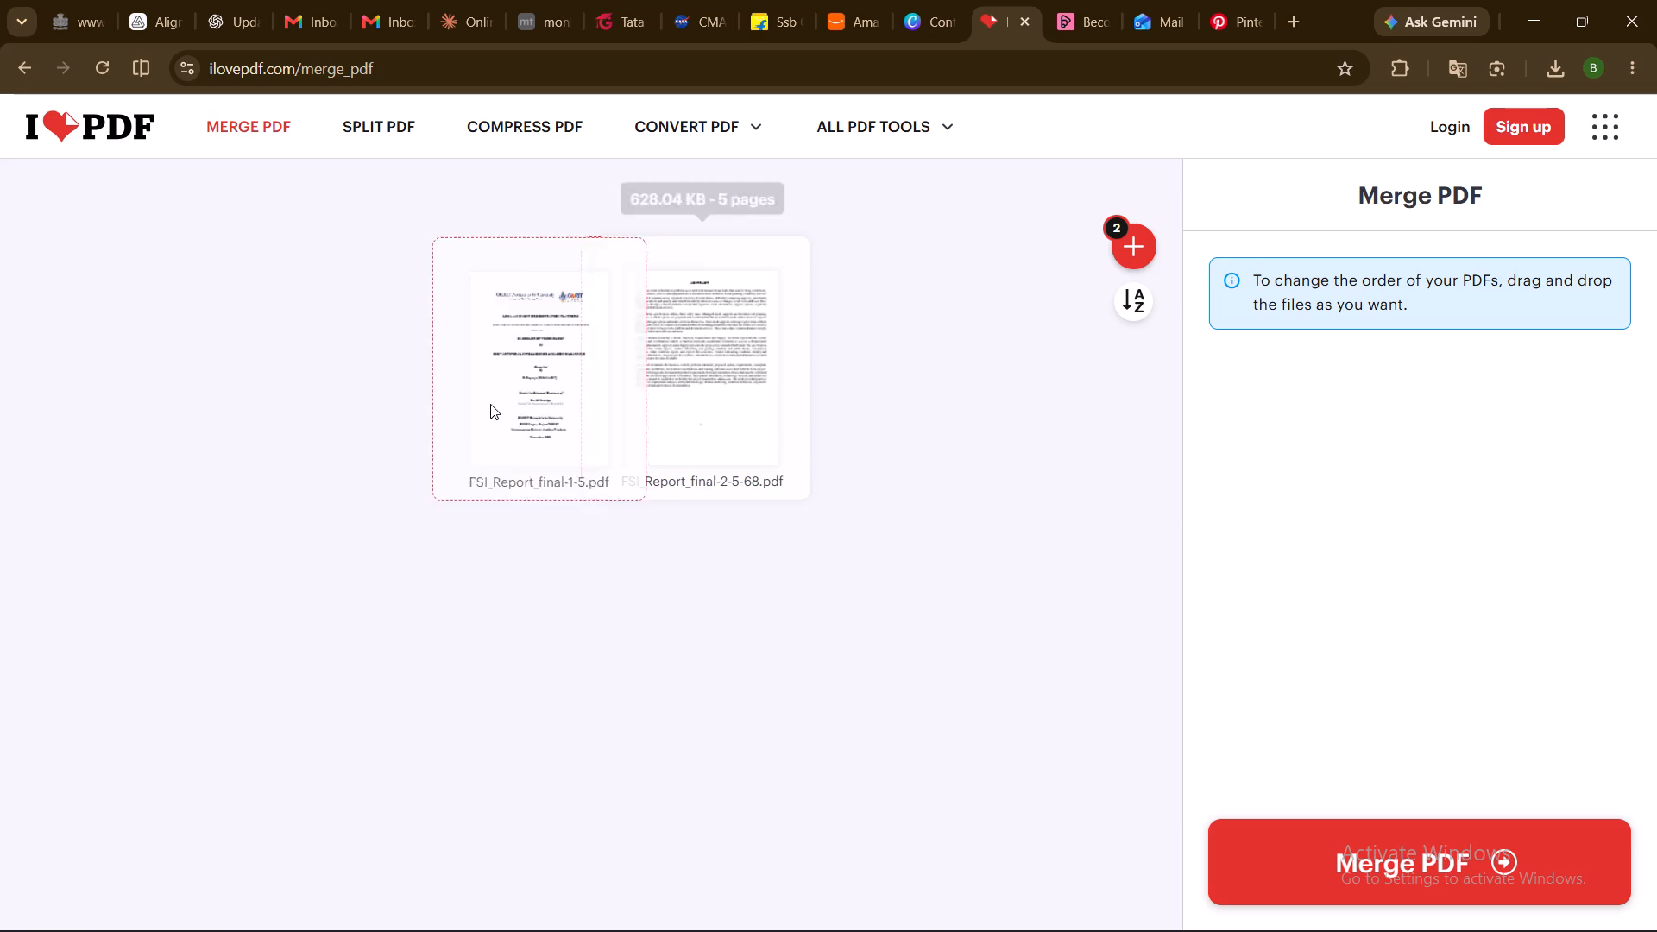
left_click_drag(490, 404, 492, 412)
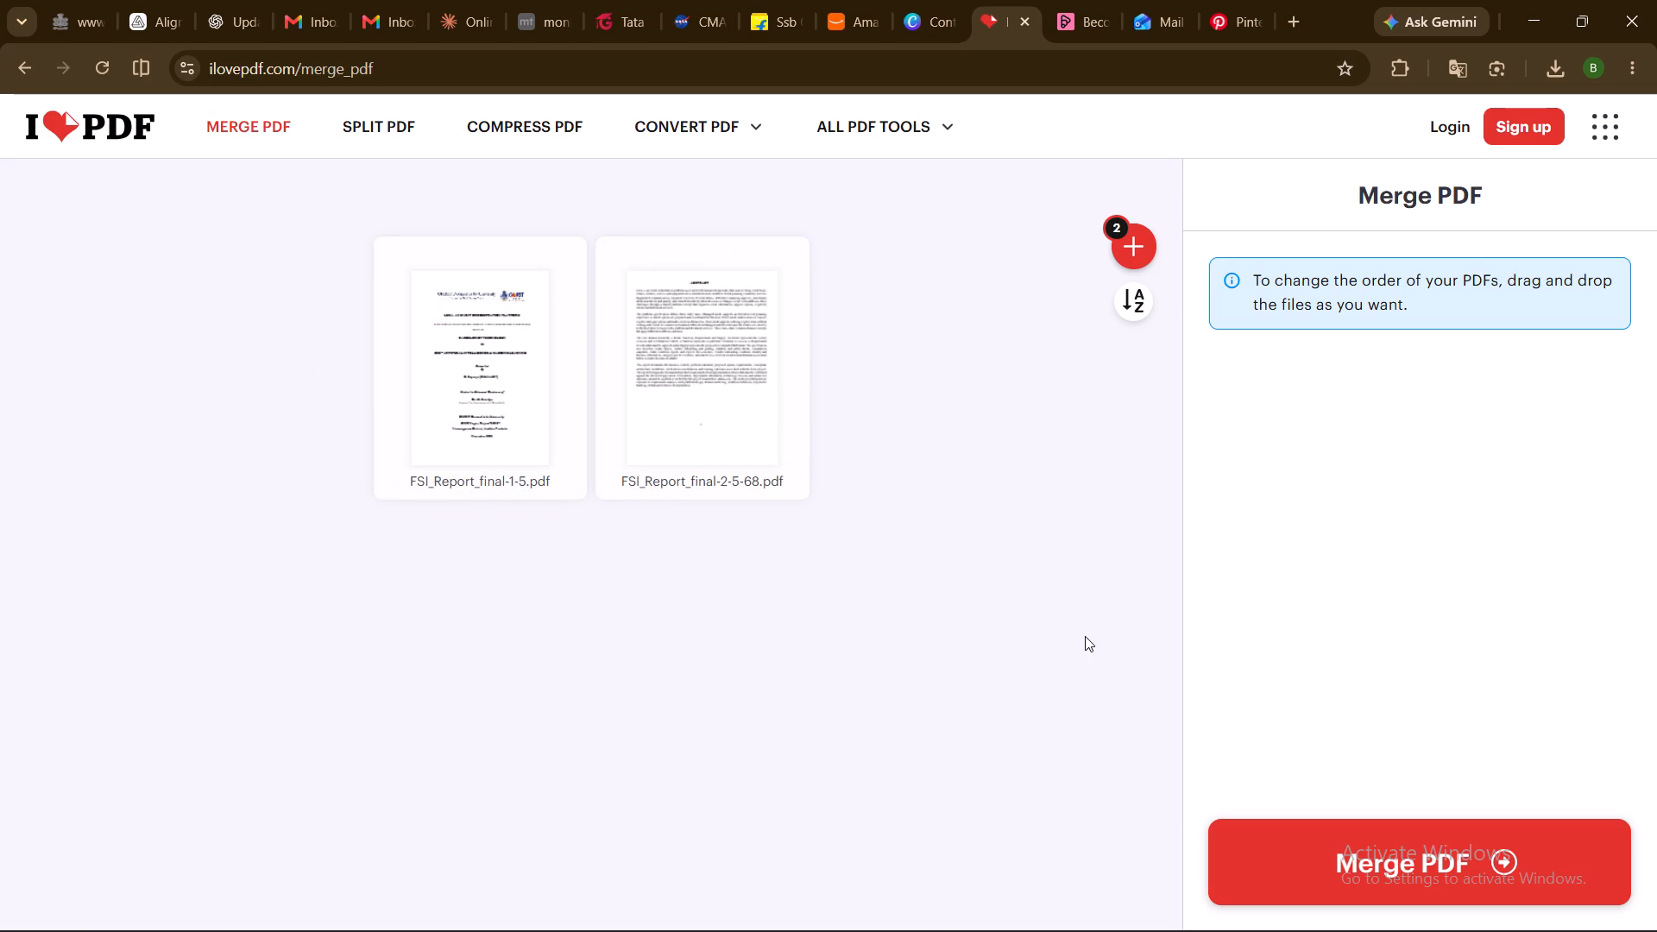
Merge the two PDFs, download the merged file, and close the Acrobat window showing it.
left_click(1450, 857)
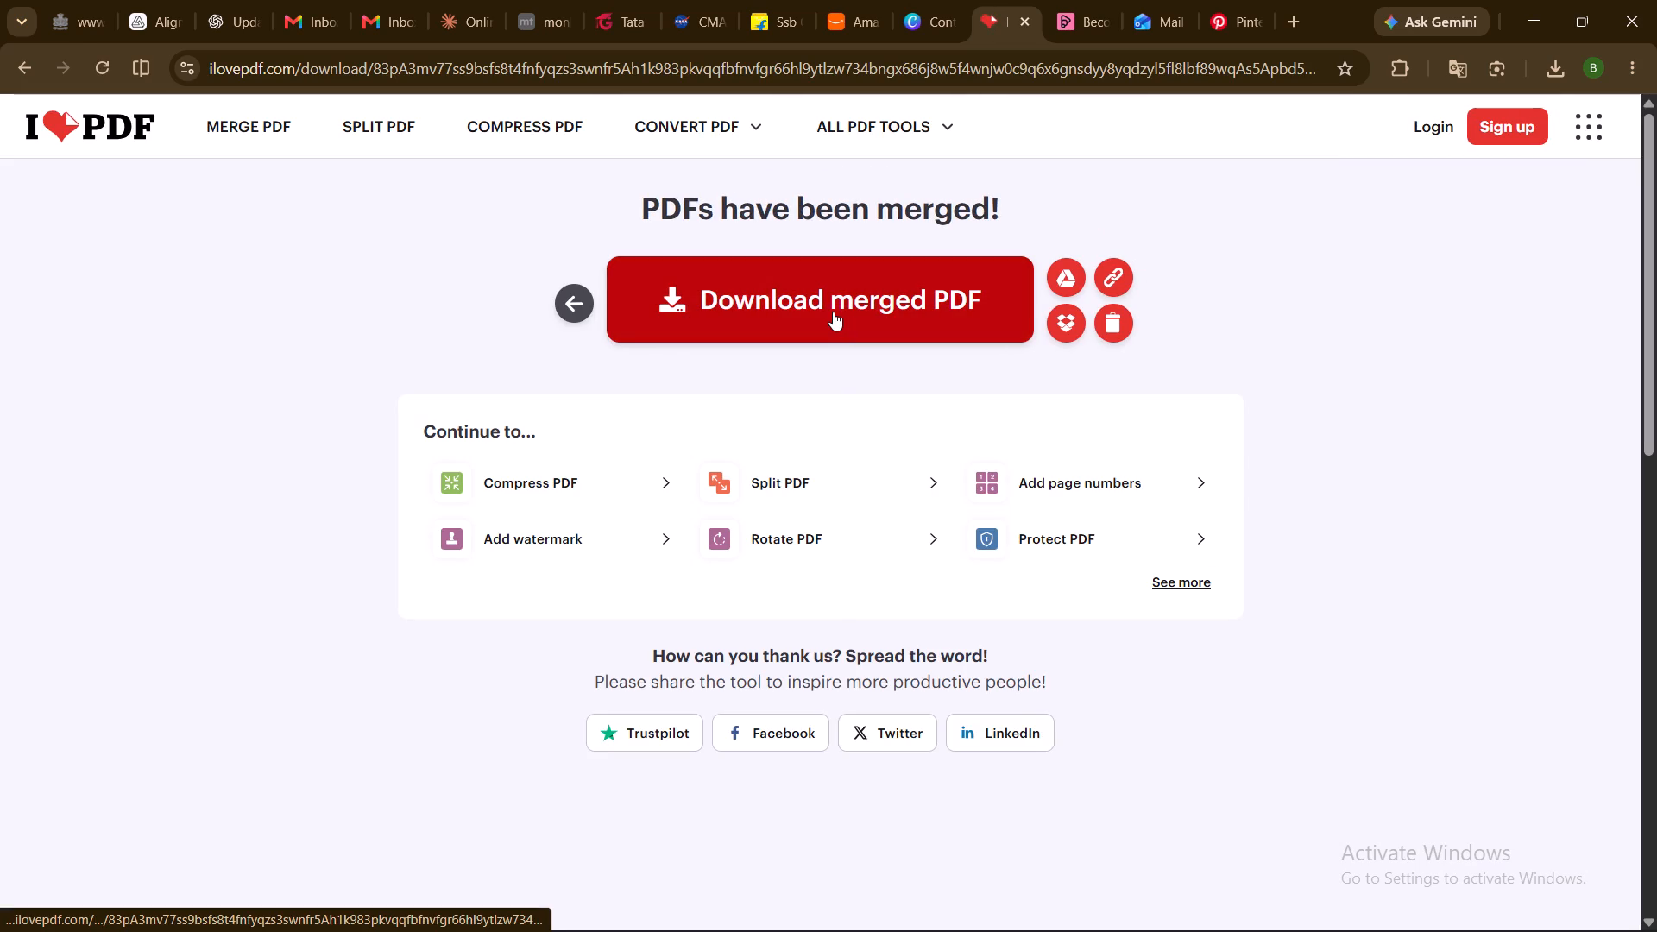
left_click(833, 312)
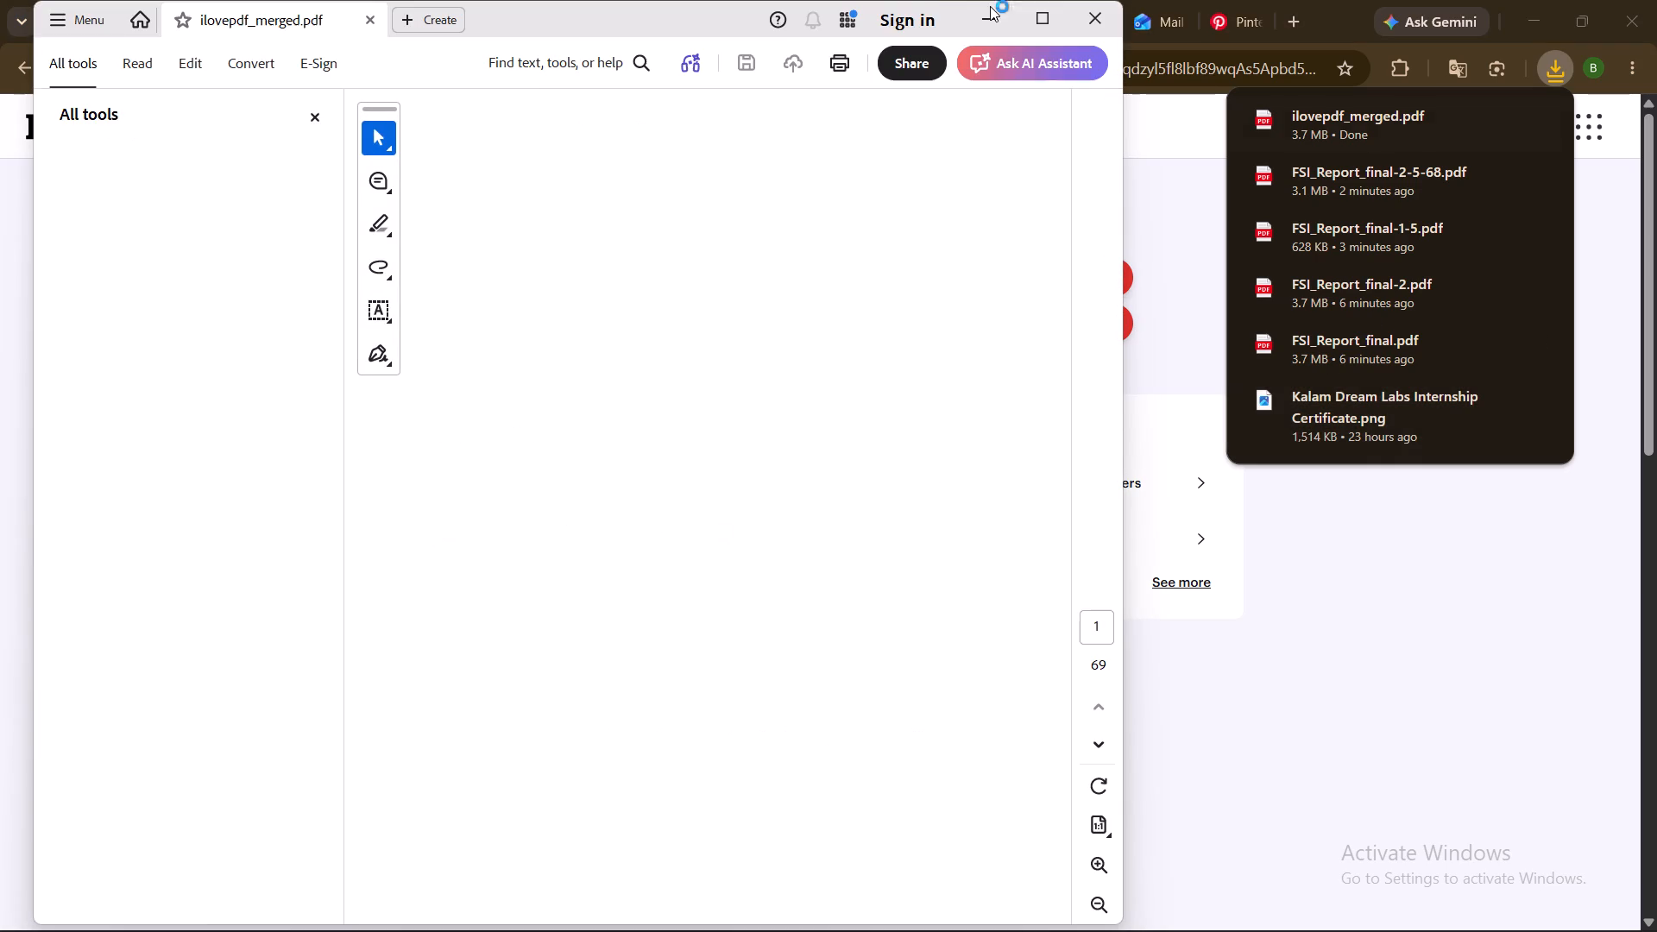
left_click(1103, 35)
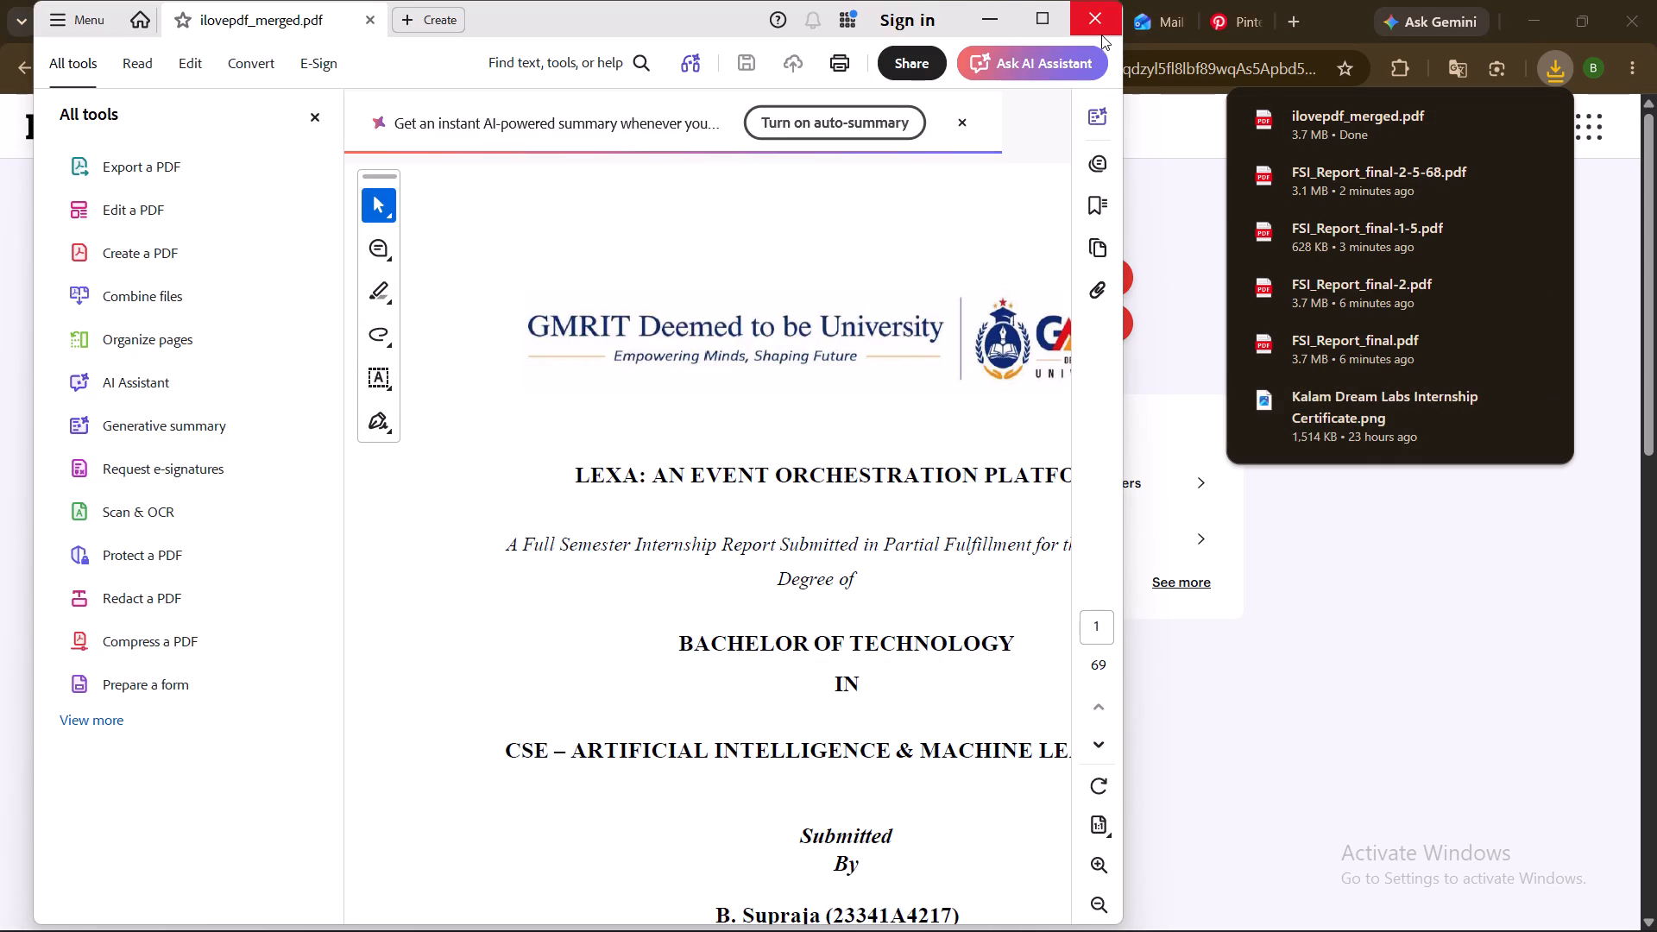
left_click(1096, 27)
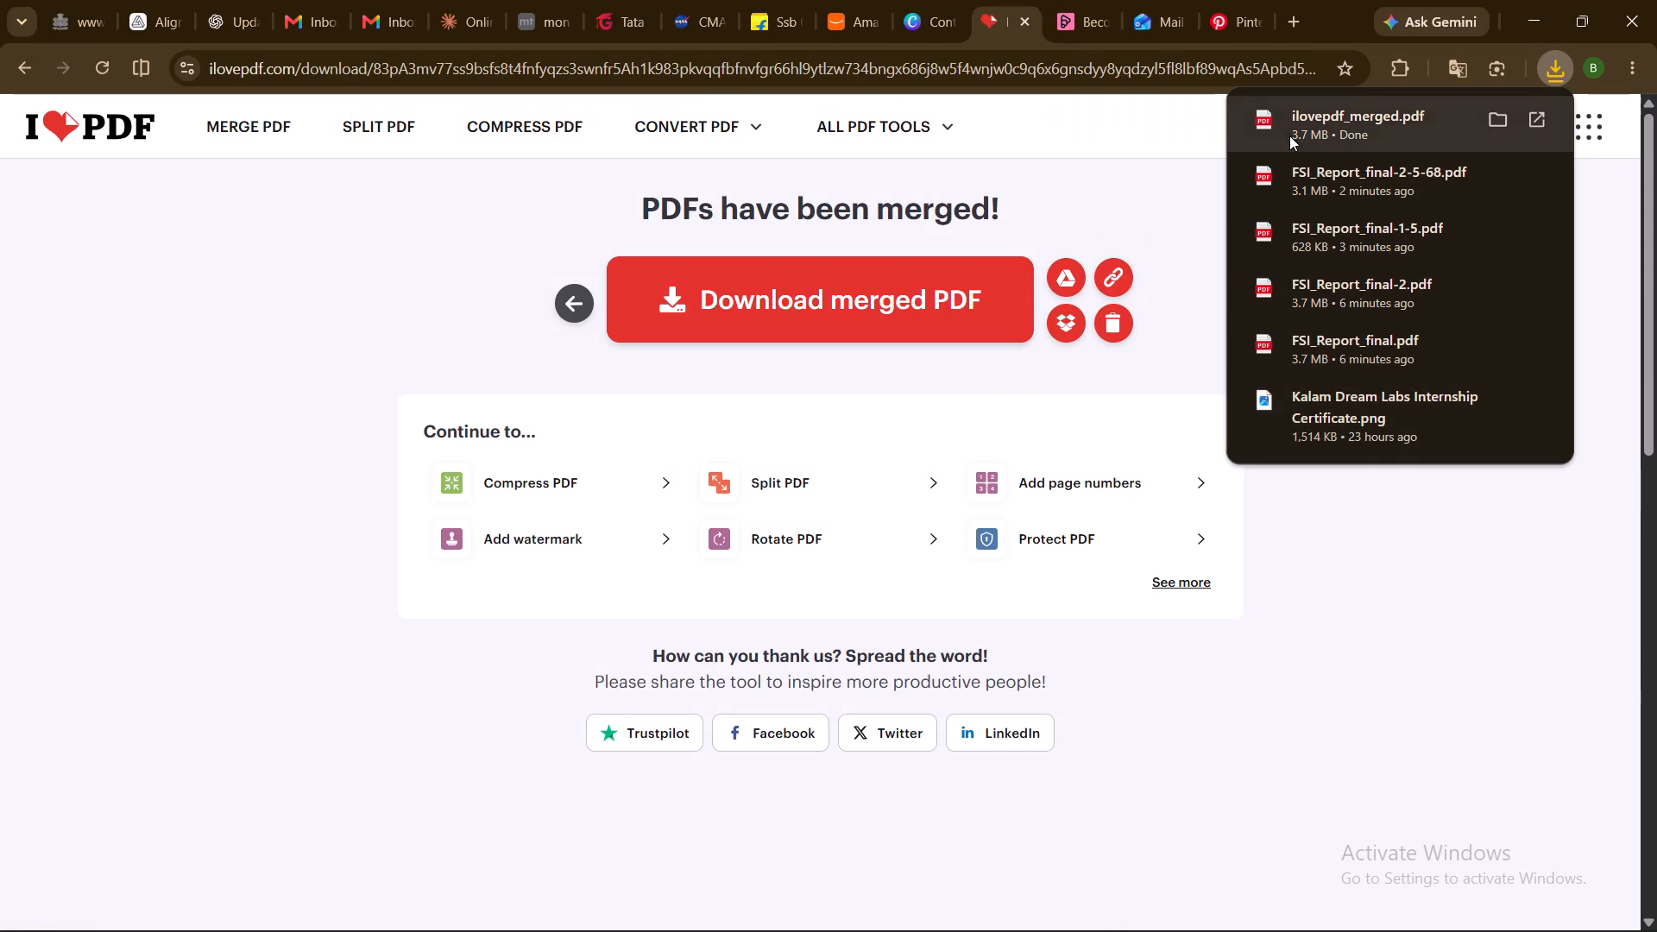
Open the downloaded ilovepdf_merged.pdf in Chrome, check its front matter through the list of abbreviations for page order, duplicates and blanks, and close it.
left_click(1371, 140)
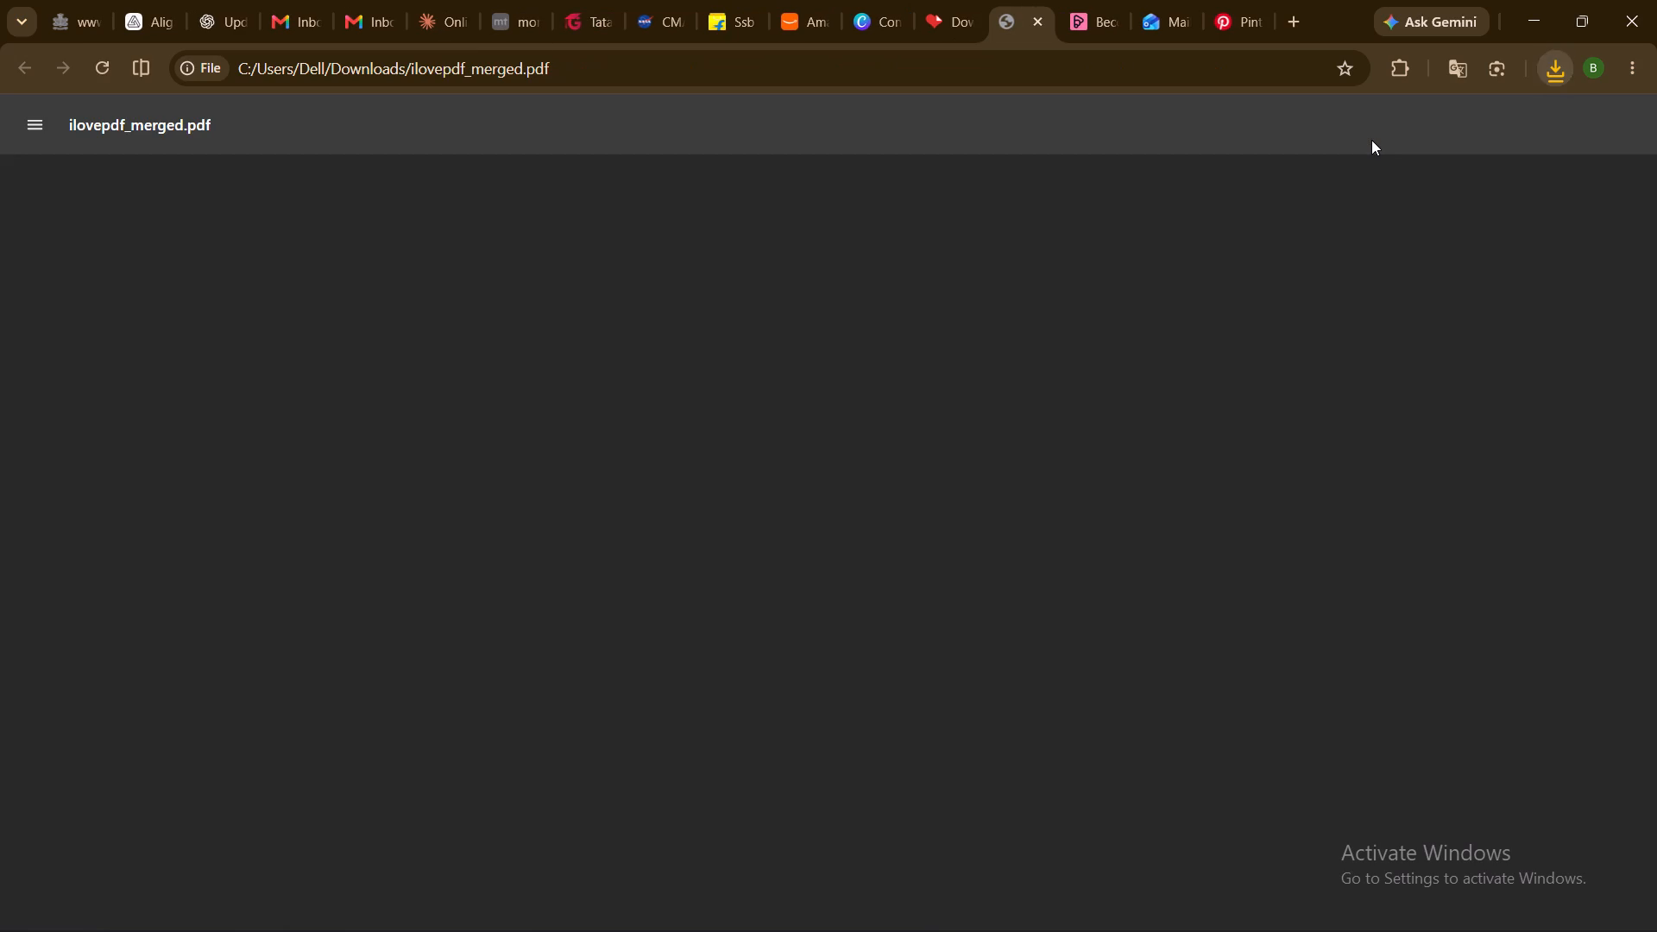
scroll(911, 492, "down", 2)
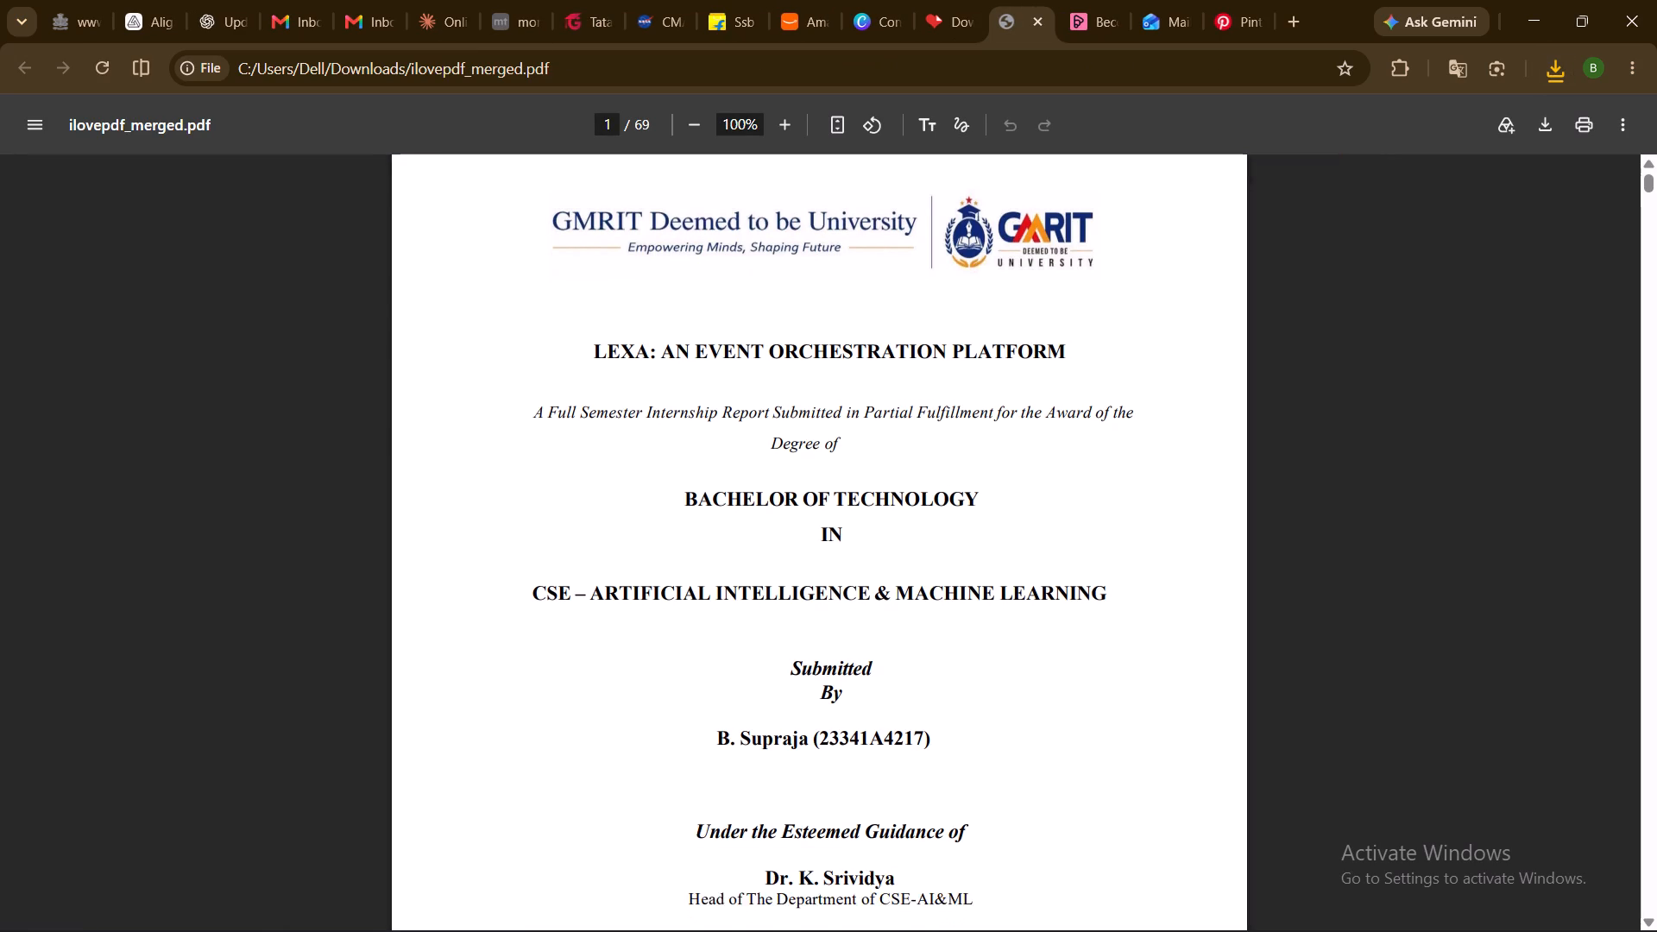
scroll(911, 492, "down", 3)
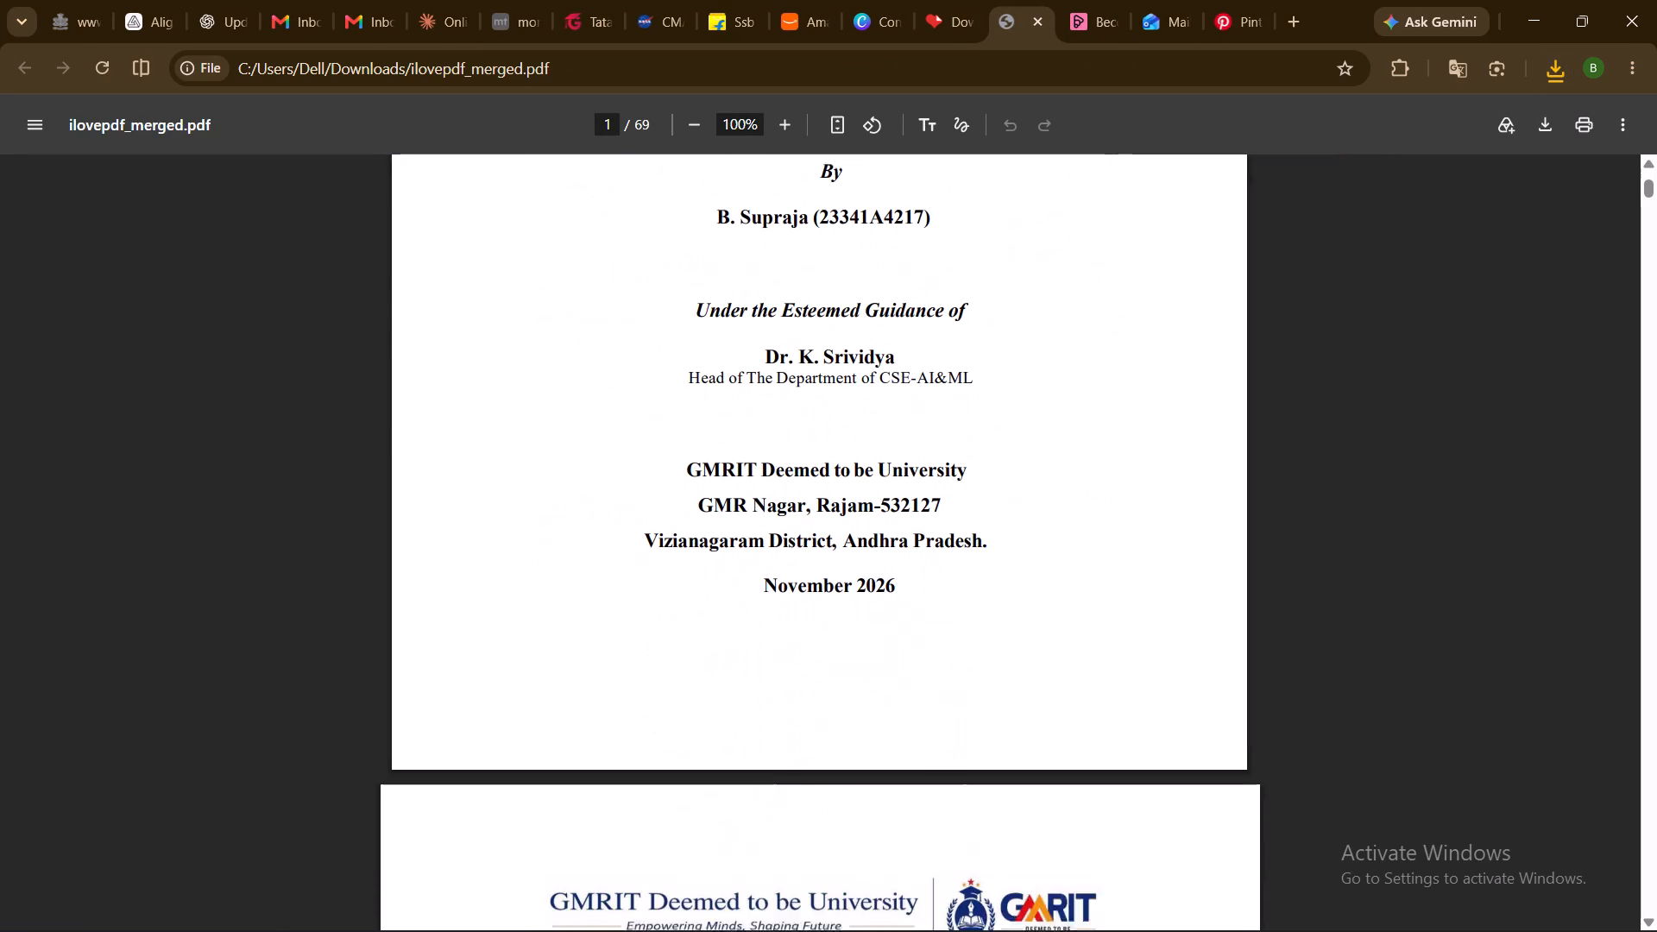
scroll(911, 492, "down", 3)
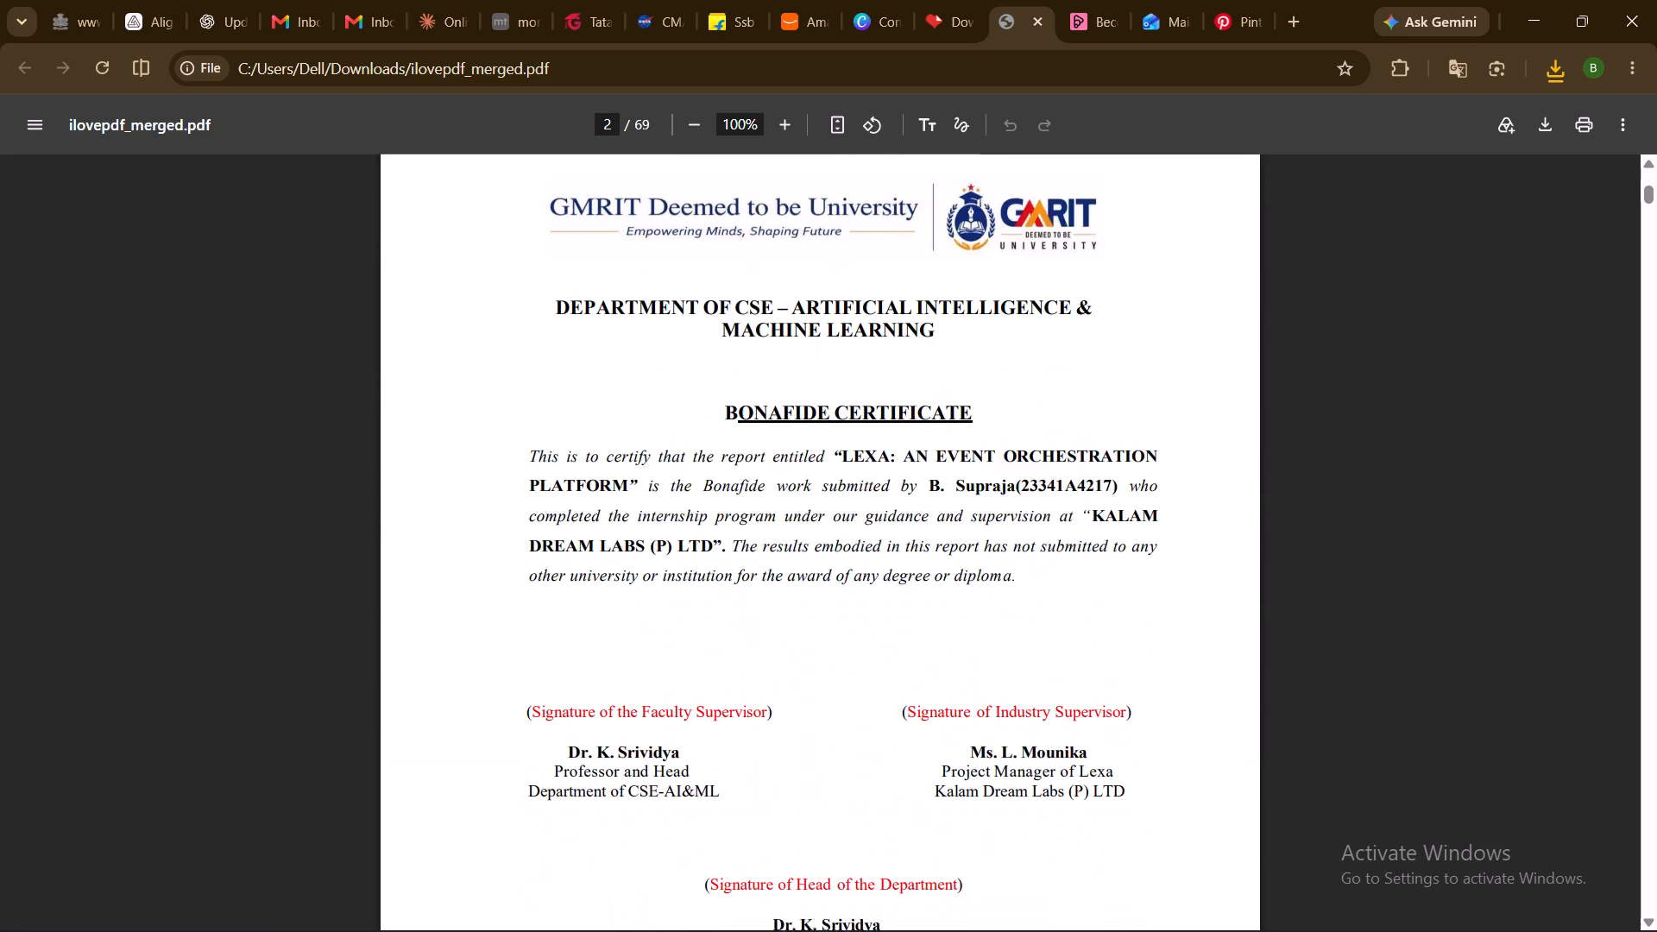
scroll(911, 492, "down", 3)
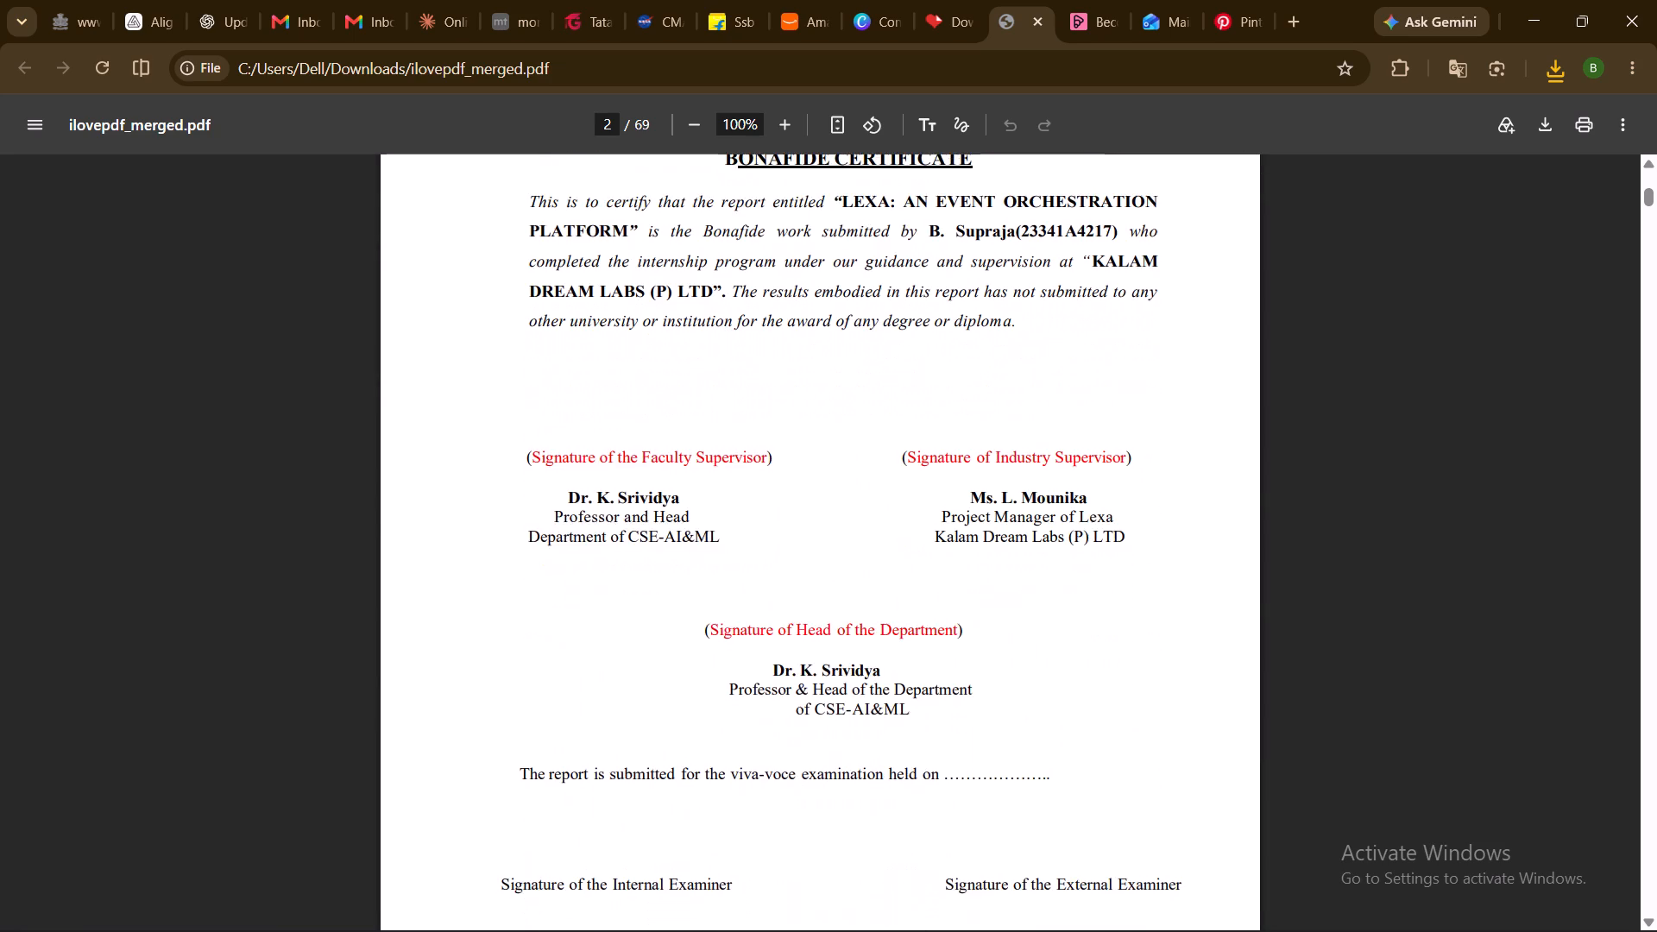
scroll(911, 492, "down", 5)
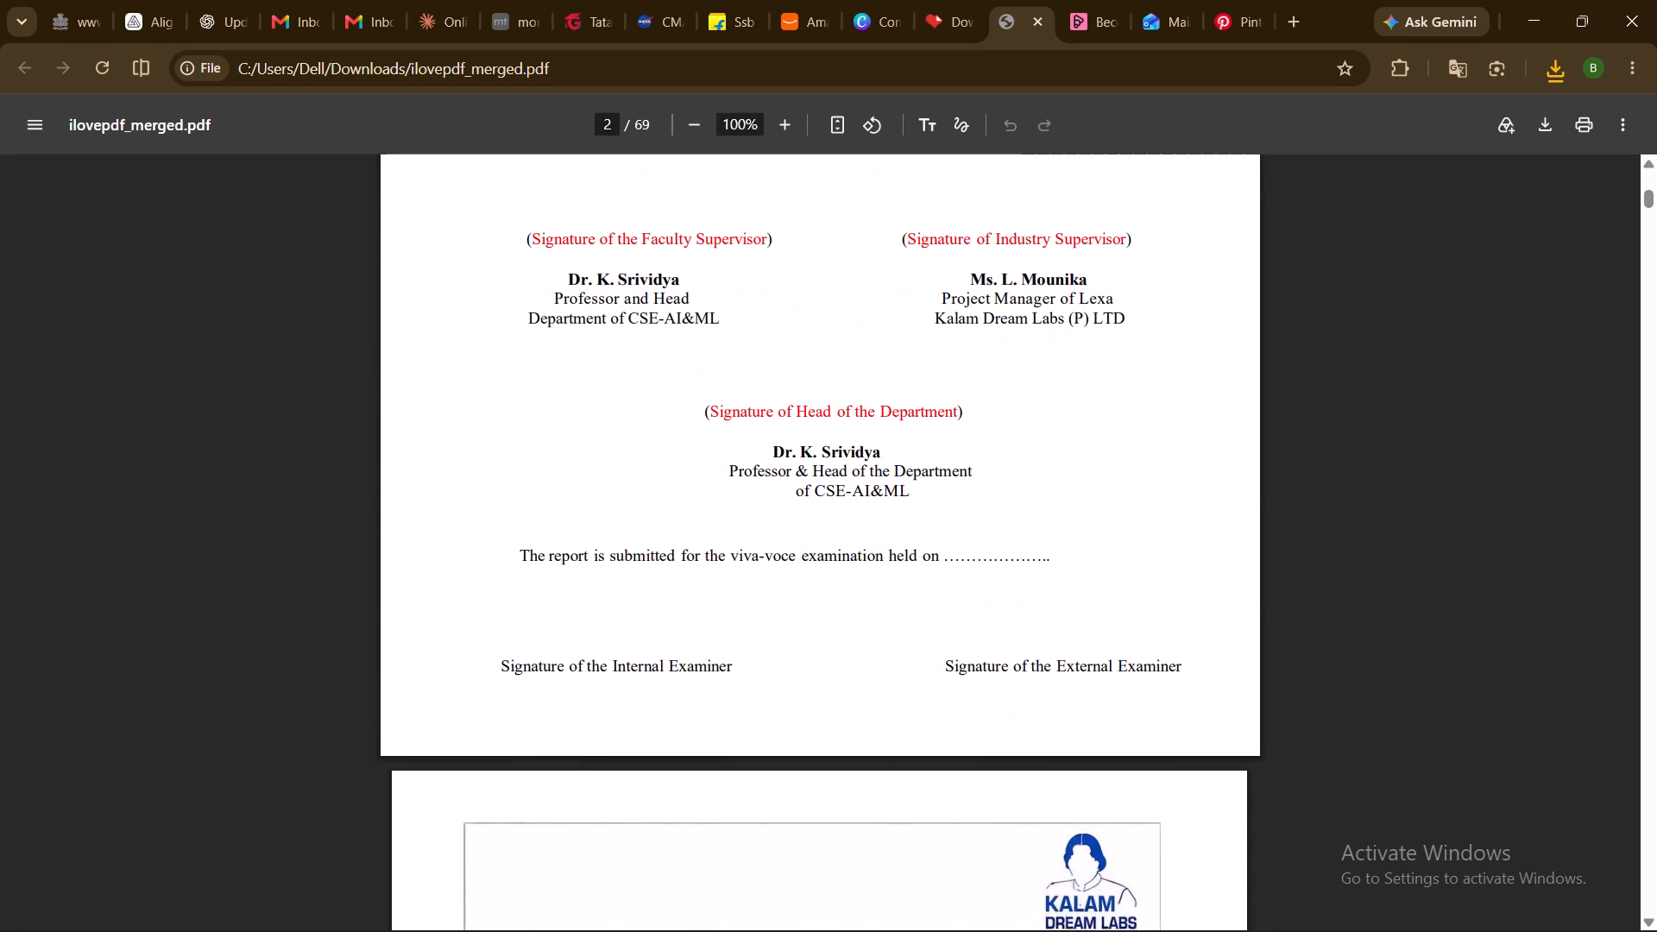
scroll(911, 492, "down", 6)
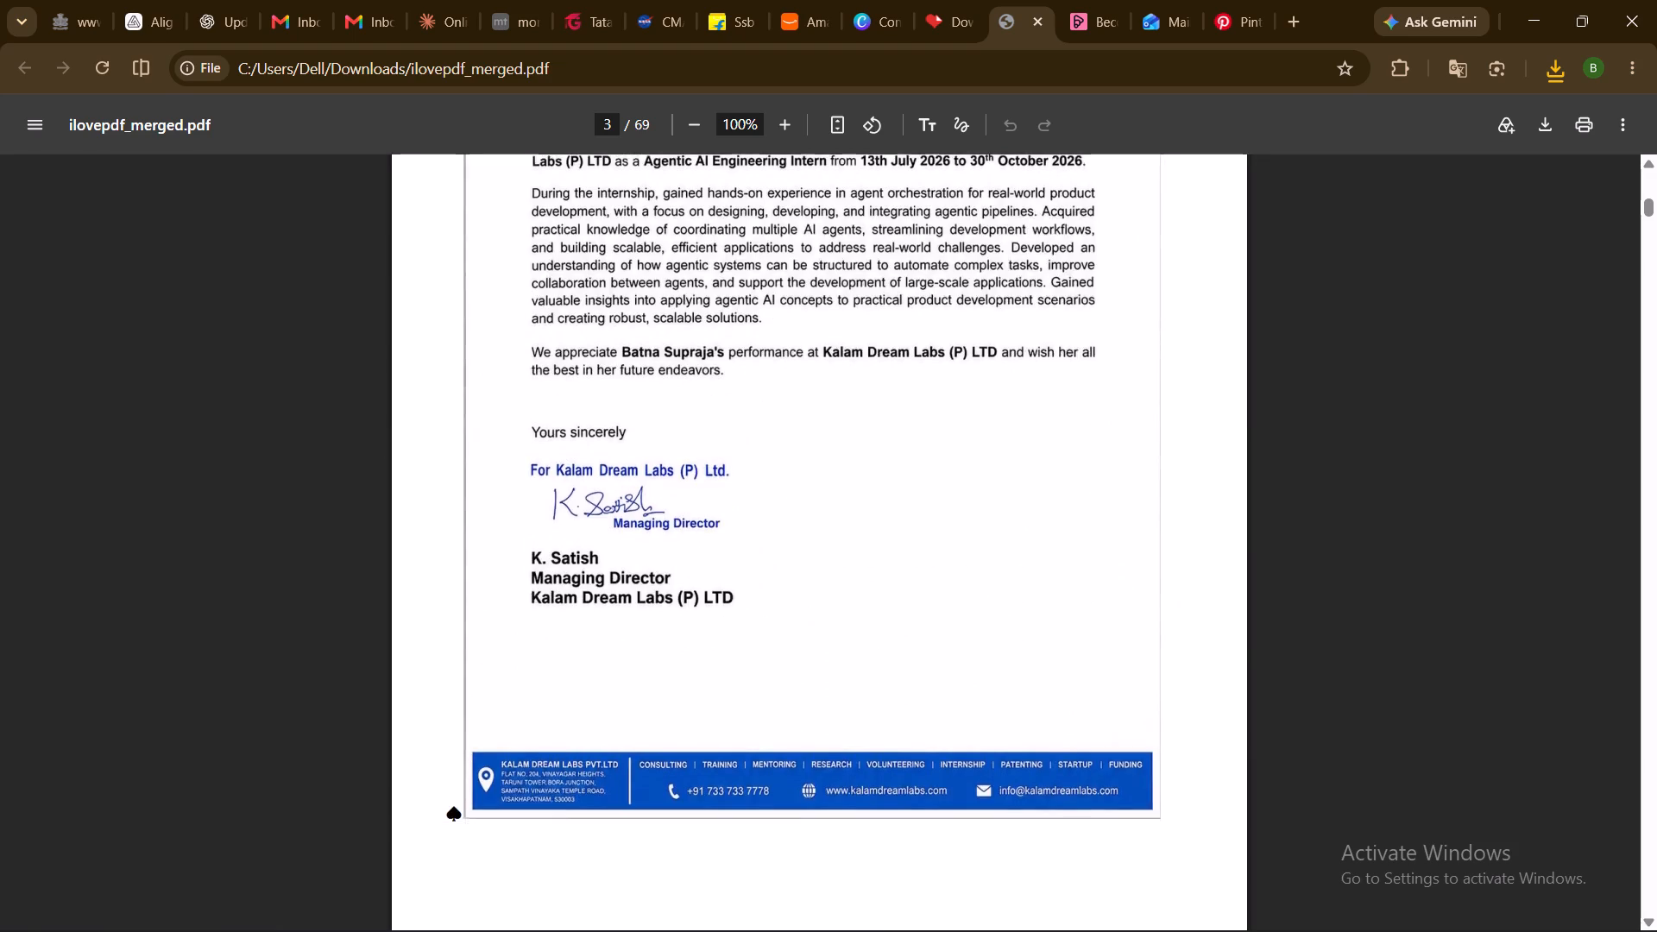
scroll(911, 492, "down", 6)
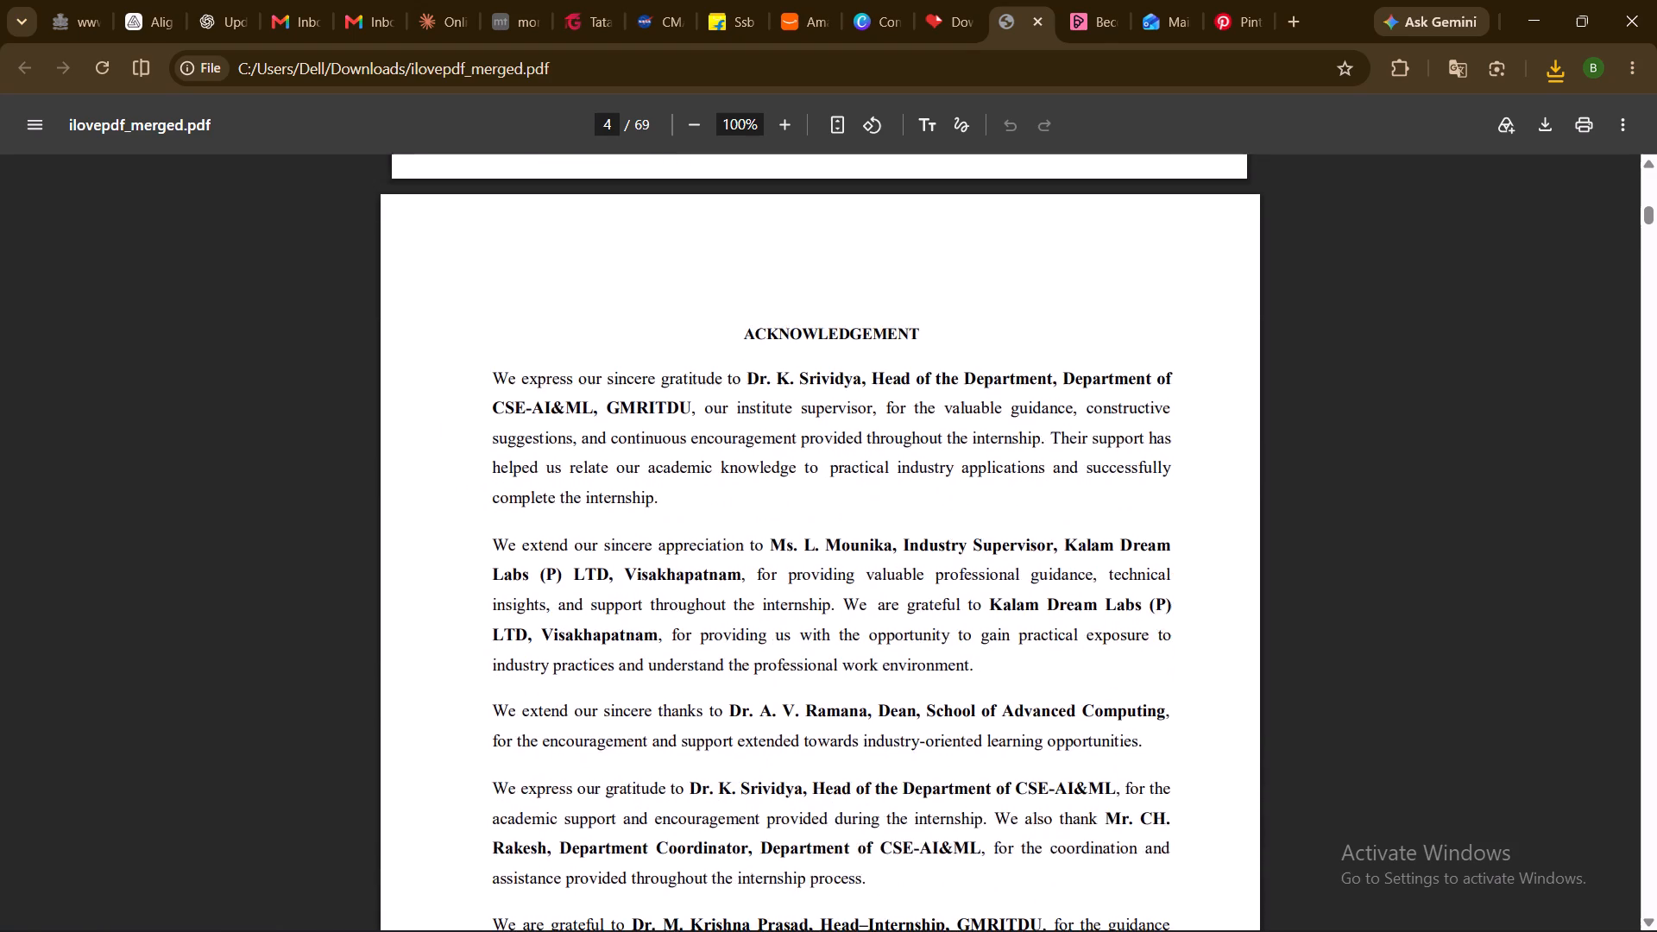
scroll(911, 492, "down", 6)
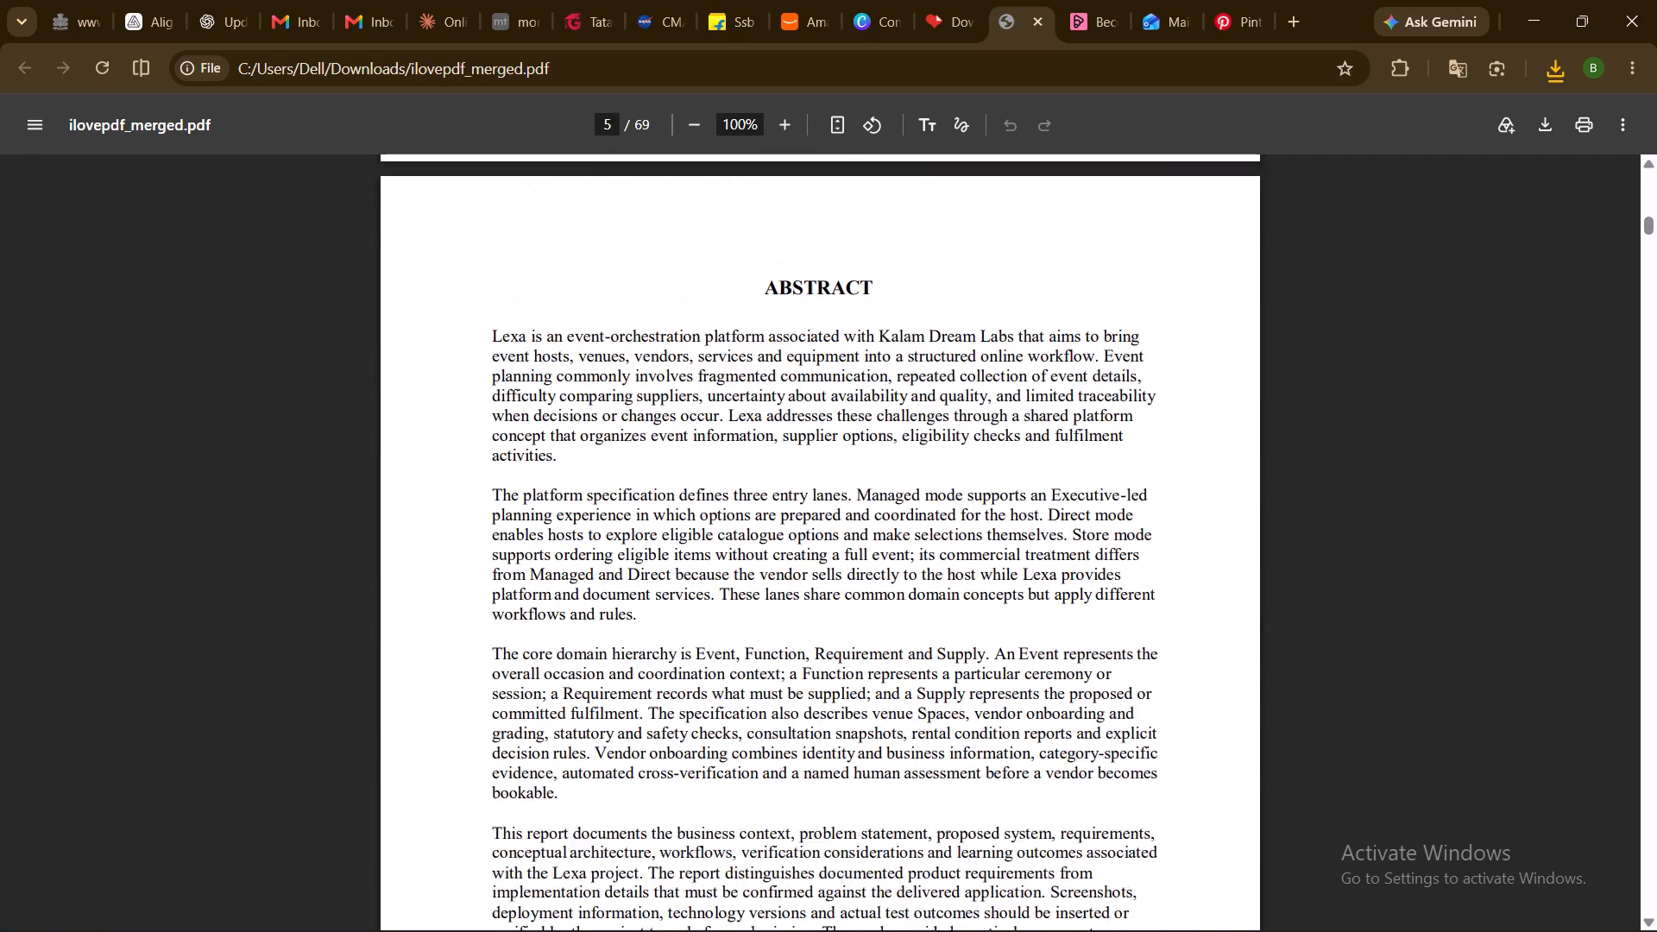
scroll(911, 492, "down", 4)
scroll(911, 492, "up", 2)
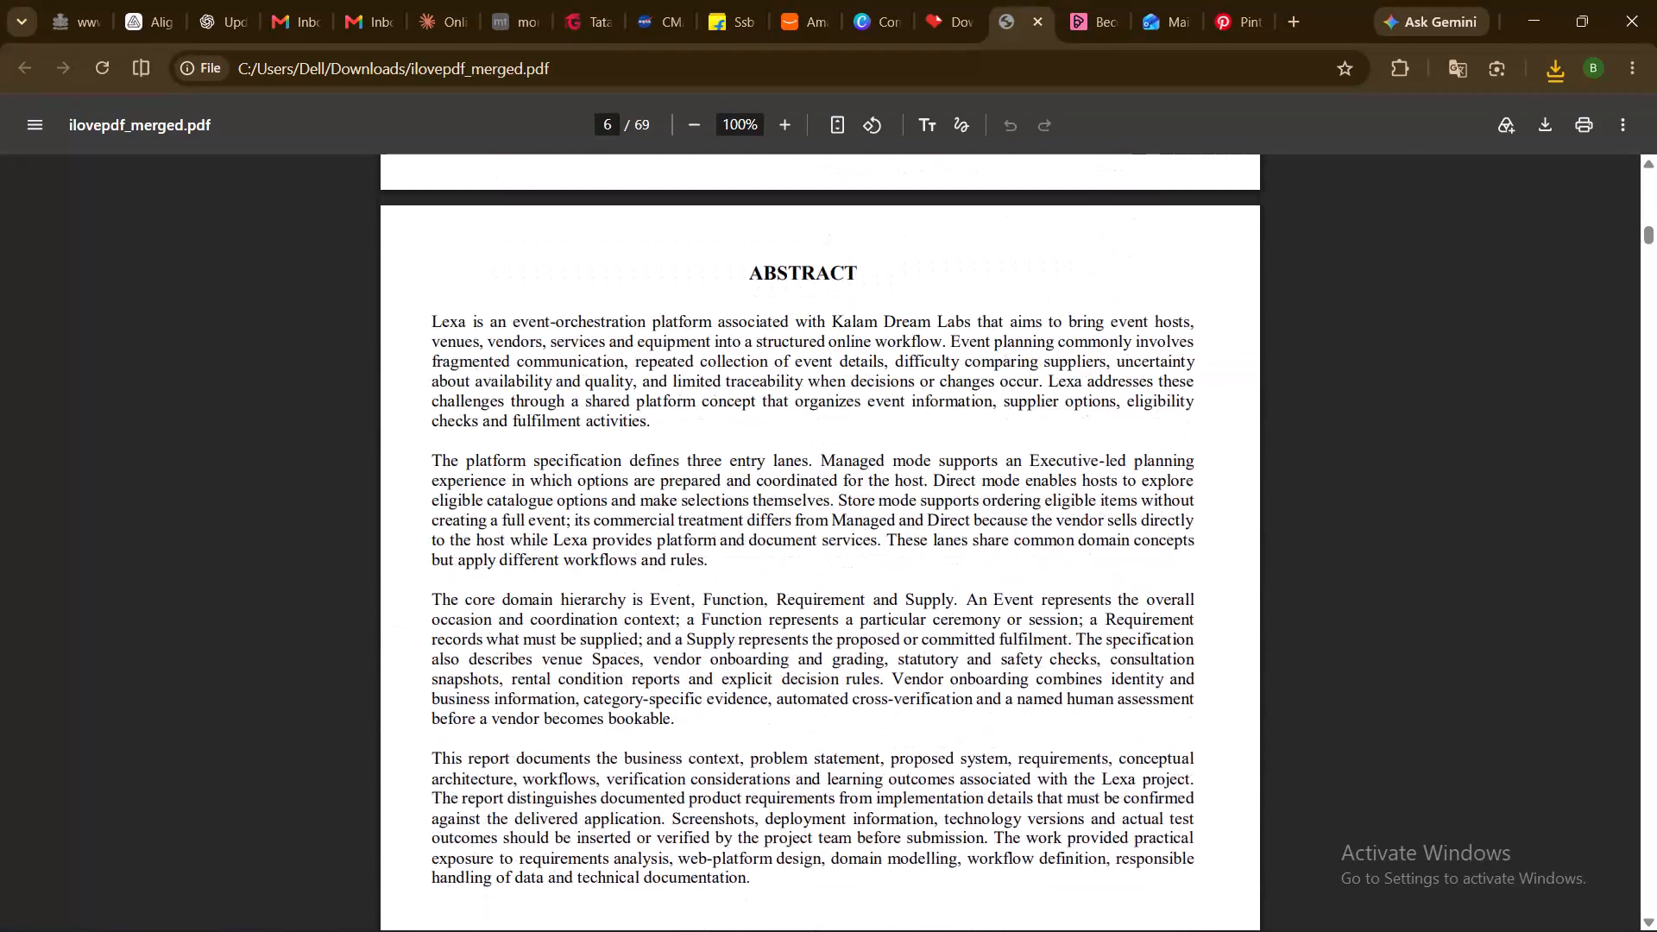
scroll(911, 492, "up", 2)
scroll(911, 492, "down", 6)
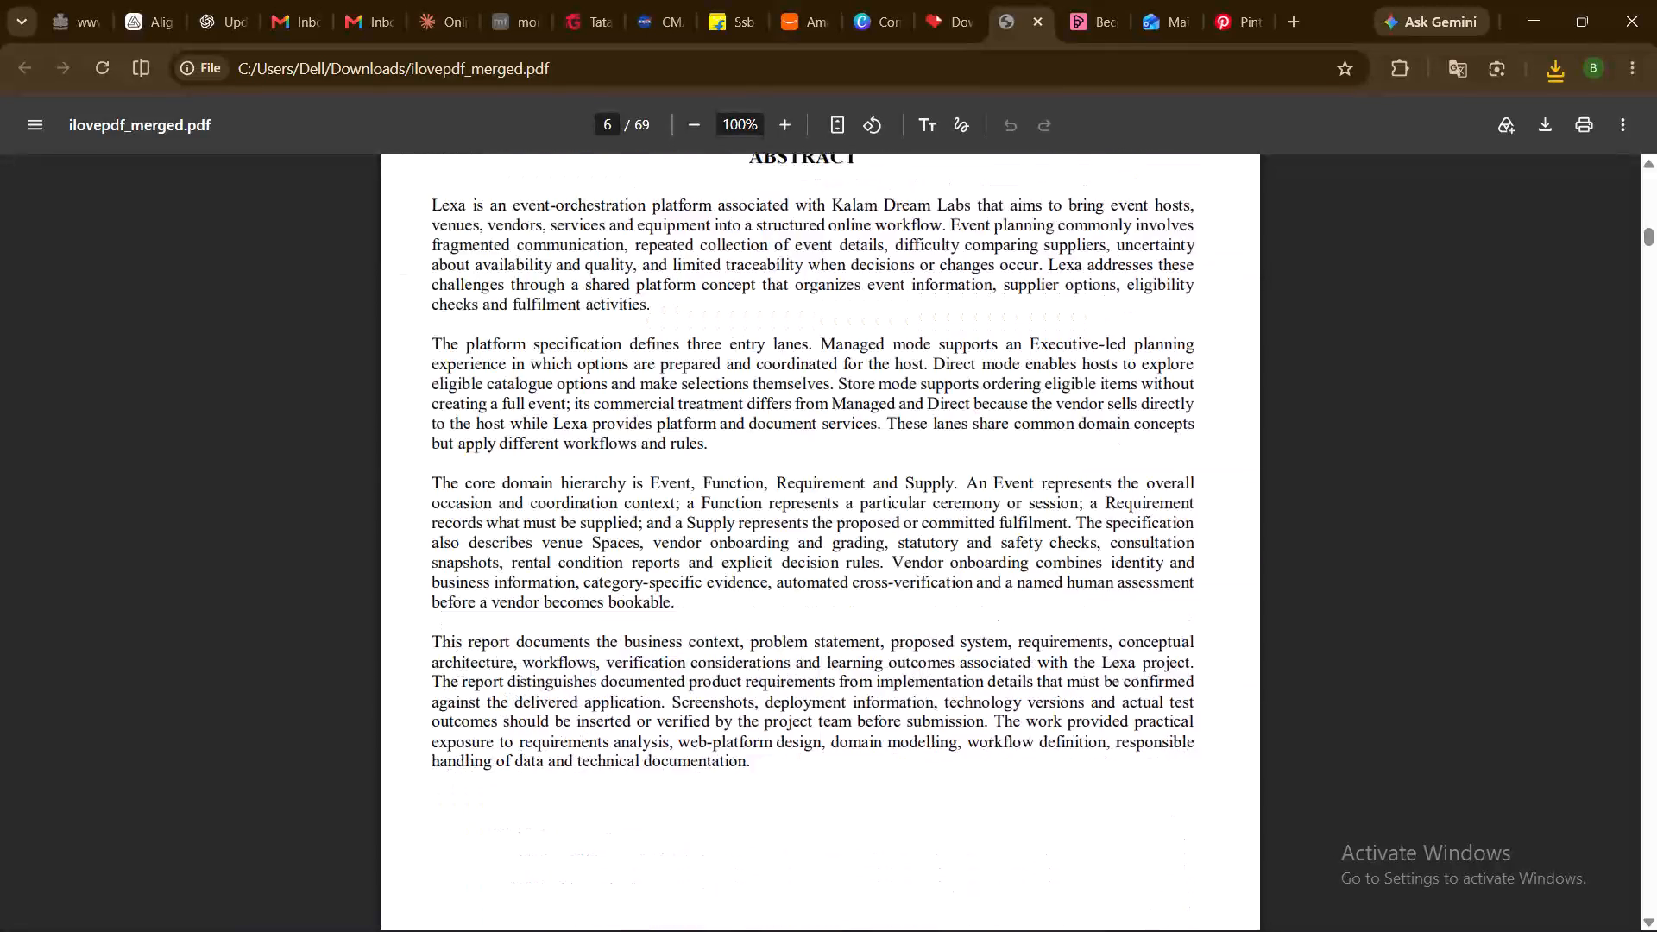
scroll(911, 492, "down", 4)
scroll(911, 492, "up", 1)
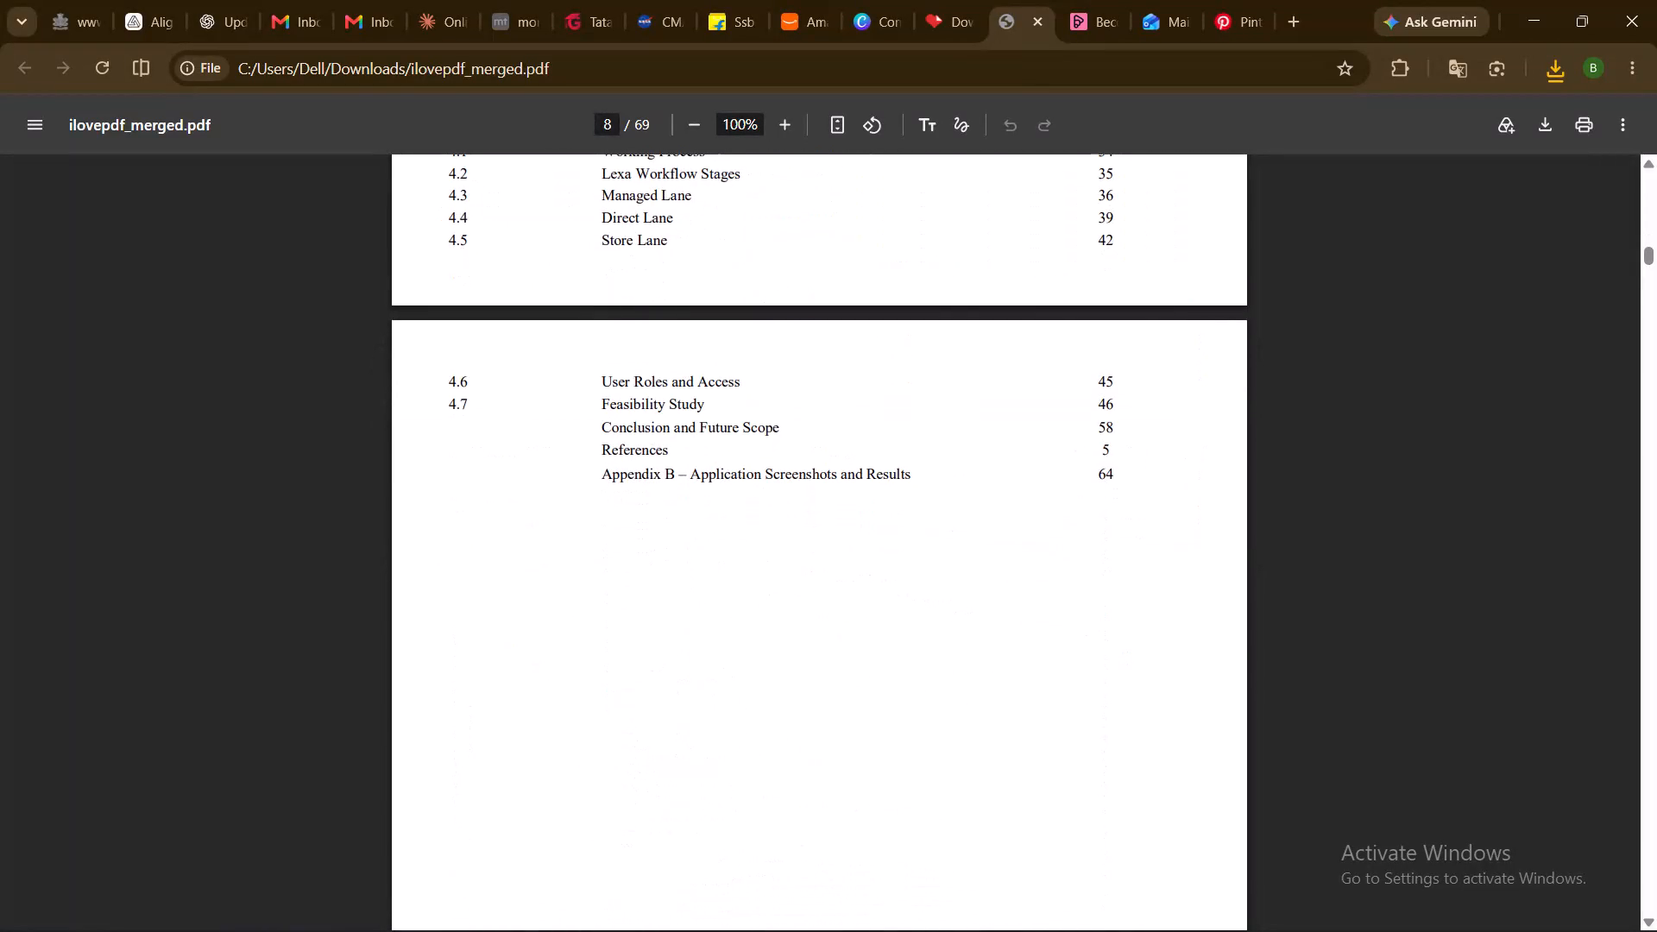
scroll(911, 492, "up", 1)
scroll(911, 492, "down", 7)
scroll(911, 492, "up", 1)
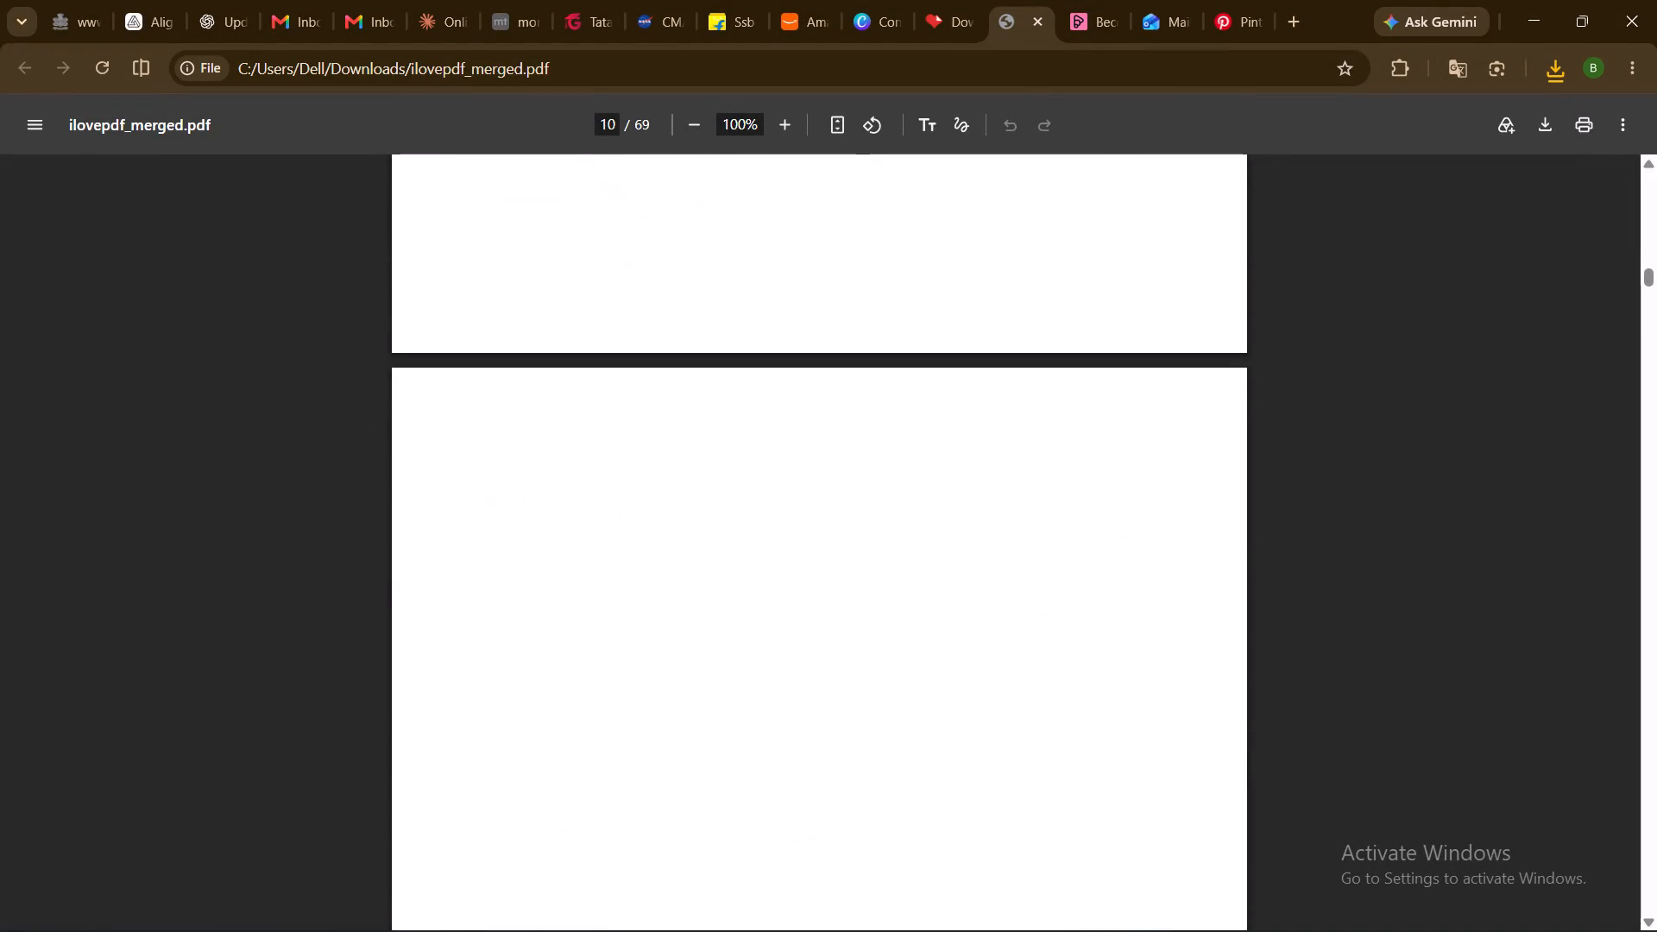
scroll(911, 492, "up", 1)
scroll(911, 492, "down", 4)
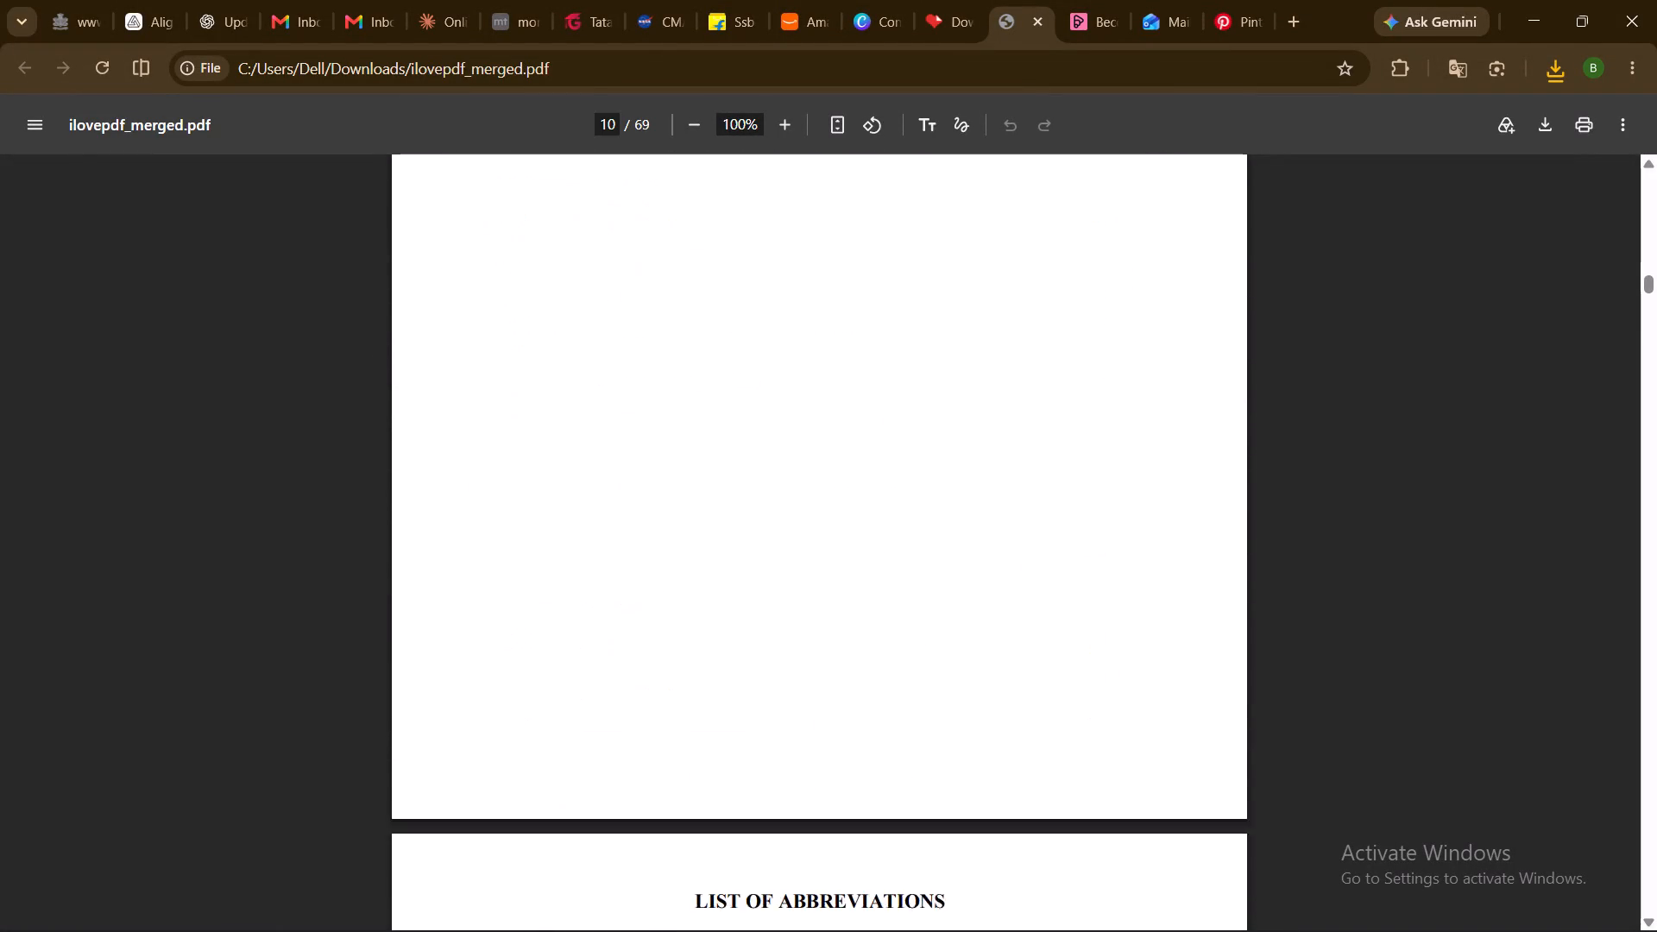
scroll(911, 492, "down", 2)
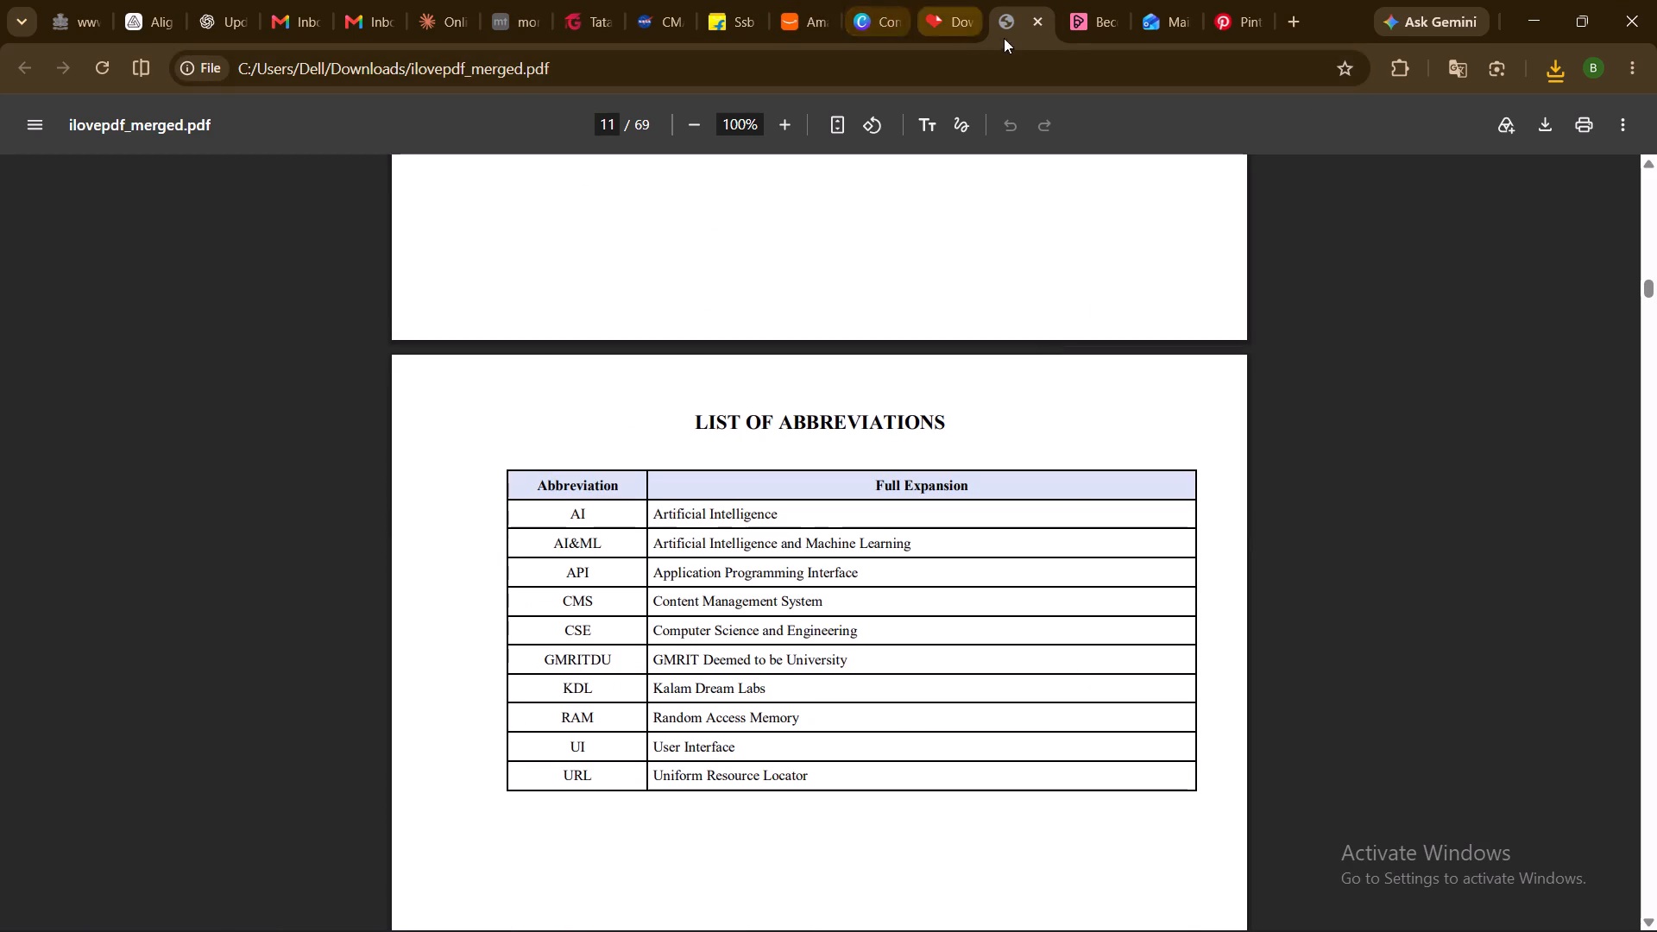
left_click(1032, 13)
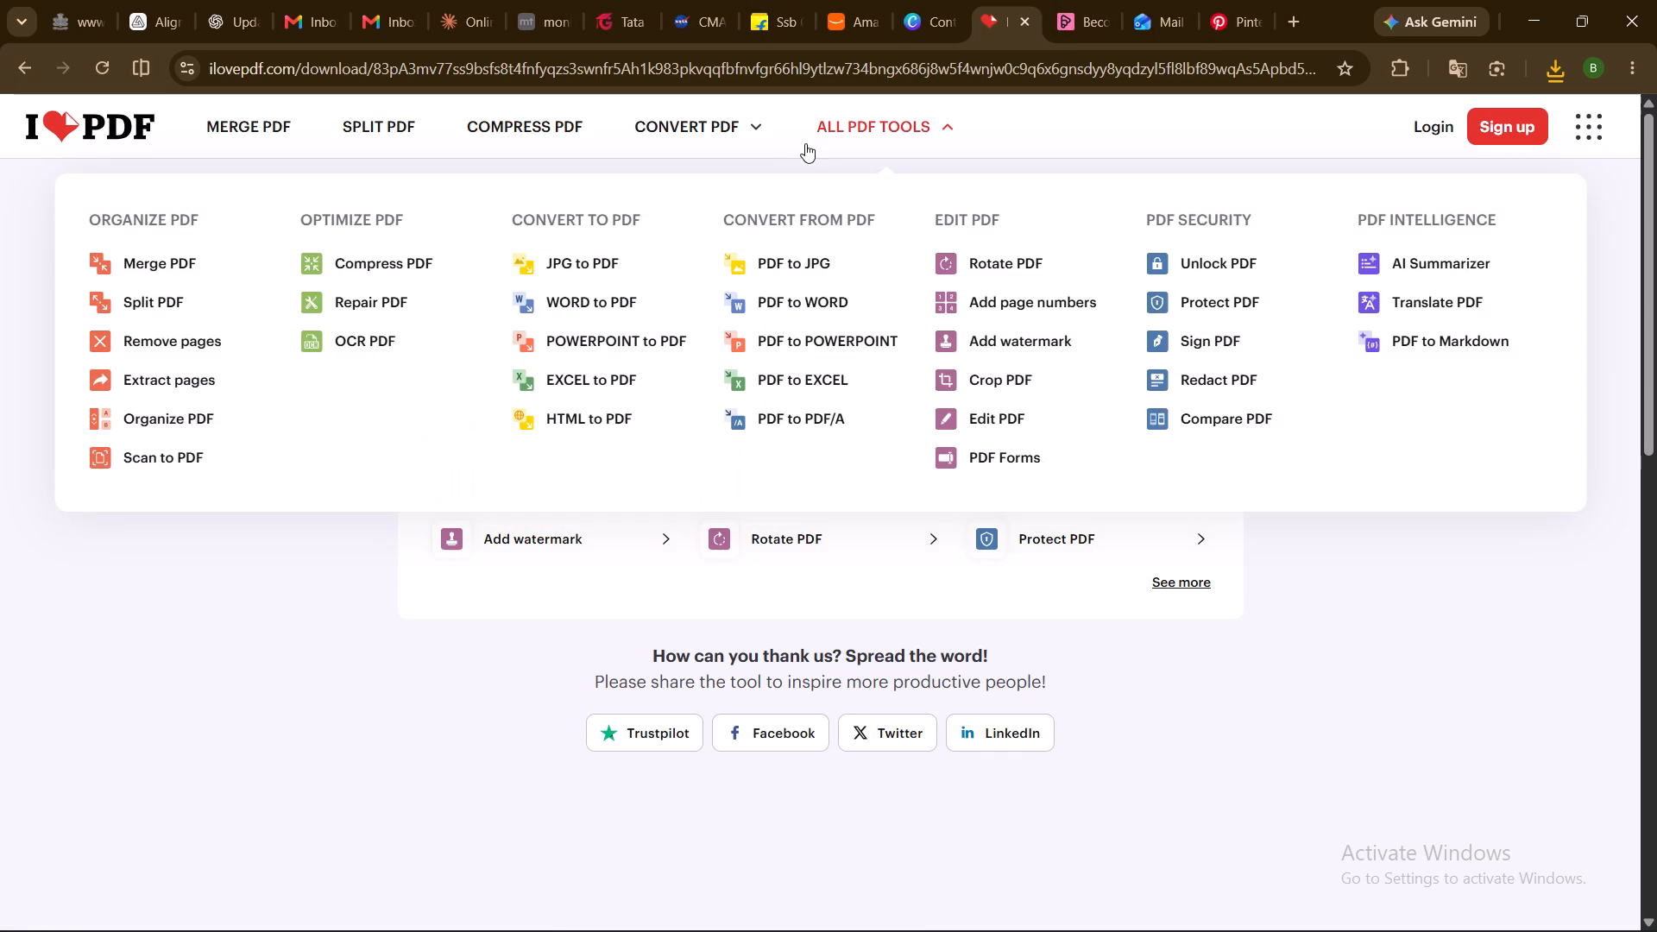
Open the Remove pages tool and load ilovepdf_merged from the Downloads folder.
left_click(171, 355)
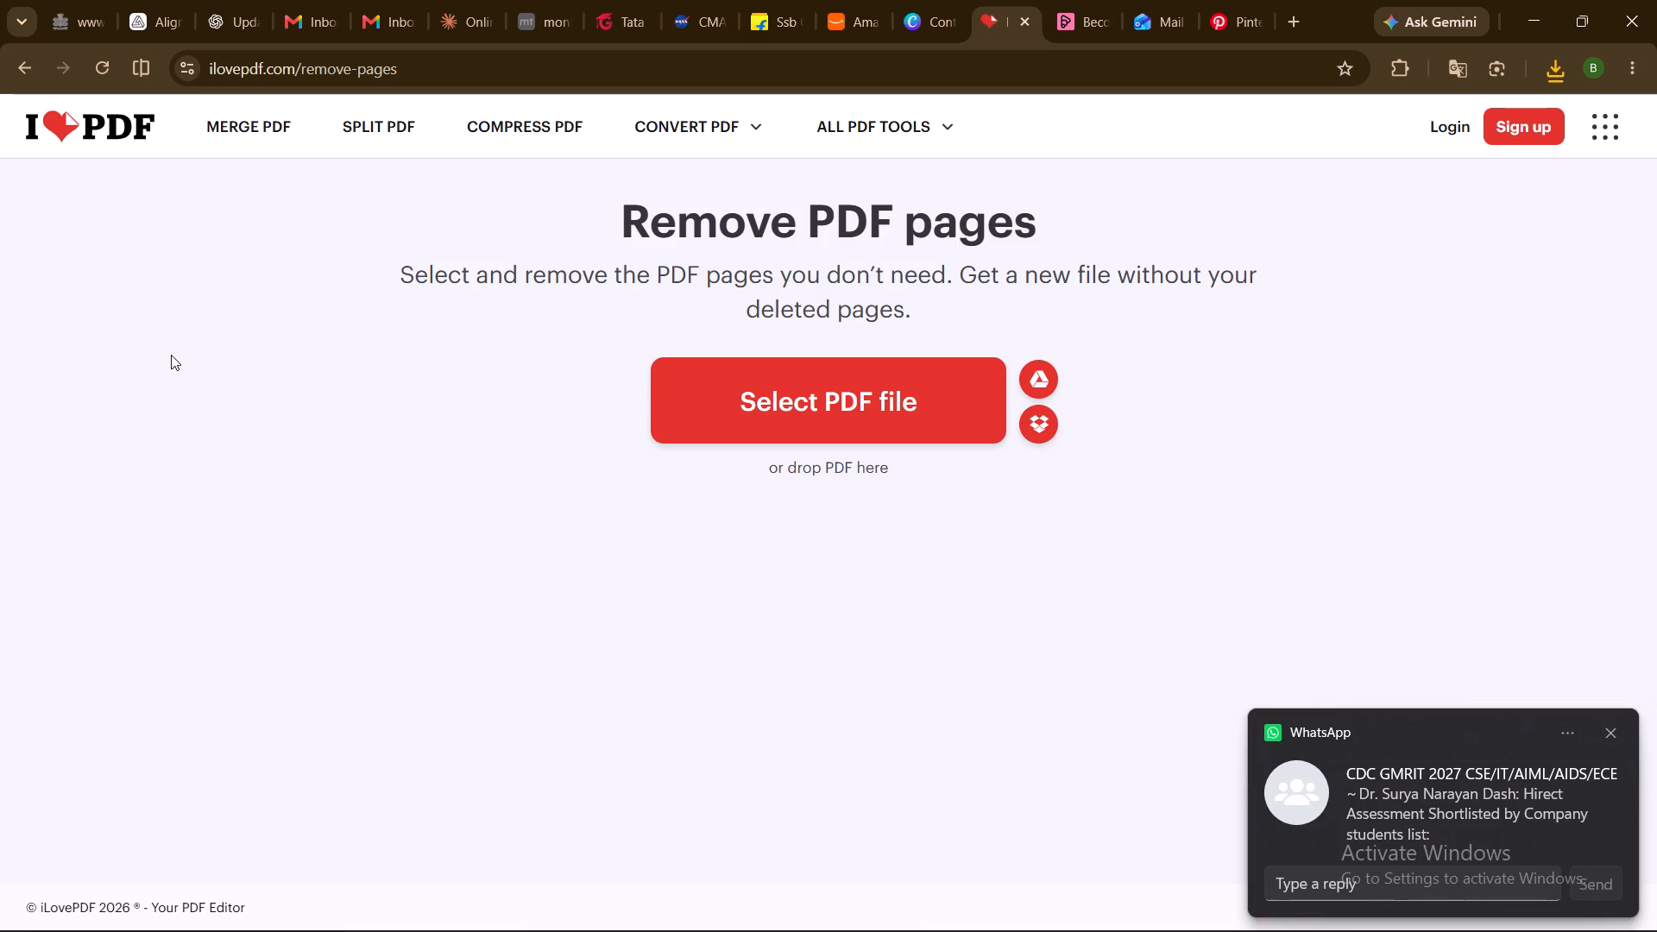
left_click(805, 396)
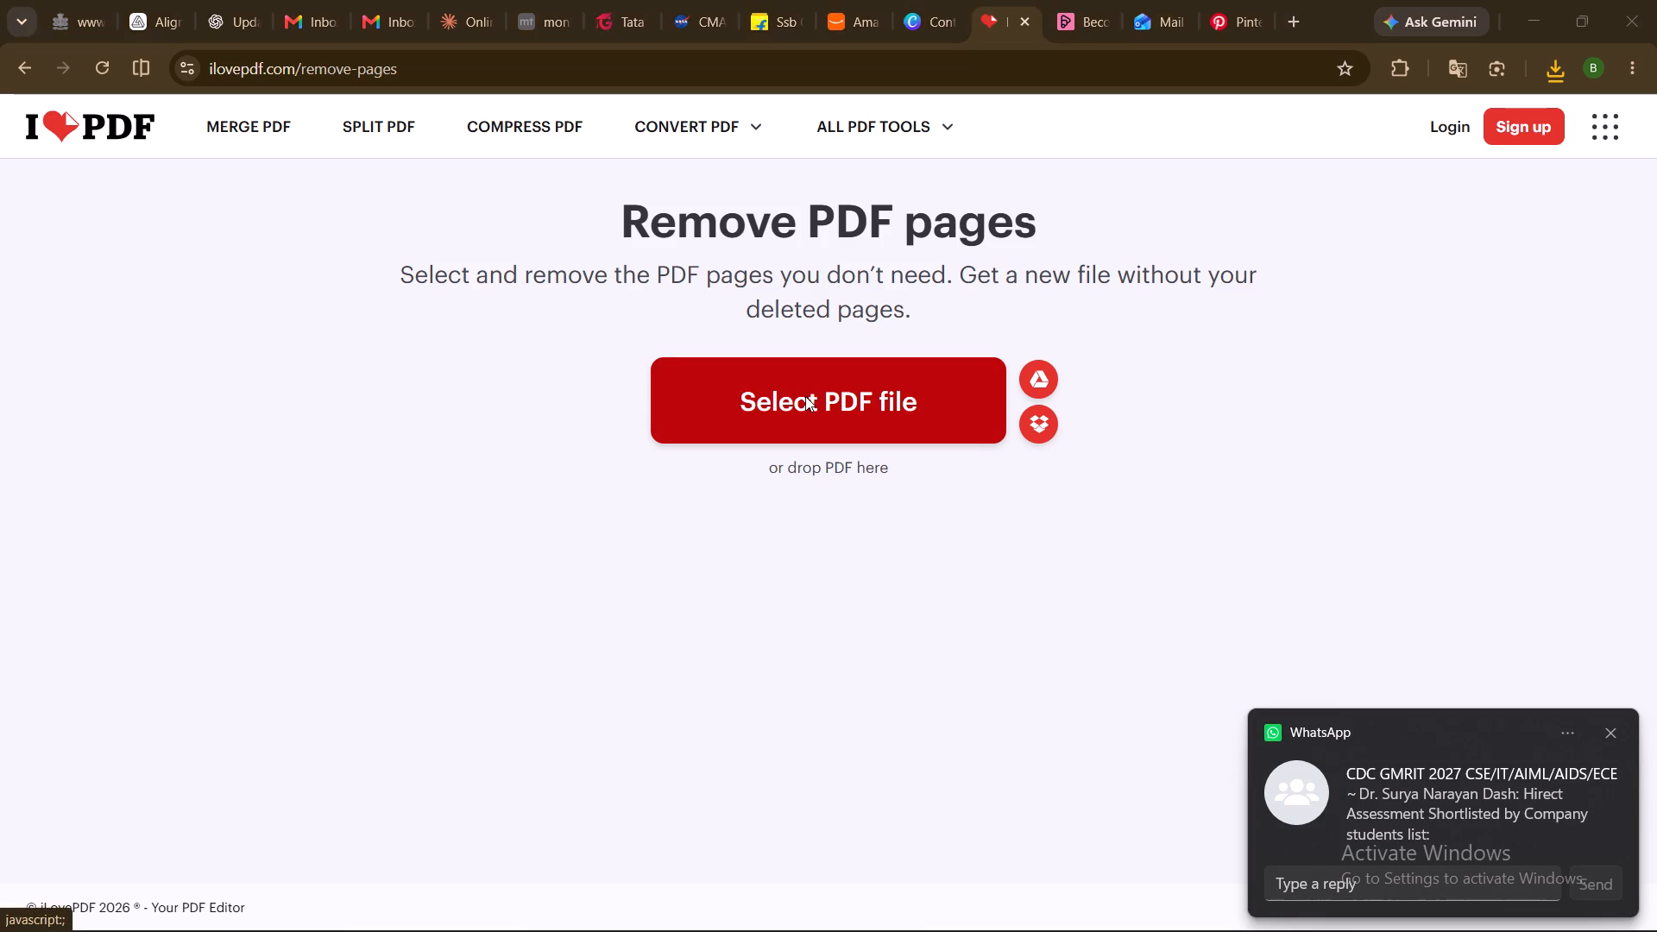
left_click(281, 191)
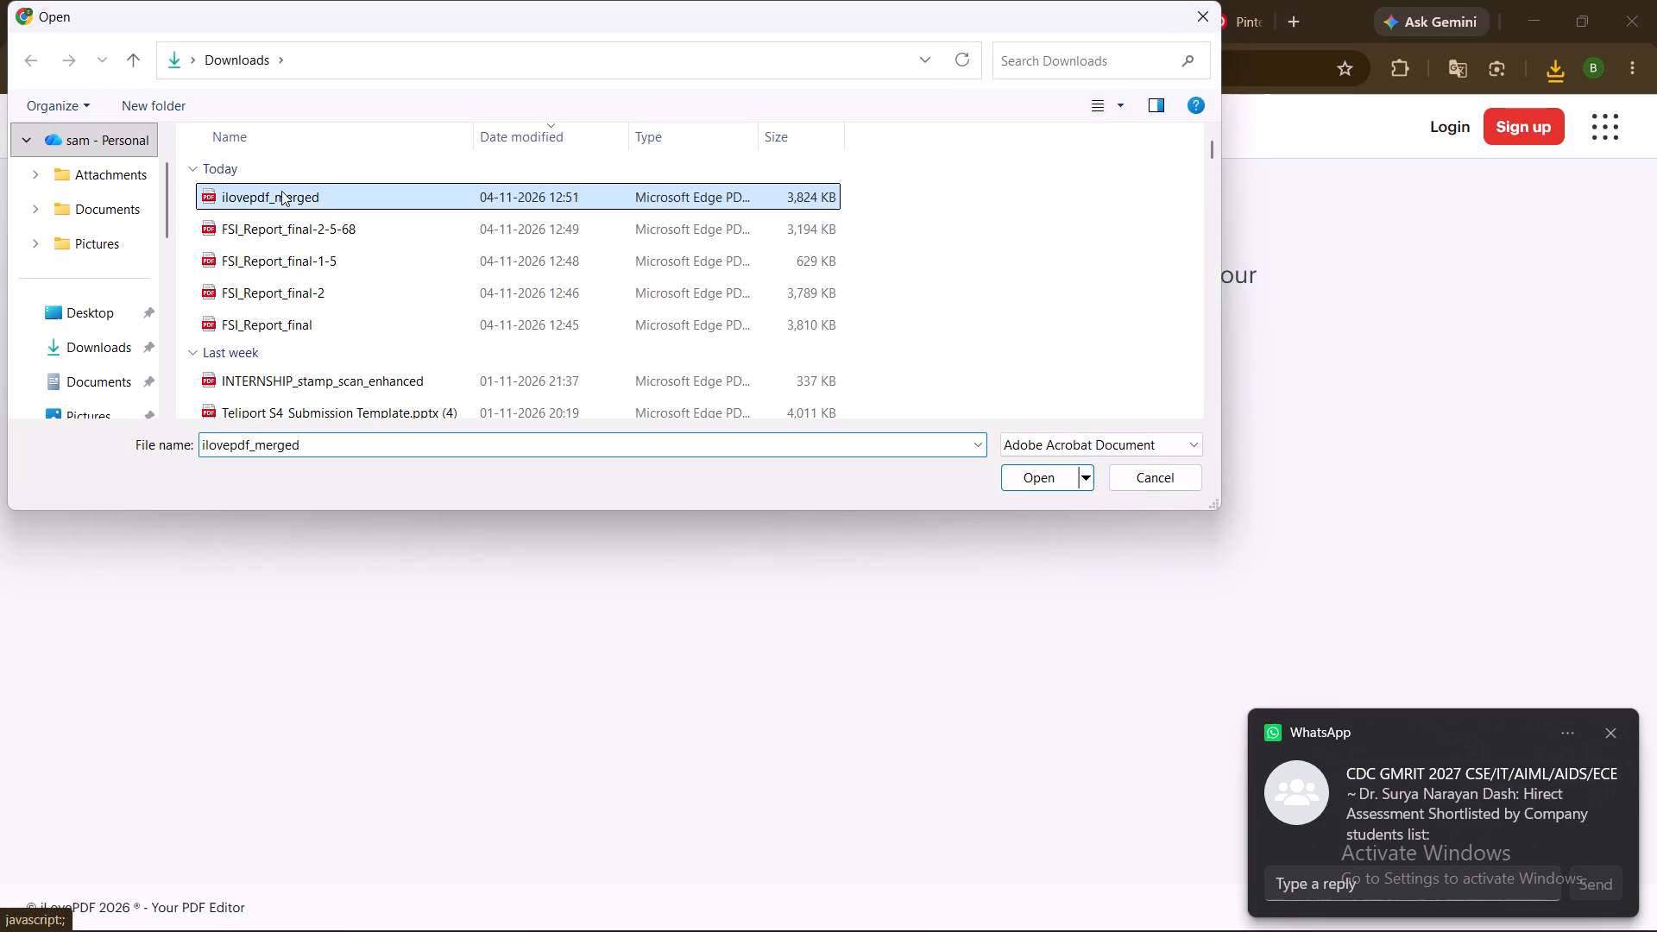
left_click(1043, 483)
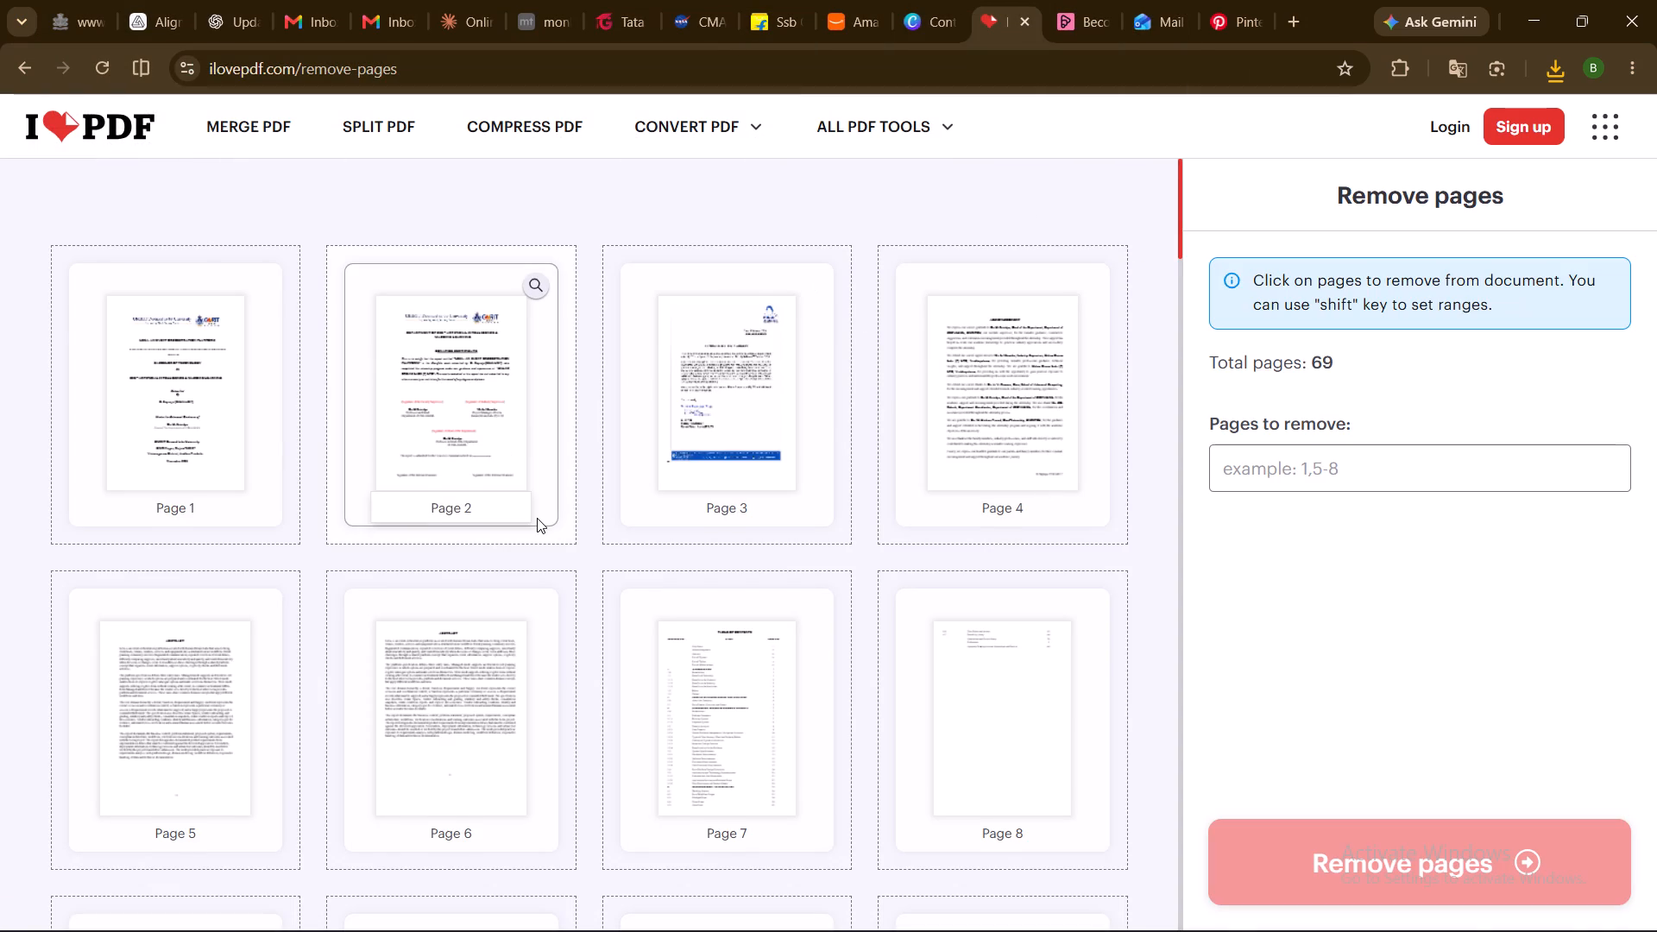
Mark the duplicate abstract page 6 and the blank page 10 for removal from the merged PDF.
scroll(537, 518, "down", 2)
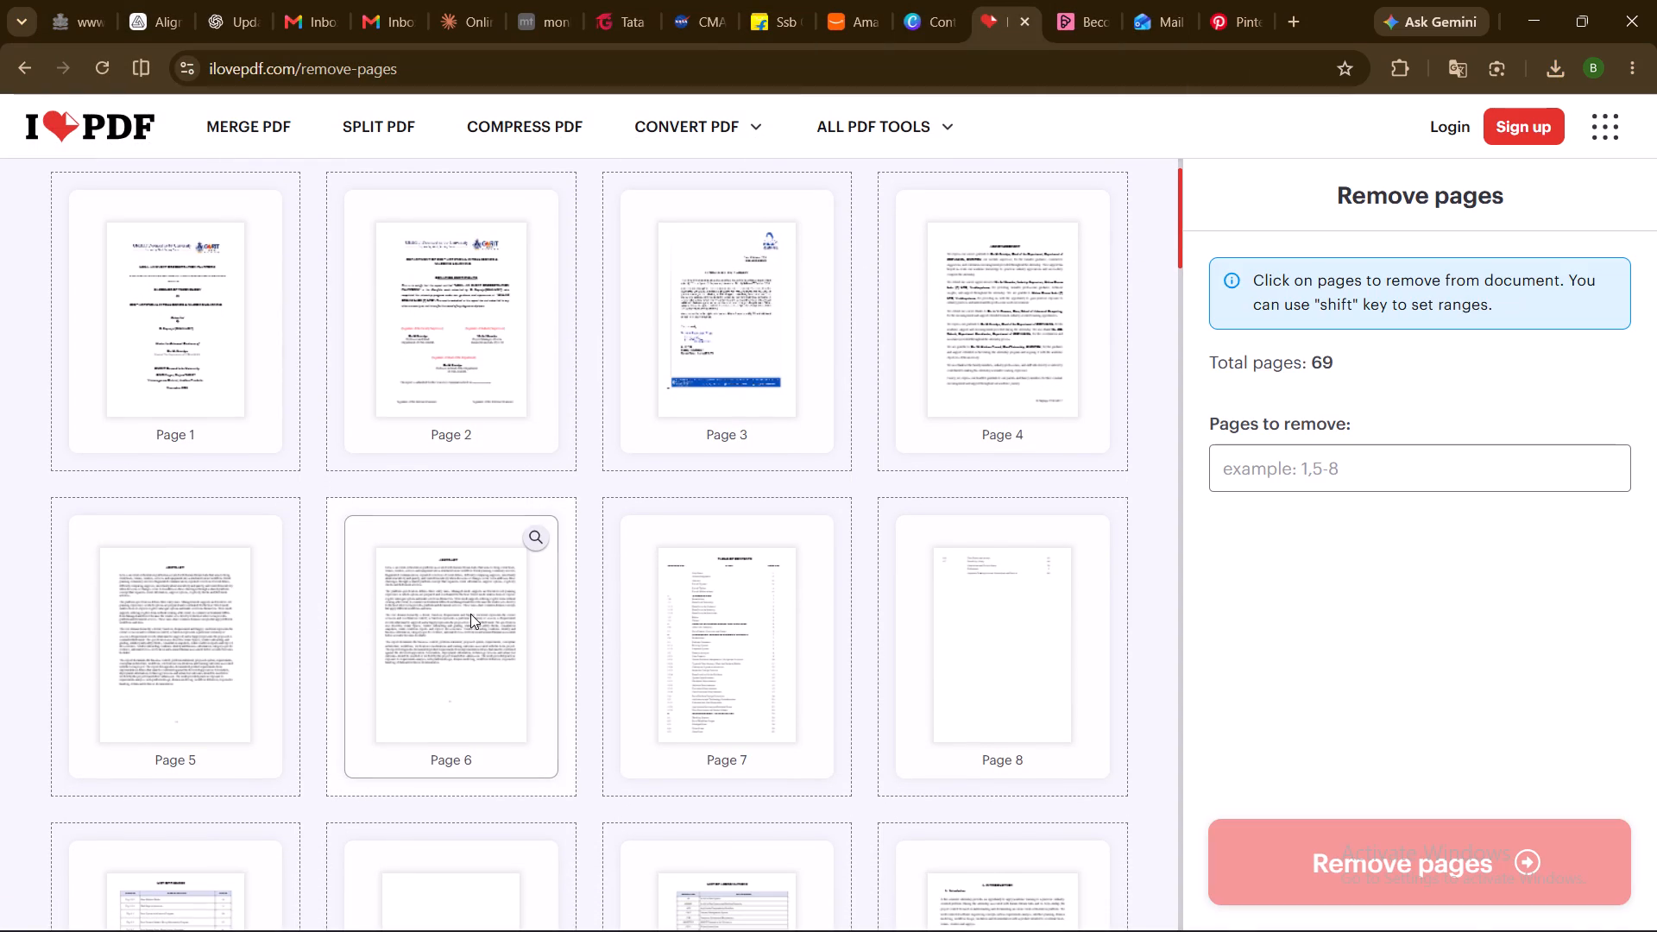
left_click(470, 614)
scroll(740, 691, "down", 1)
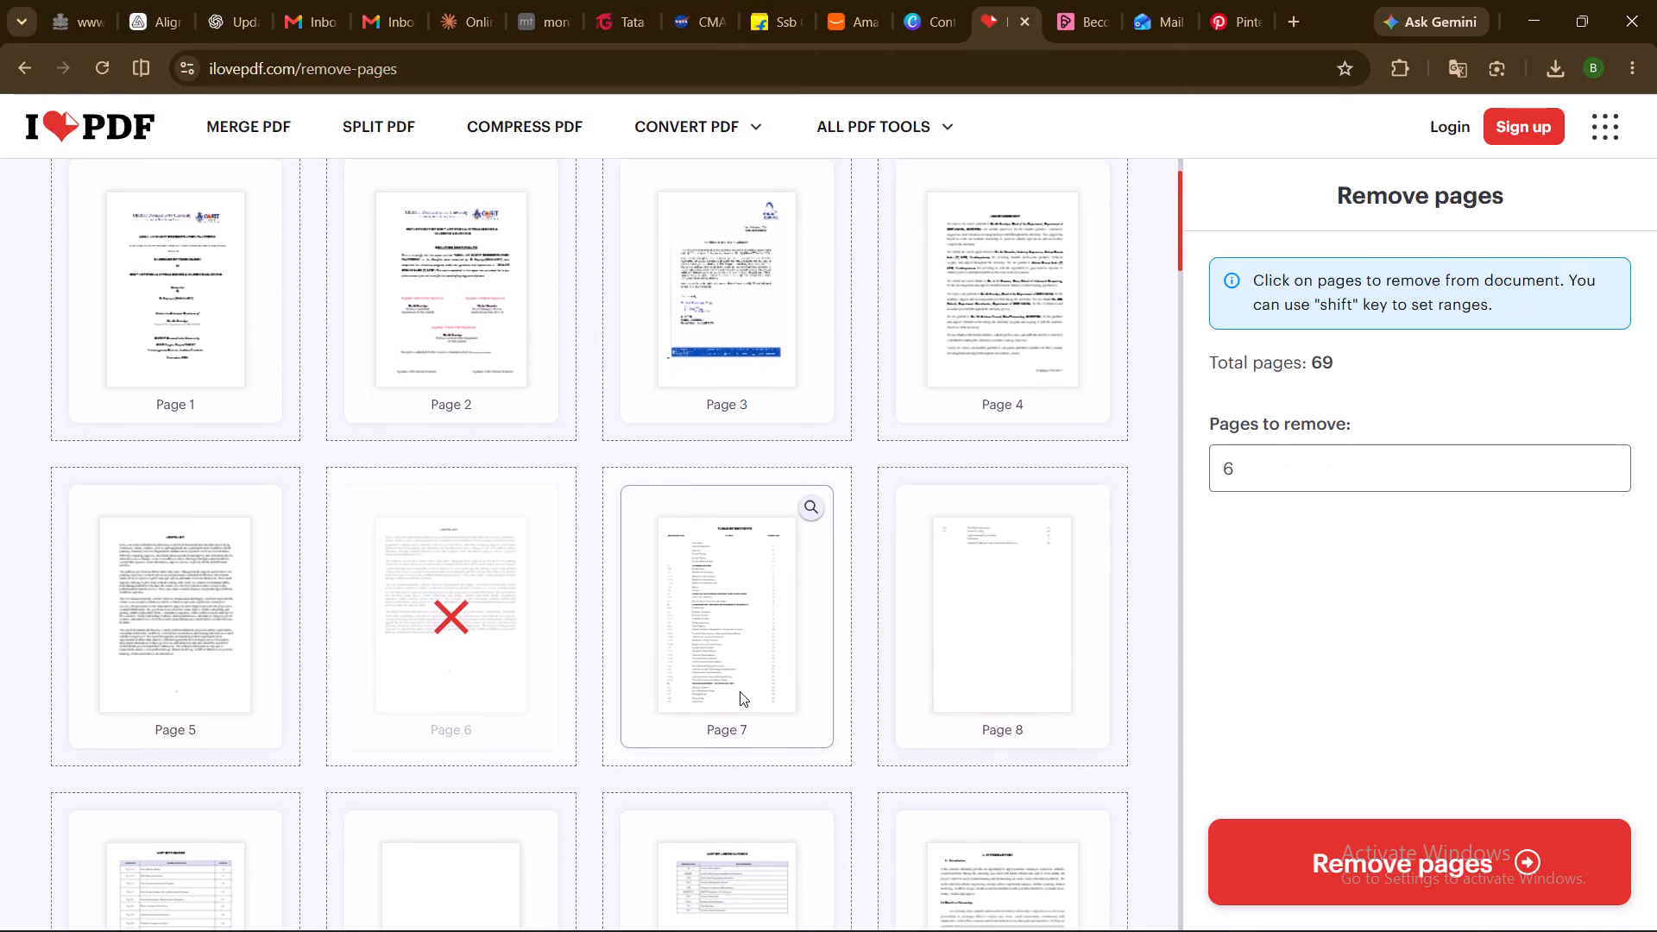
scroll(740, 691, "down", 1)
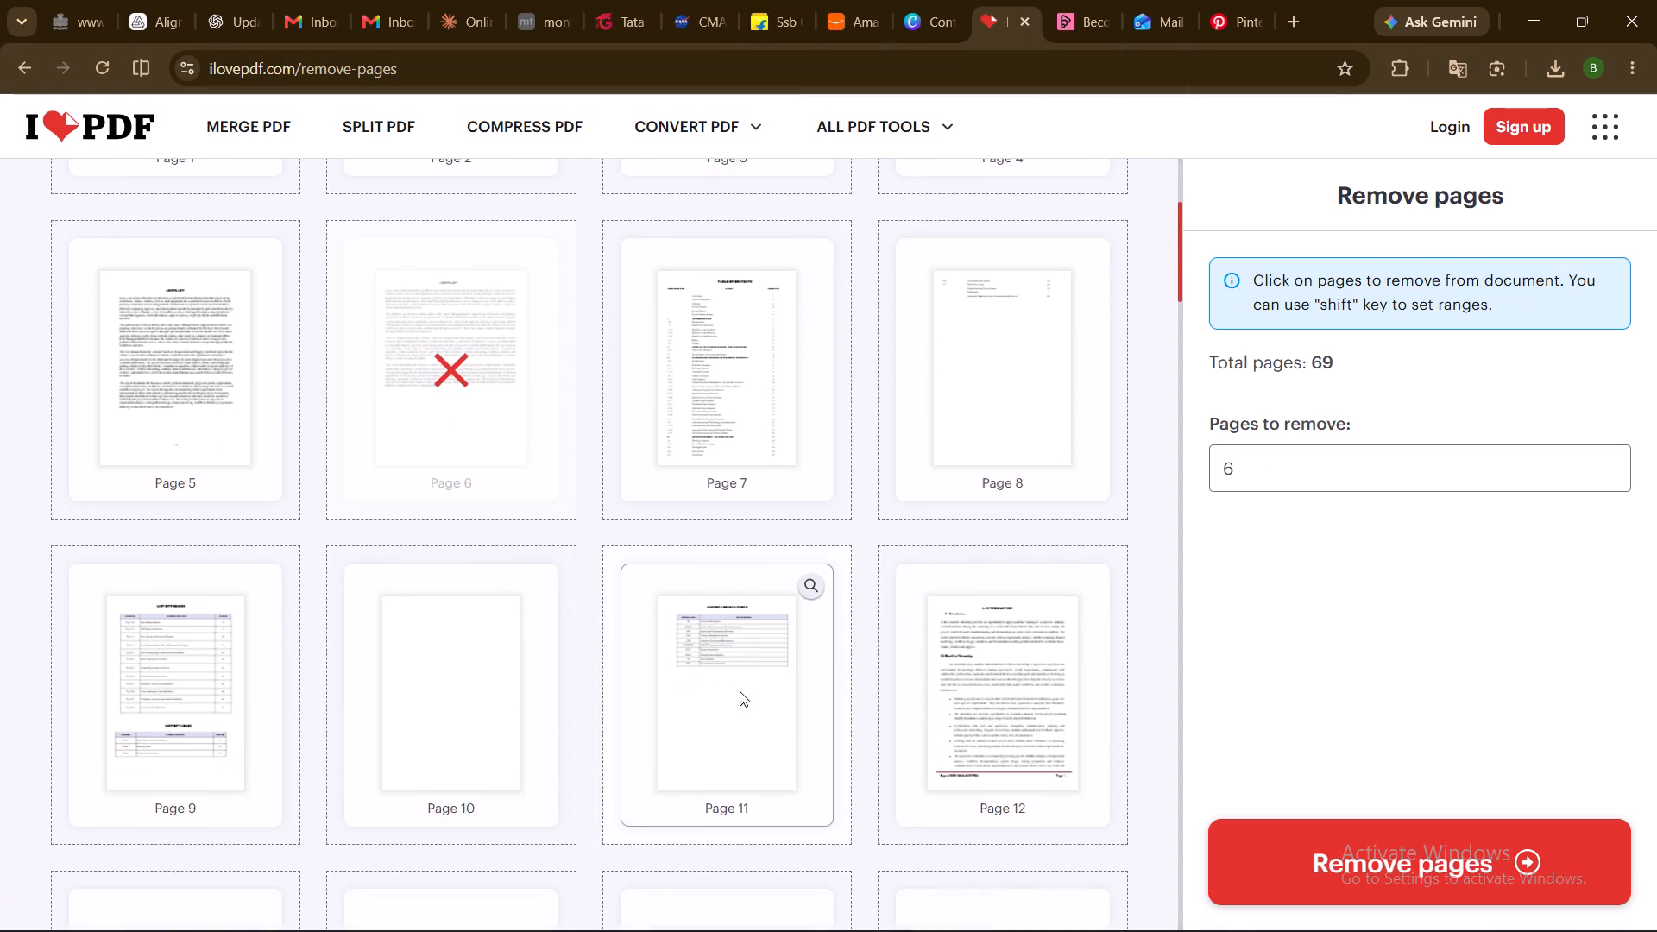
scroll(740, 691, "down", 1)
left_click(381, 719)
scroll(653, 783, "down", 1)
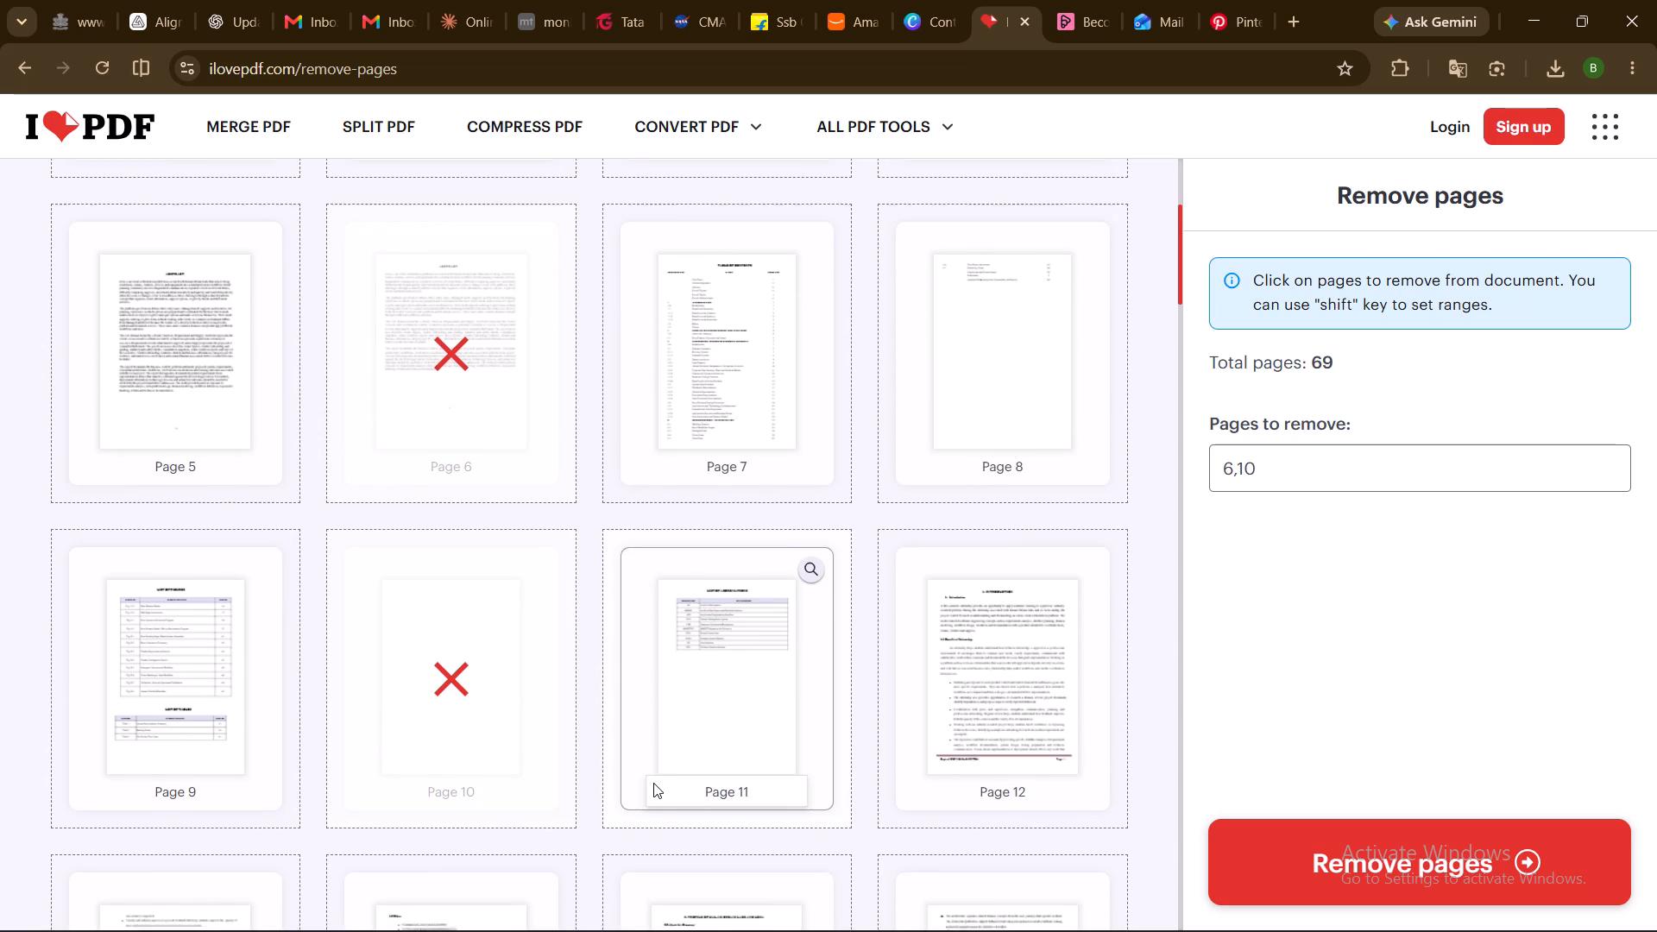
scroll(653, 783, "down", 1)
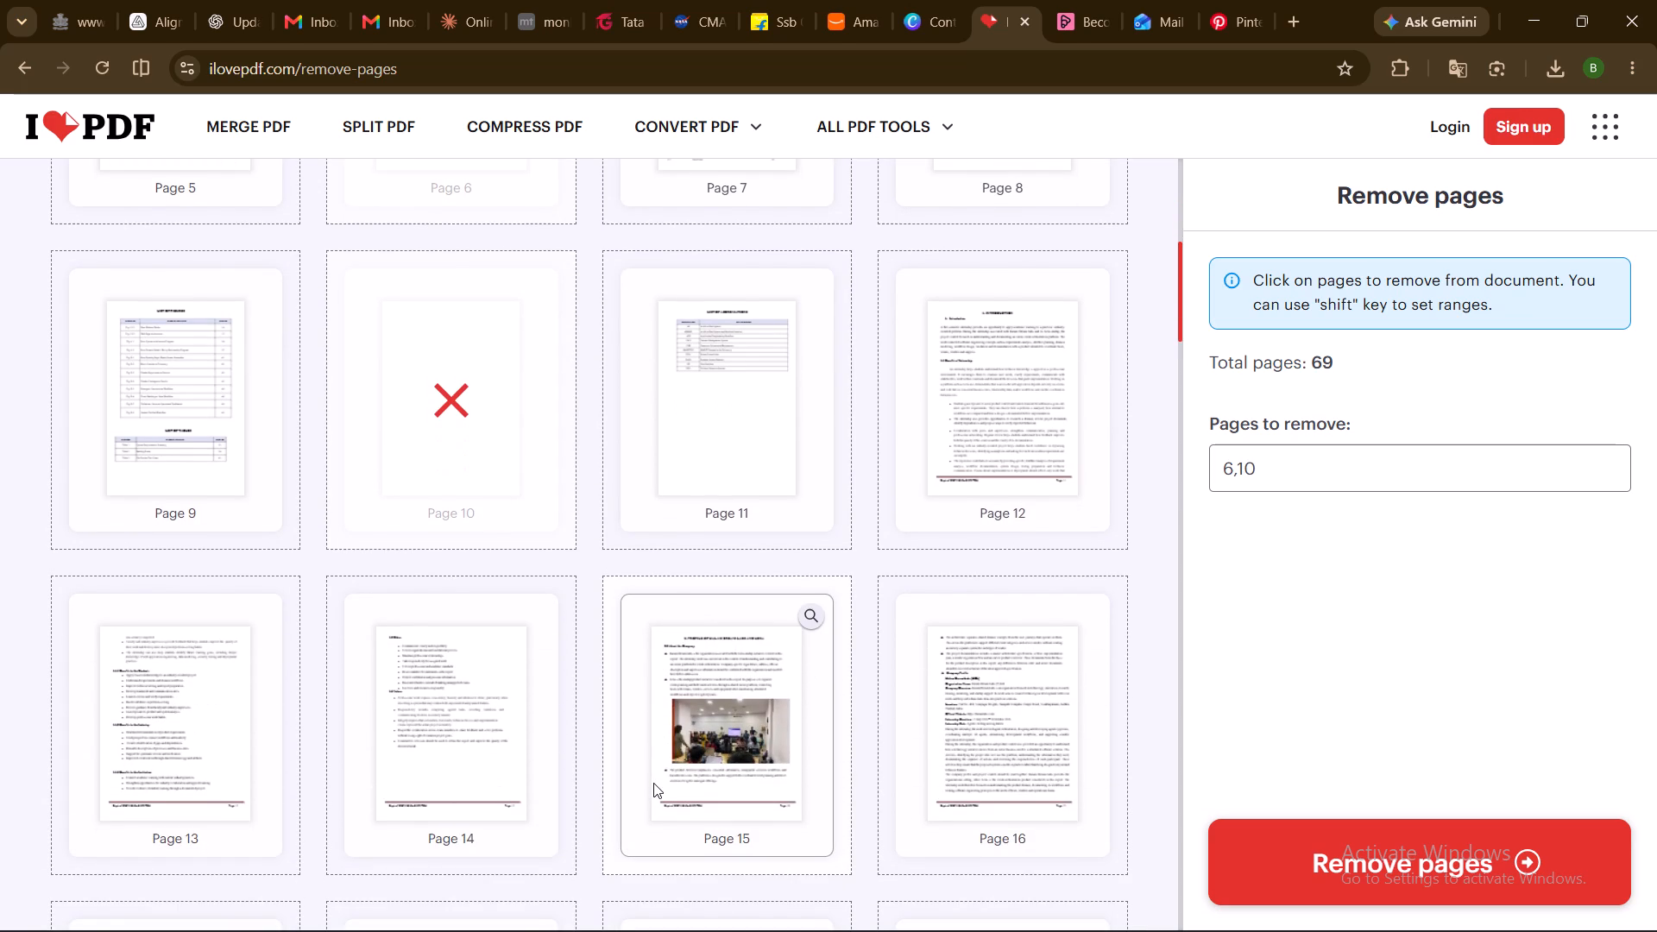
scroll(653, 783, "down", 5)
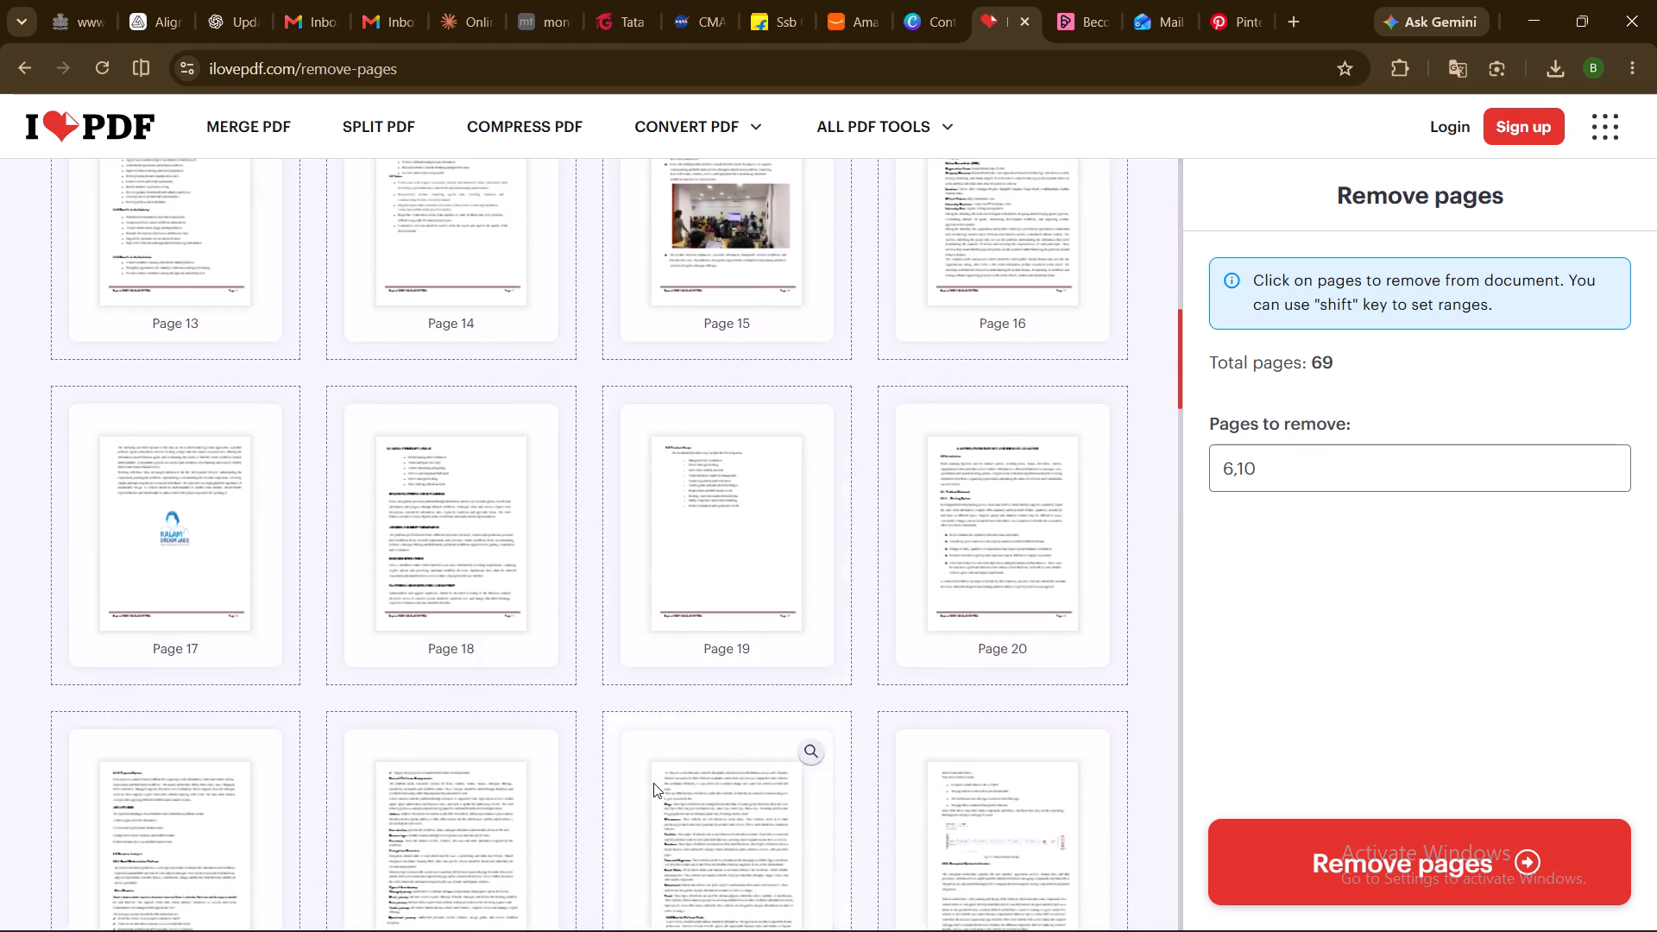
scroll(653, 783, "down", 5)
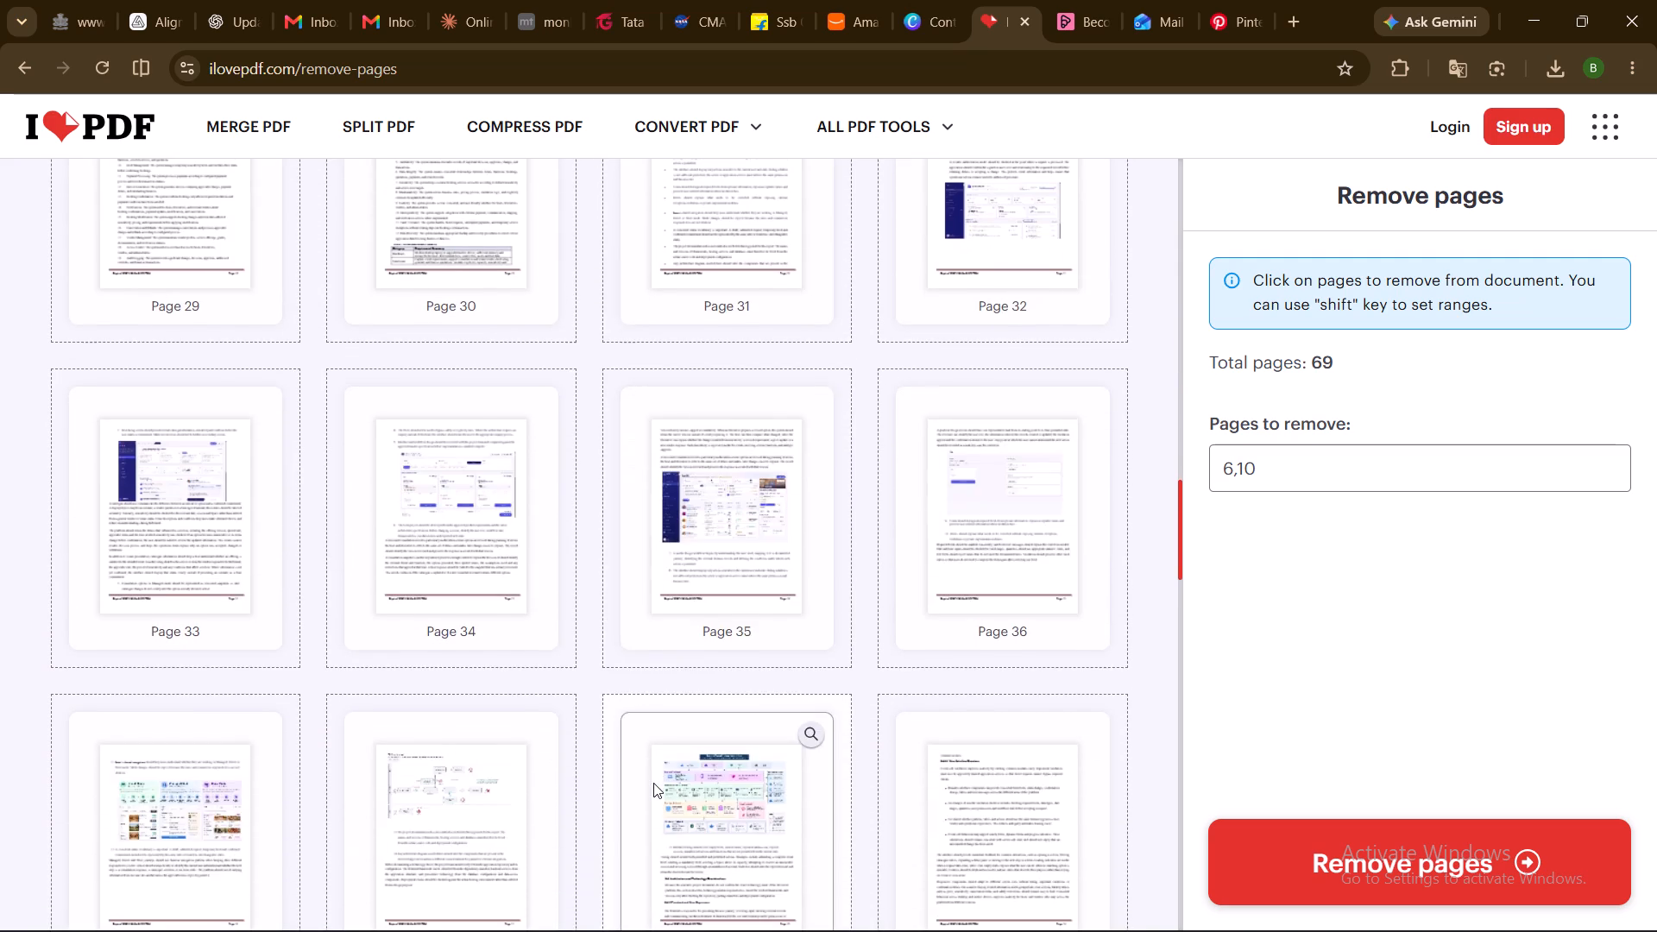
scroll(653, 783, "down", 5)
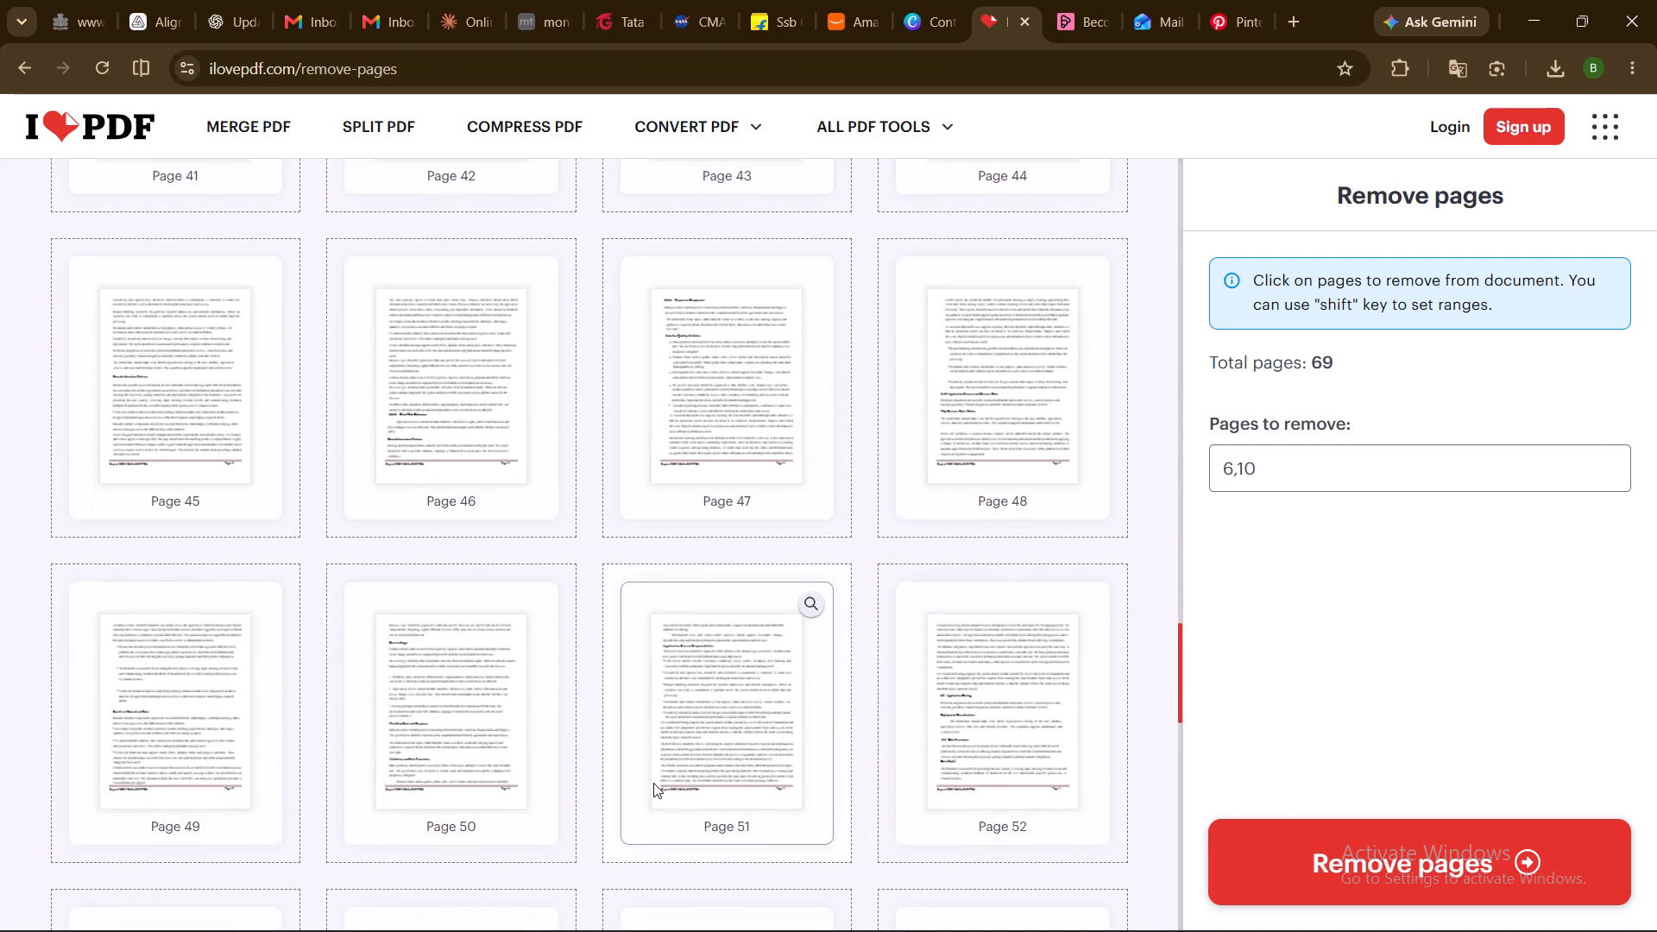
scroll(653, 783, "down", 5)
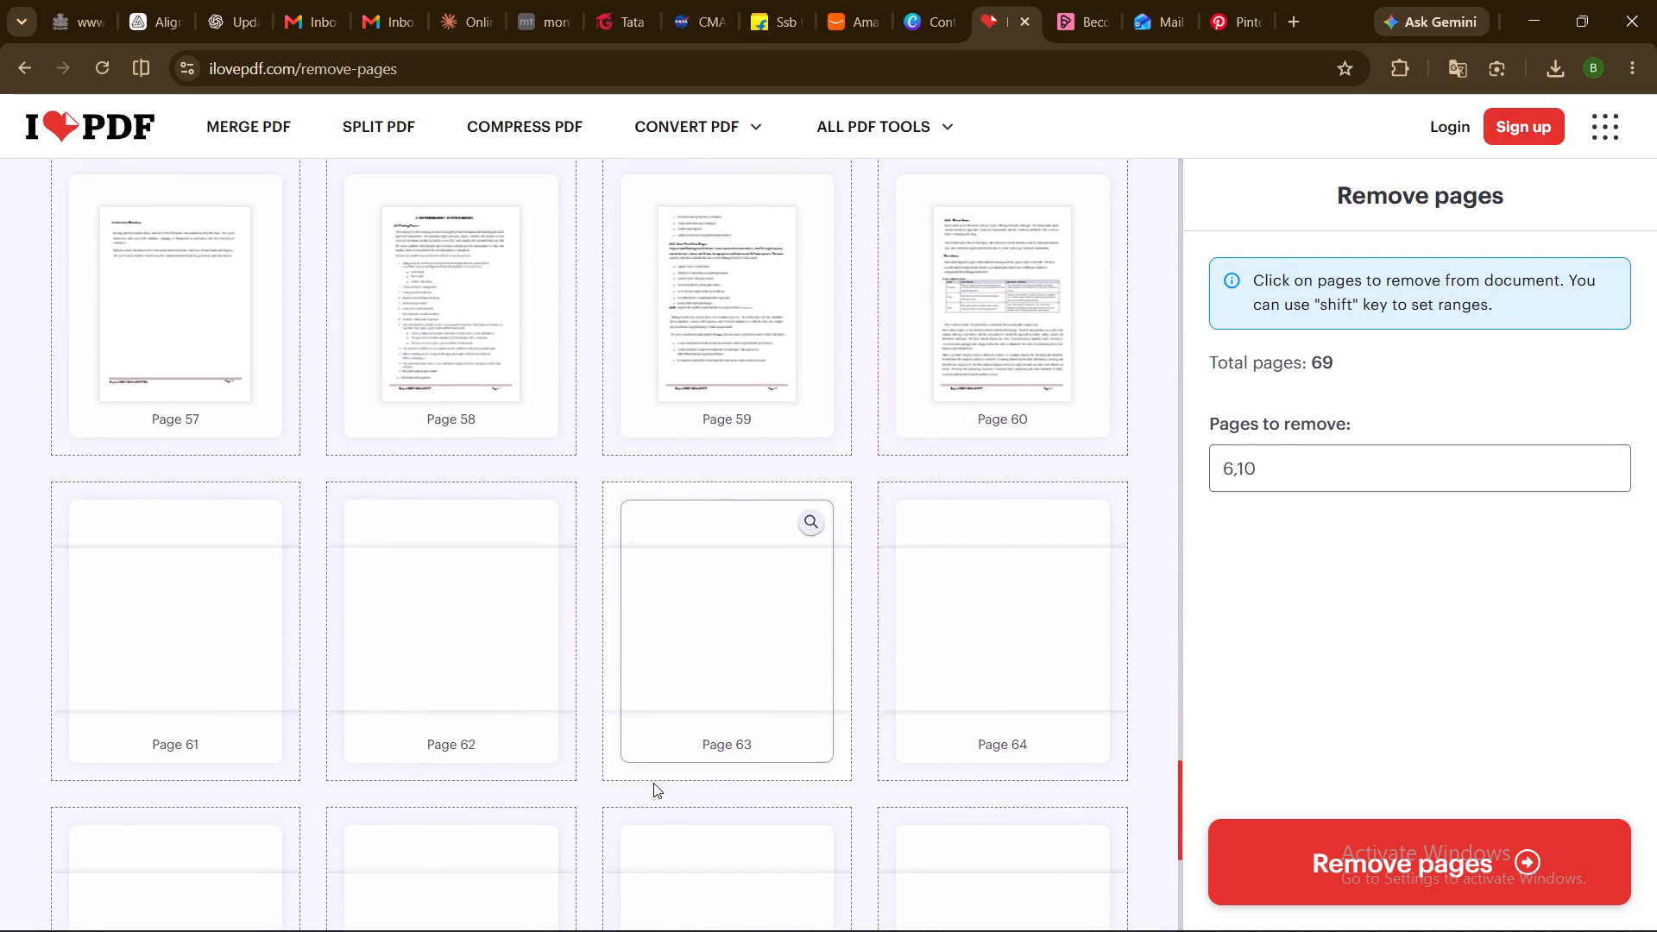
scroll(653, 783, "down", 4)
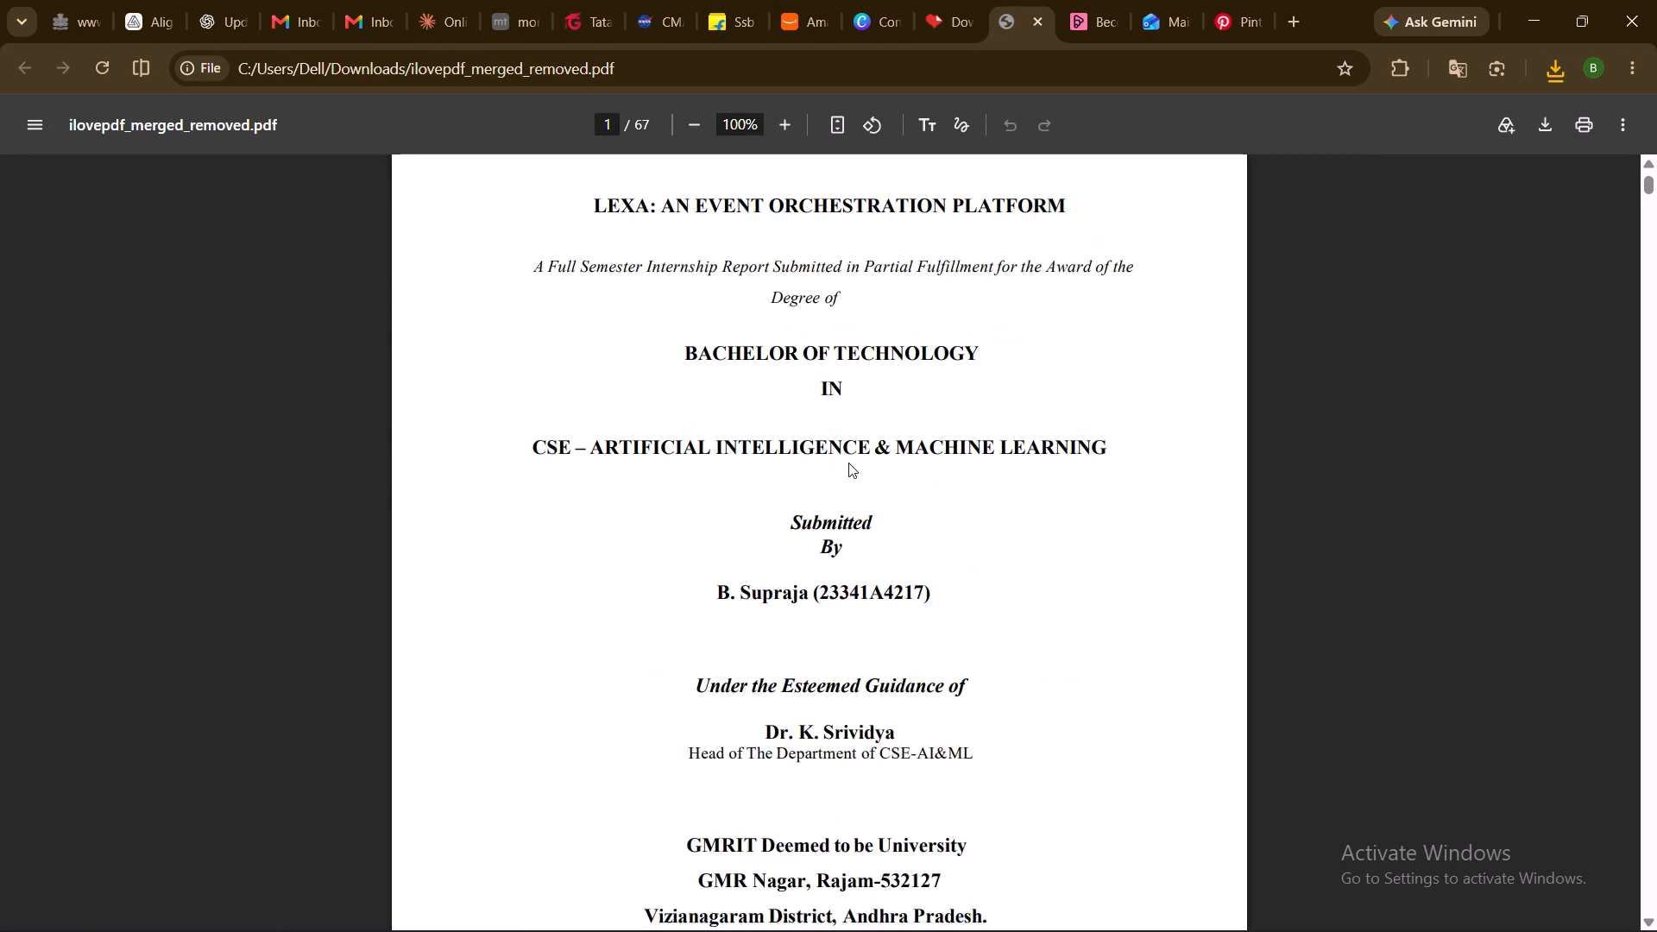
scroll(848, 463, "down", 4)
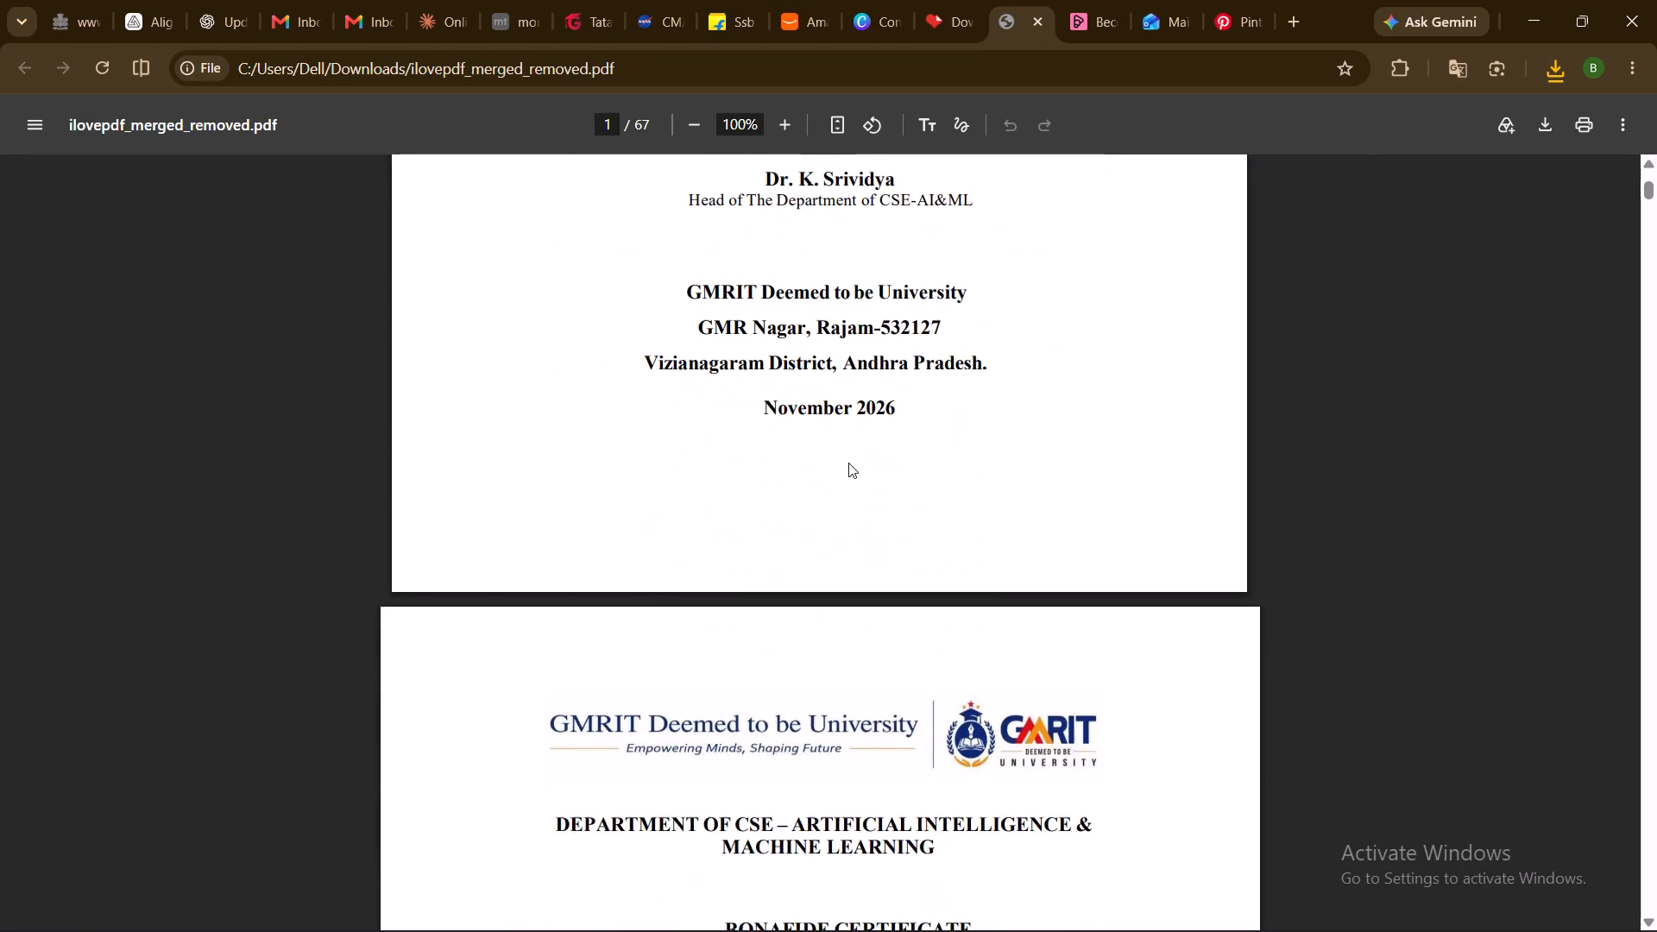
scroll(848, 463, "up", 1)
scroll(848, 463, "down", 2)
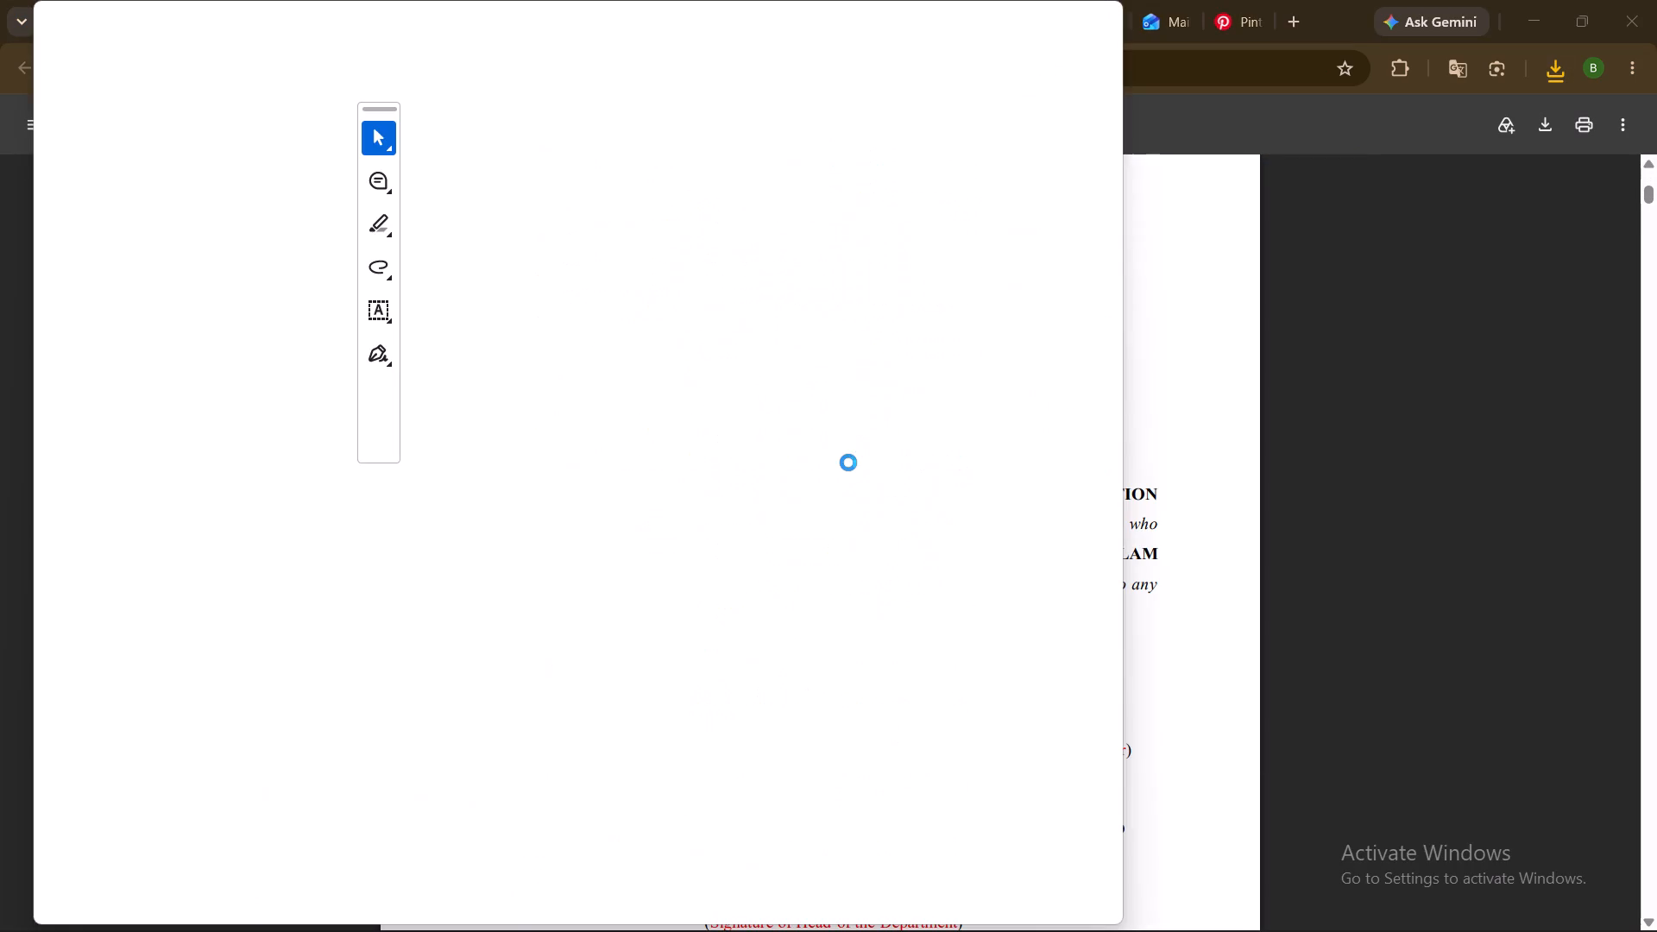
left_click(1099, 25)
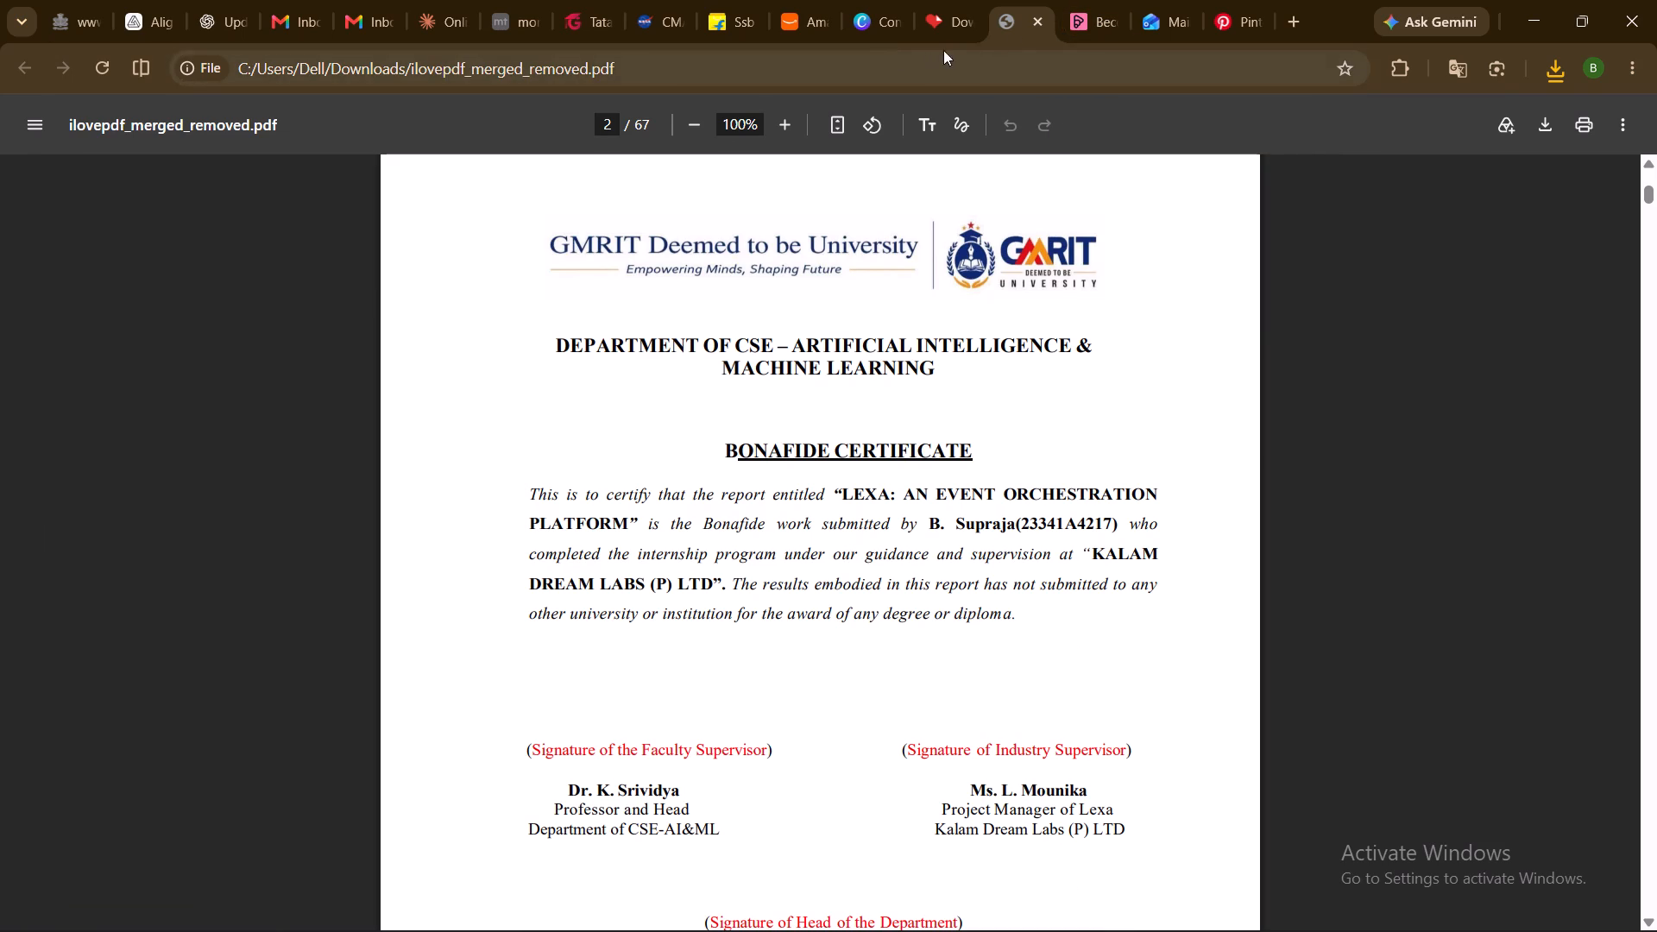
Examine the front matter of ilovepdf_merged_removed.pdf from the bonafide certificate to the table of contents, rechecking the acknowledgement page.
scroll(954, 466, "down", 2)
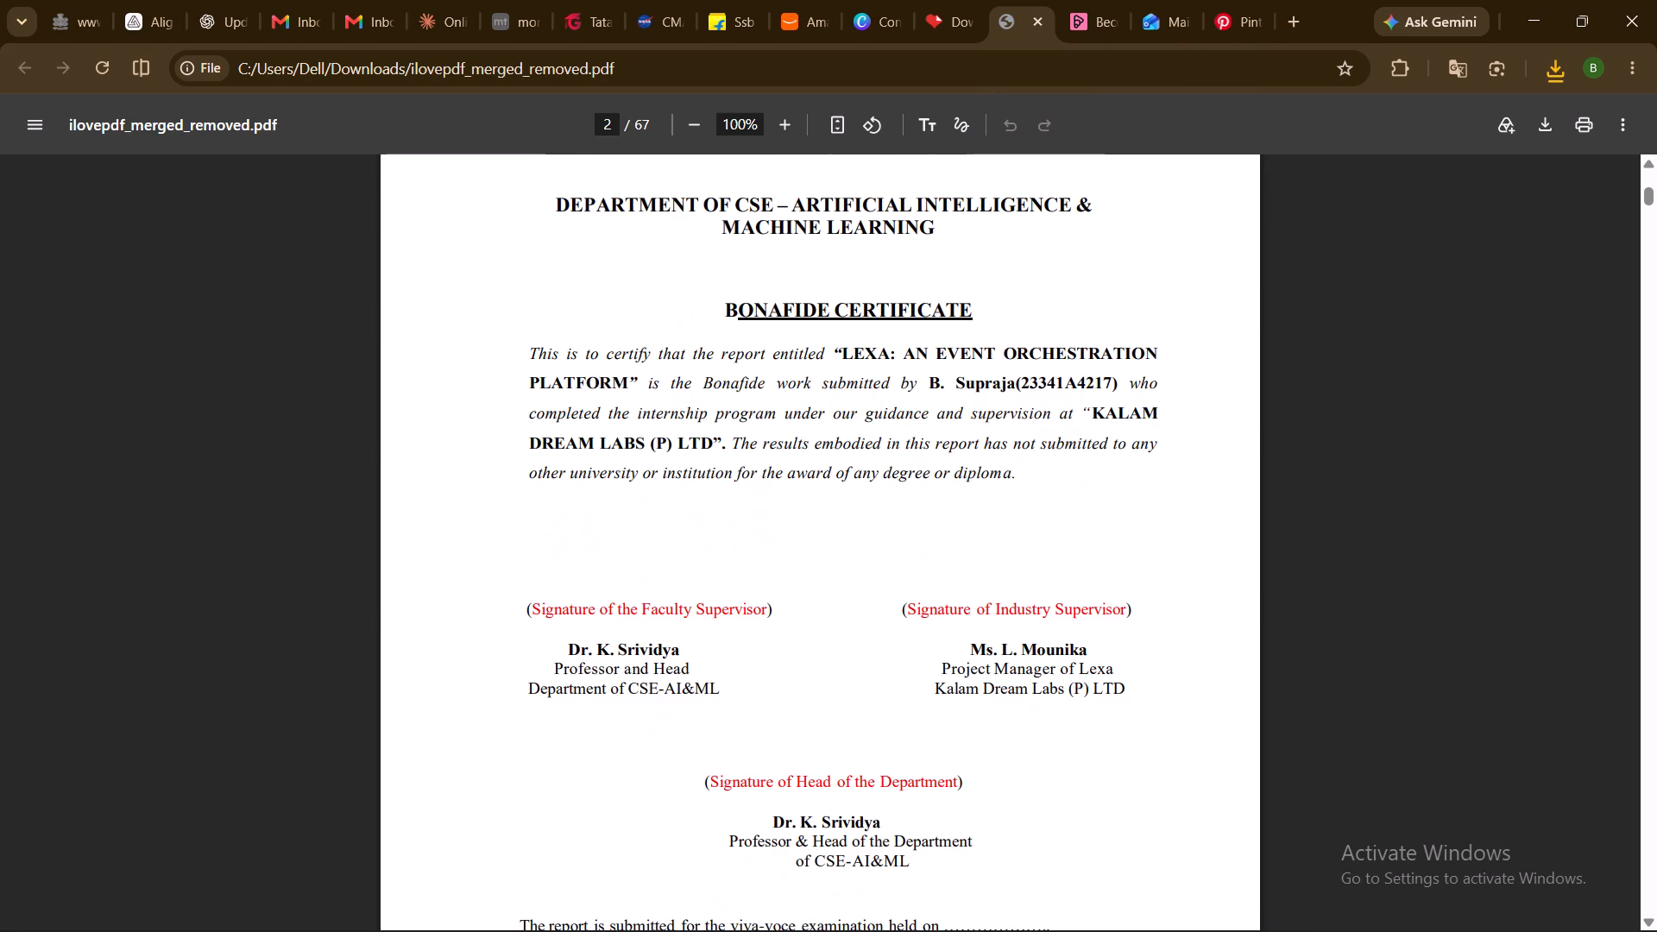
scroll(954, 466, "down", 4)
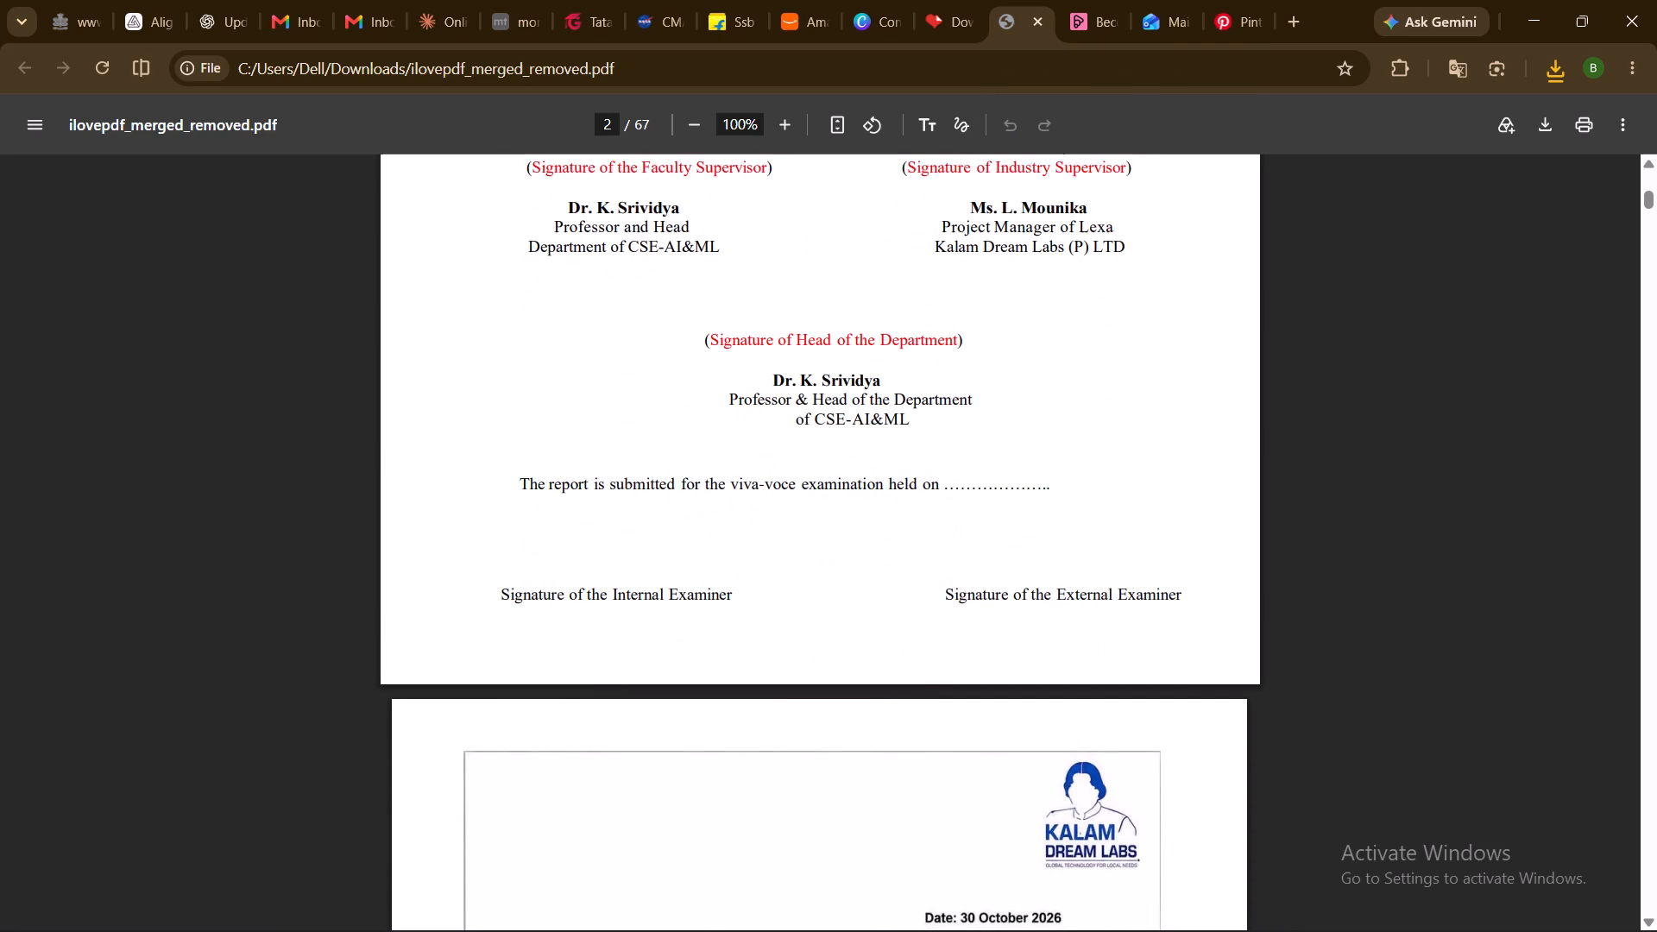
scroll(954, 466, "down", 4)
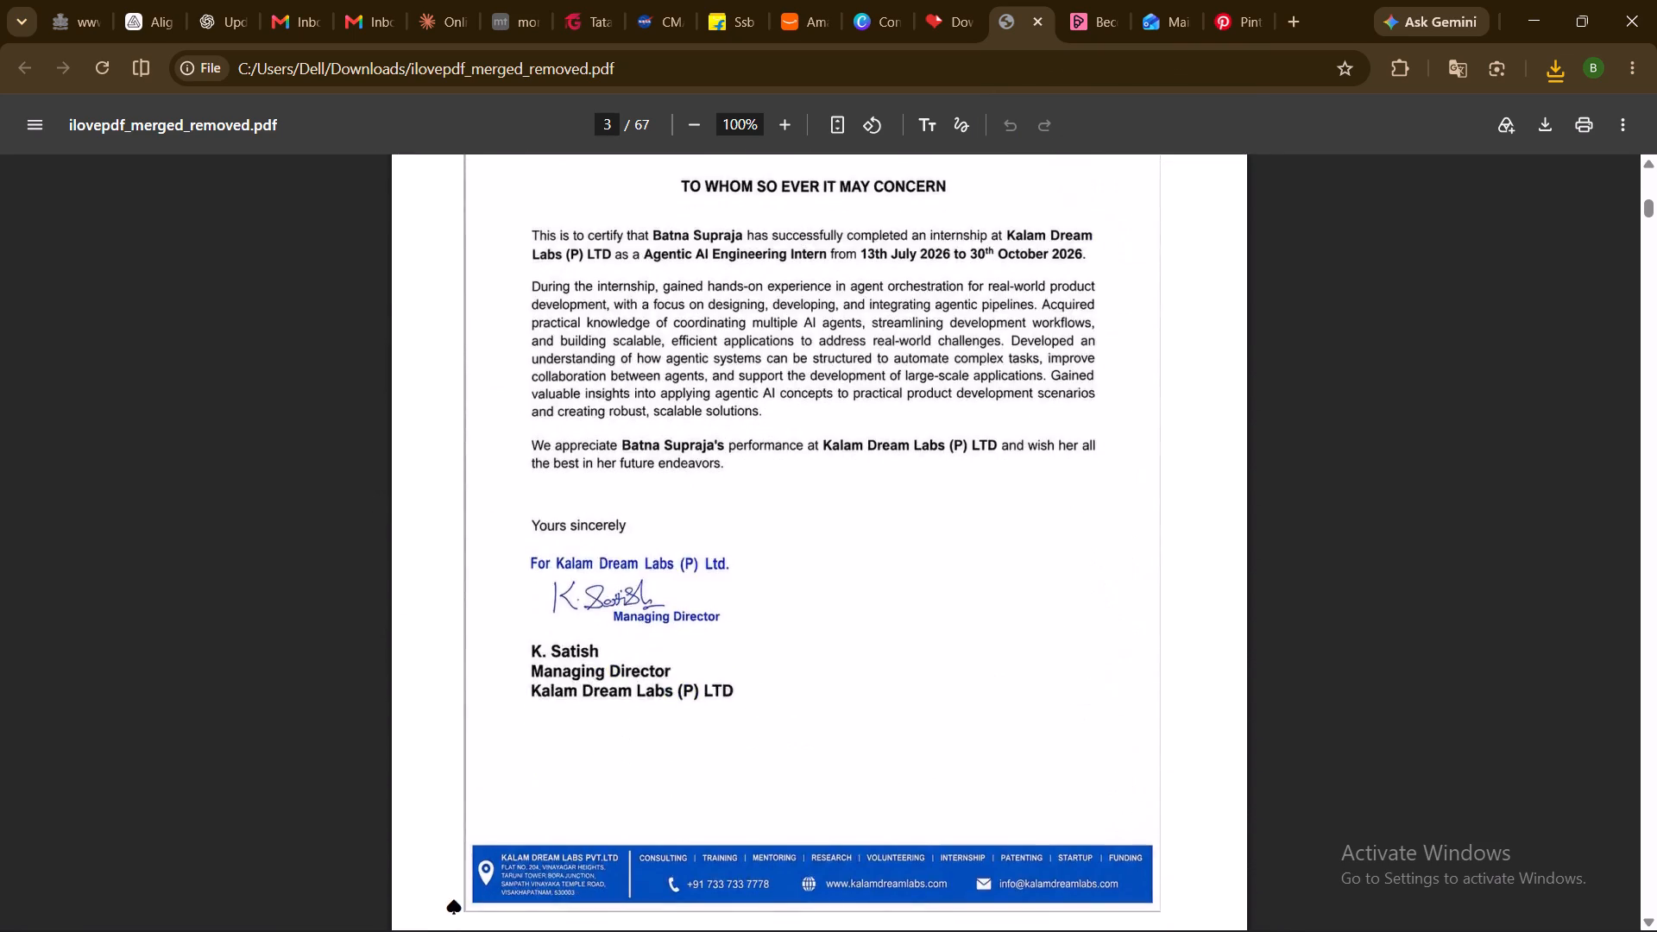
scroll(954, 466, "down", 4)
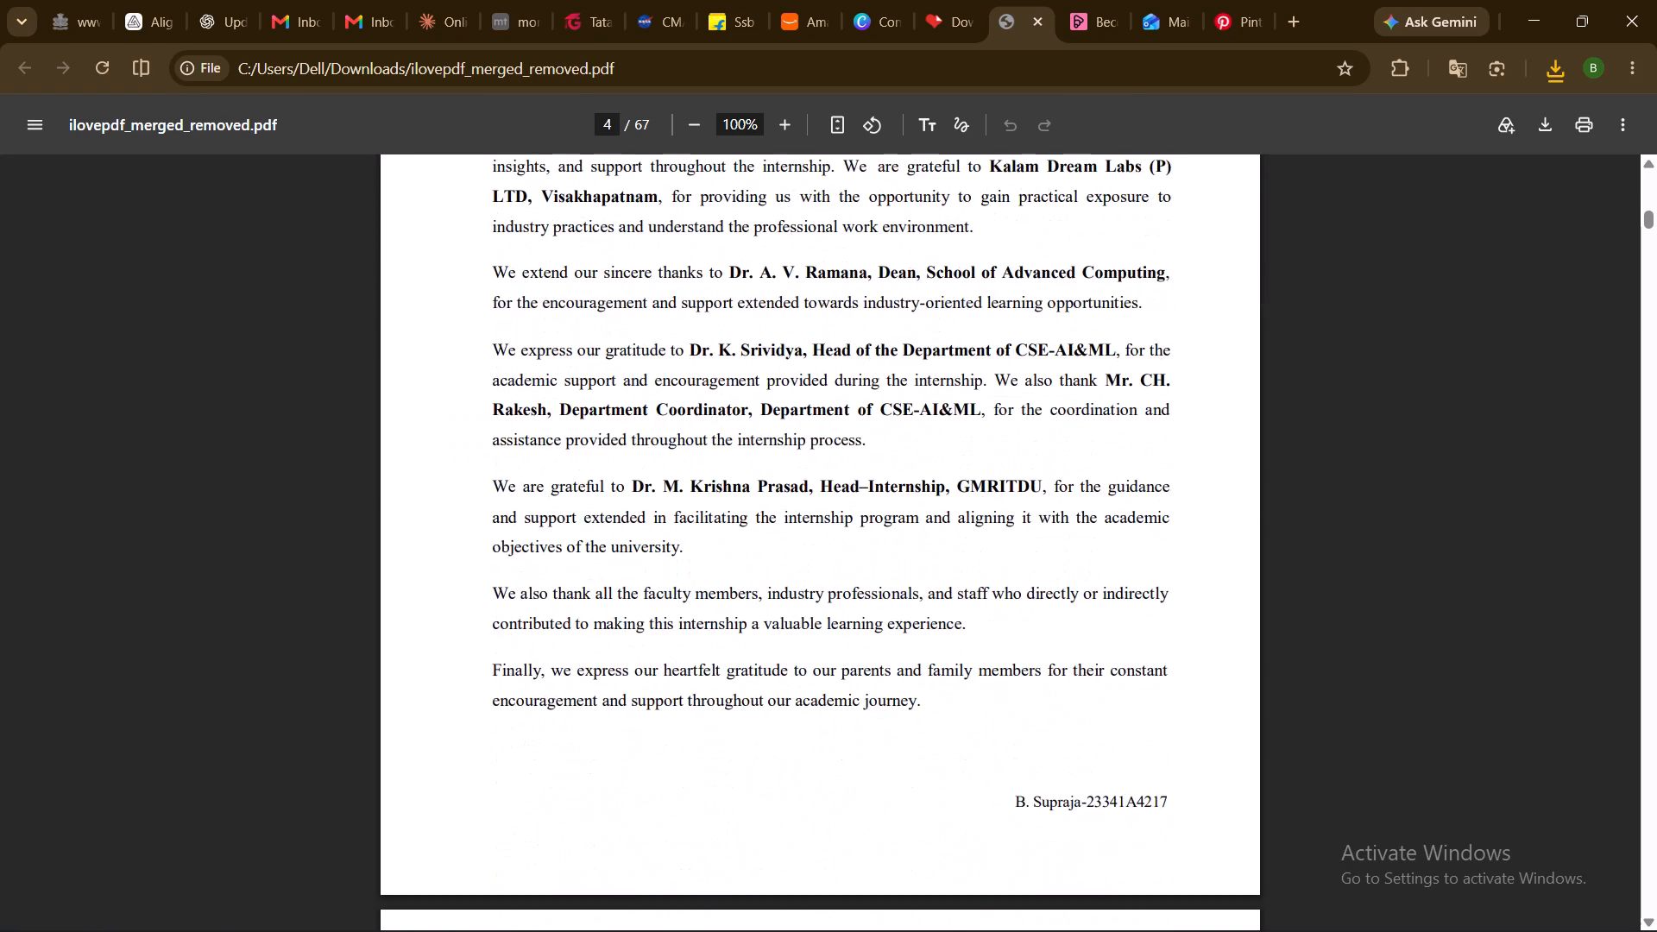
scroll(954, 466, "down", 2)
scroll(954, 466, "up", 1)
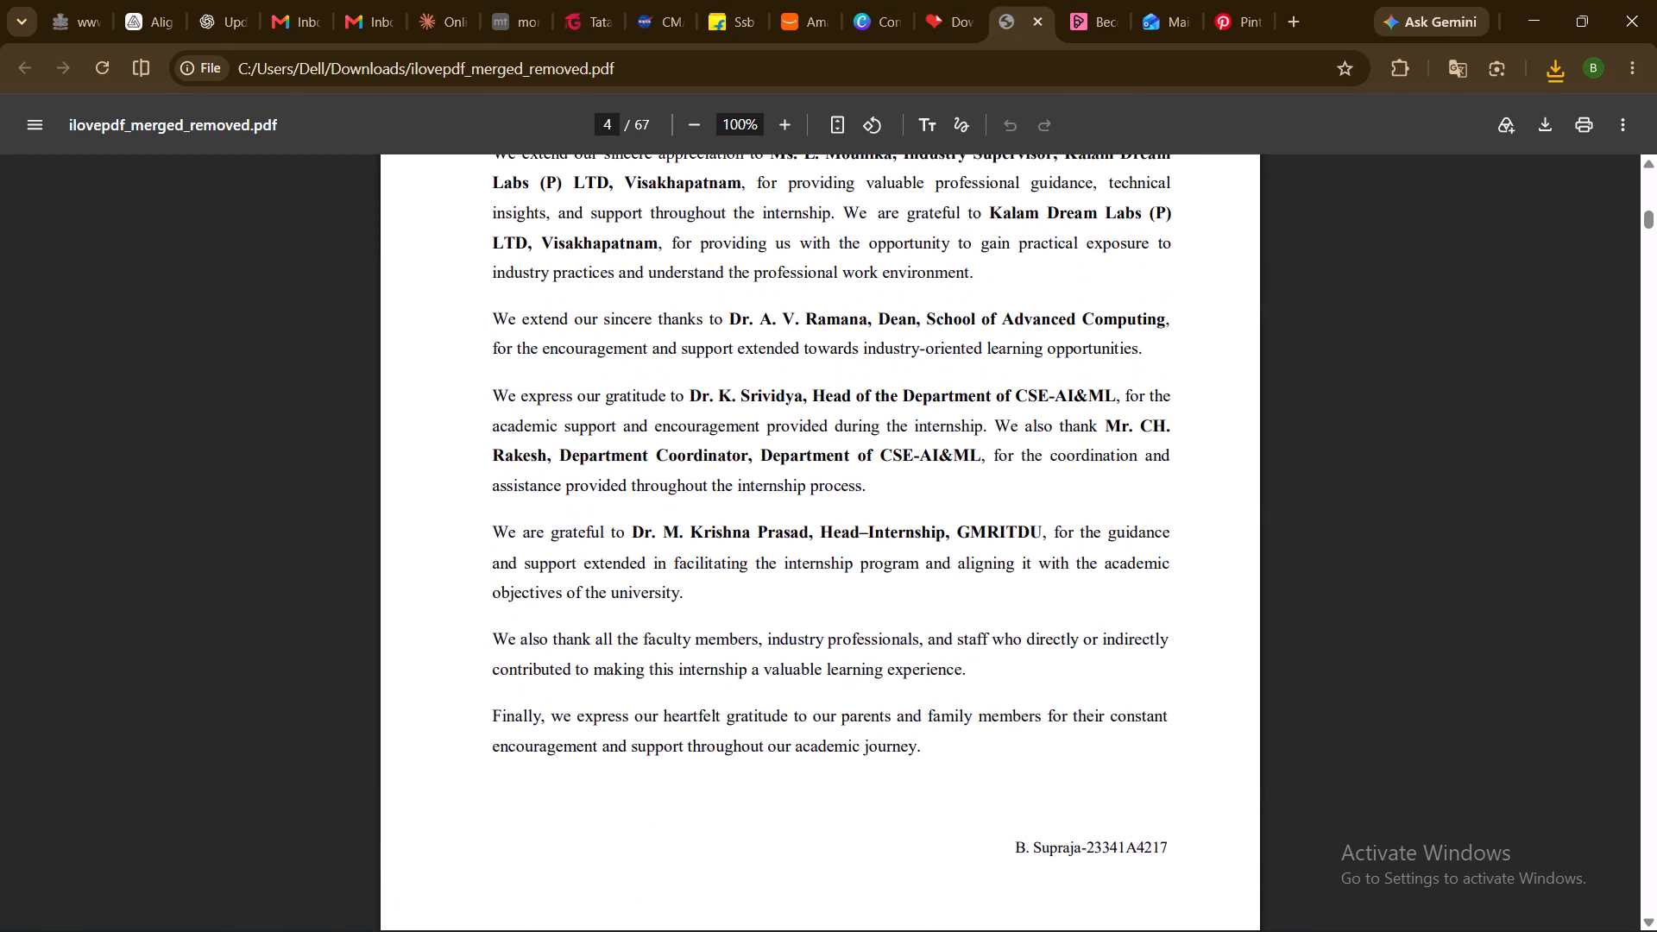
scroll(954, 466, "up", 1)
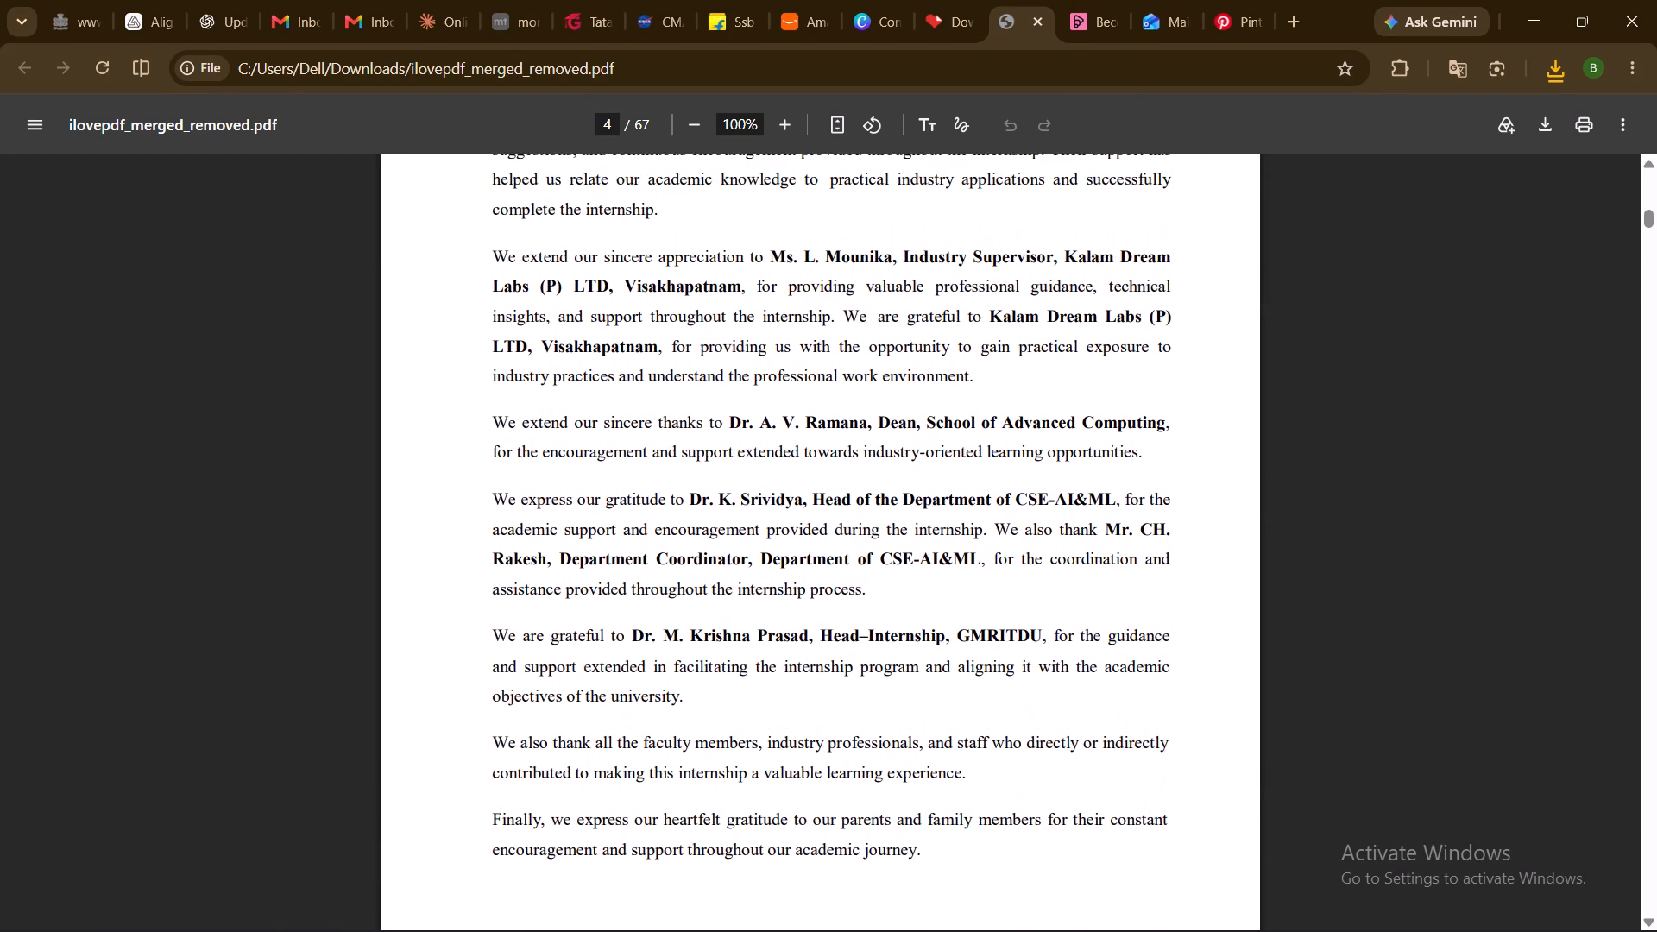
scroll(954, 466, "down", 1)
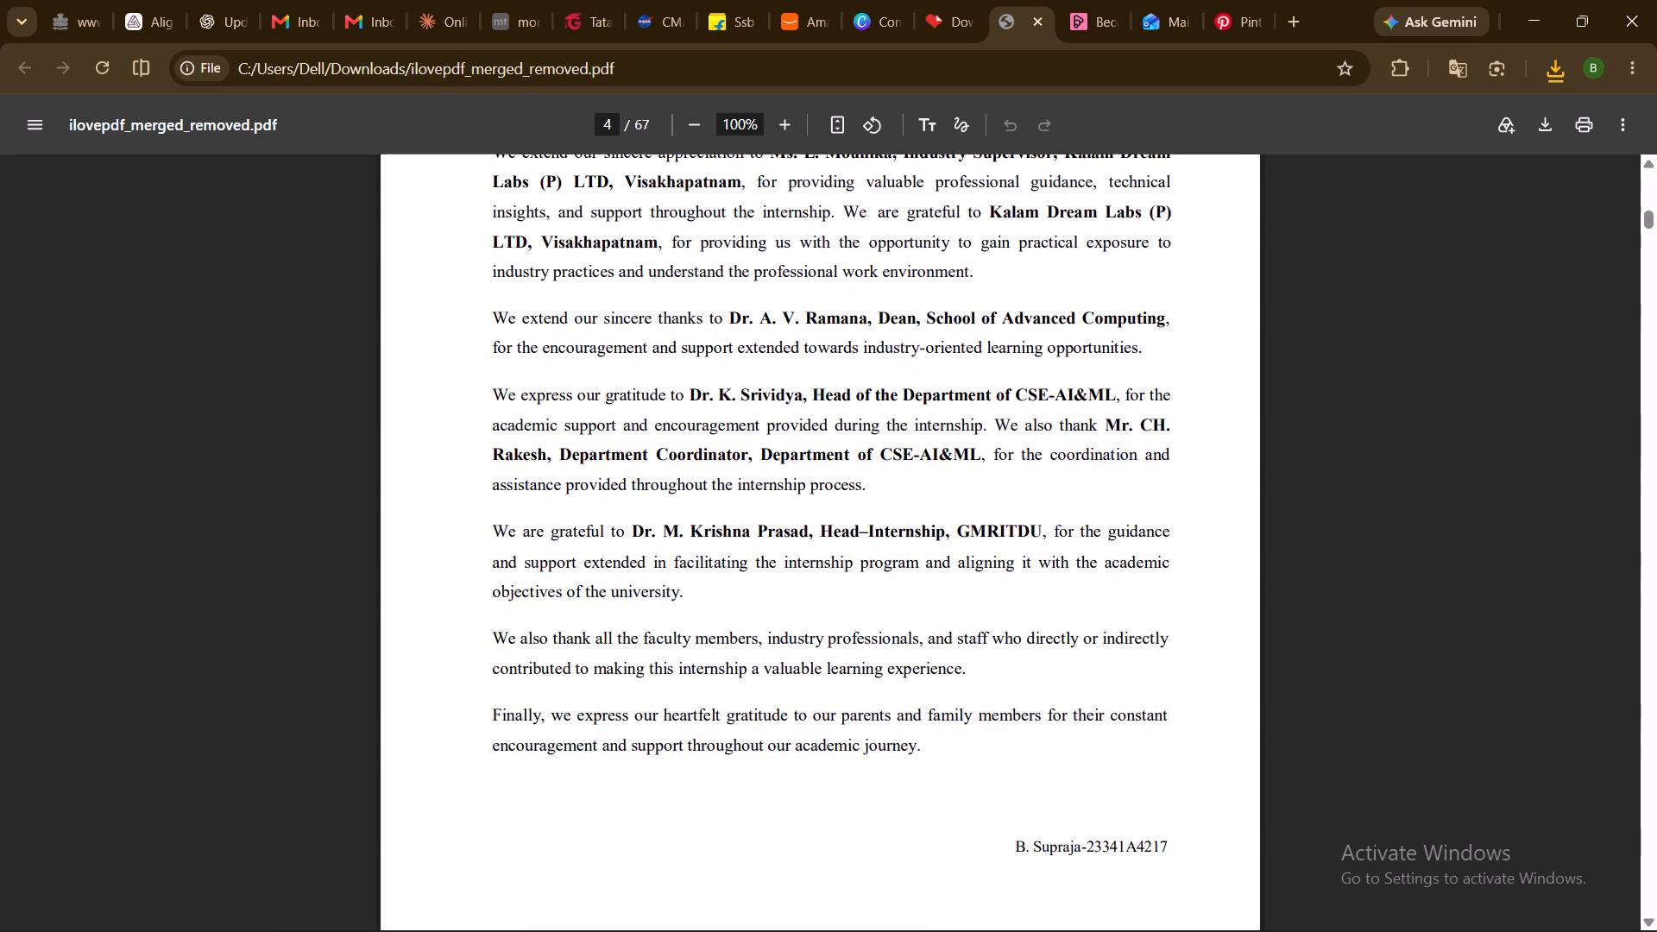
scroll(954, 466, "down", 6)
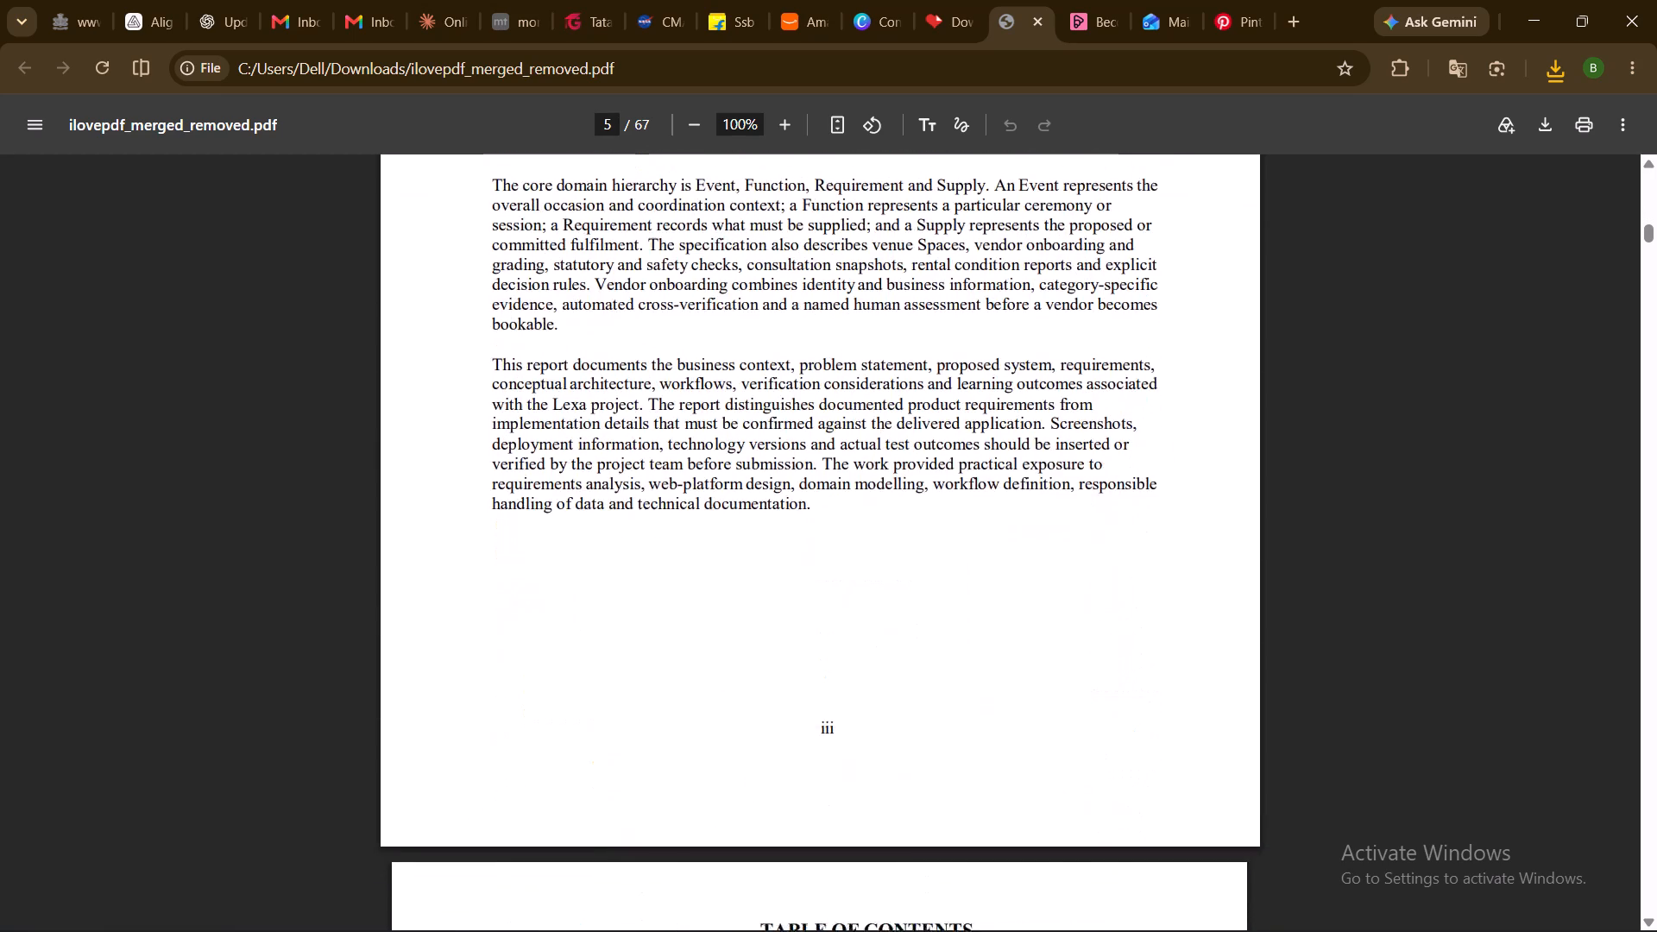
scroll(954, 466, "up", 3)
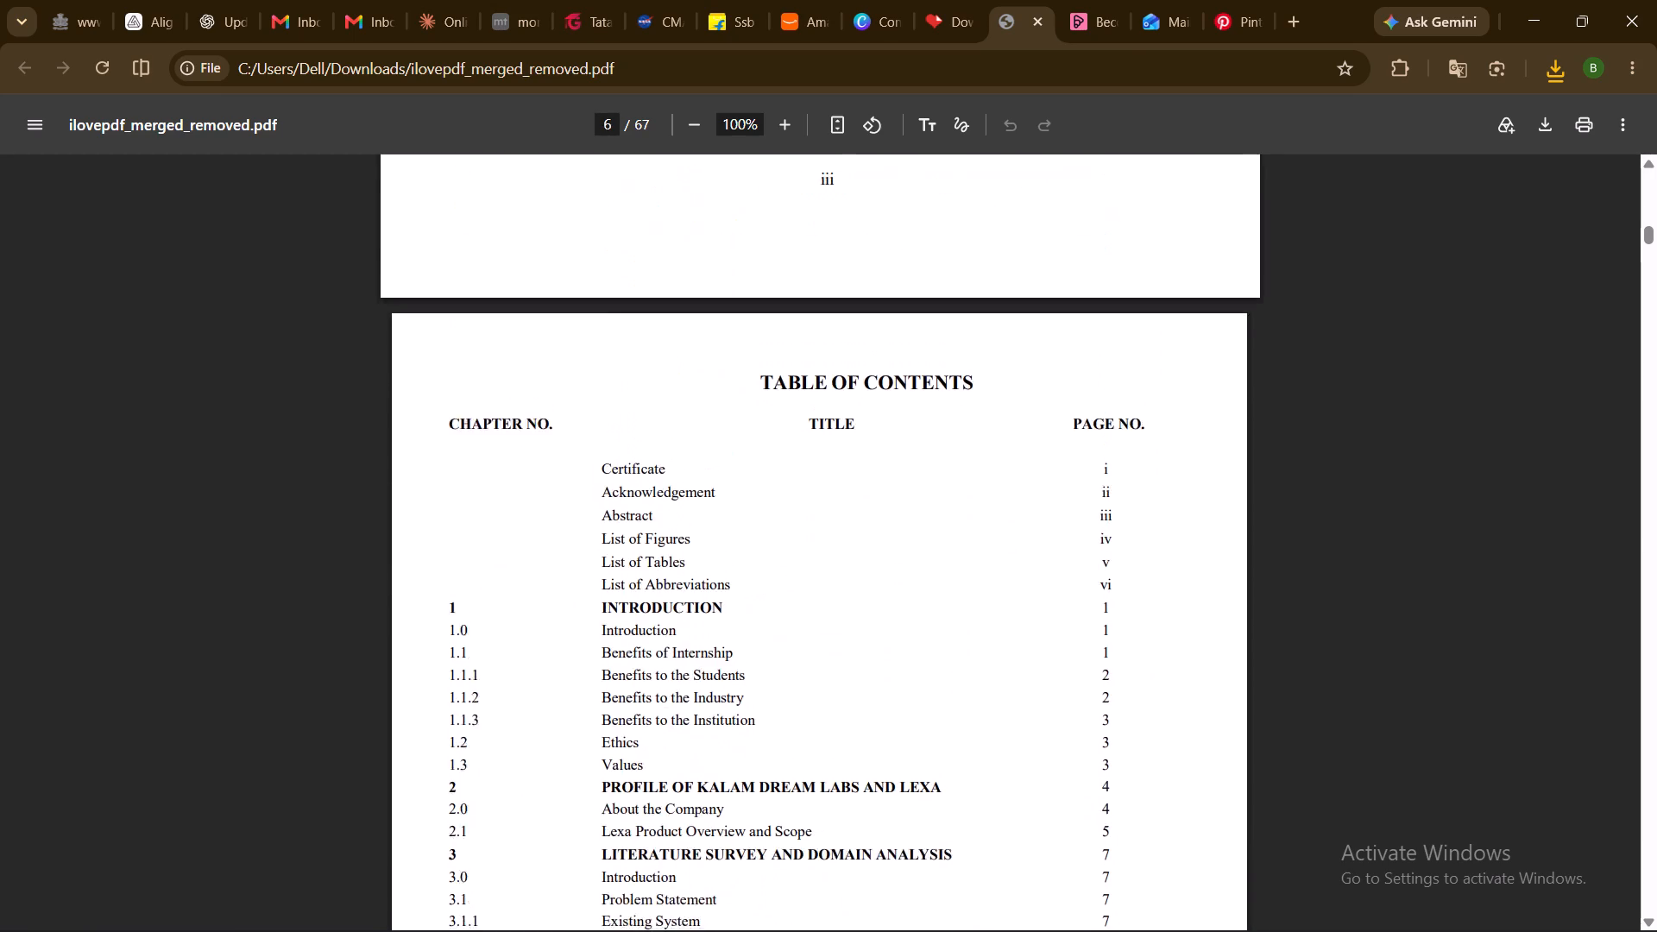
scroll(954, 466, "up", 3)
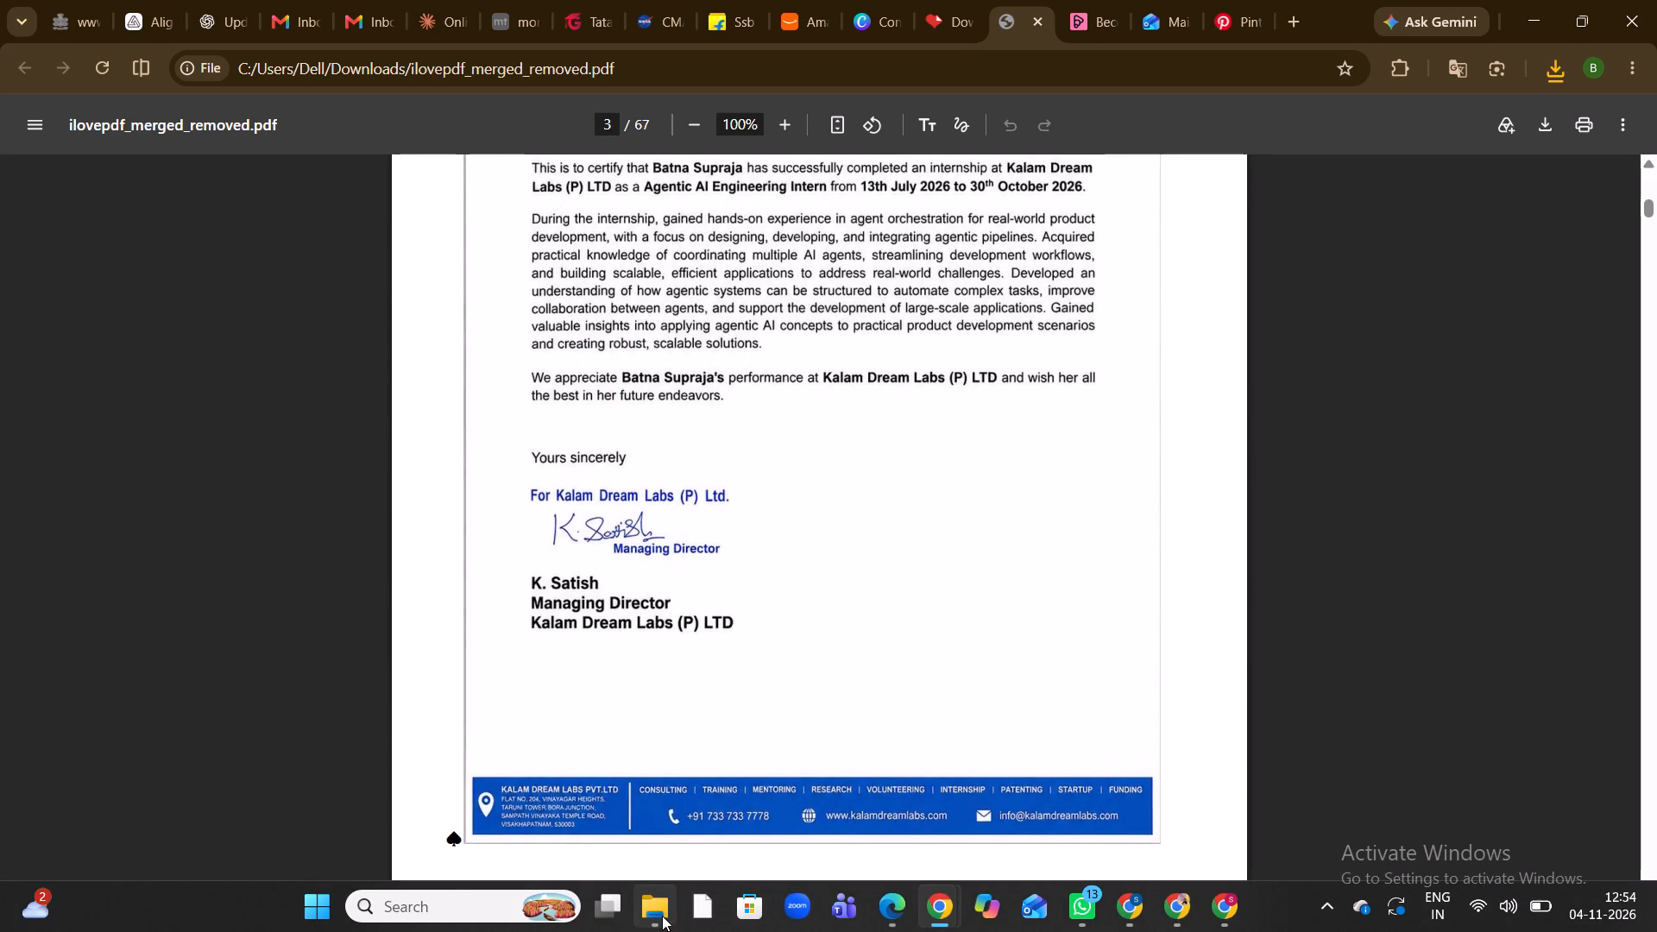
Open FSI_Report_final-1-5 from the Downloads folder and review its pages from the title page to the acknowledgement.
left_click(617, 817)
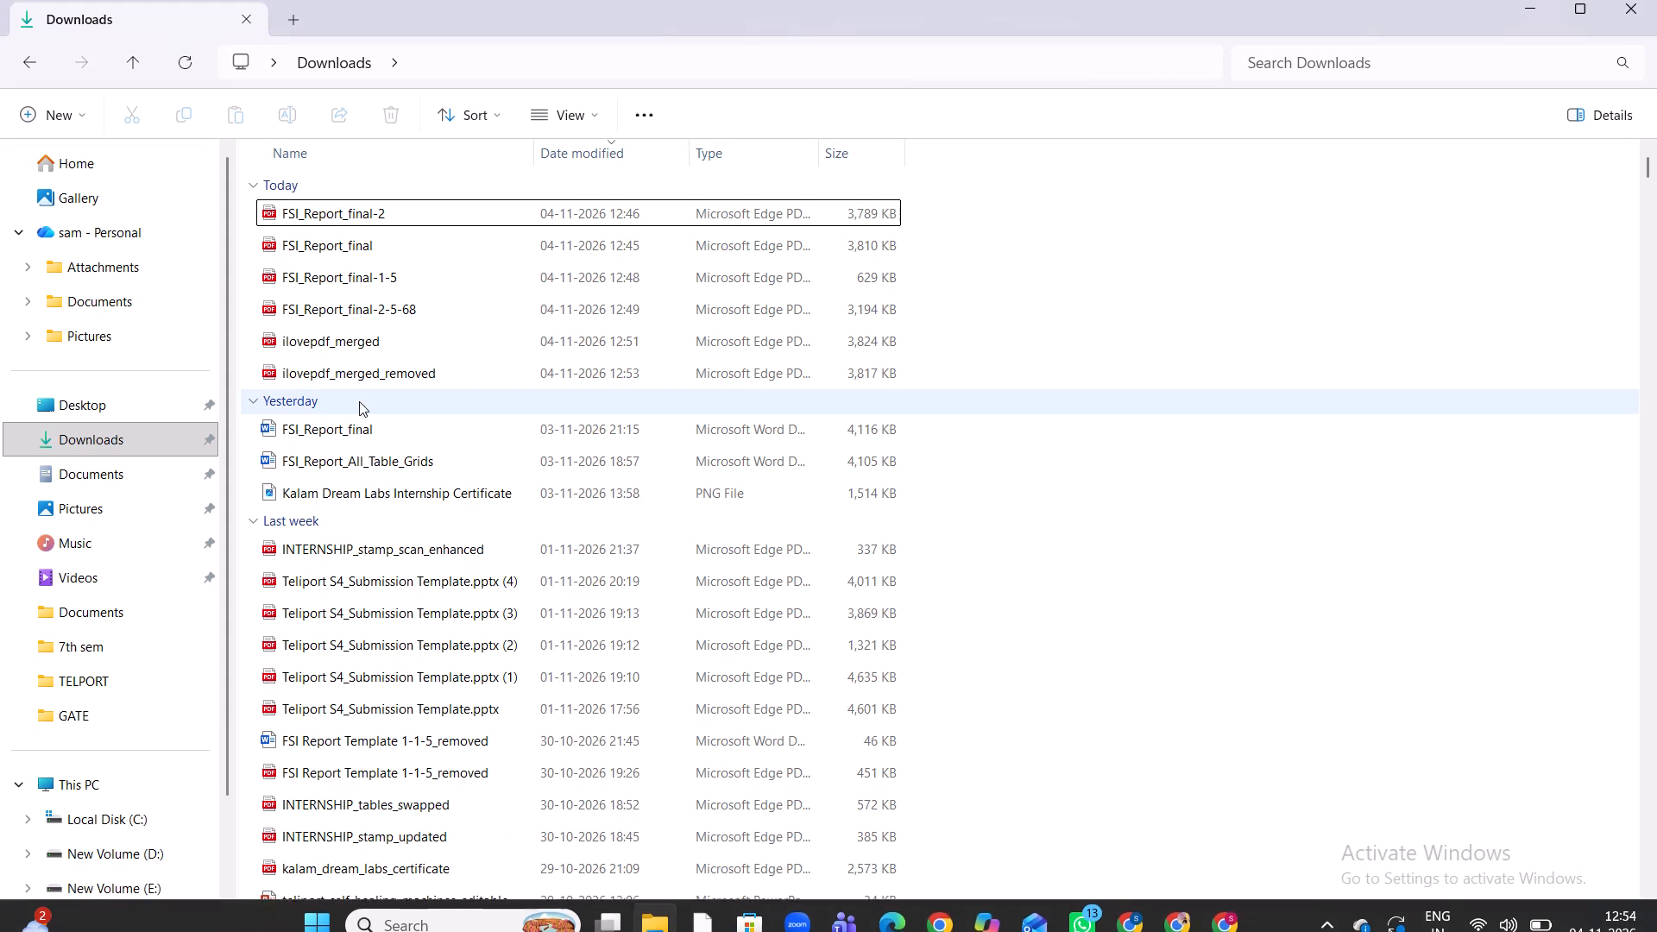
left_click(358, 279)
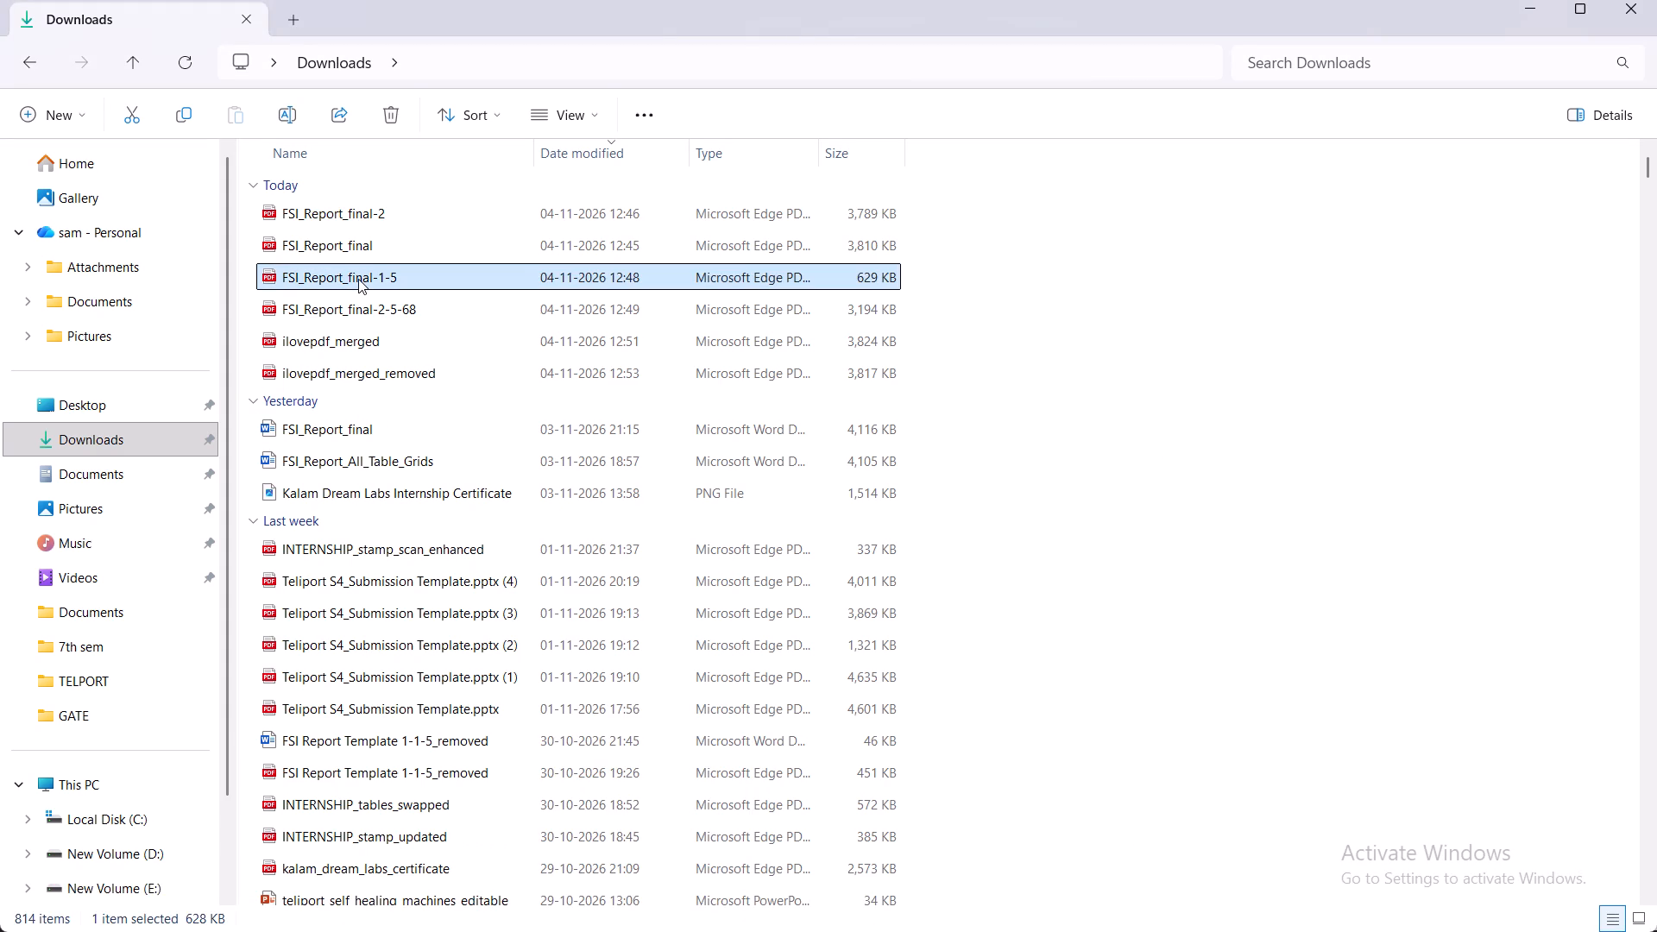
double_click(358, 279)
scroll(681, 398, "down", 2)
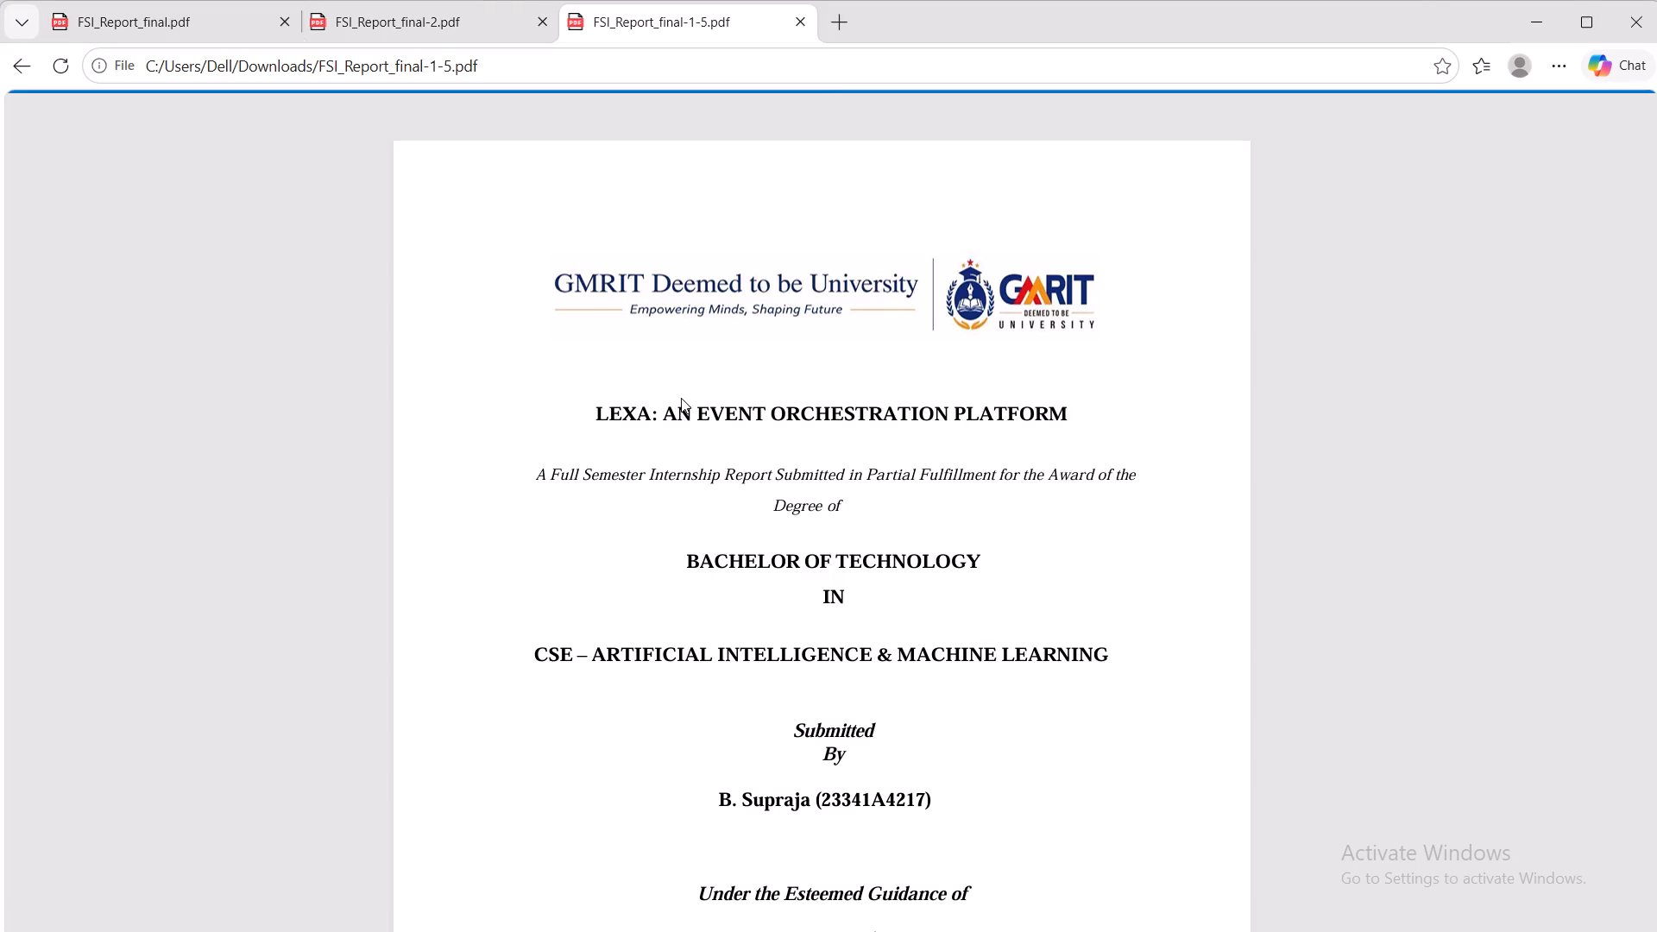
scroll(681, 398, "down", 5)
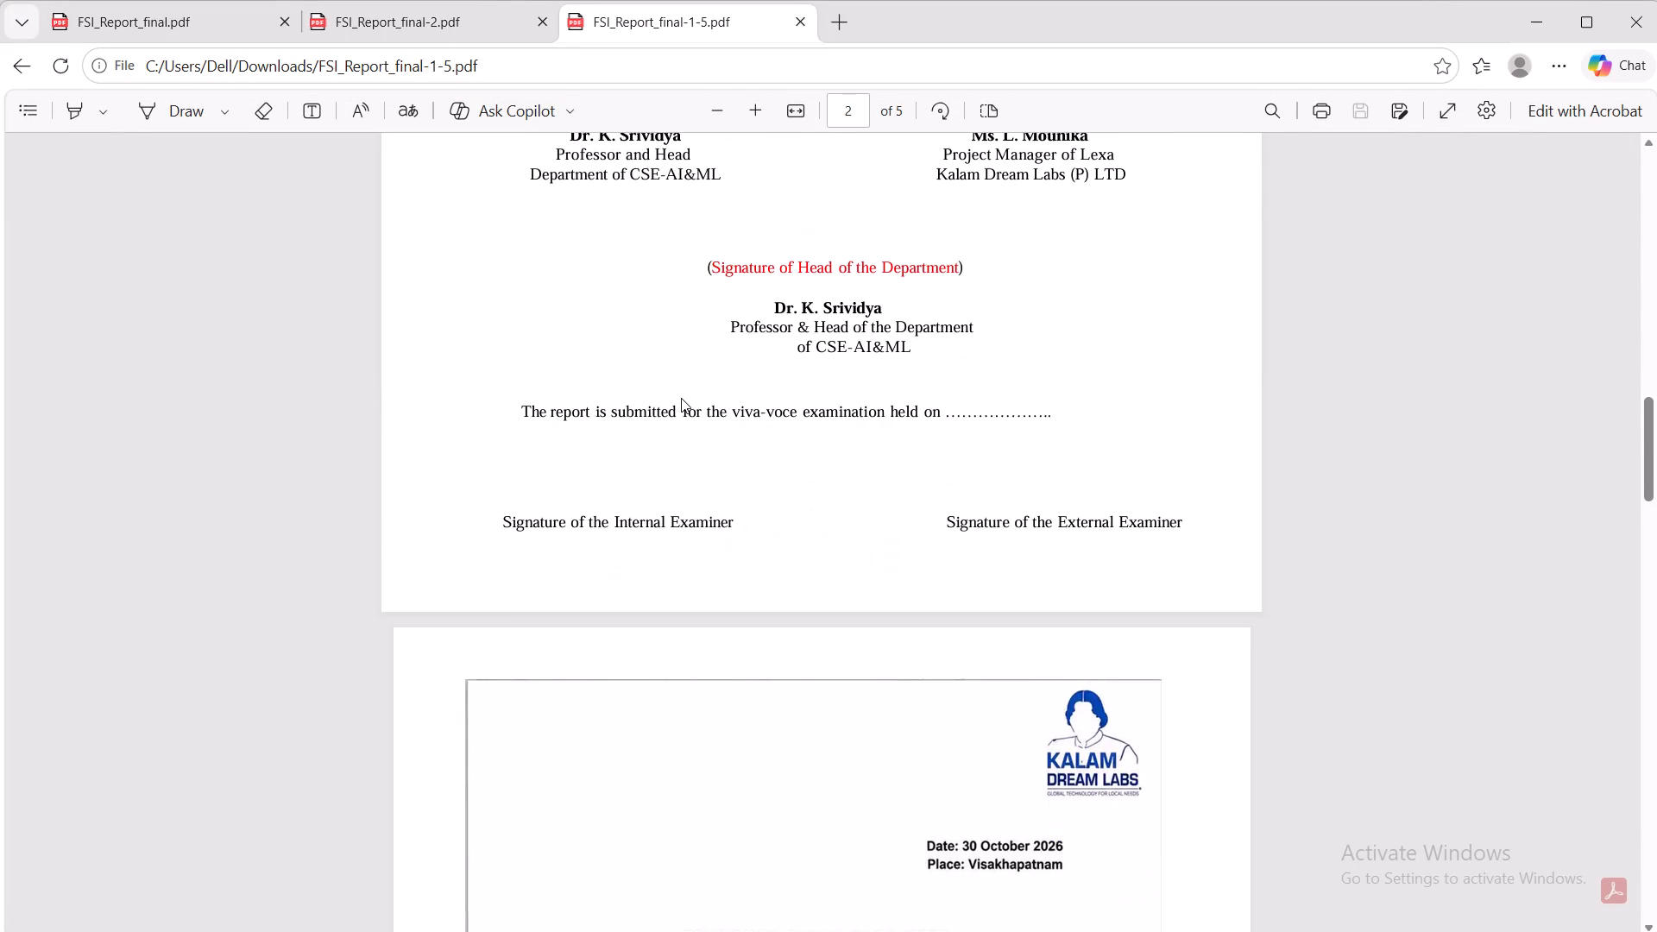
scroll(681, 398, "down", 5)
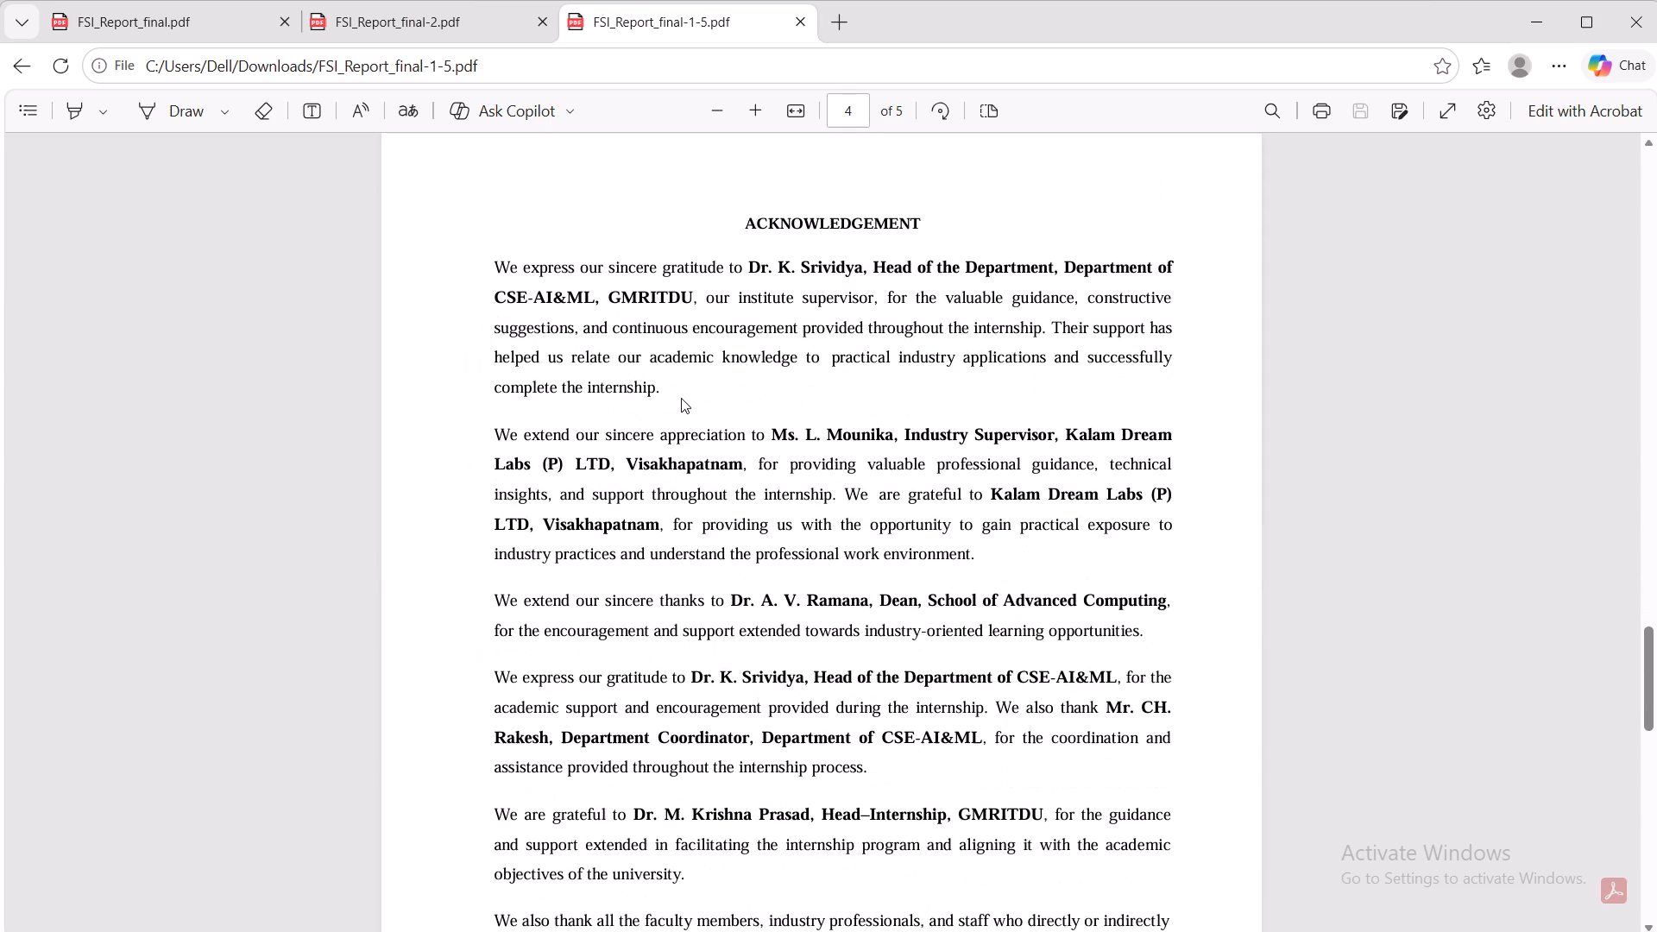
scroll(681, 398, "down", 3)
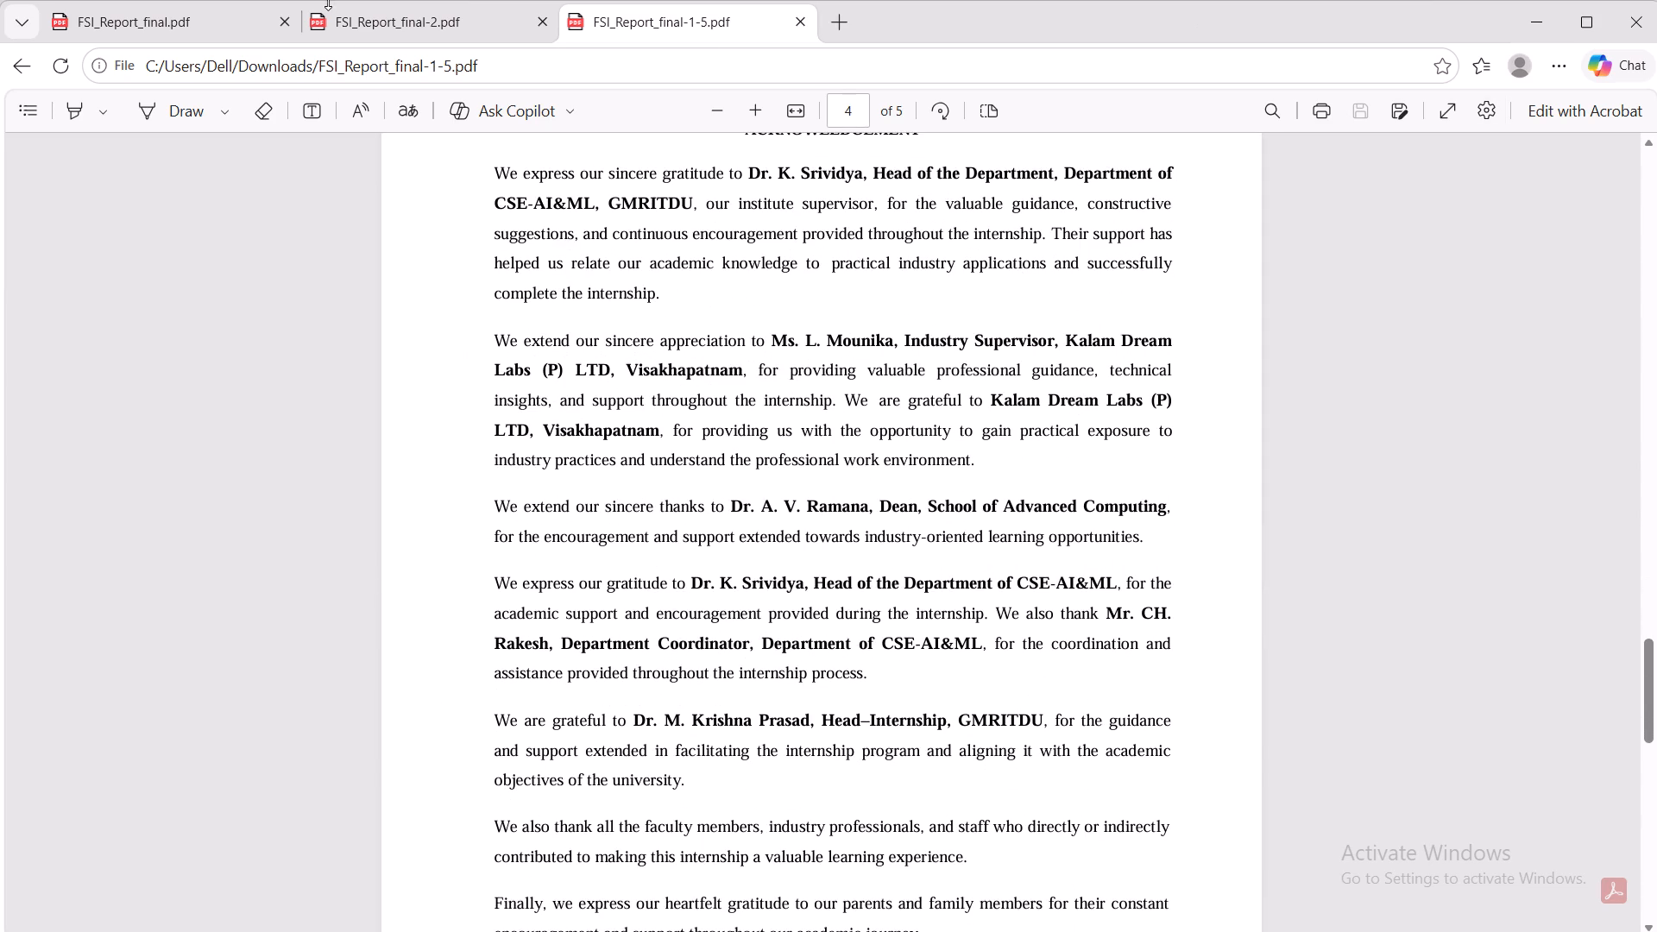
Compare the acknowledgement and abstract pages of FSI_Report_final.pdf with the same pages in FSI_Report_final-1-5.pdf.
left_click(243, 2)
left_click(231, 20)
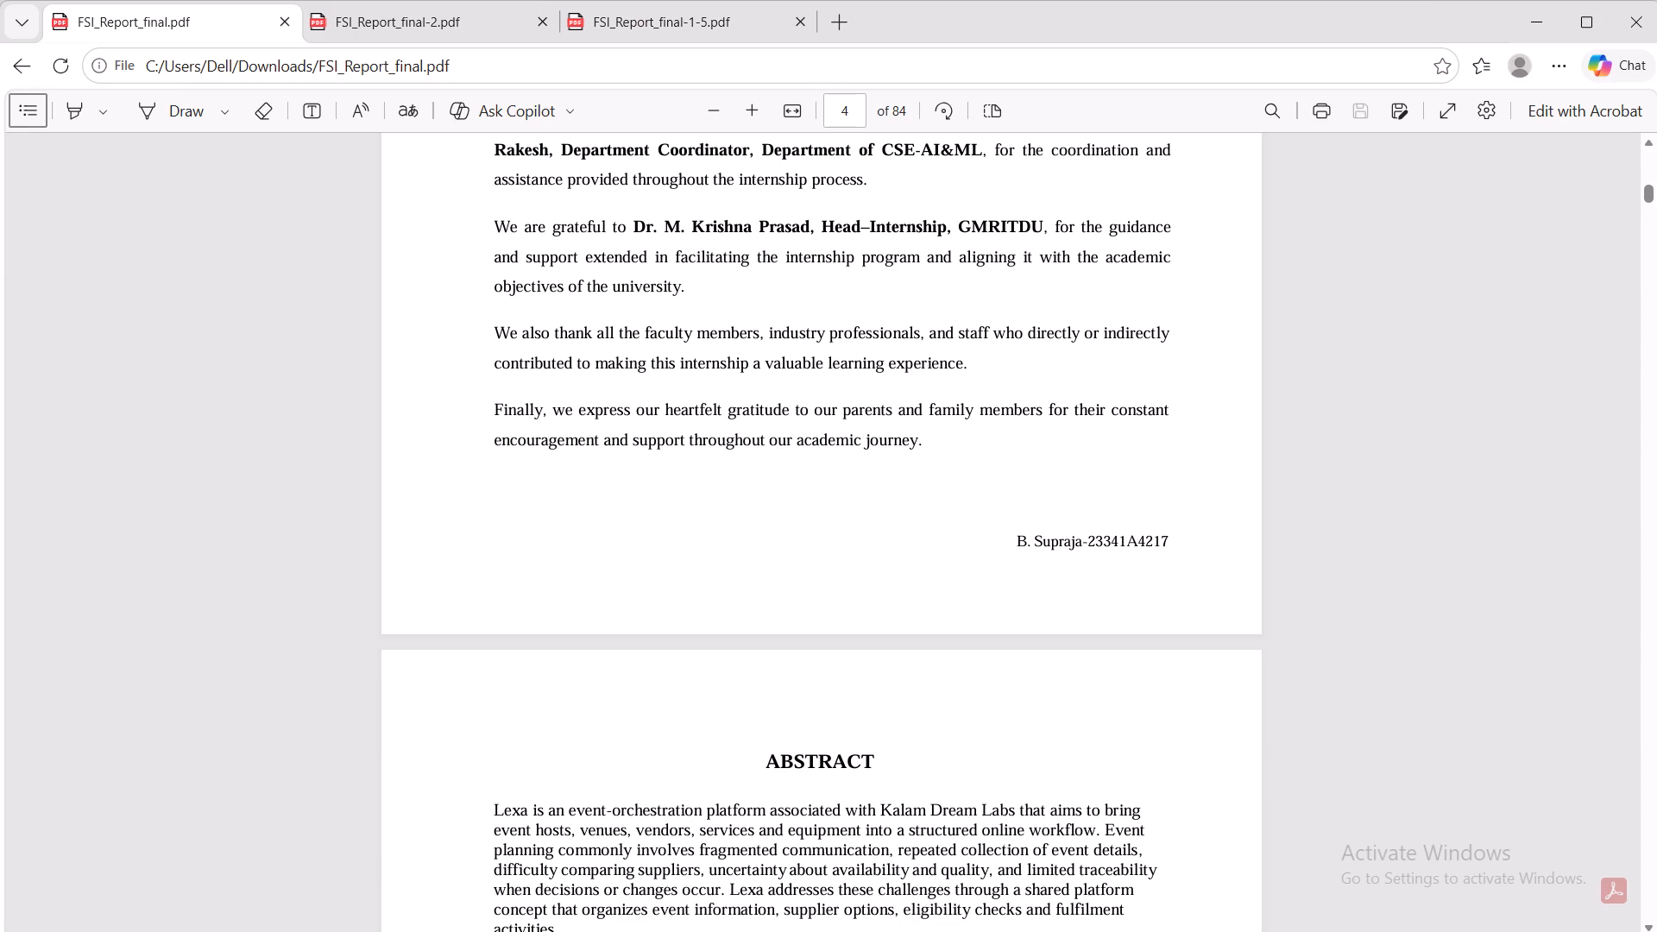
scroll(676, 356, "up", 2)
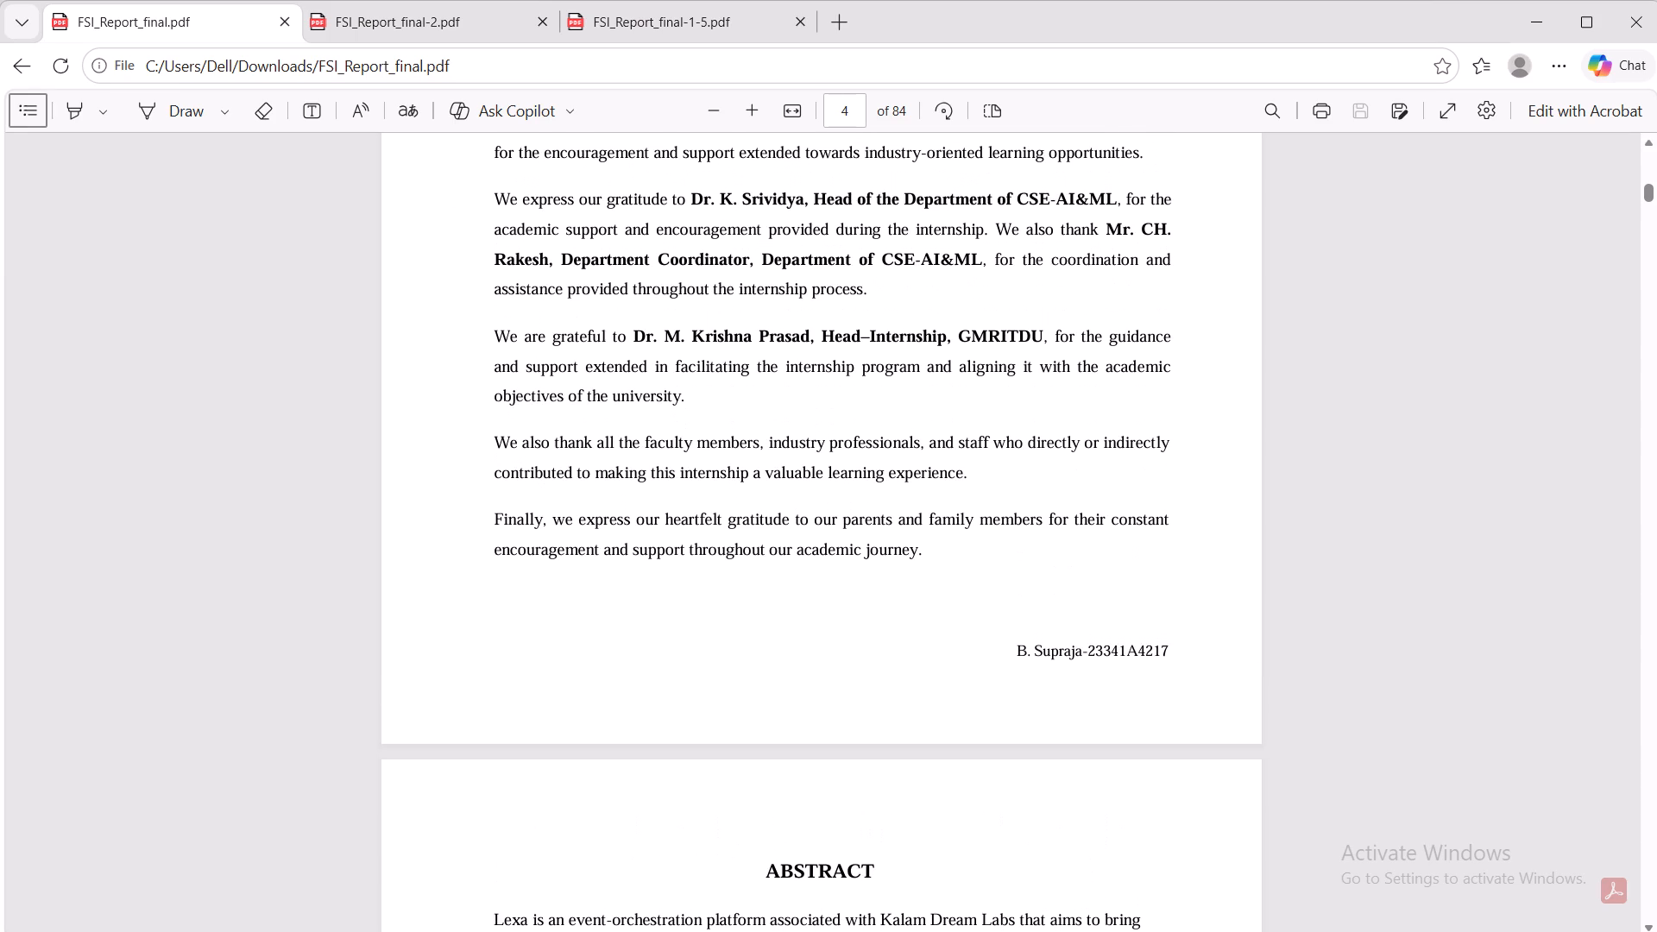
scroll(676, 356, "up", 2)
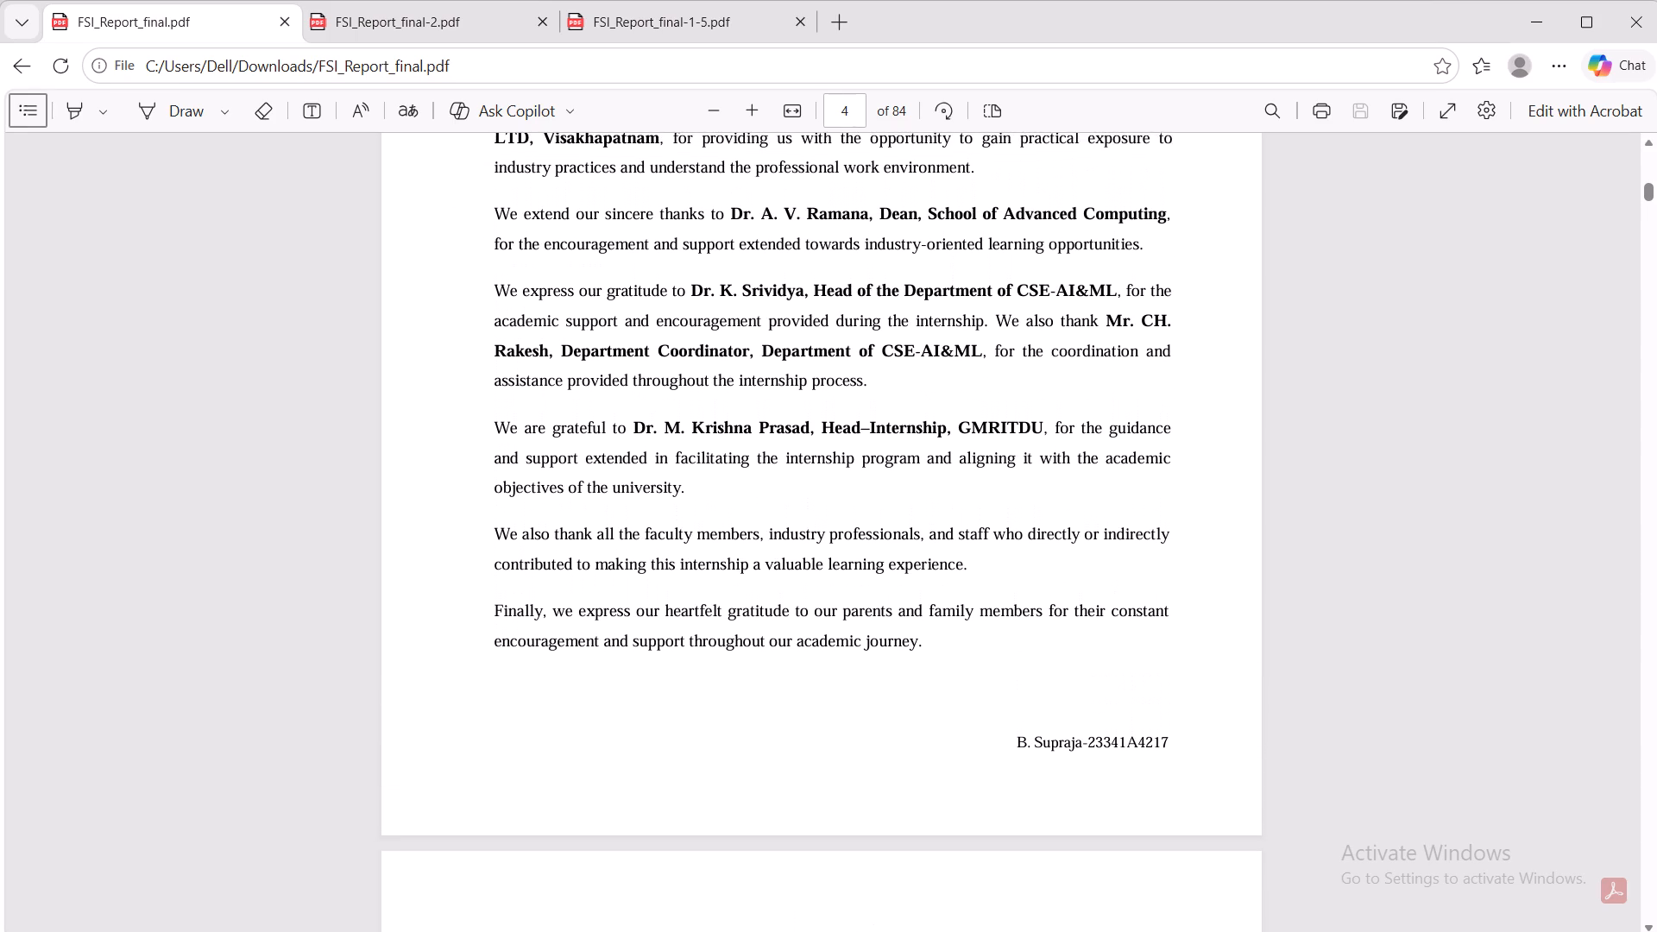
scroll(676, 356, "up", 4)
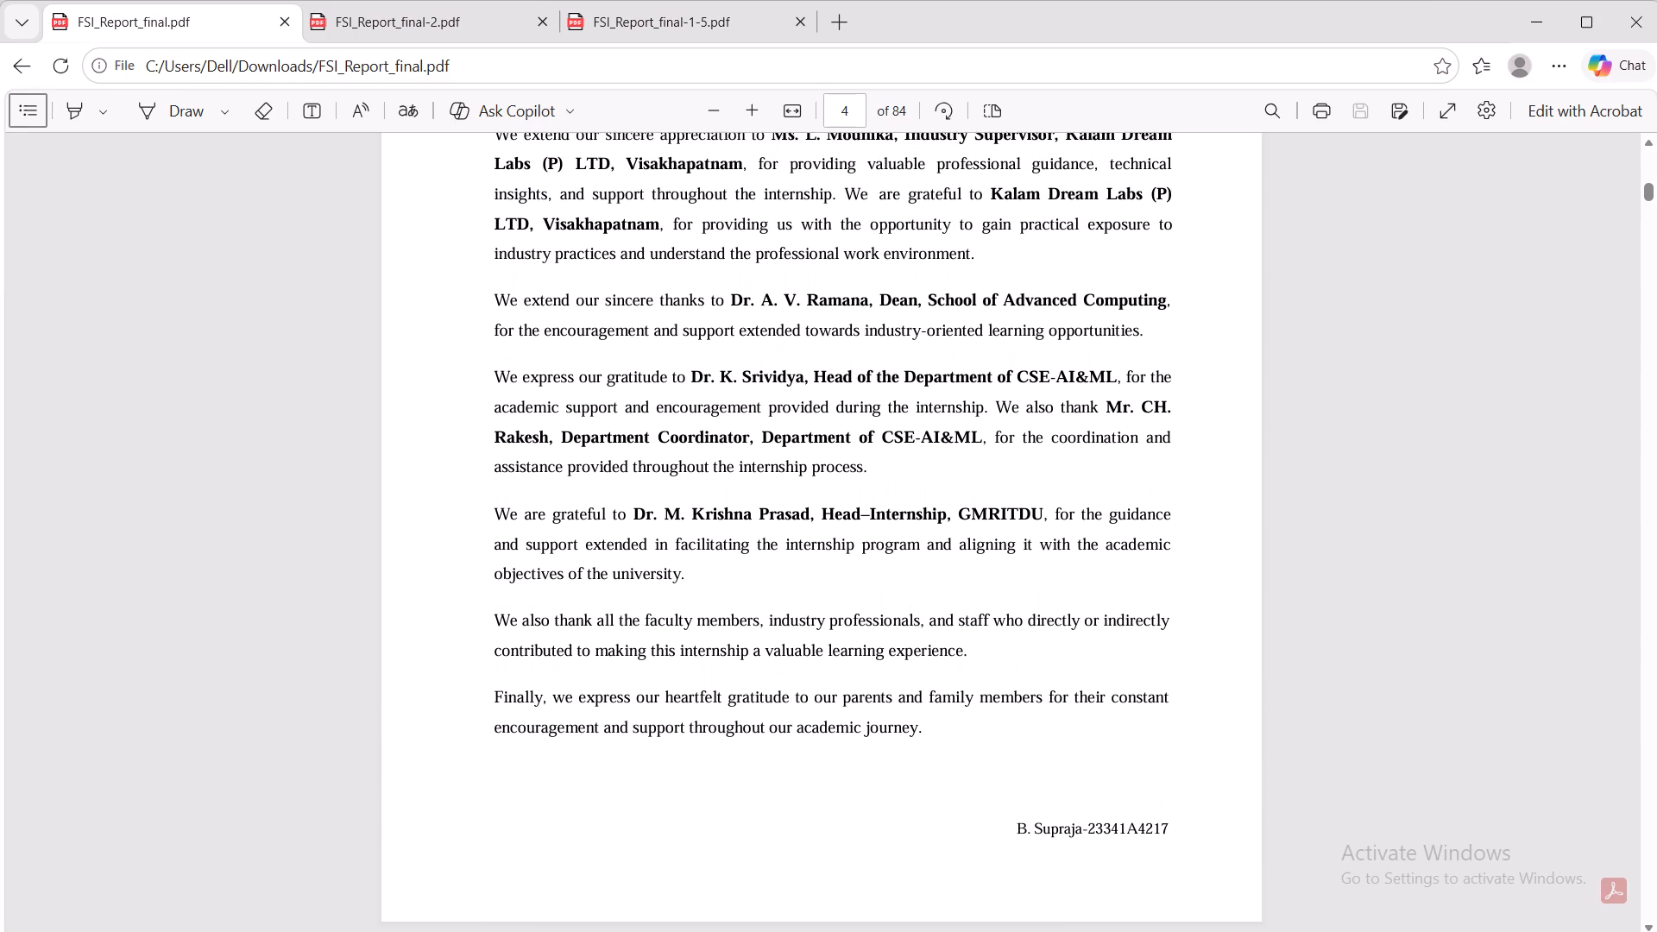
scroll(676, 356, "up", 2)
scroll(676, 356, "down", 3)
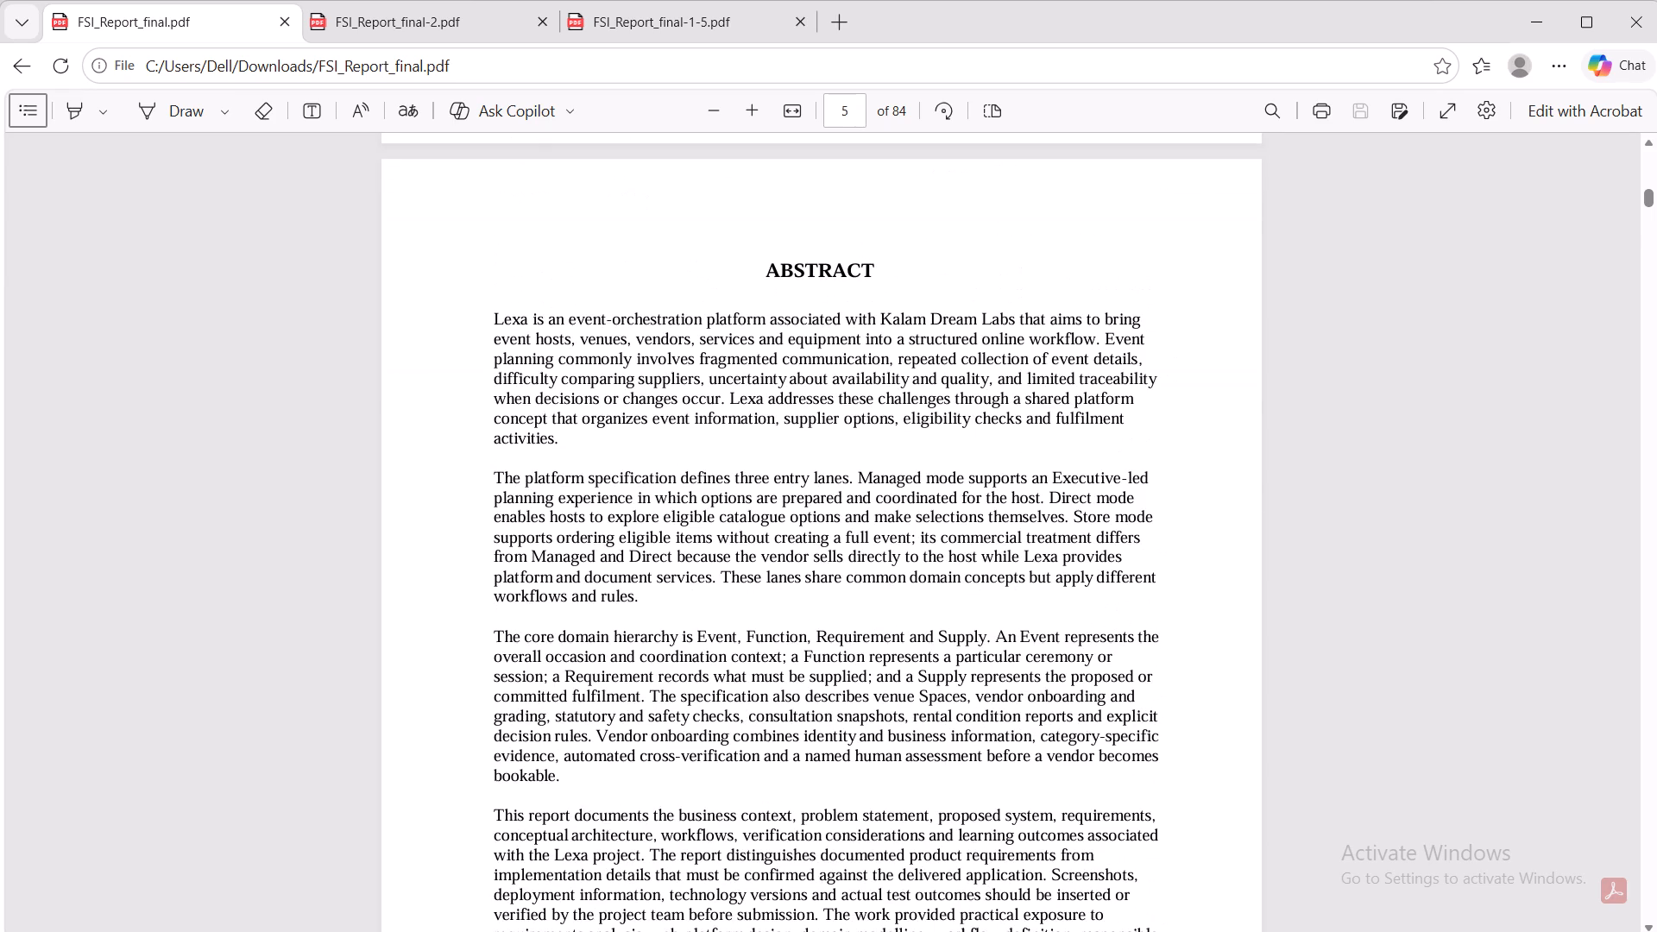
left_click(653, 1)
left_click(653, 24)
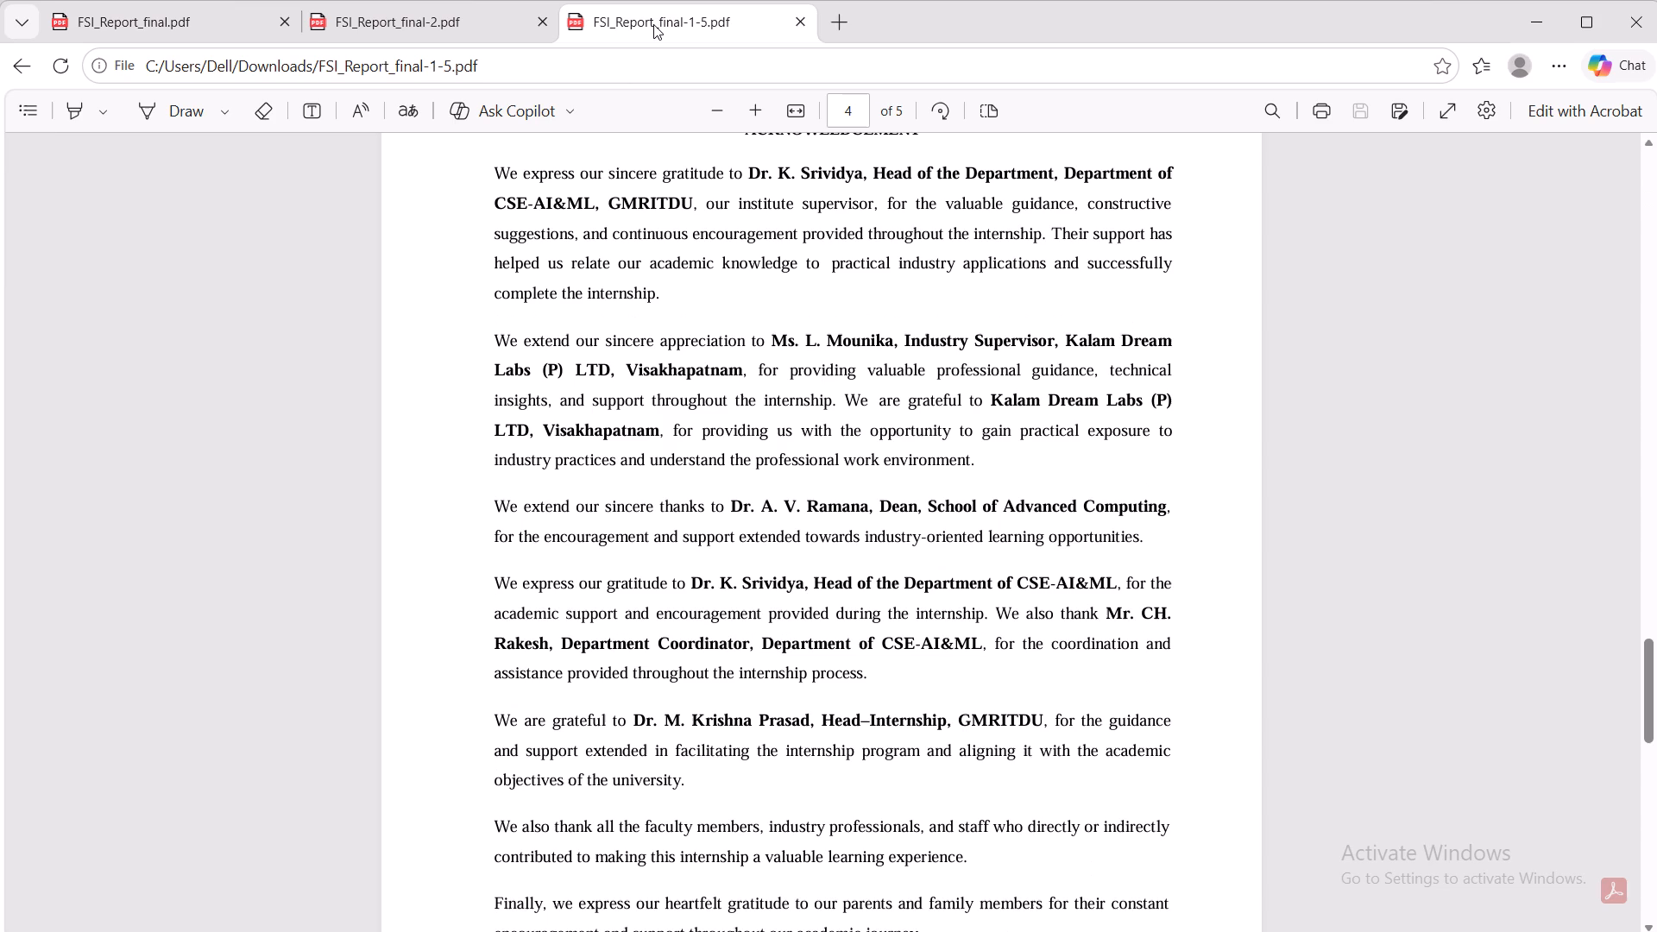
scroll(728, 425, "down", 4)
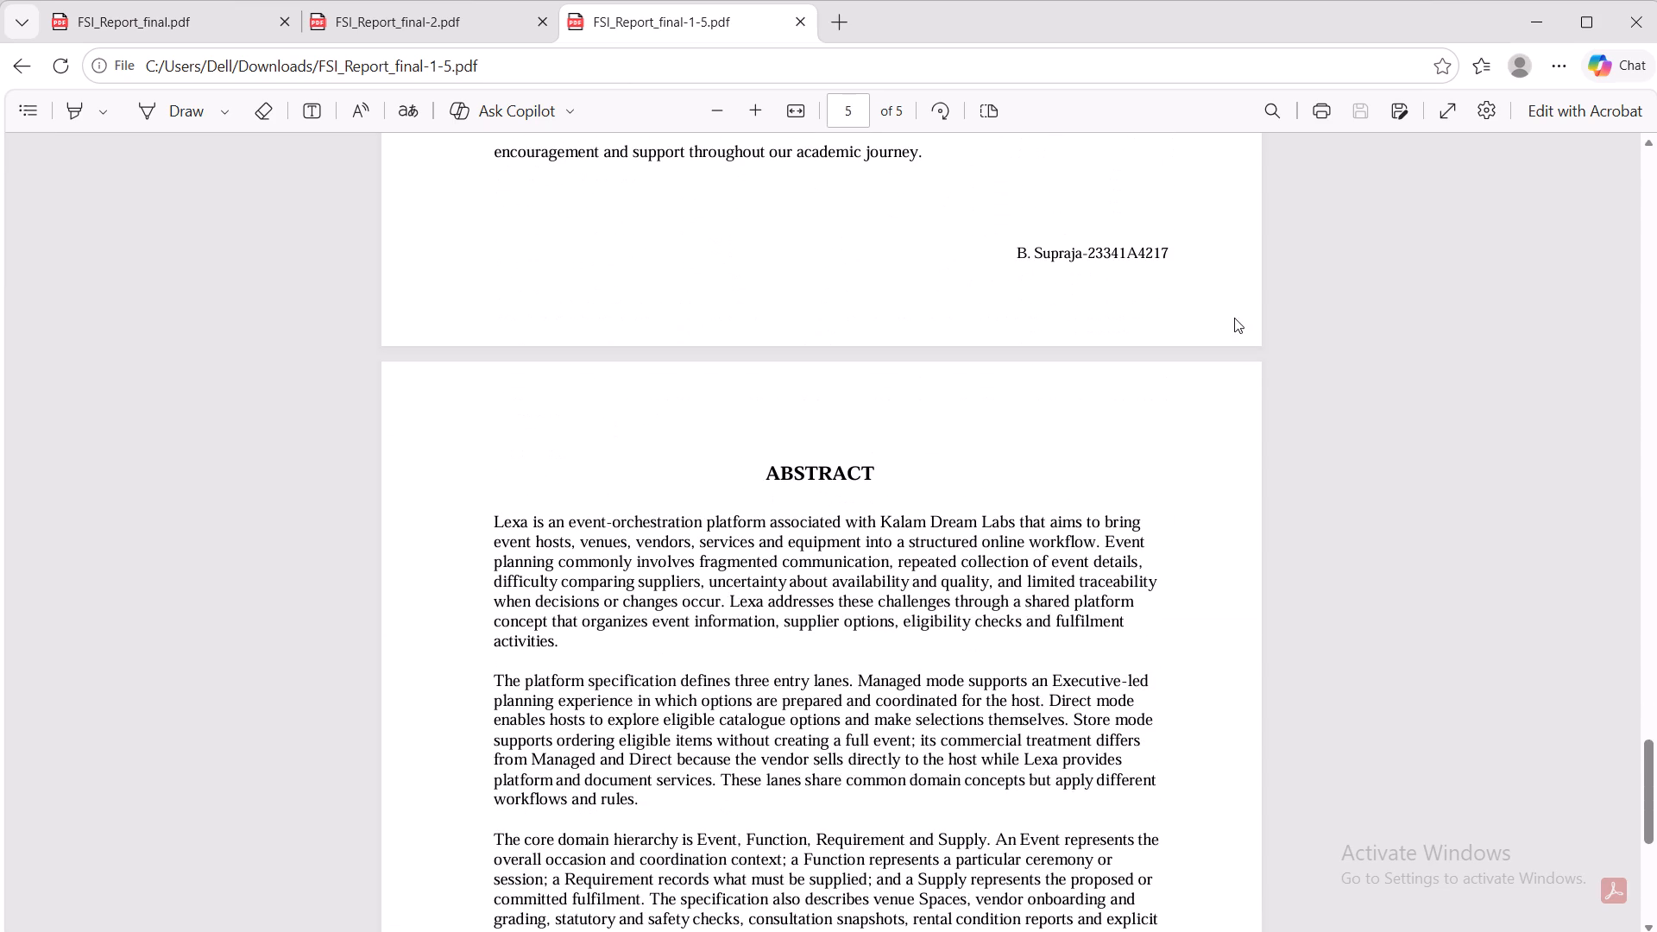
Return to ilovepdf_merged_removed.pdf in Chrome and review its pages from the internship certificate through section 3.6 Data Persistence.
left_click(1535, 28)
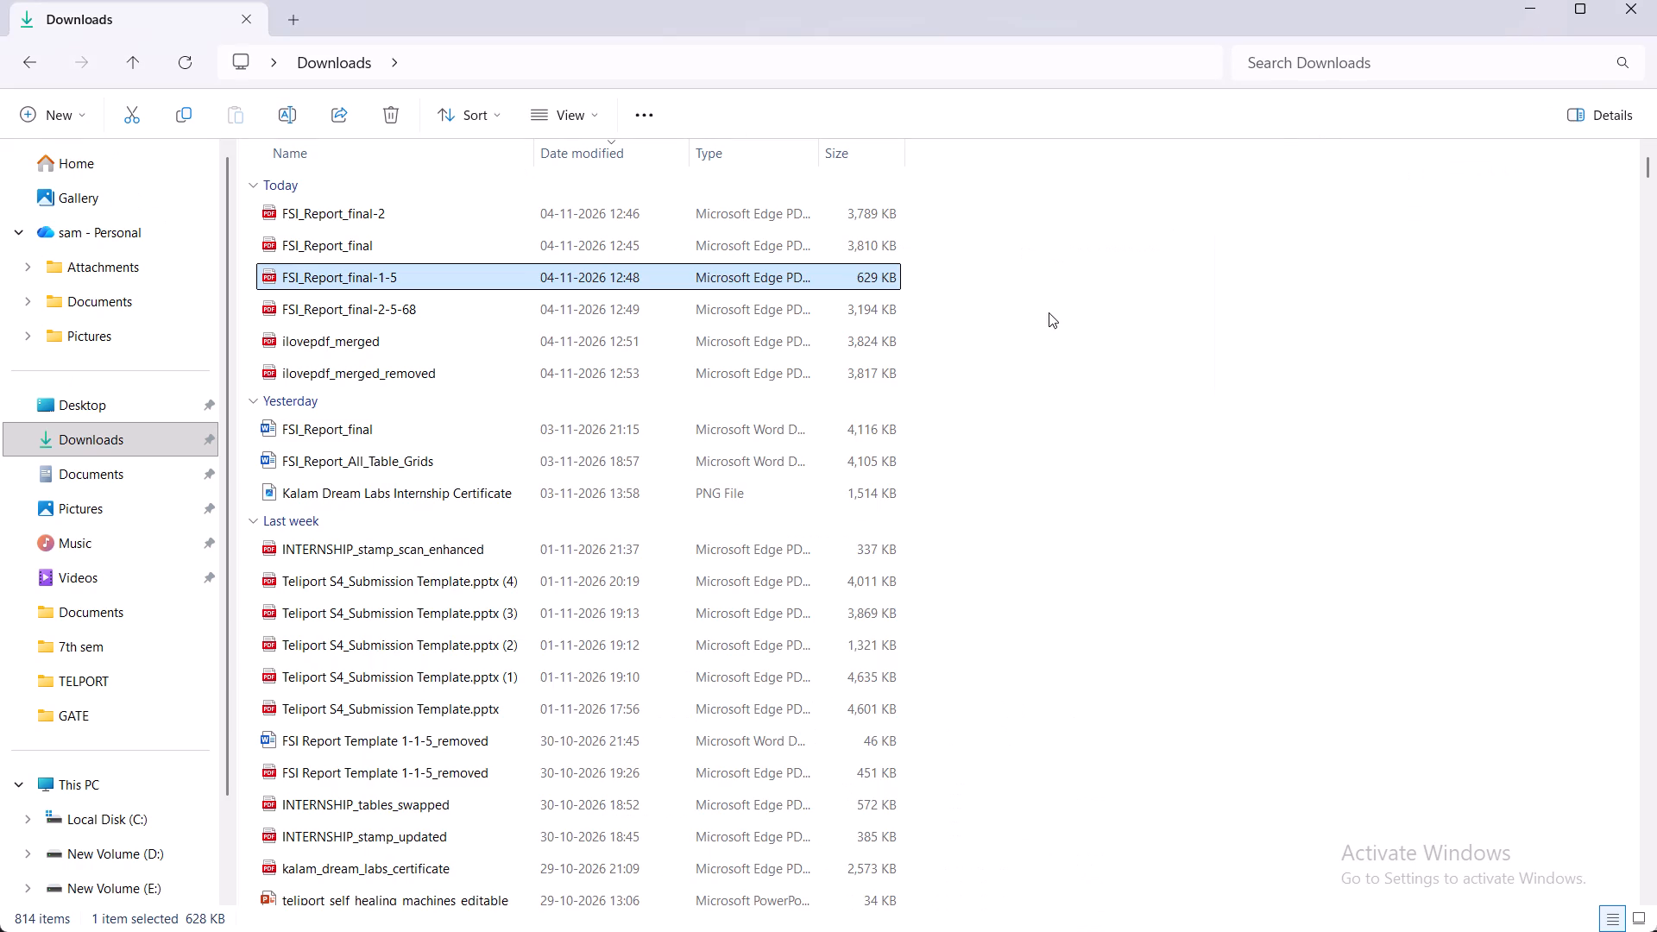
left_click(402, 355)
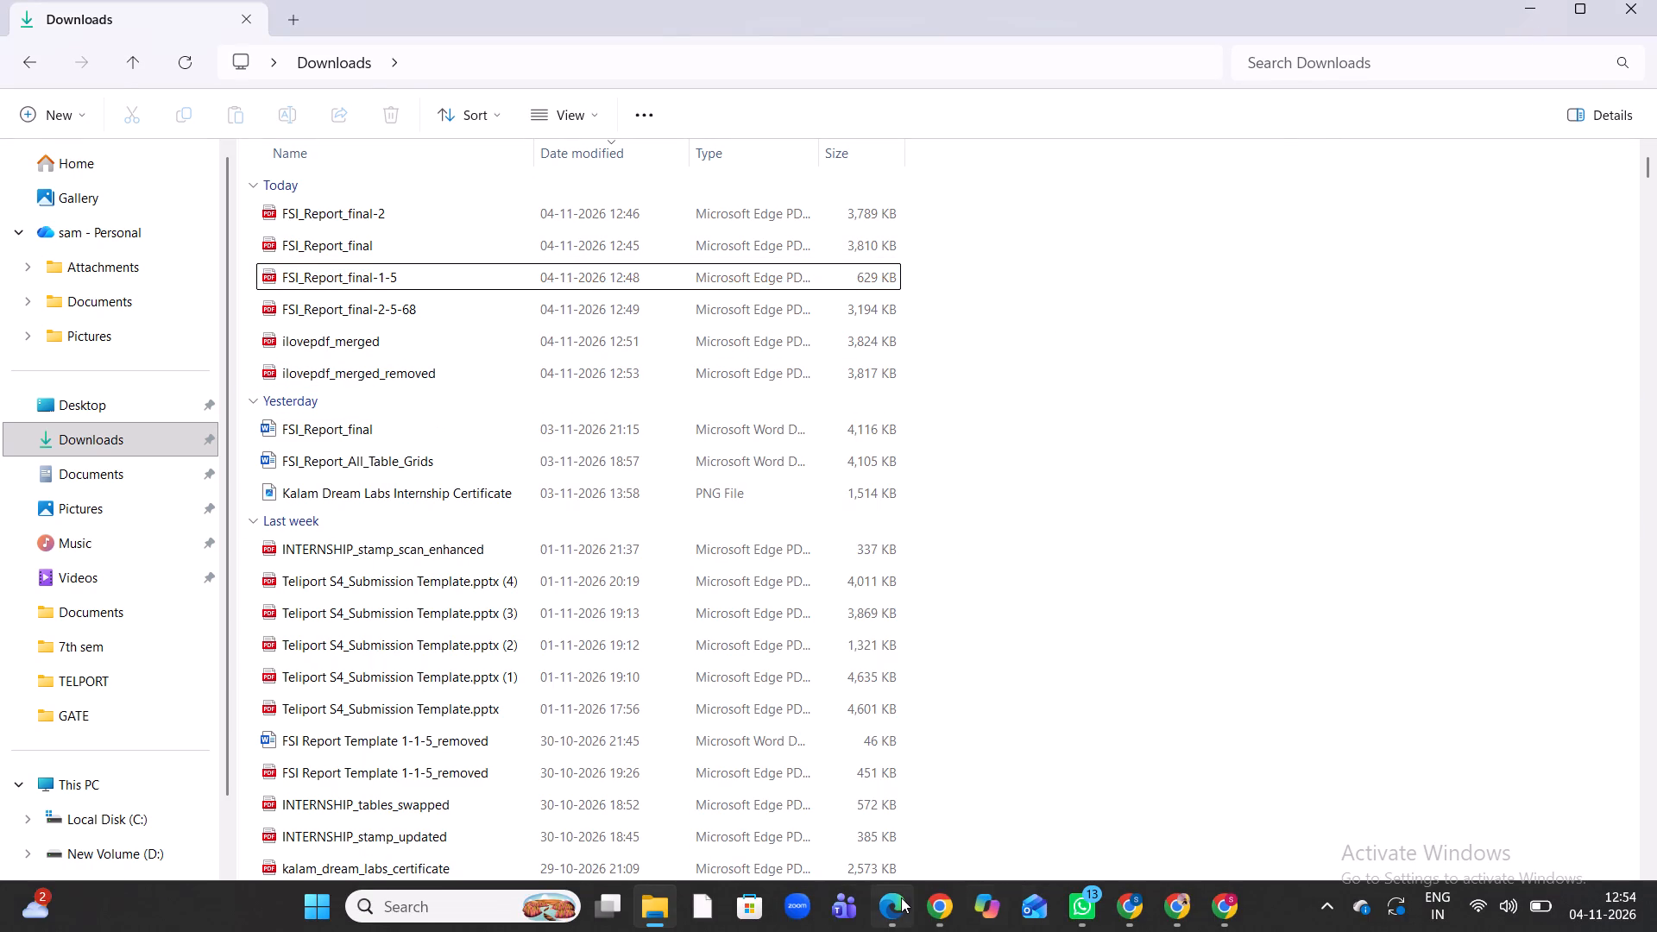
left_click(629, 788)
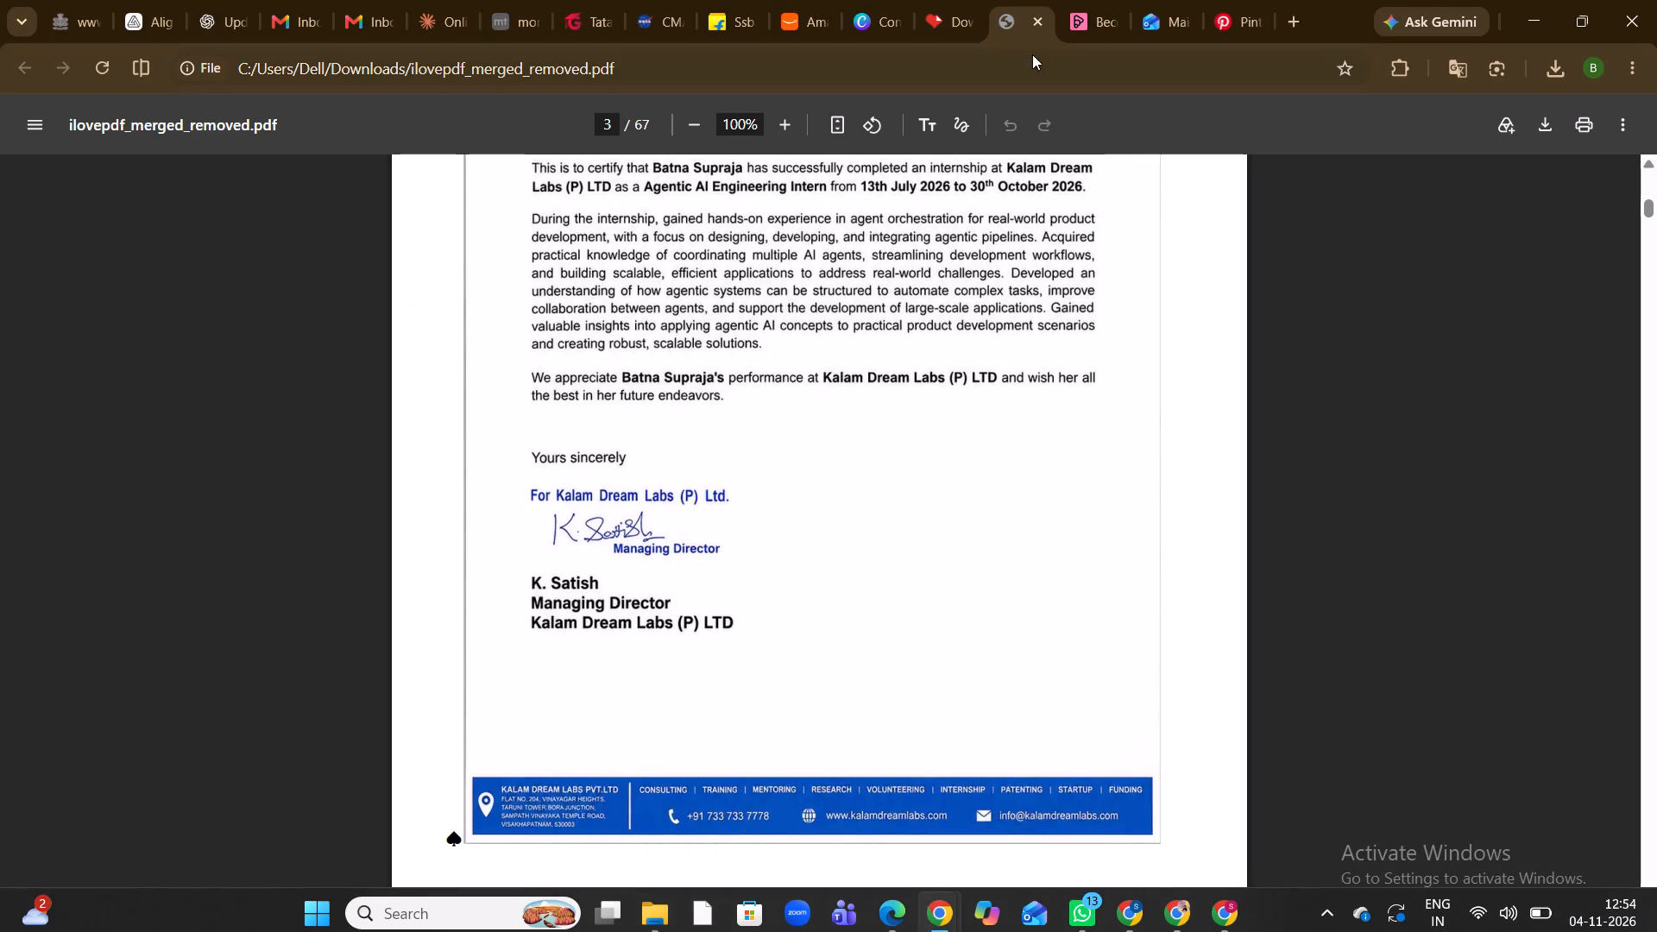
scroll(869, 312, "down", 5)
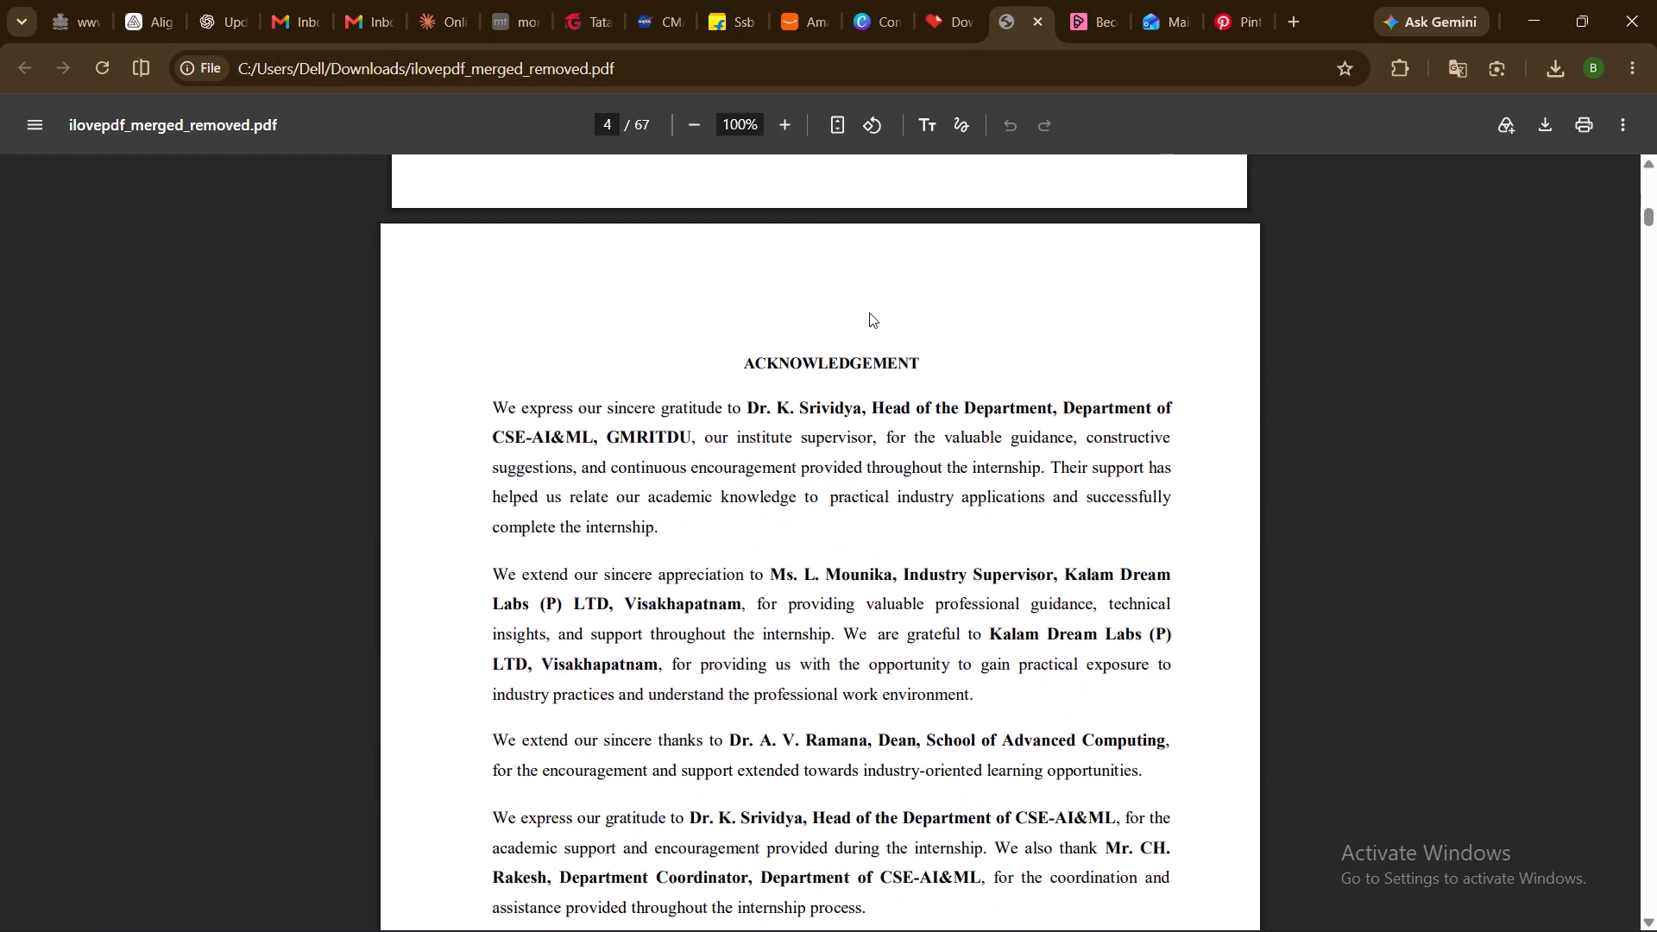
scroll(869, 312, "down", 8)
scroll(869, 312, "up", 1)
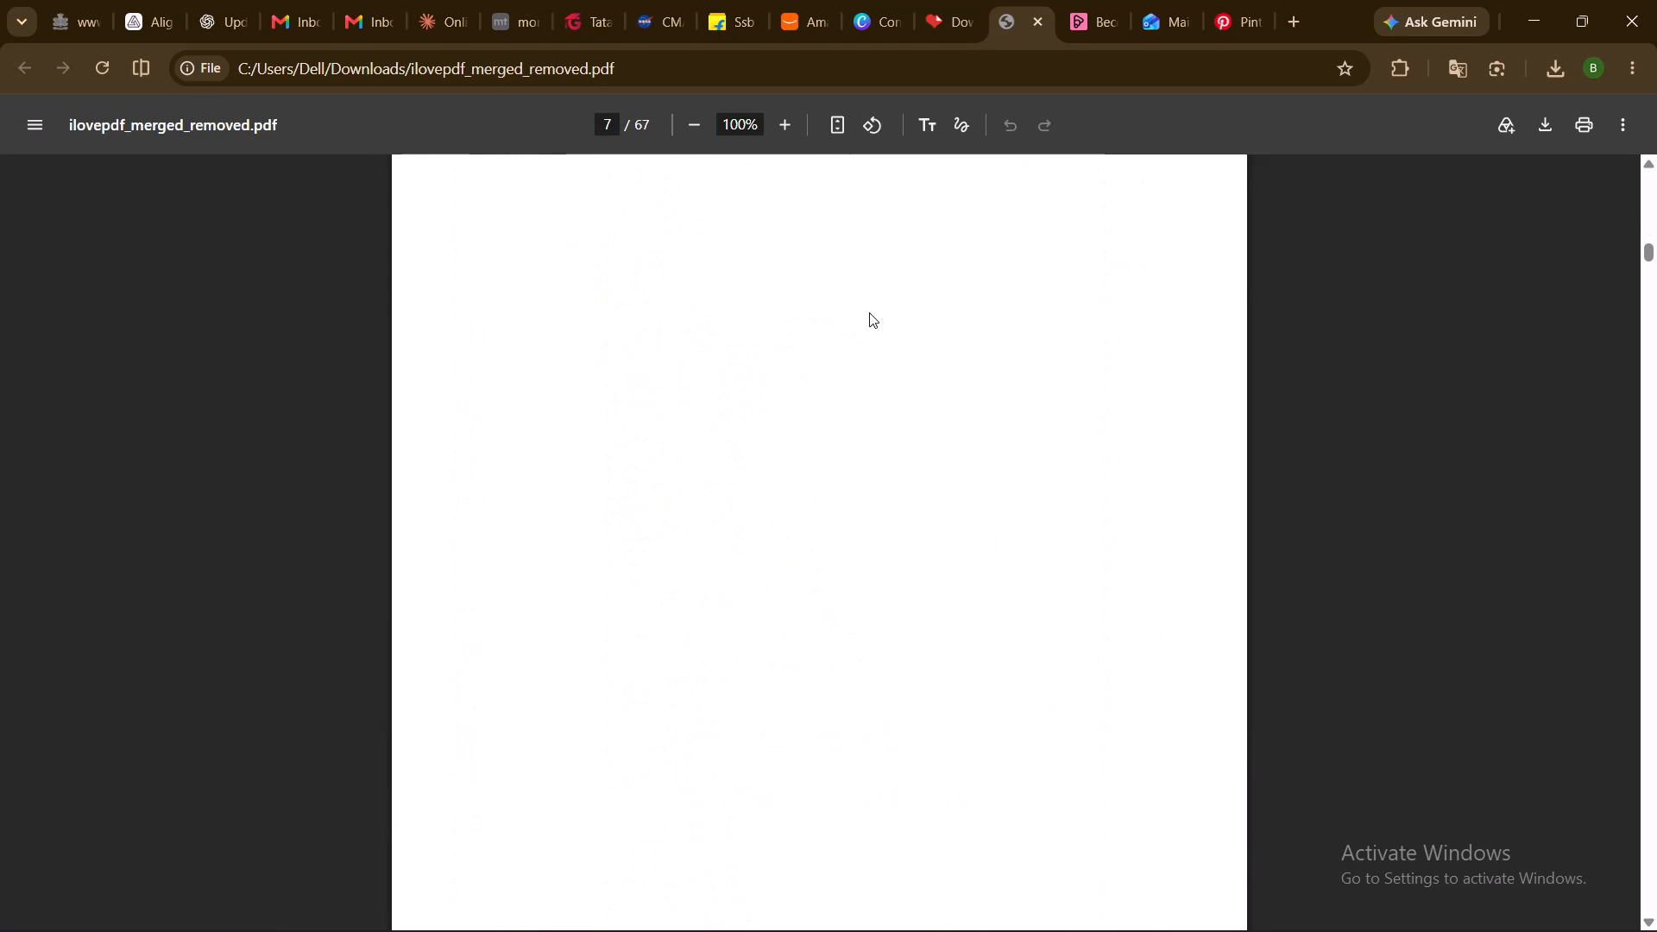
scroll(869, 312, "up", 1)
scroll(869, 312, "down", 6)
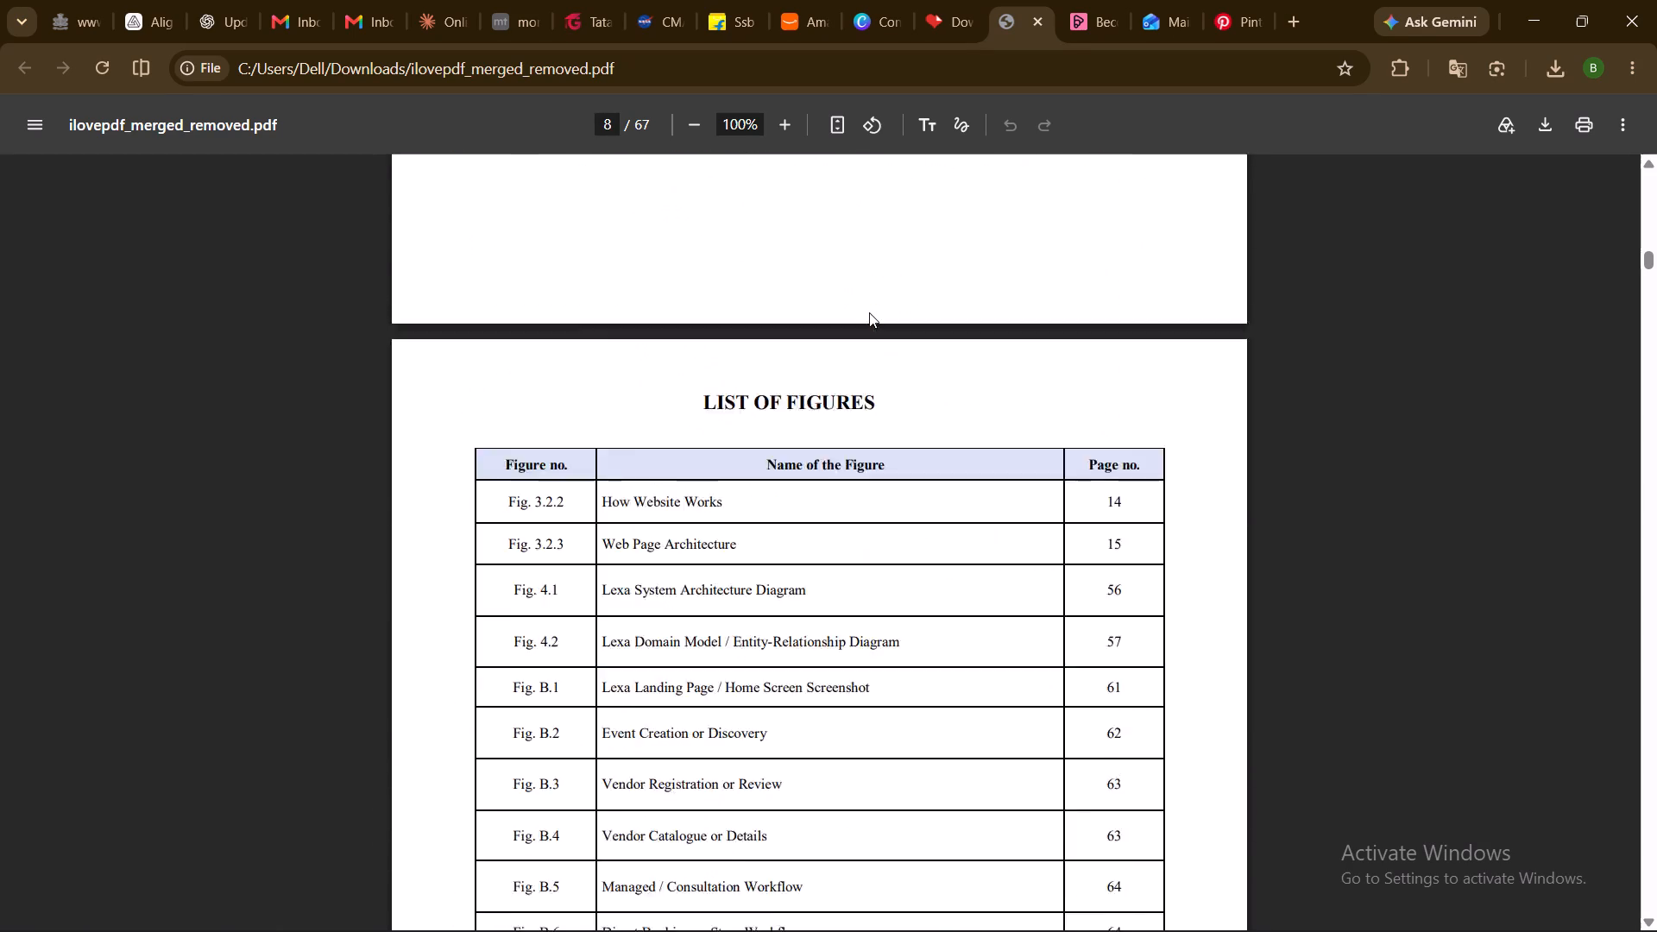
scroll(869, 312, "down", 13)
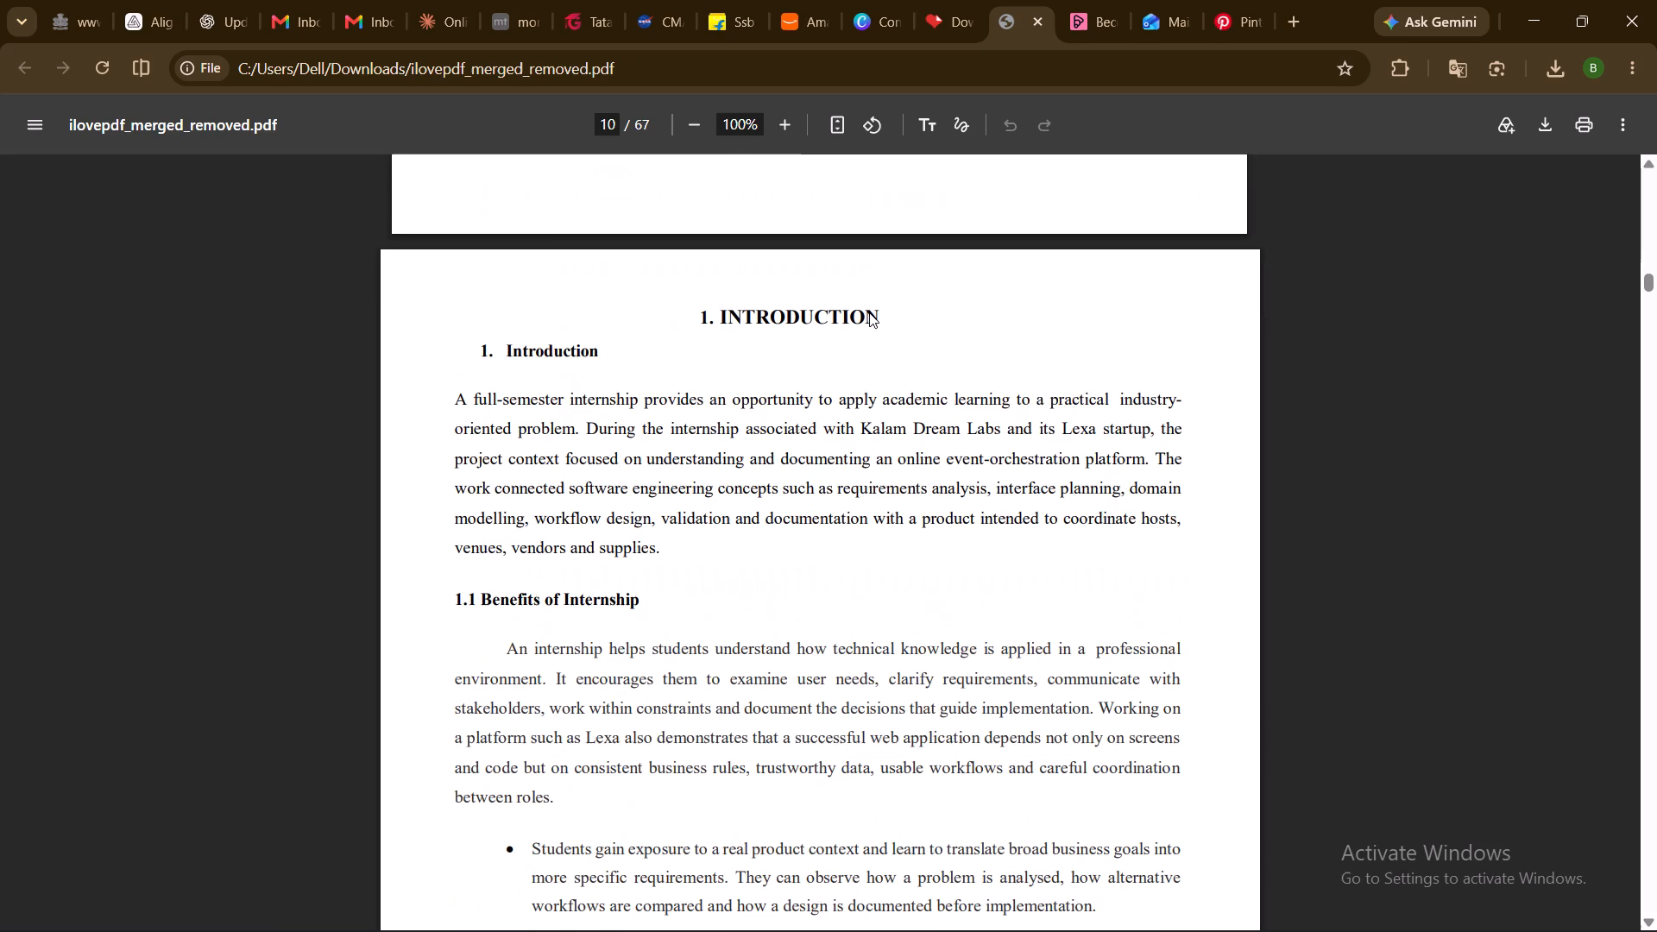
scroll(869, 312, "down", 12)
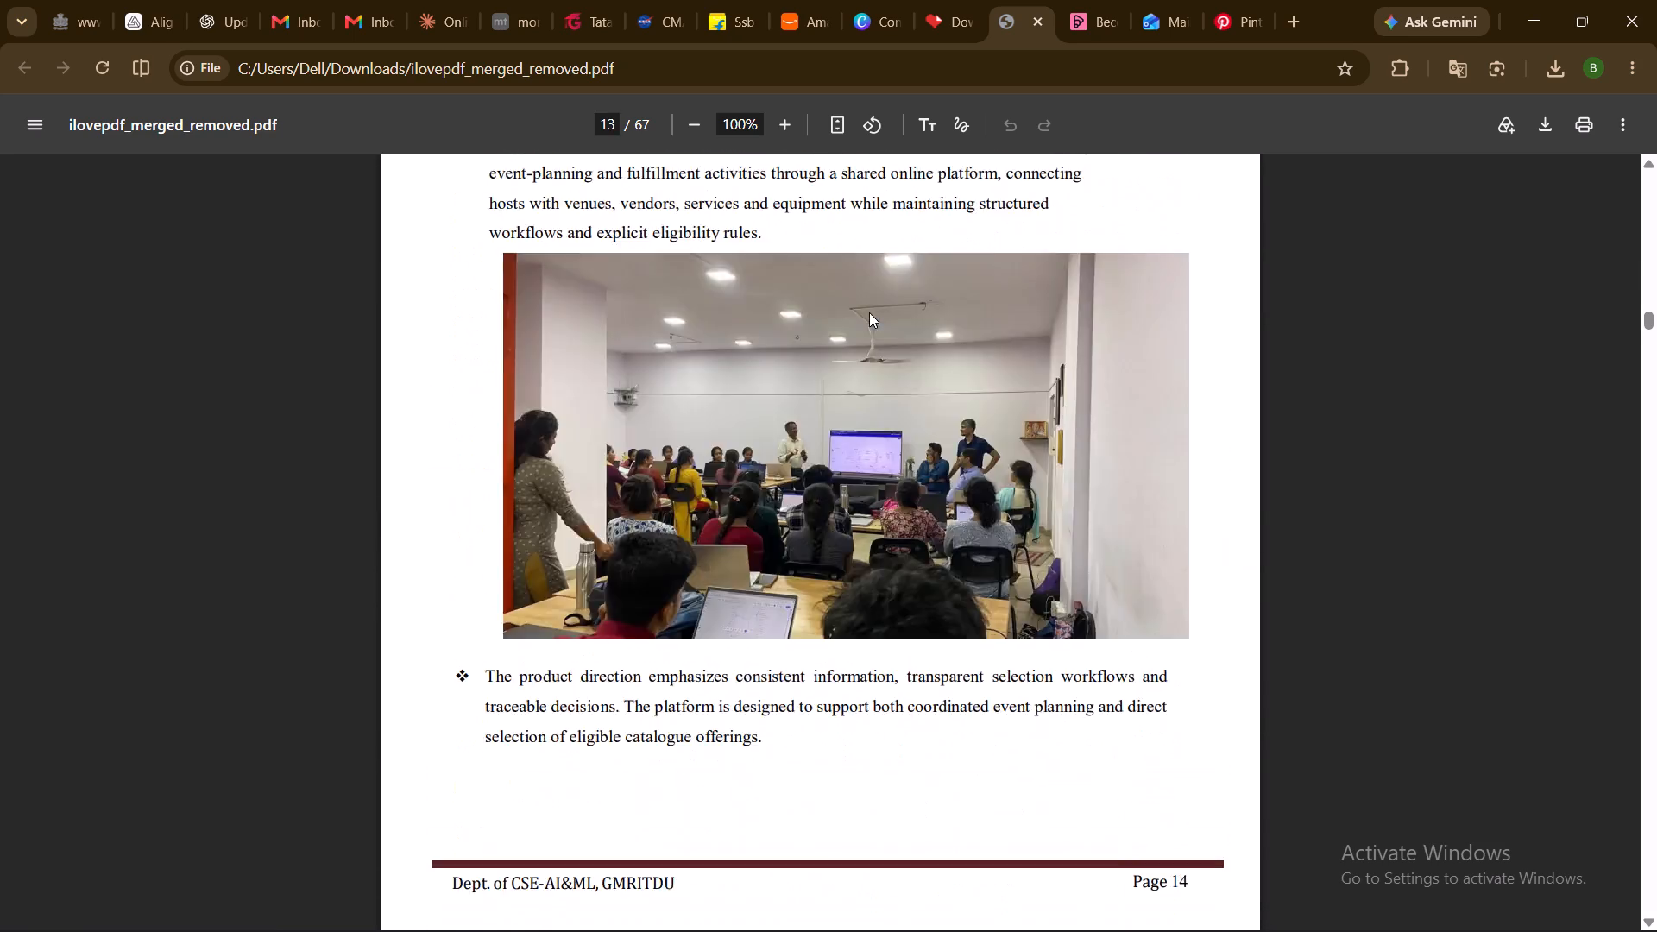
scroll(869, 312, "down", 12)
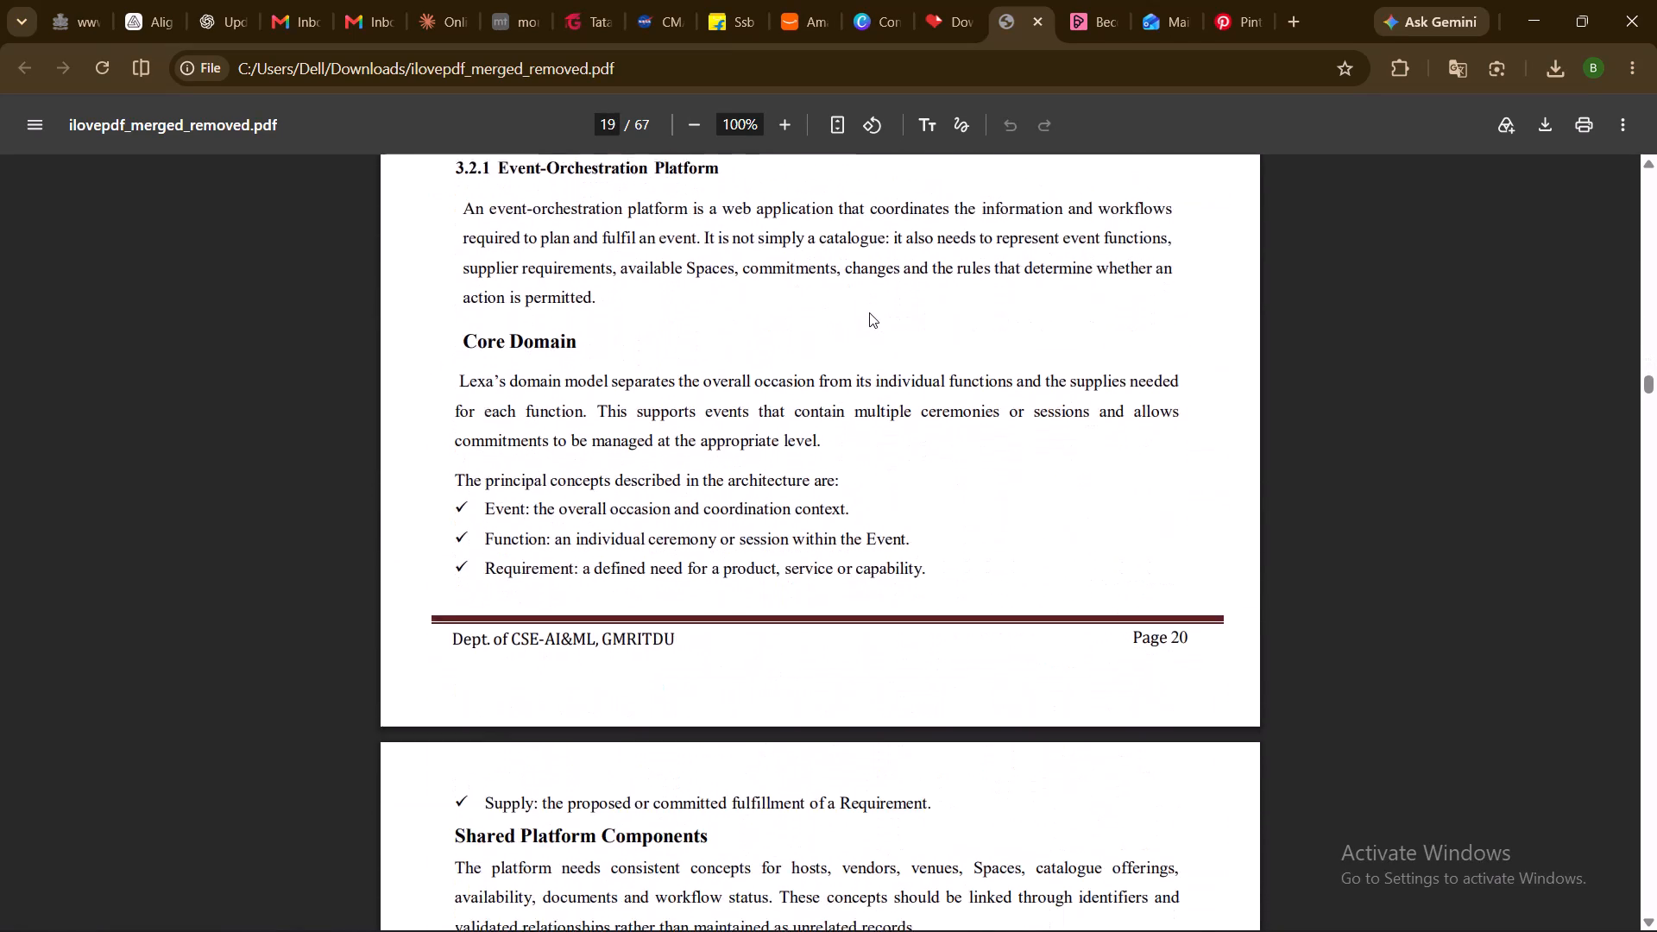
scroll(869, 312, "down", 12)
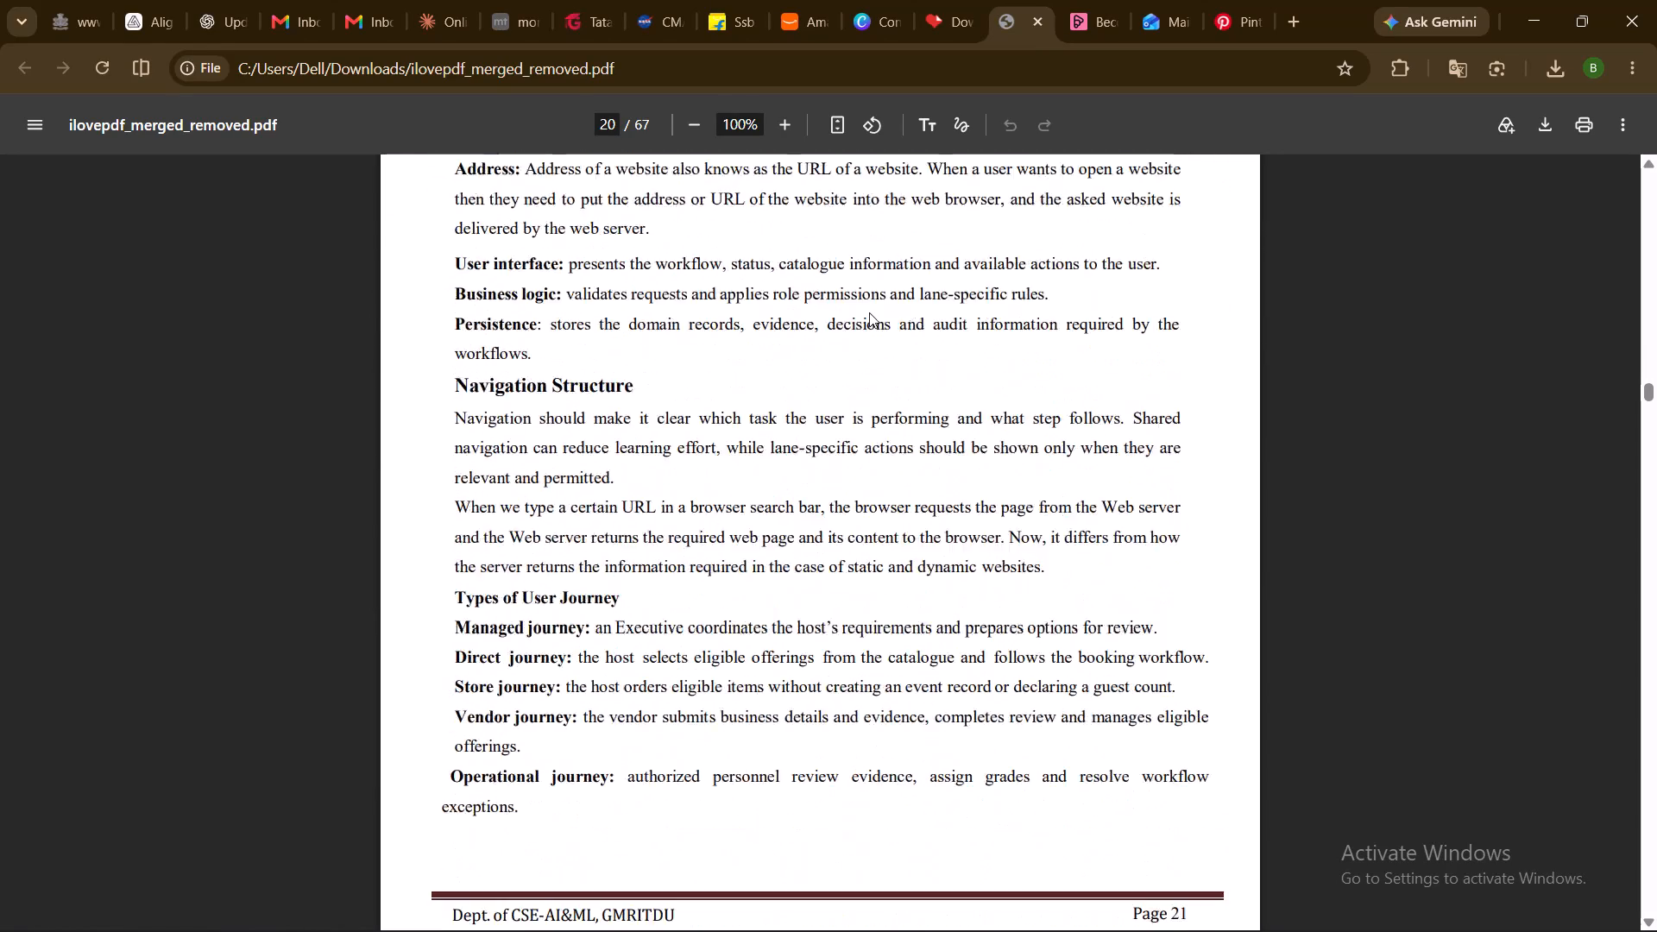
scroll(869, 312, "down", 12)
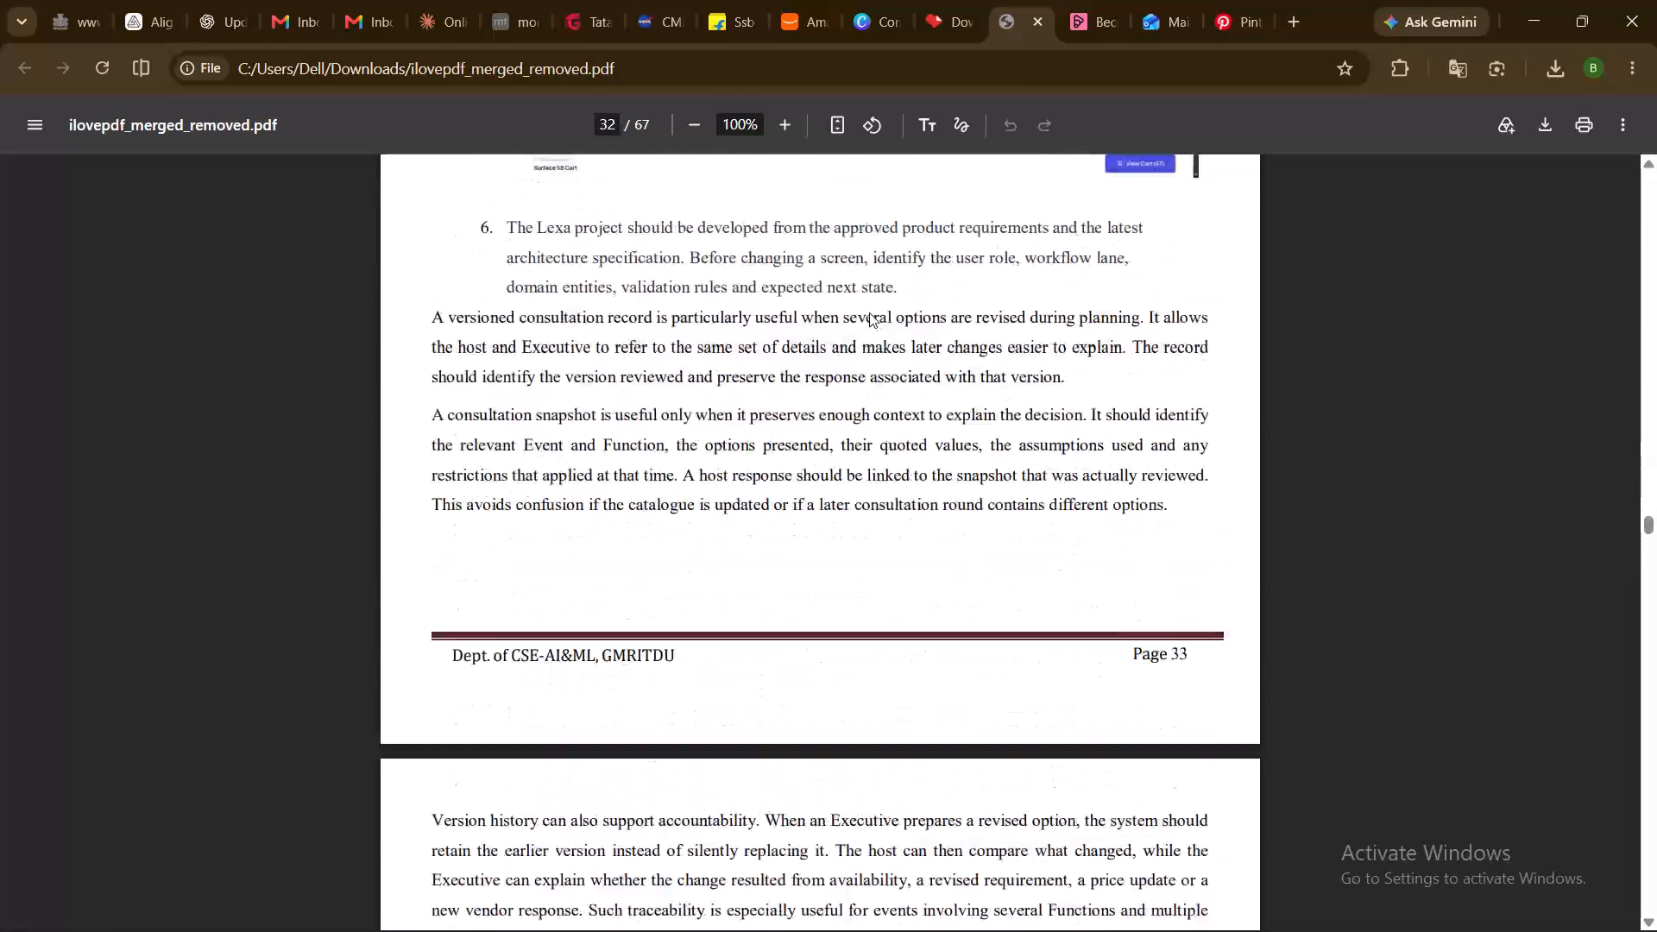
scroll(869, 312, "down", 12)
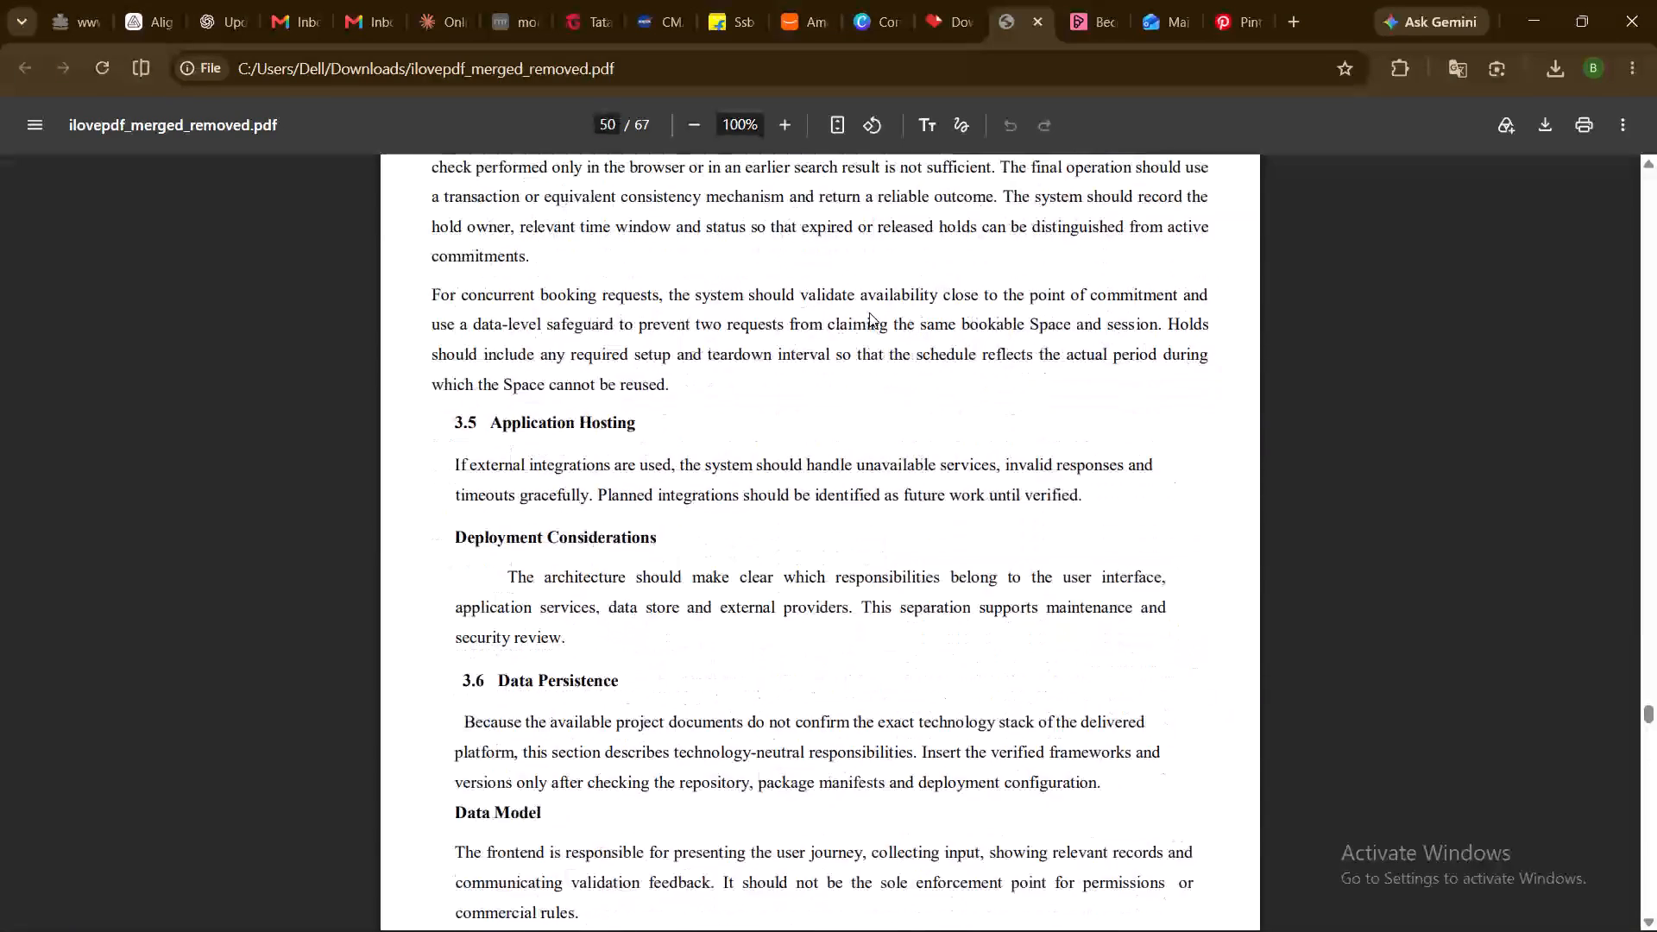
Review the remaining pages of ilovepdf_merged_removed.pdf from section 3.6 Data Persistence through the Figure B.8 page at the end.
scroll(869, 312, "down", 10)
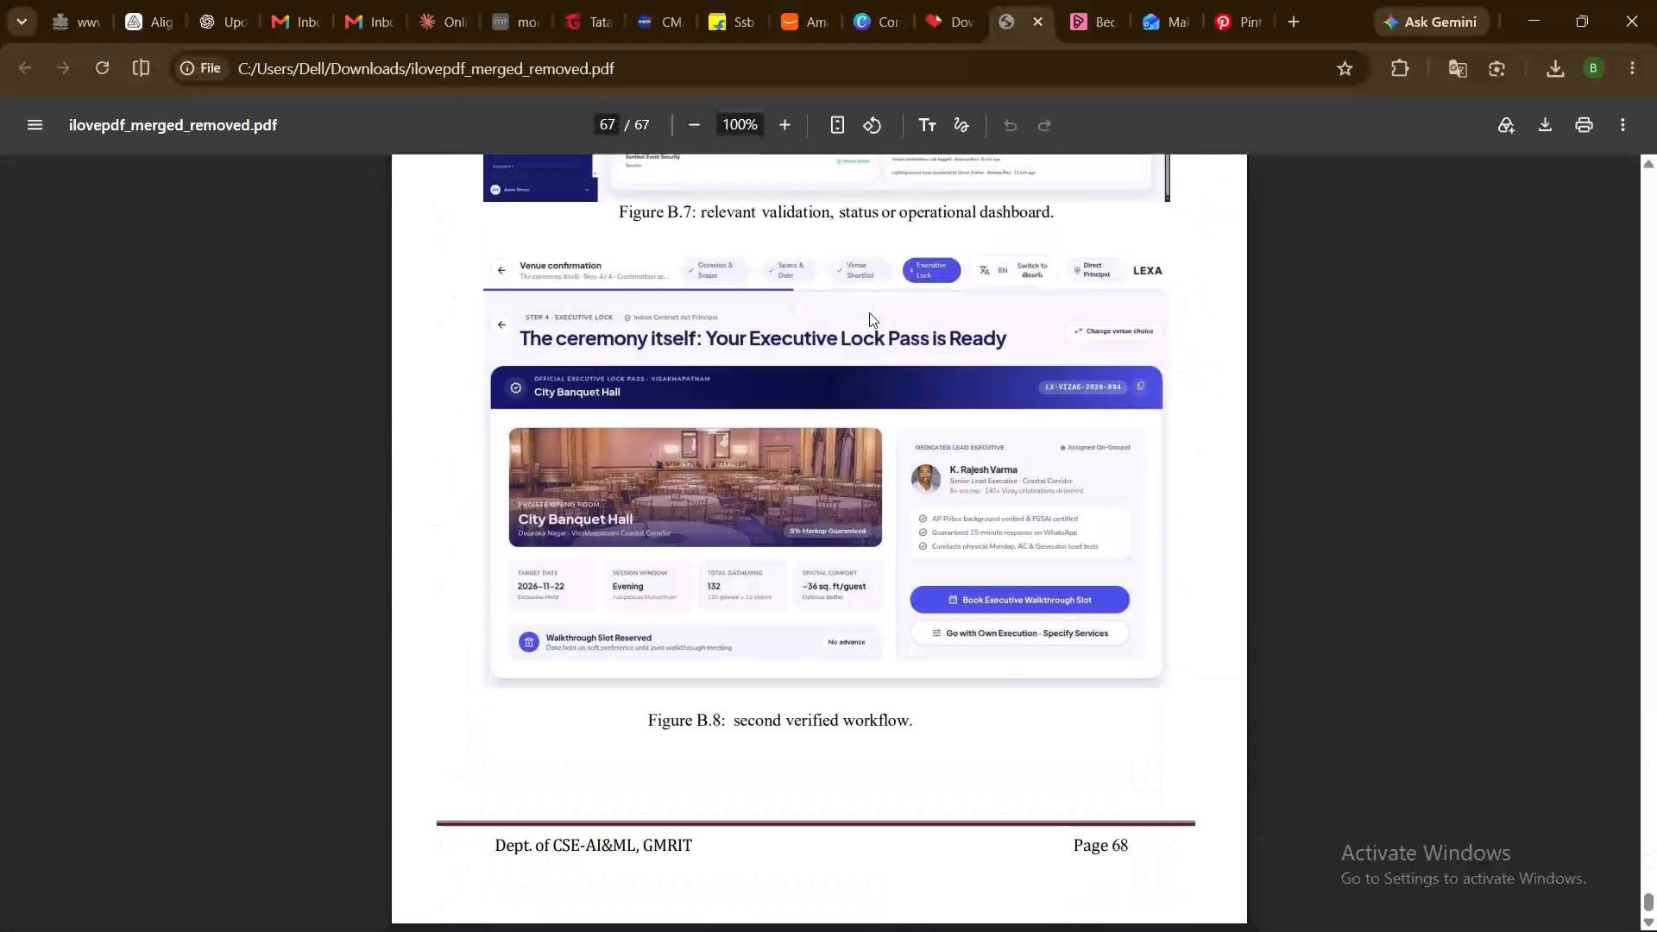
scroll(869, 312, "down", 1)
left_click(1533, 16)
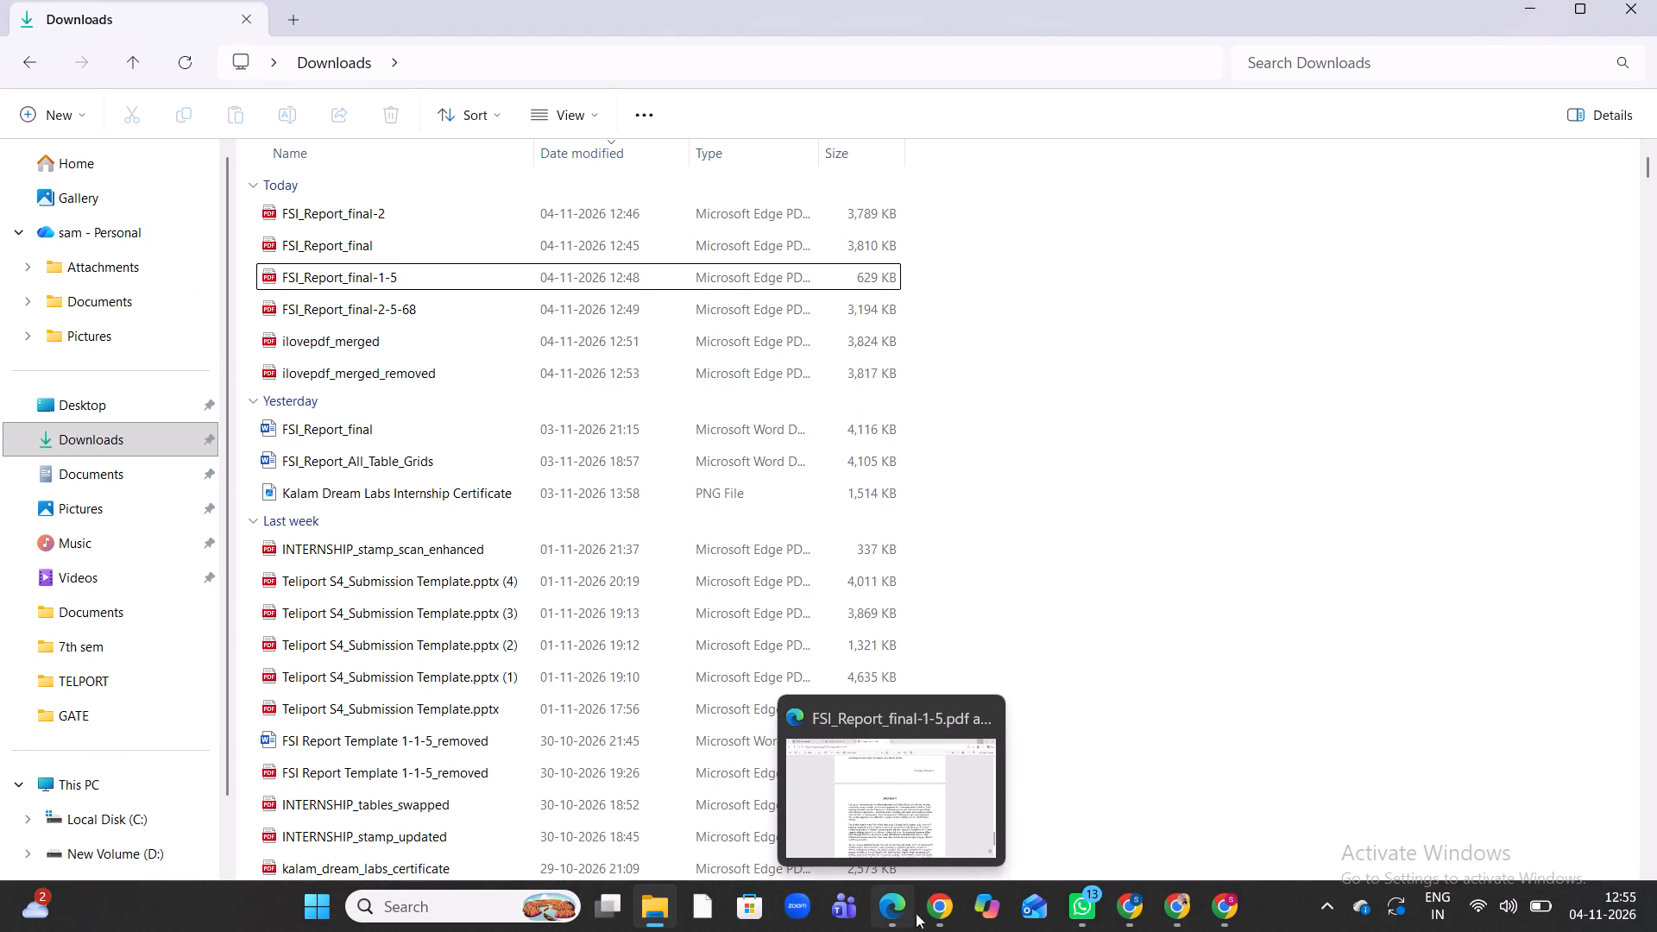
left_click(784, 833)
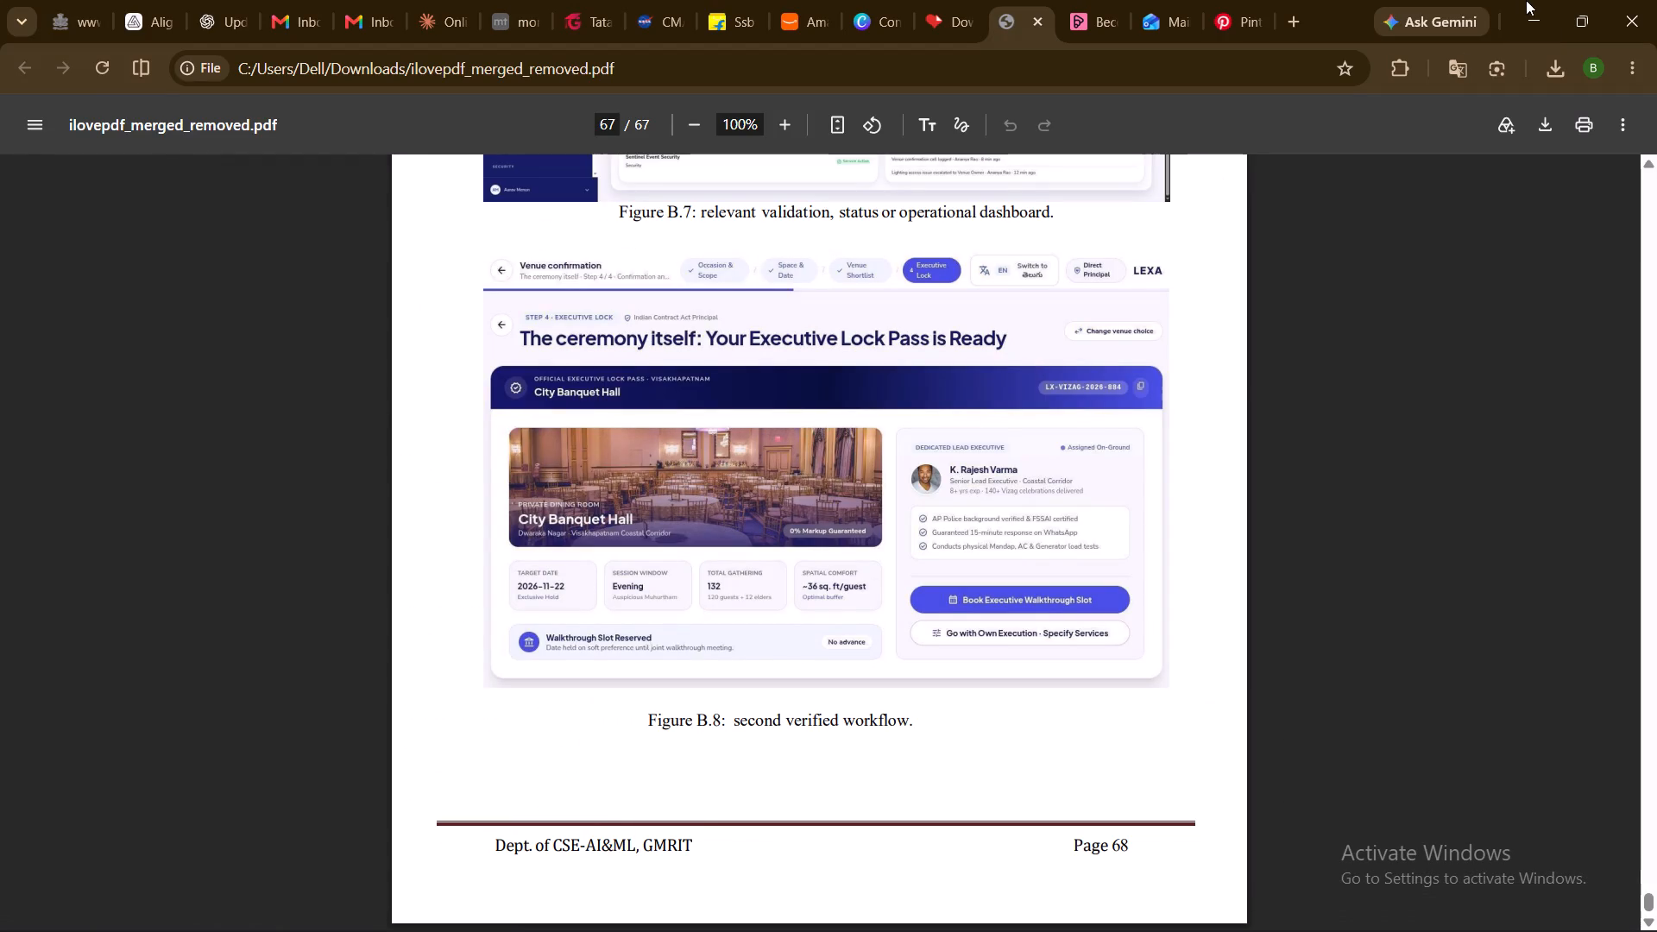
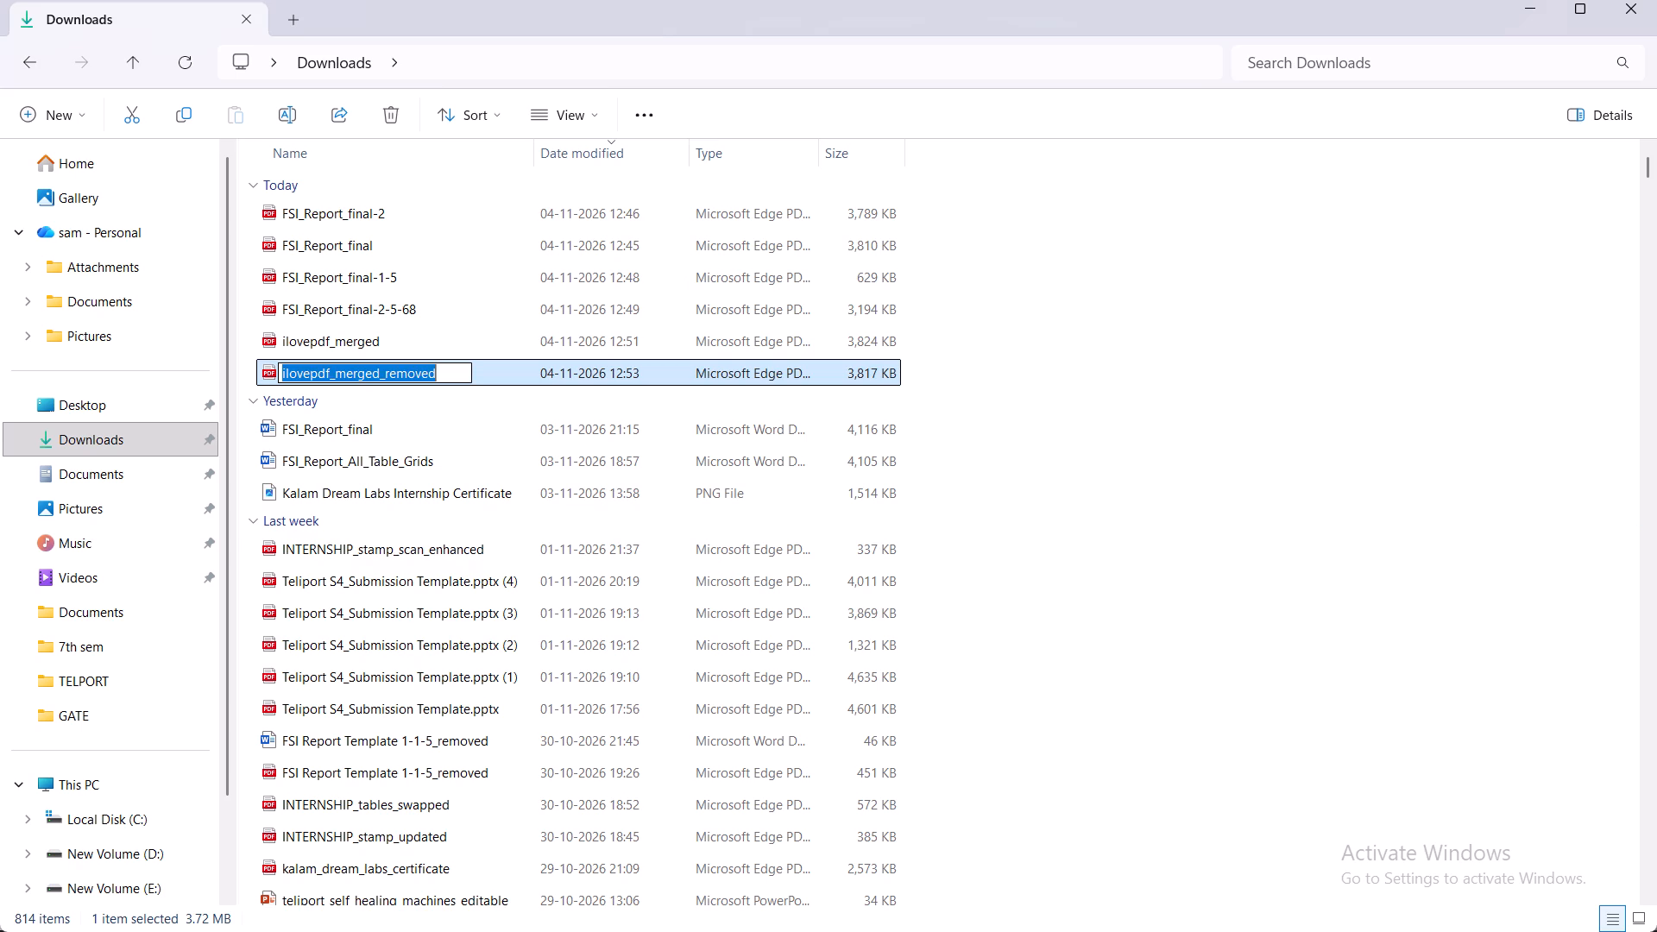
Clear the existing name of the ilovepdf_merged_removed PDF in the Downloads folder to rename the file.
key("BackSpace")
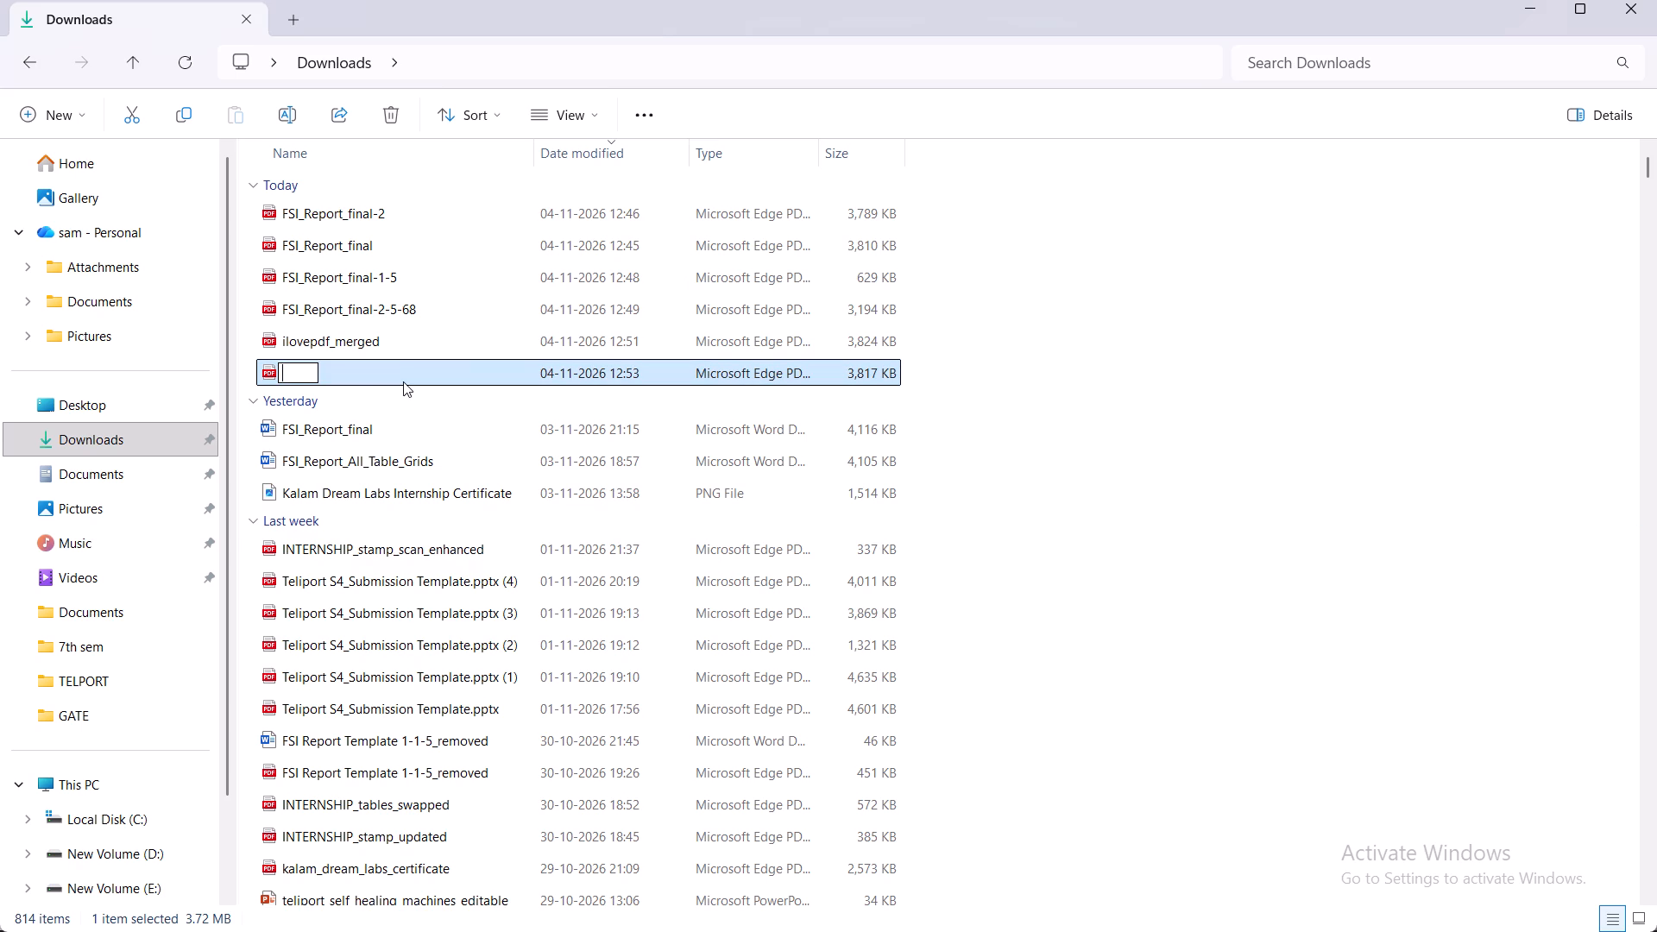